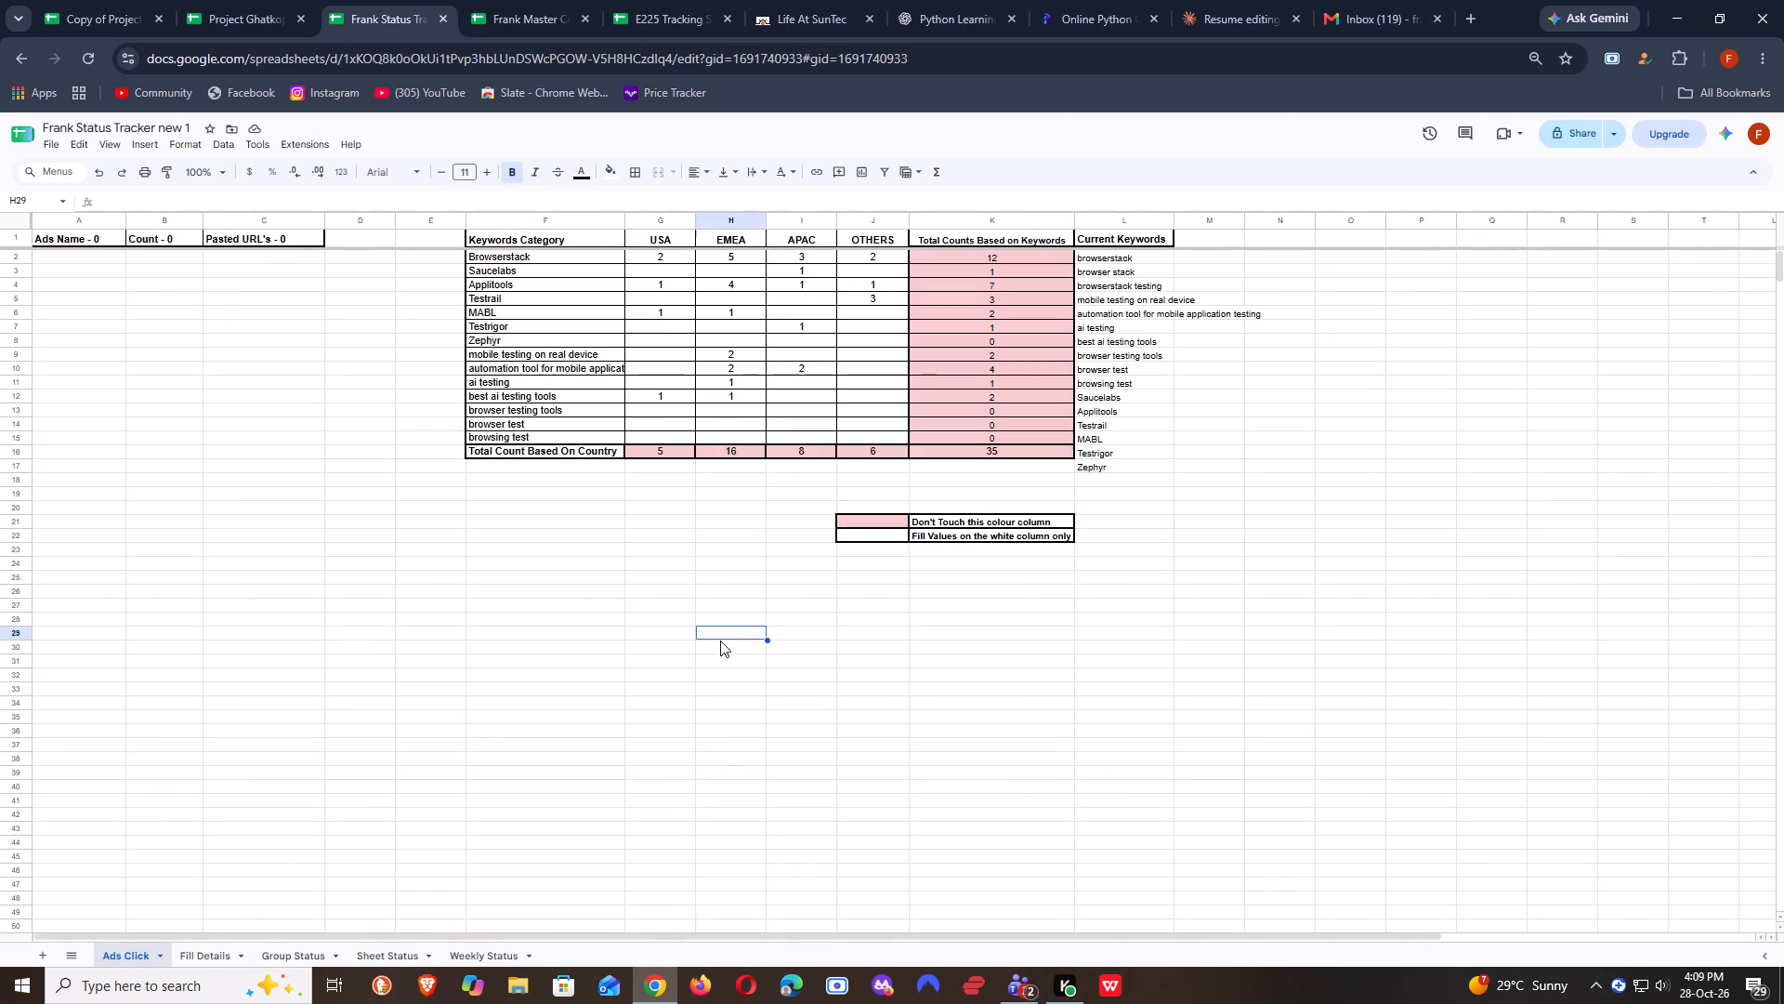
scroll(788, 375, "up", 5)
Set the Applitools count for EMEA to 2 in the keywords category table.
left_click(730, 283)
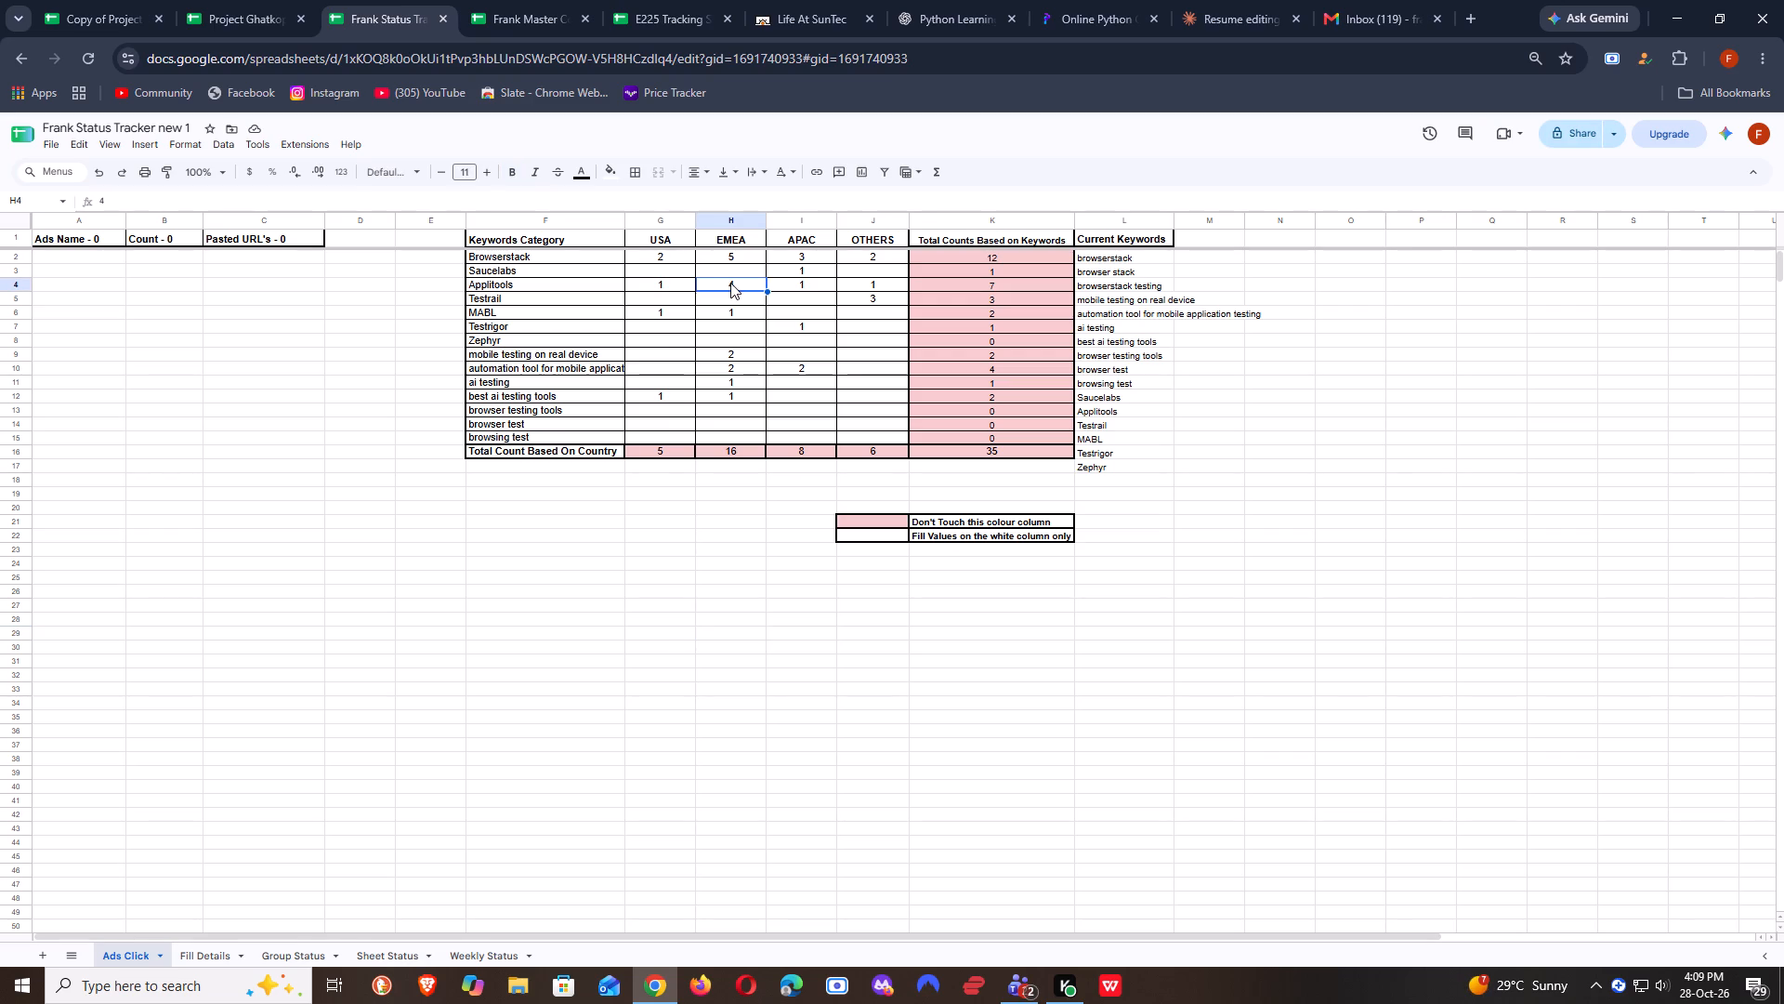
key("BackSpace")
key("2")
key("Return")
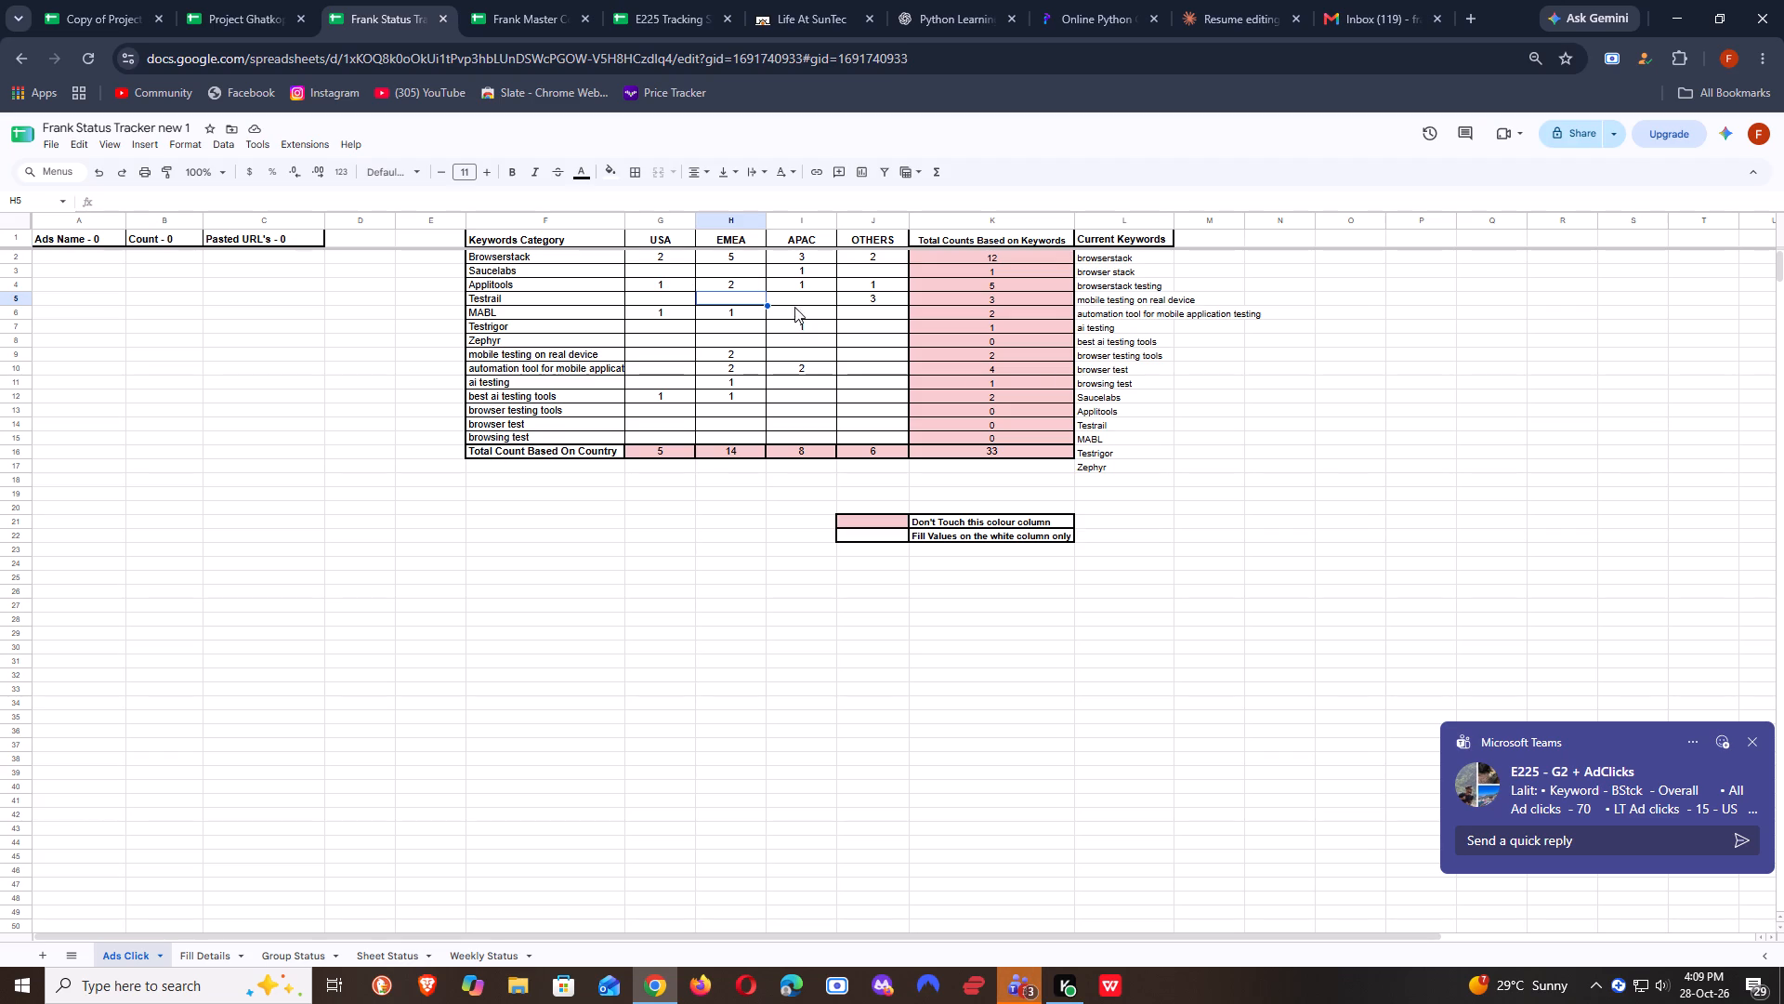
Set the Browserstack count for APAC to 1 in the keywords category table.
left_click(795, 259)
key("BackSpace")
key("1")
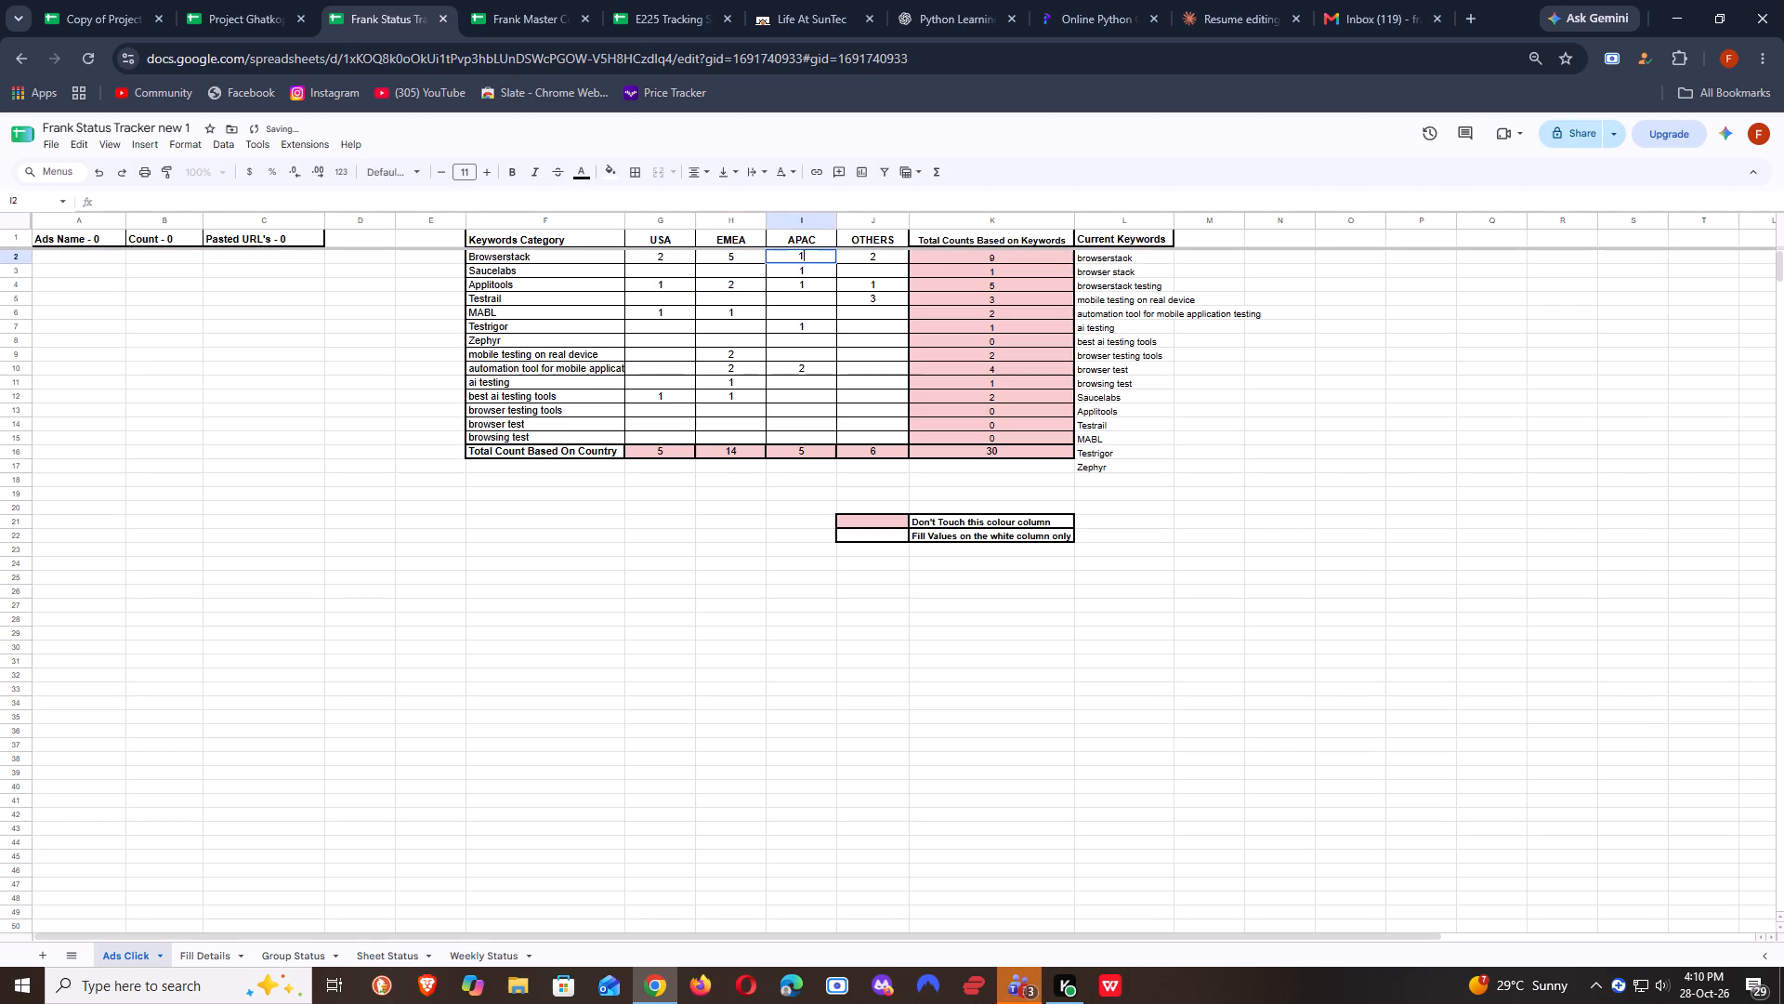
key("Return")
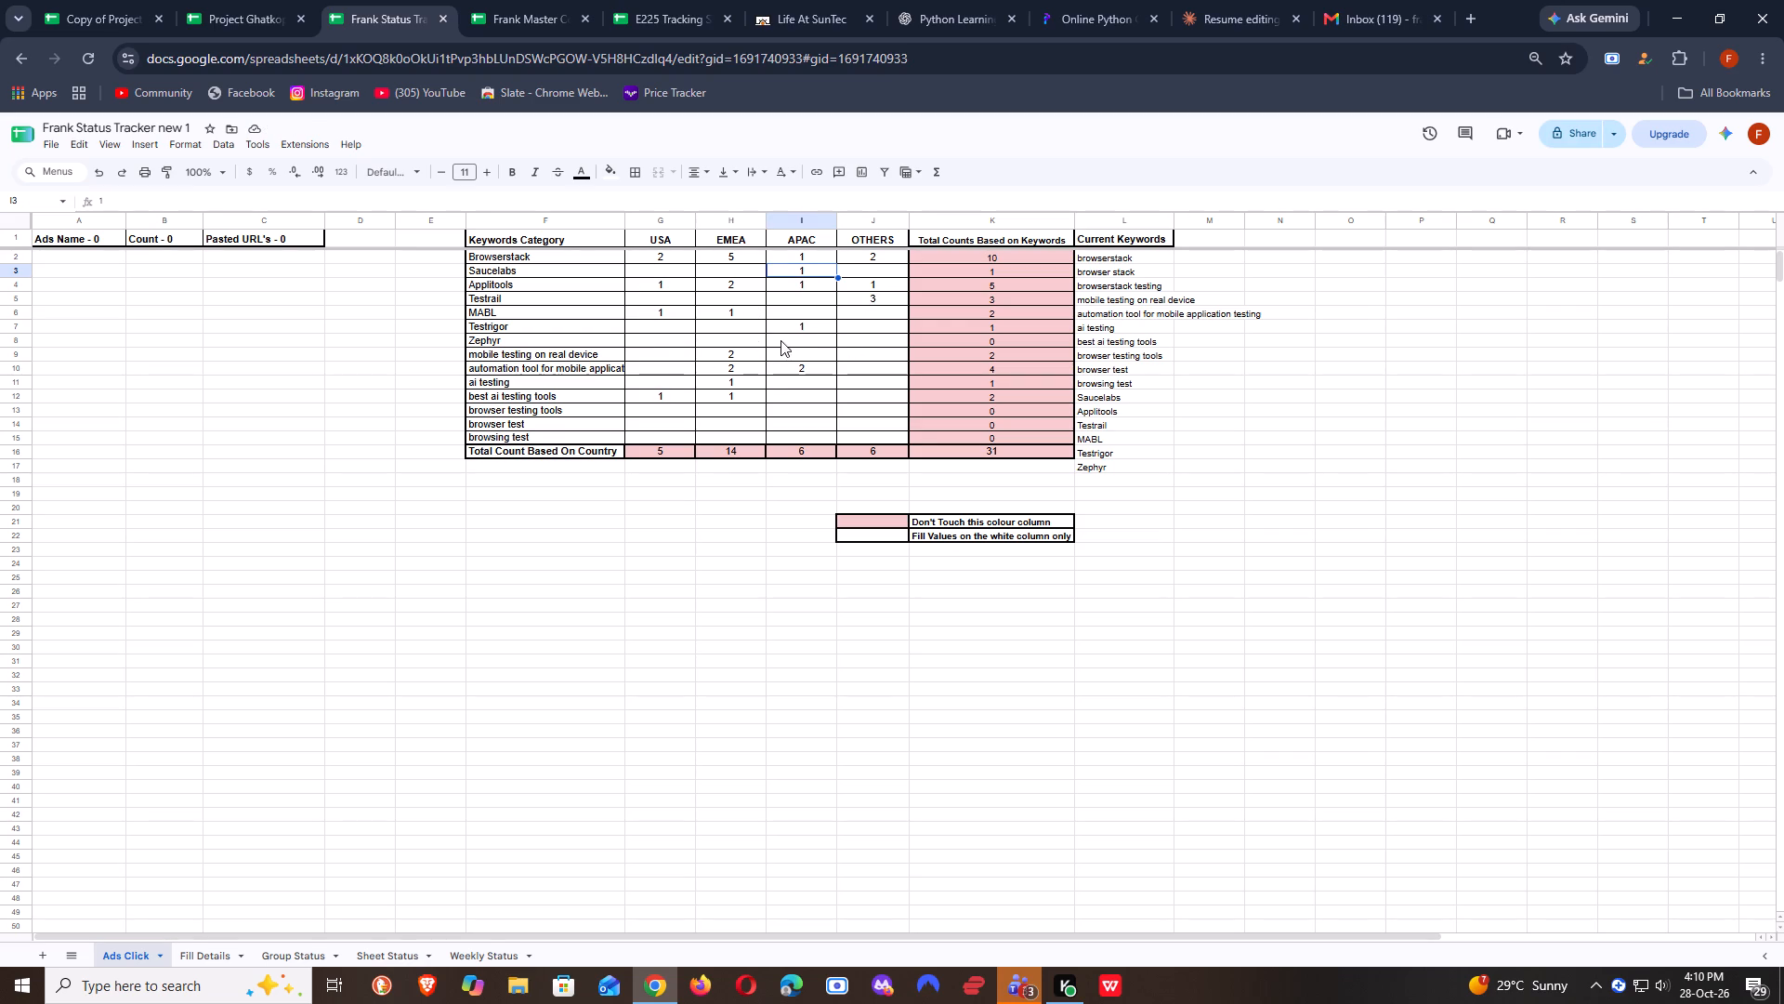
Set the Browserstack count for EMEA to 6 in the keywords category table.
left_click(735, 258)
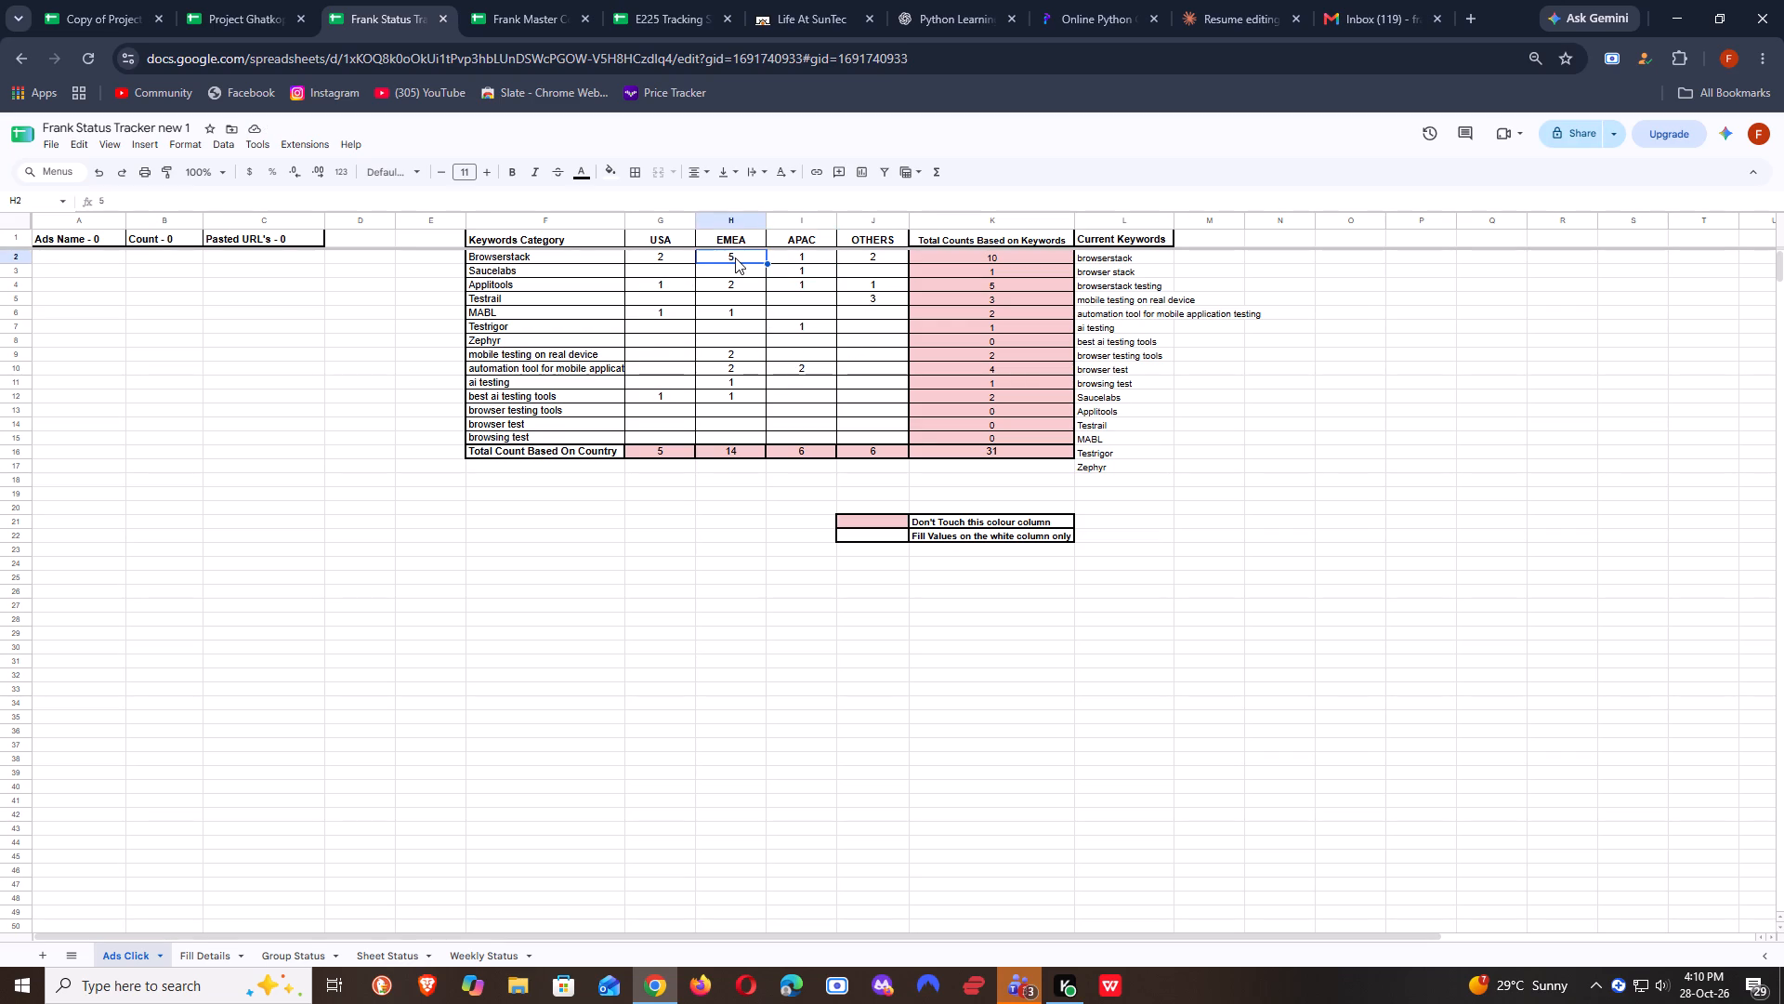
key("6")
key("Return")
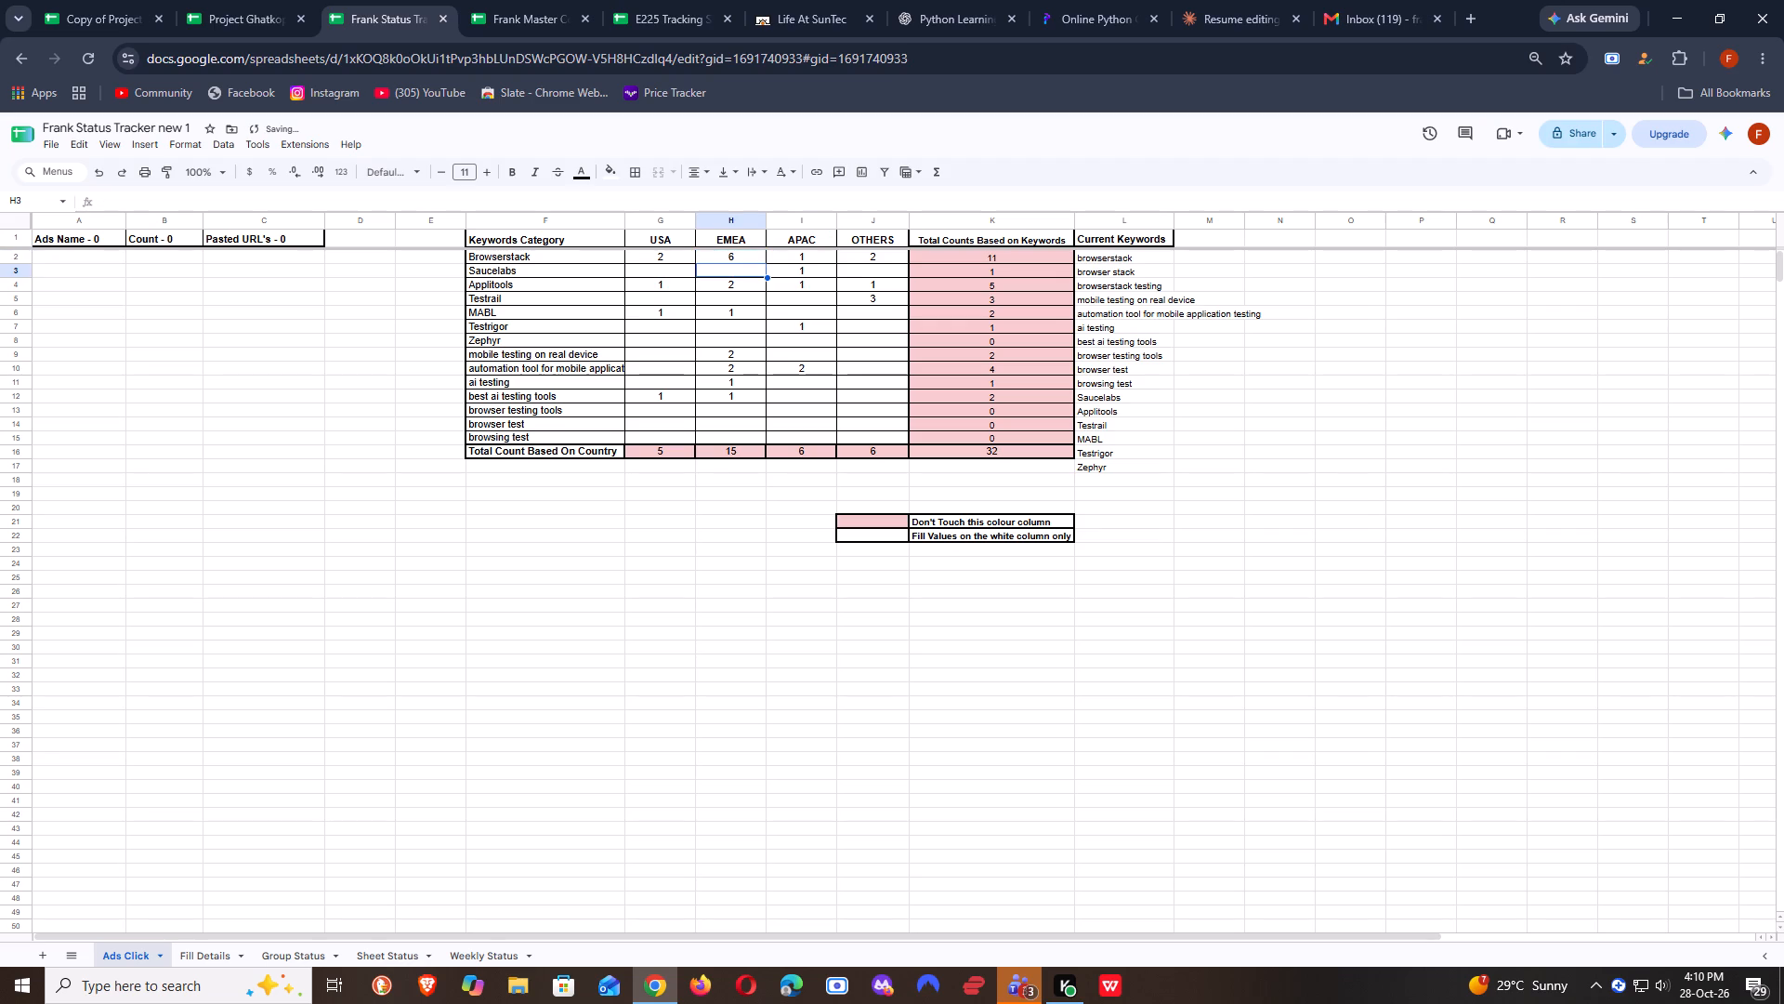
left_click(721, 363)
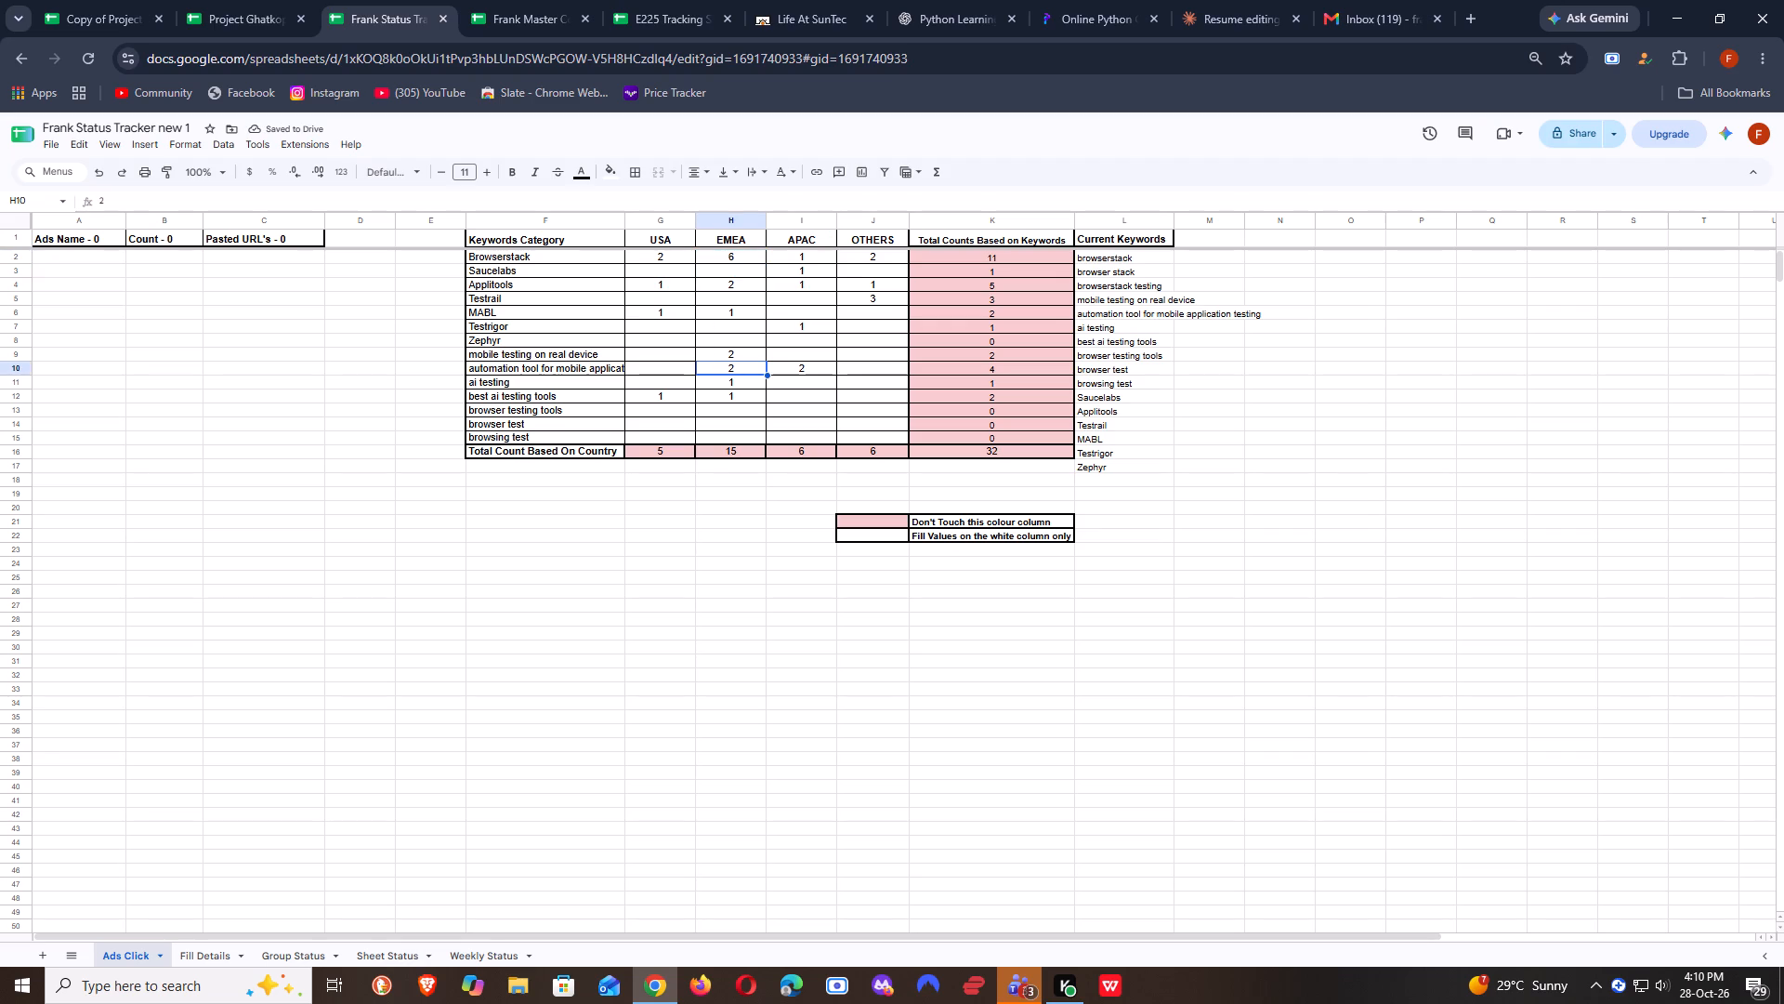
left_click(746, 400)
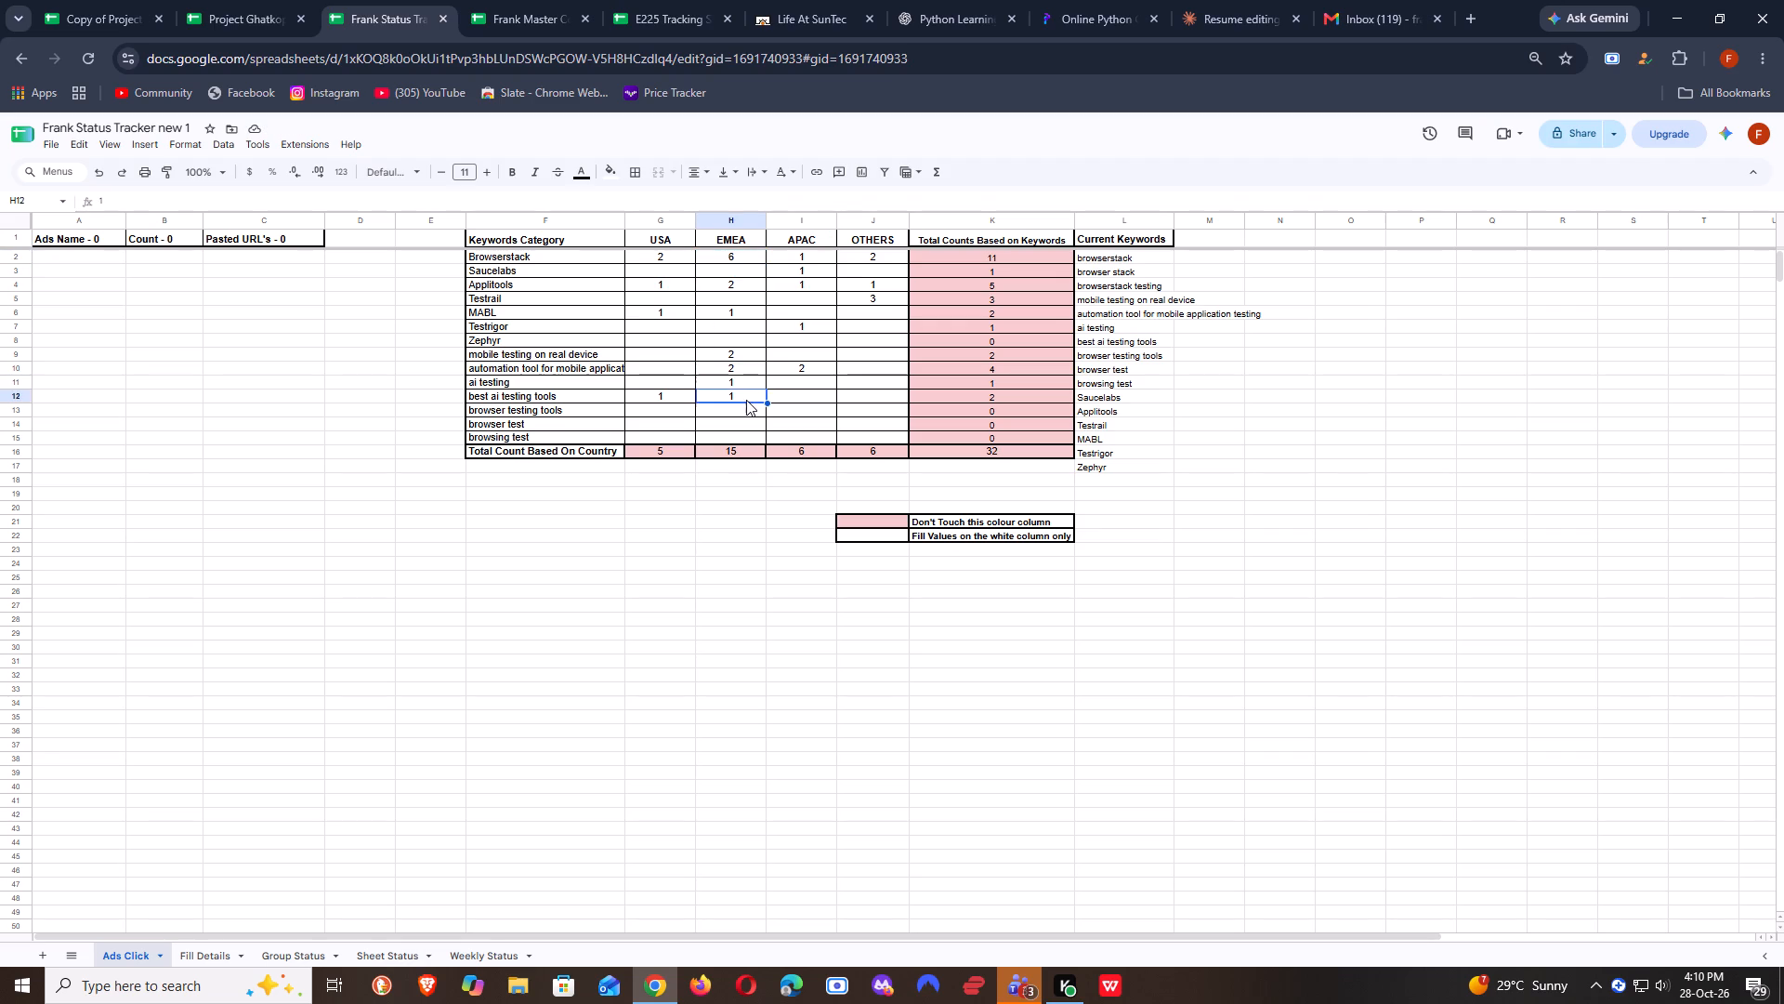
In the USA column, clear the Applitools count and set the MABL count to 2.
left_click(659, 290)
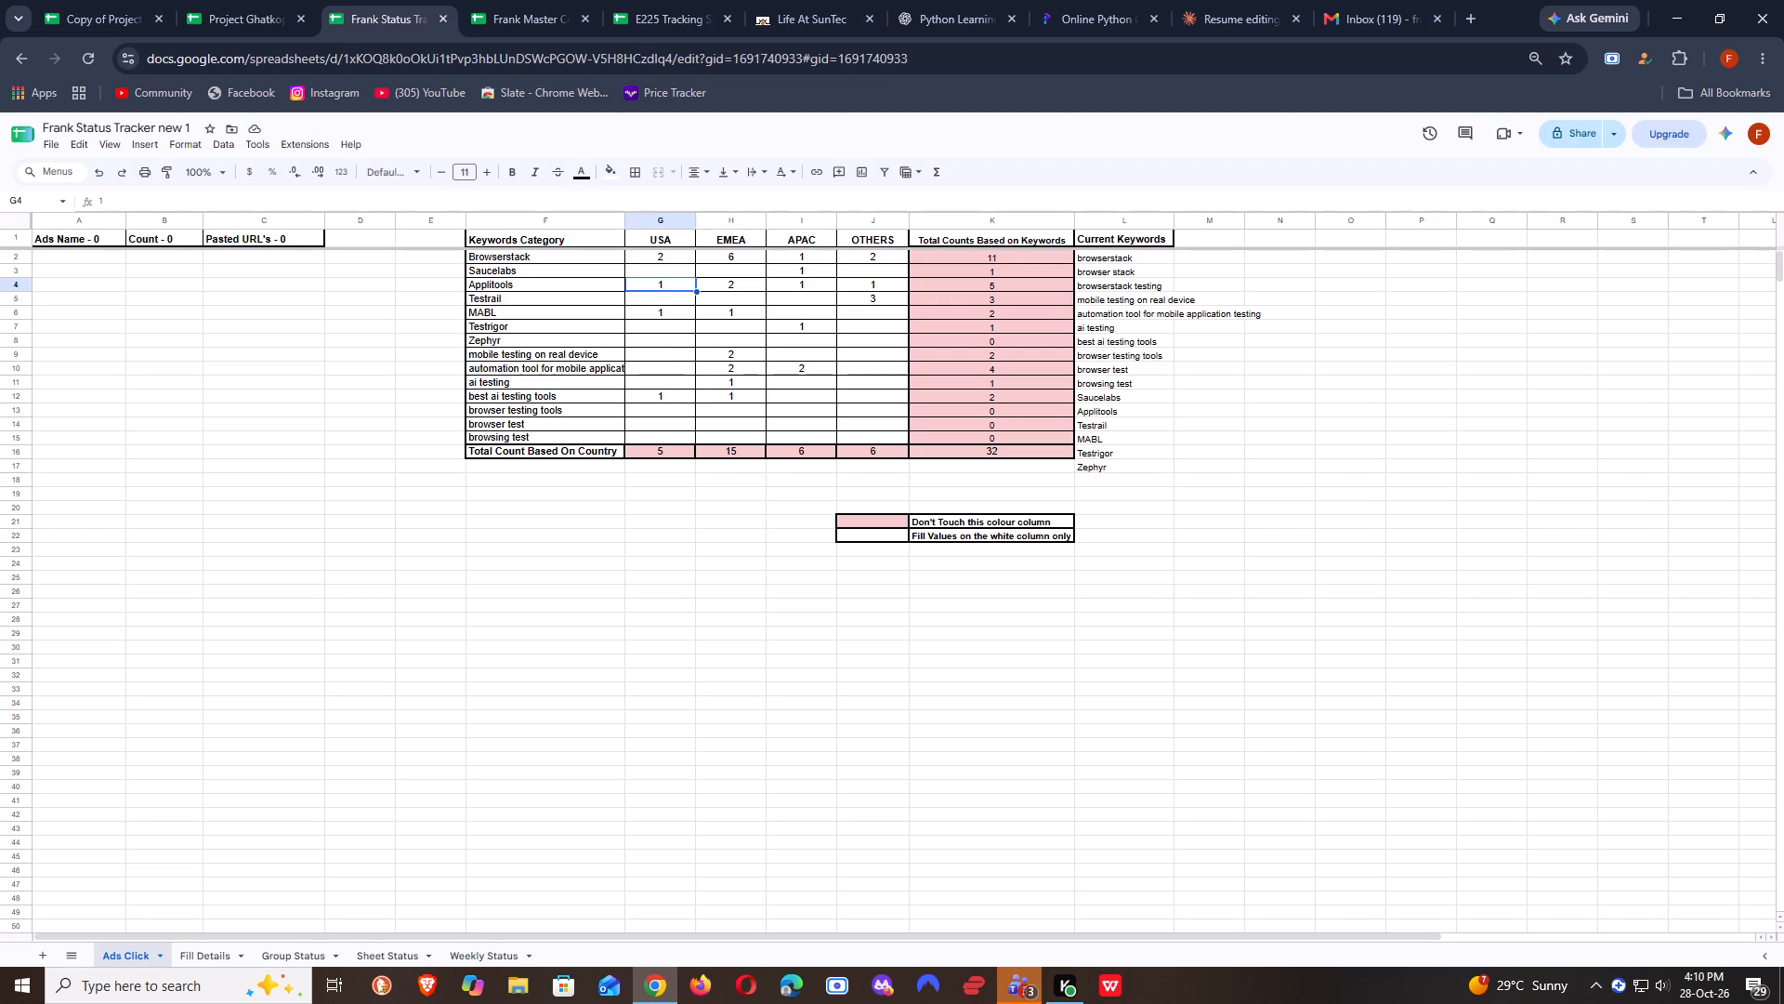
key("BackSpace")
left_click(657, 320)
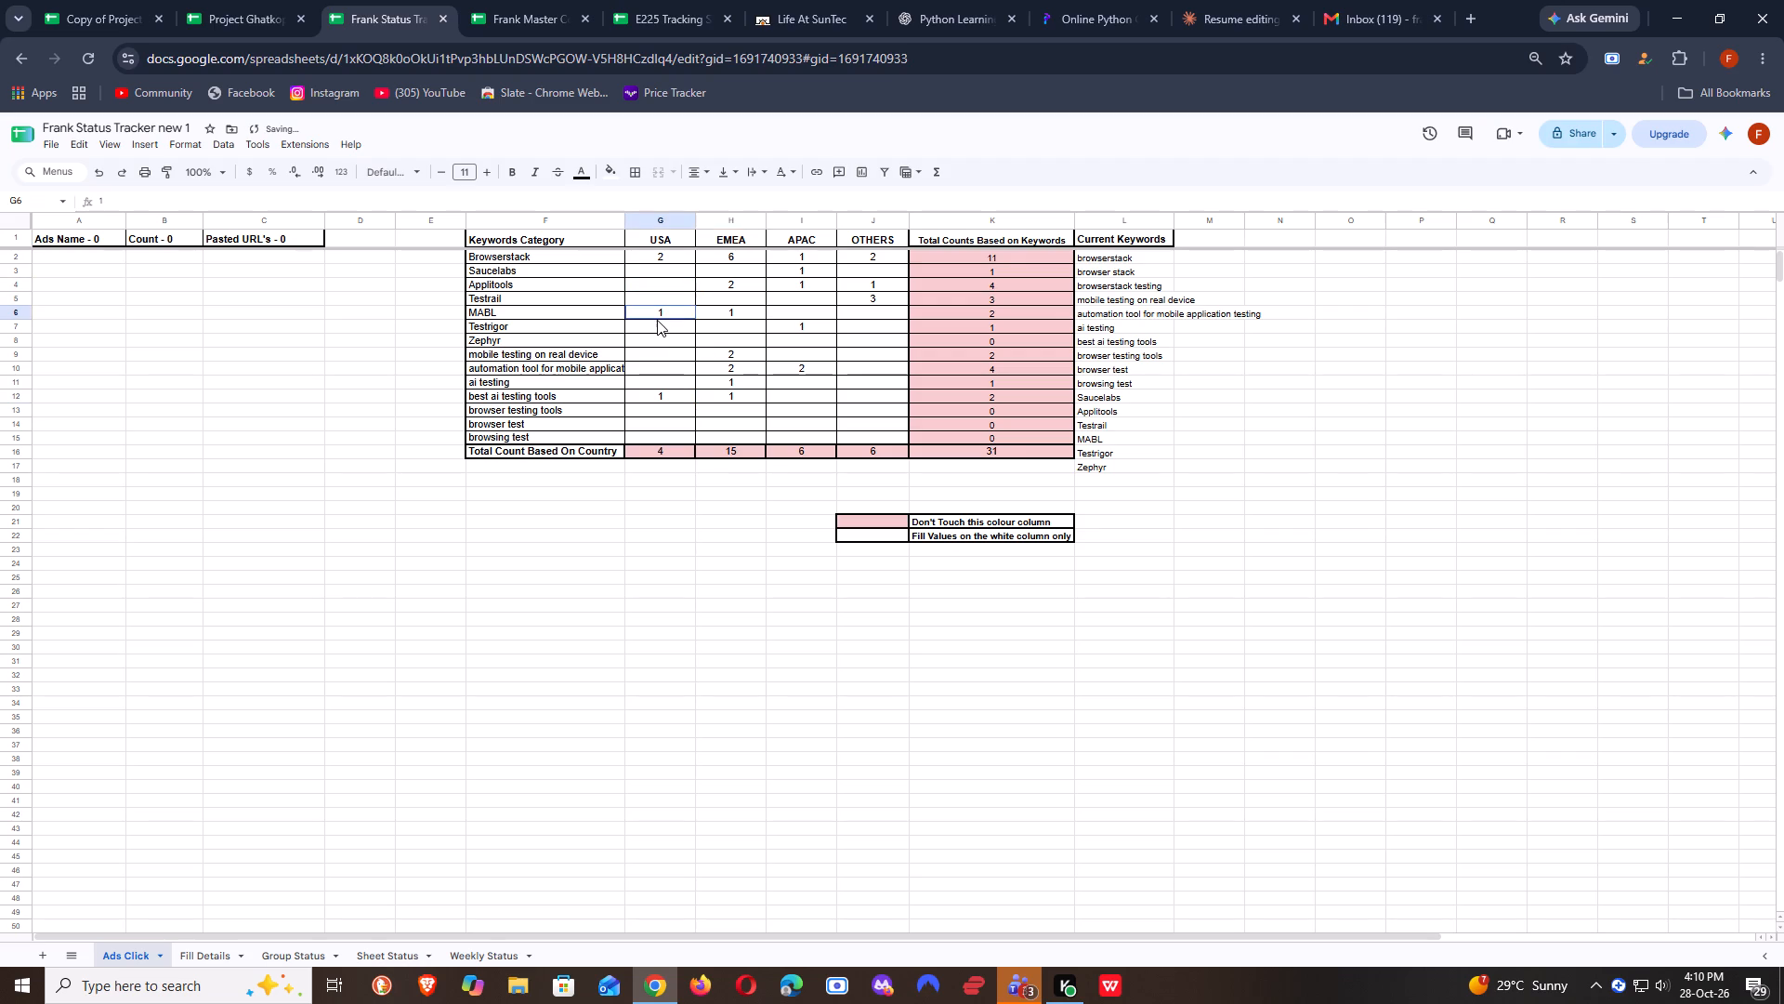
key("2")
key("Return")
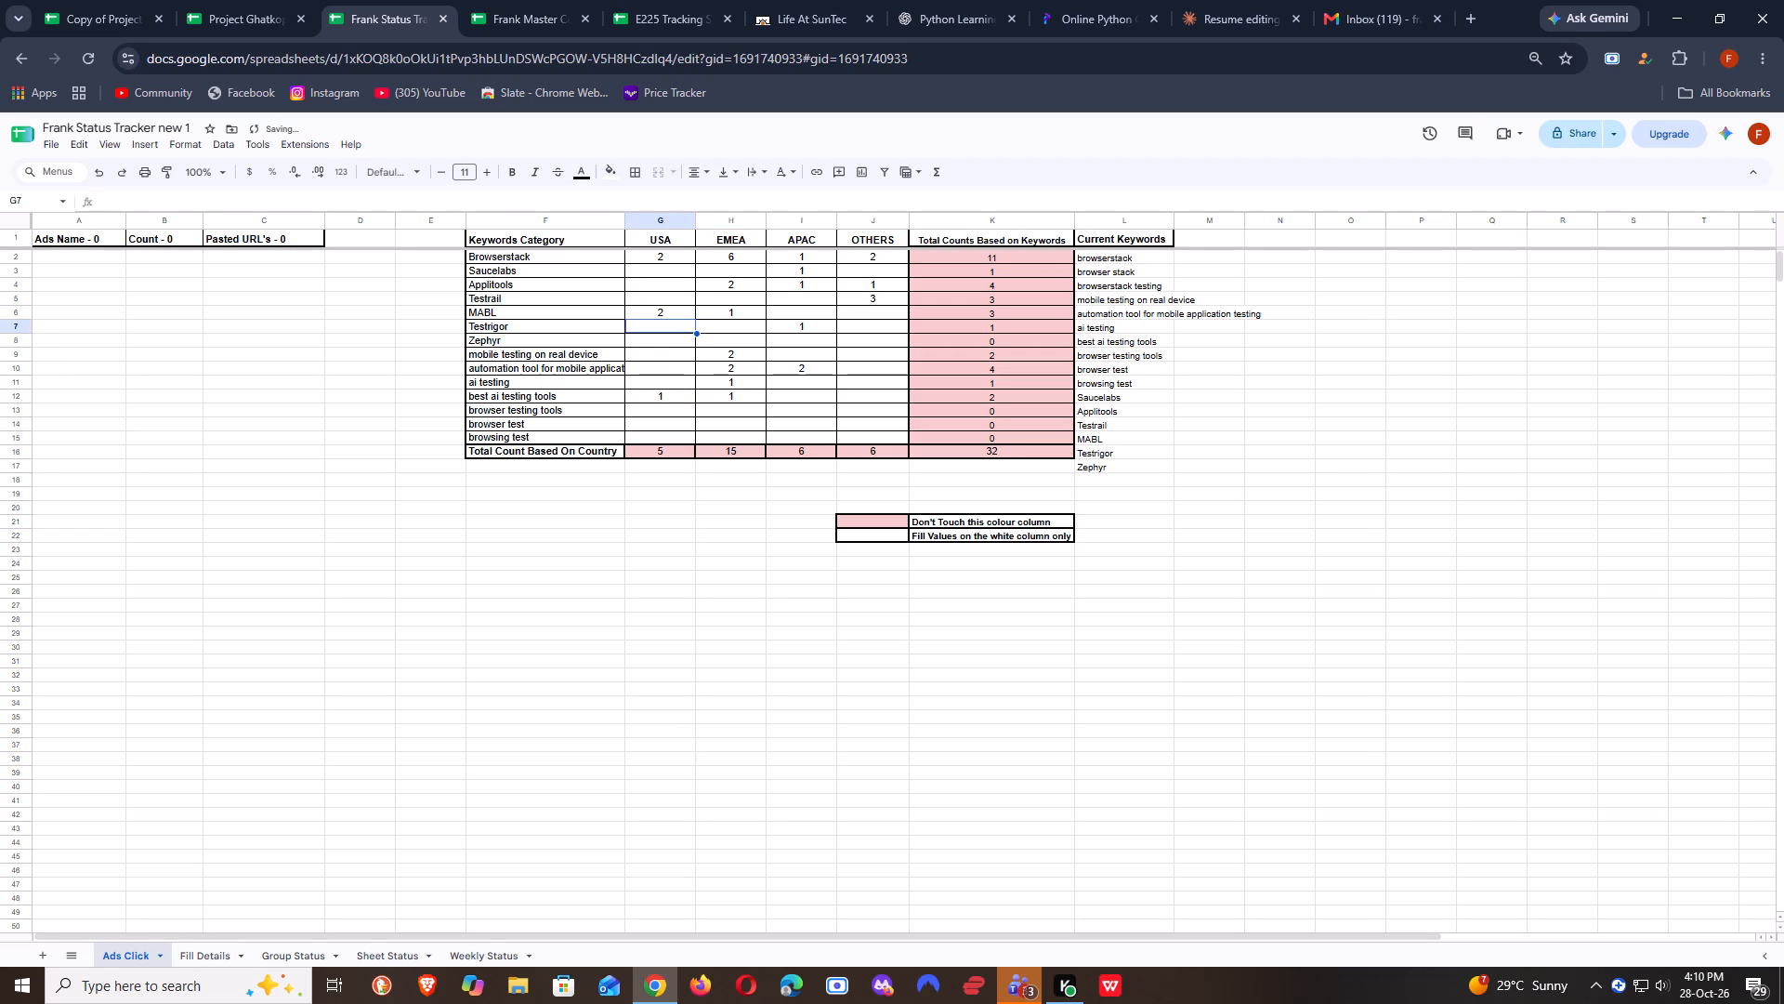
left_click(644, 391)
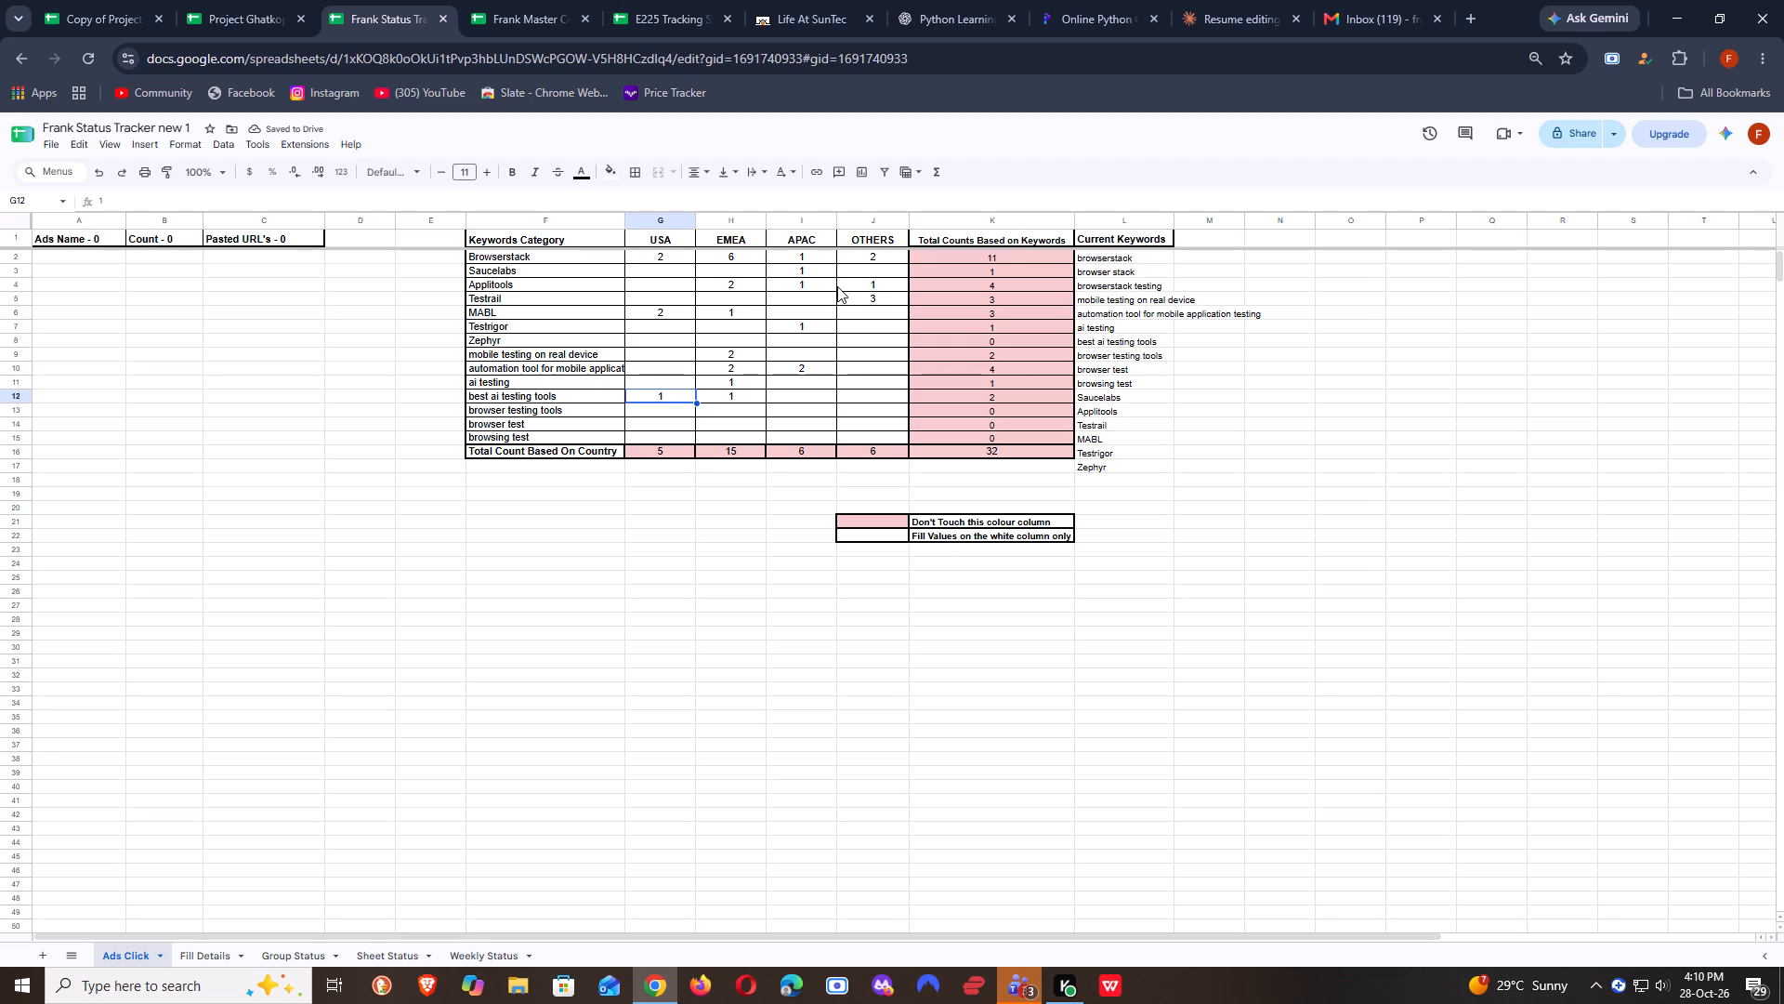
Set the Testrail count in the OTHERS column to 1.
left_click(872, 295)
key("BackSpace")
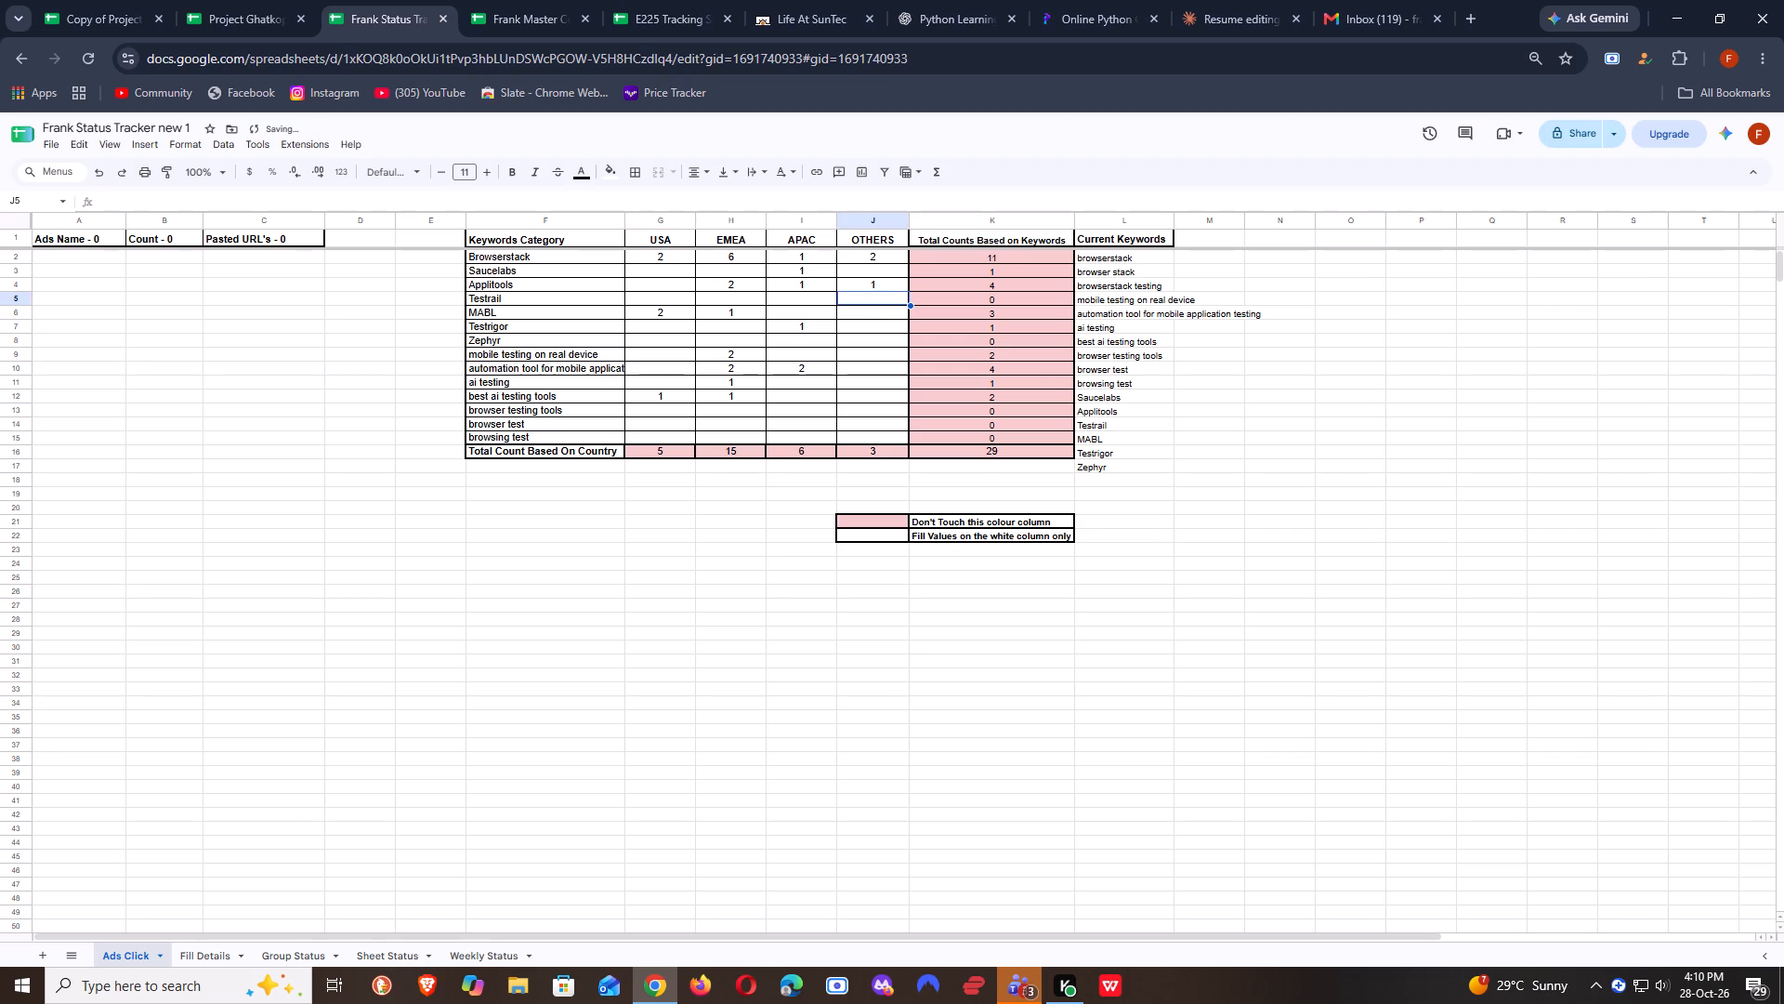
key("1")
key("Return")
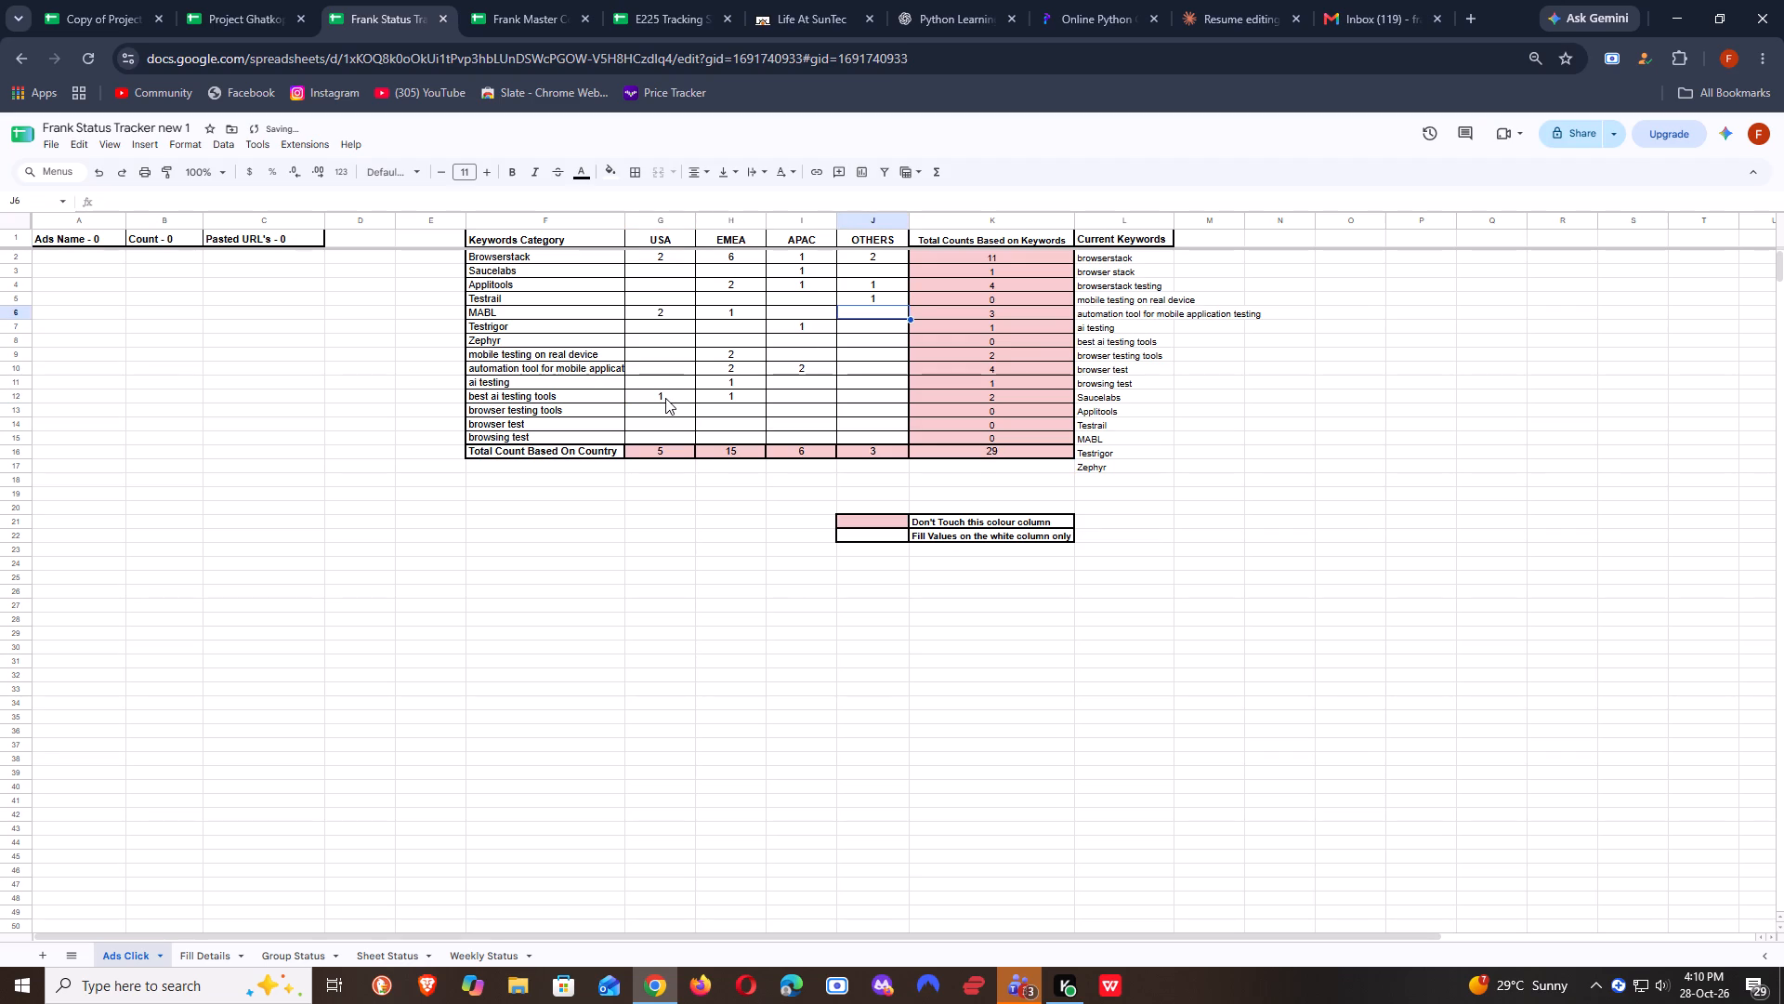
Set the Browserstack count for APAC to 2 and the best ai testing tools count for USA to 2.
left_click(665, 398)
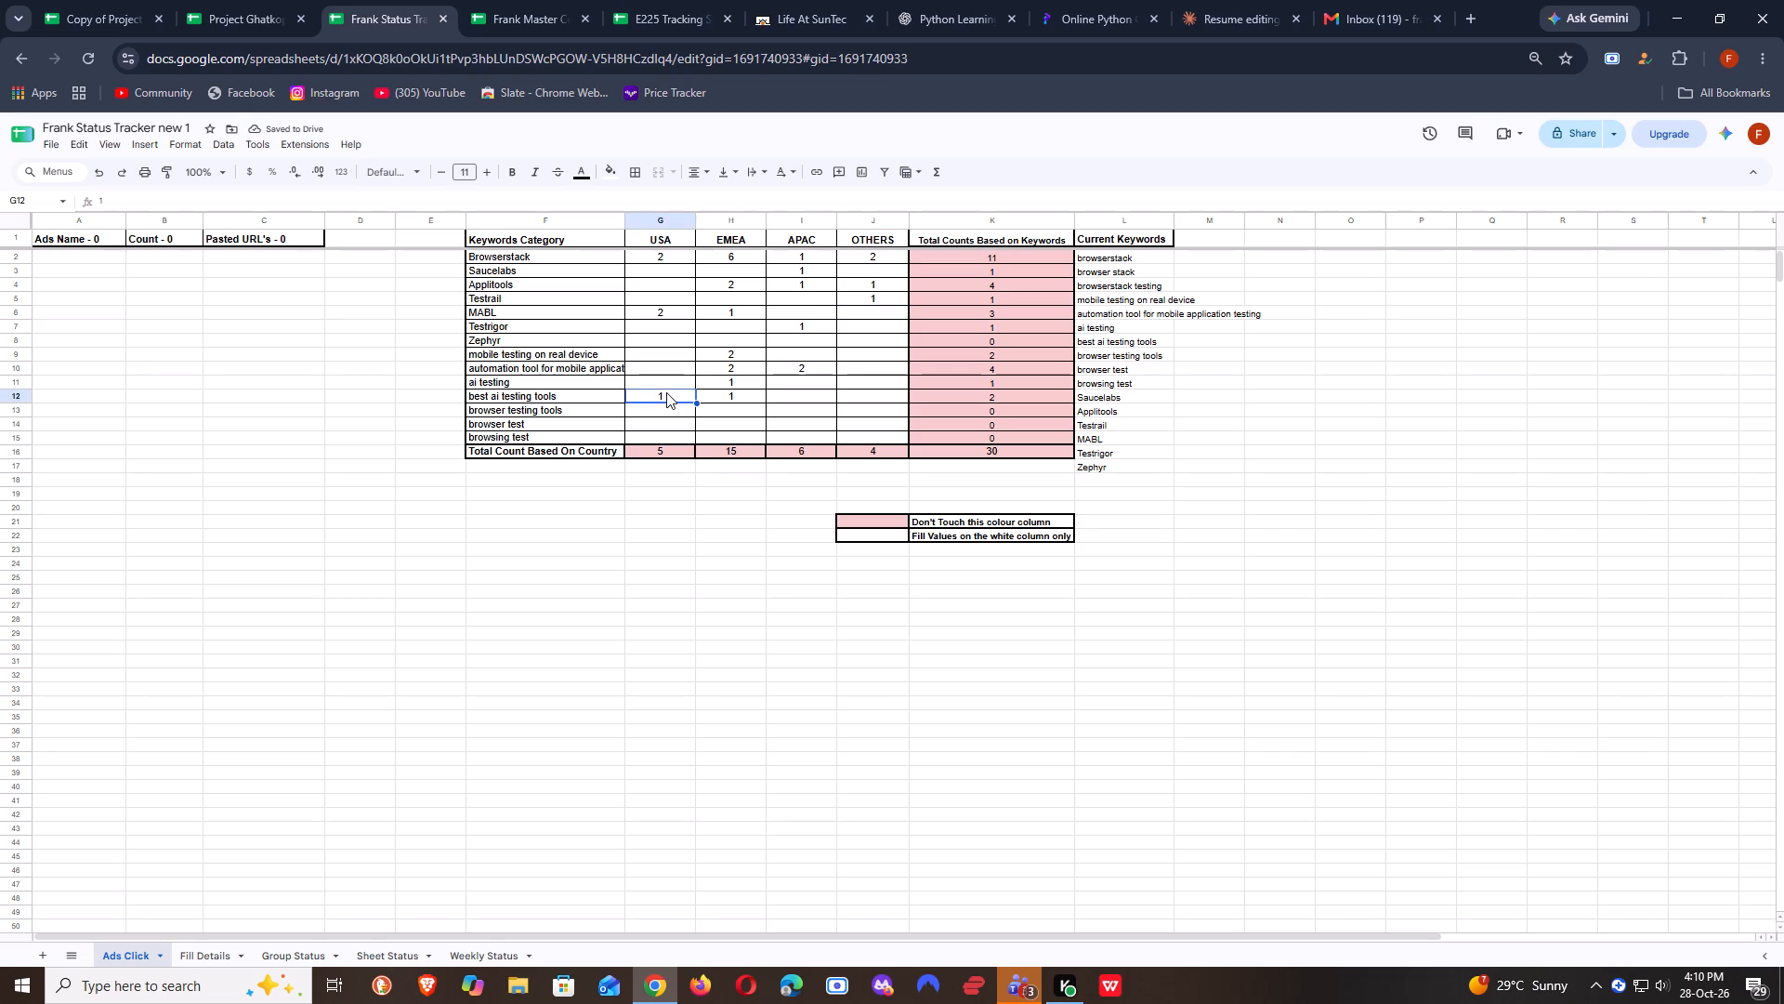
left_click(795, 258)
key("2")
key("Return")
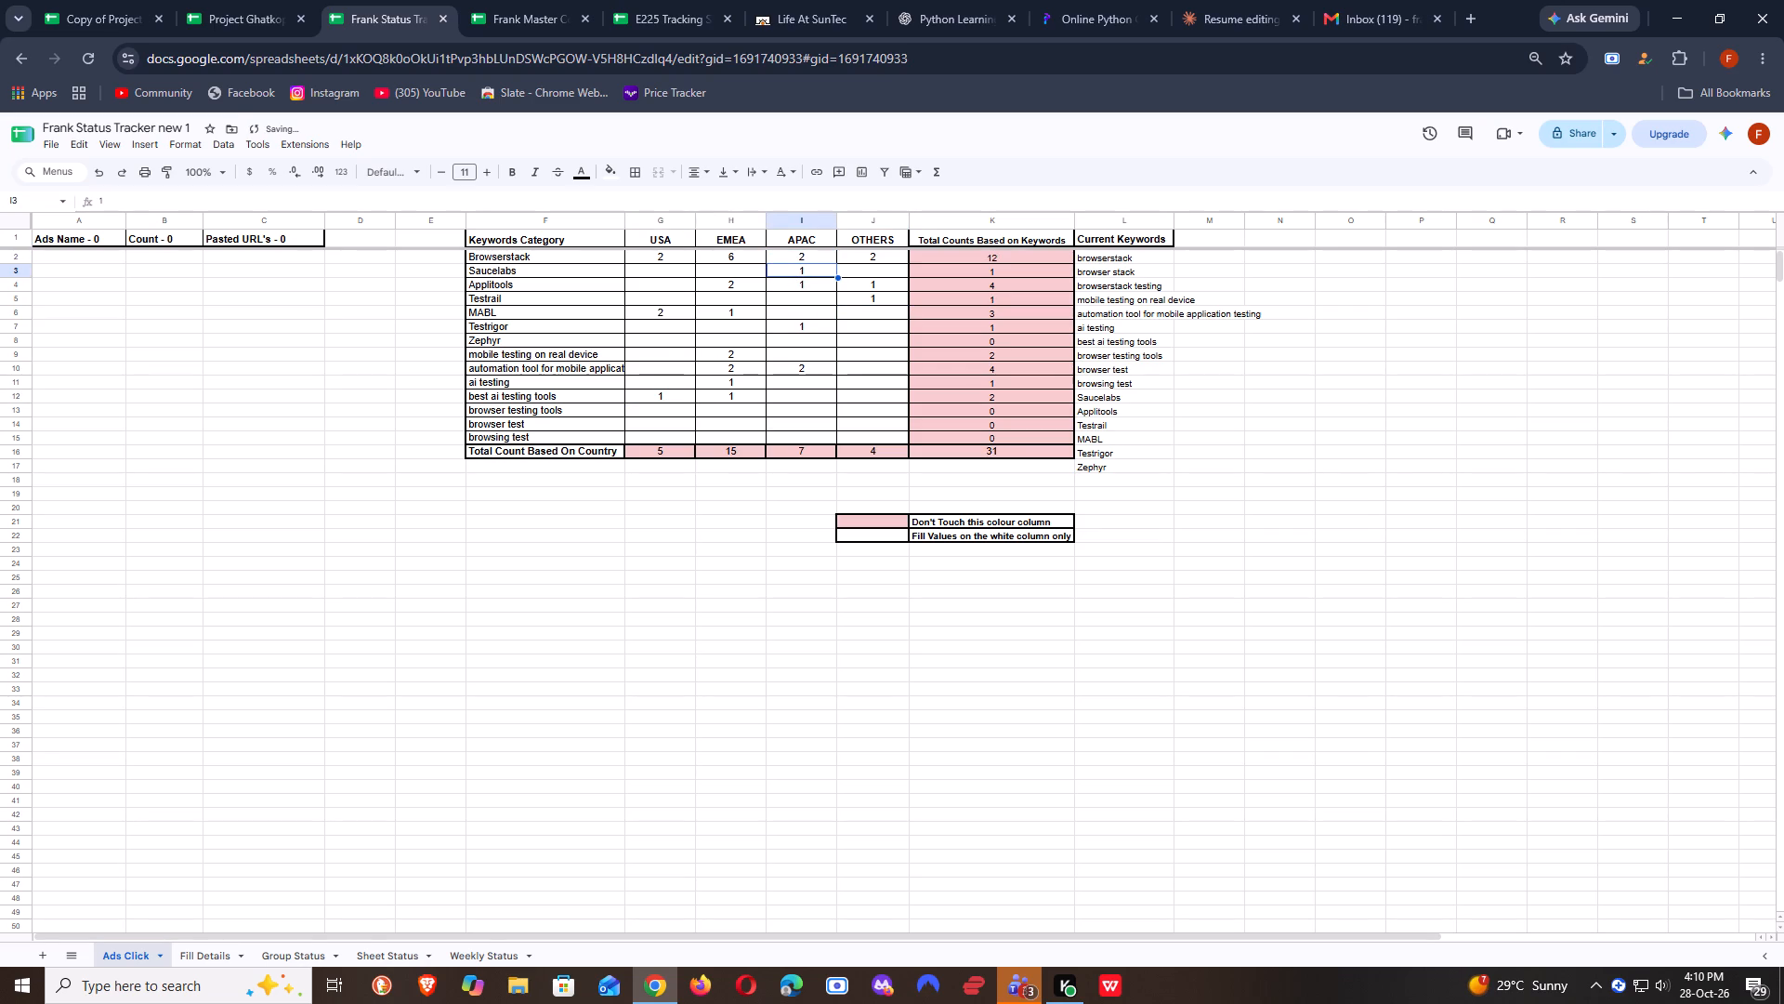
left_click(650, 397)
key("2")
key("Return")
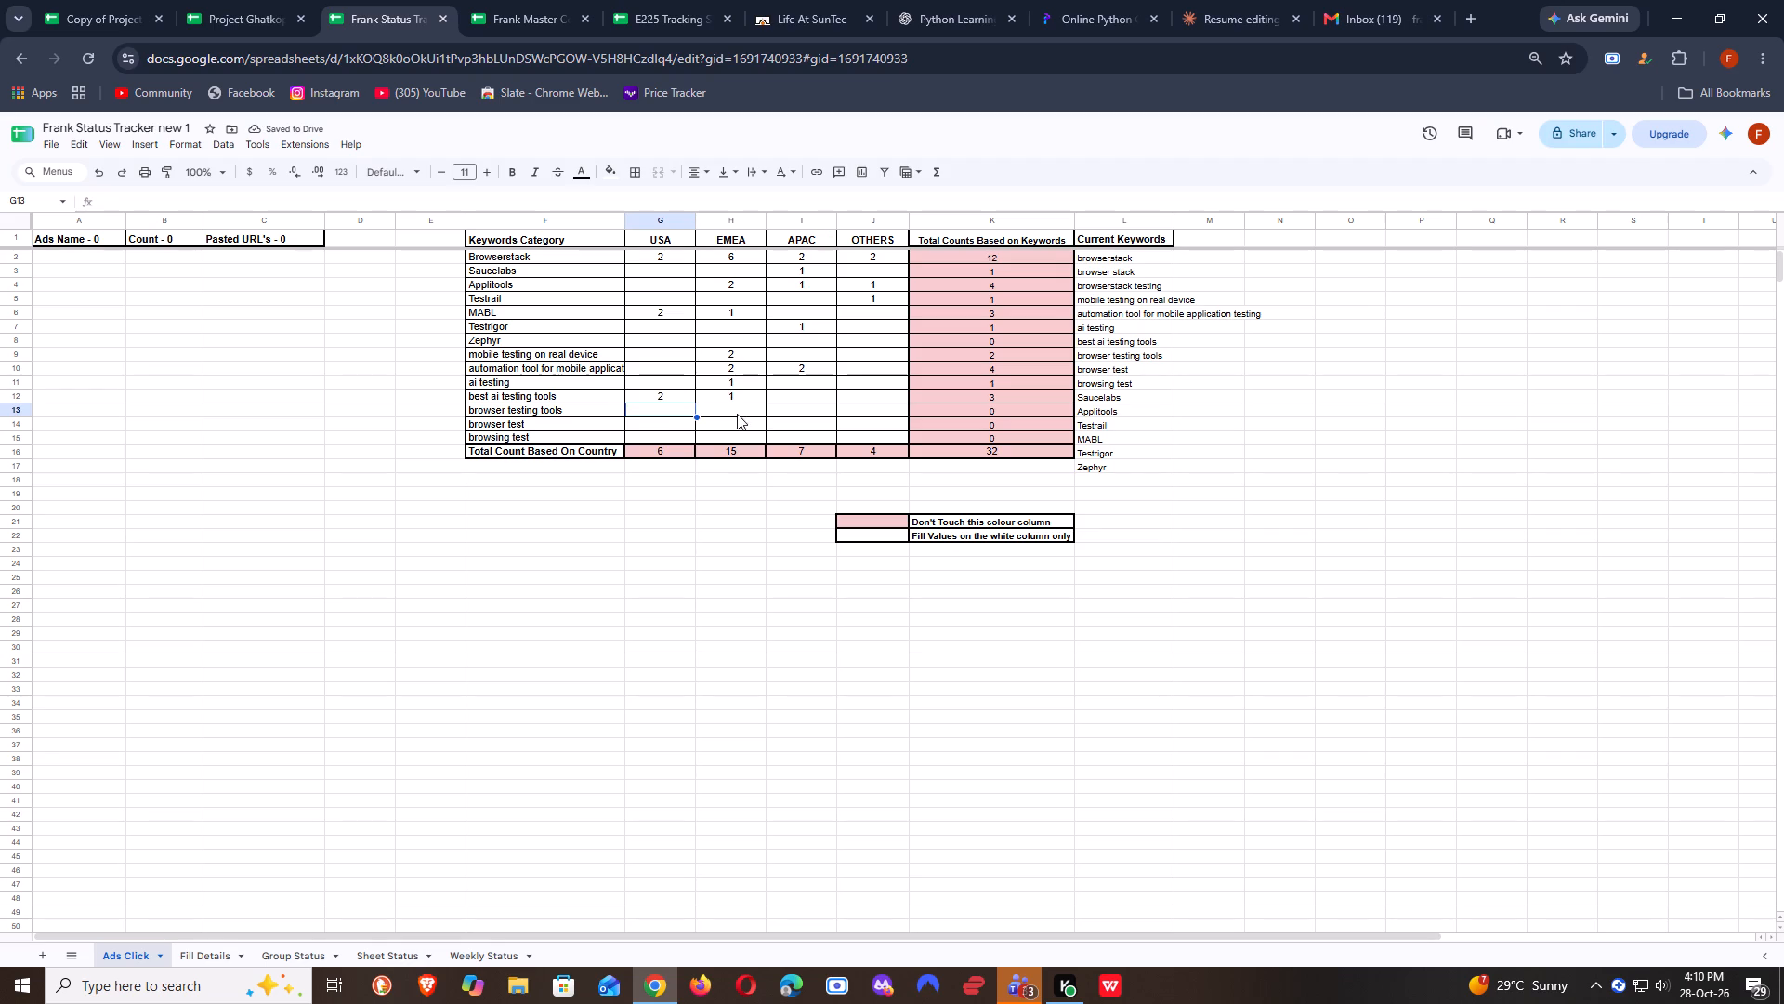
In the APAC column, clear the Saucelabs count and set the Applitools count to 2.
left_click(735, 284)
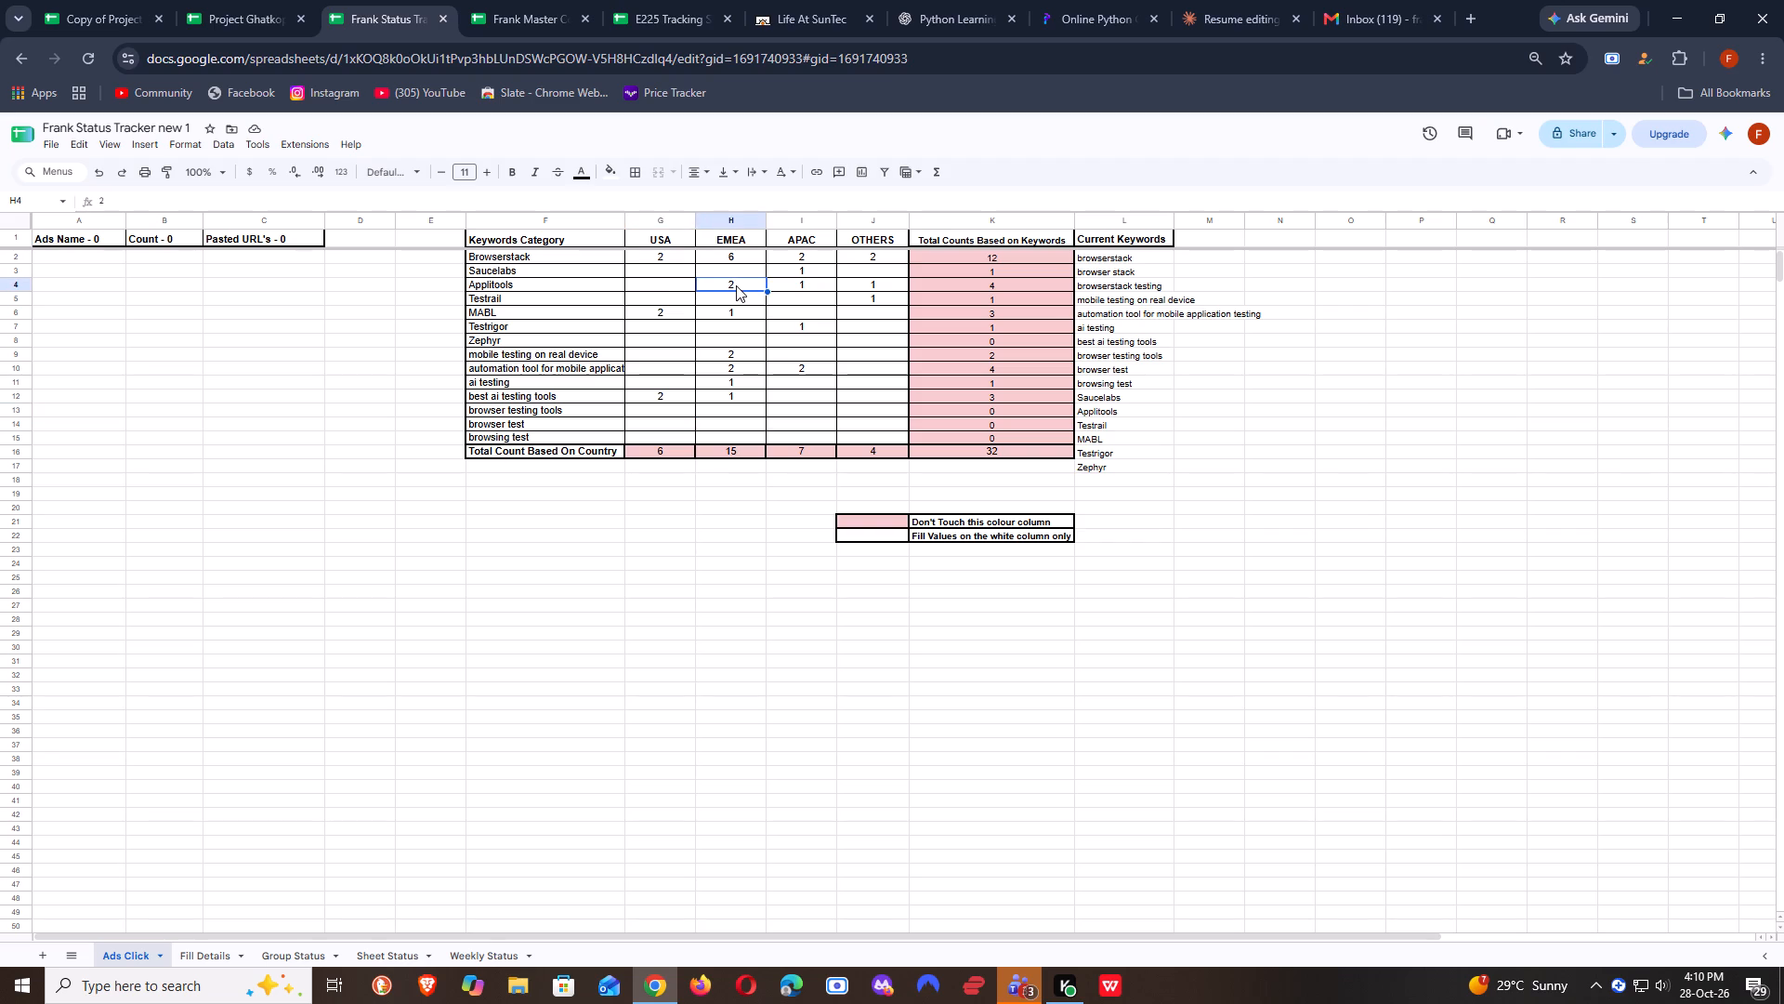
left_click(805, 354)
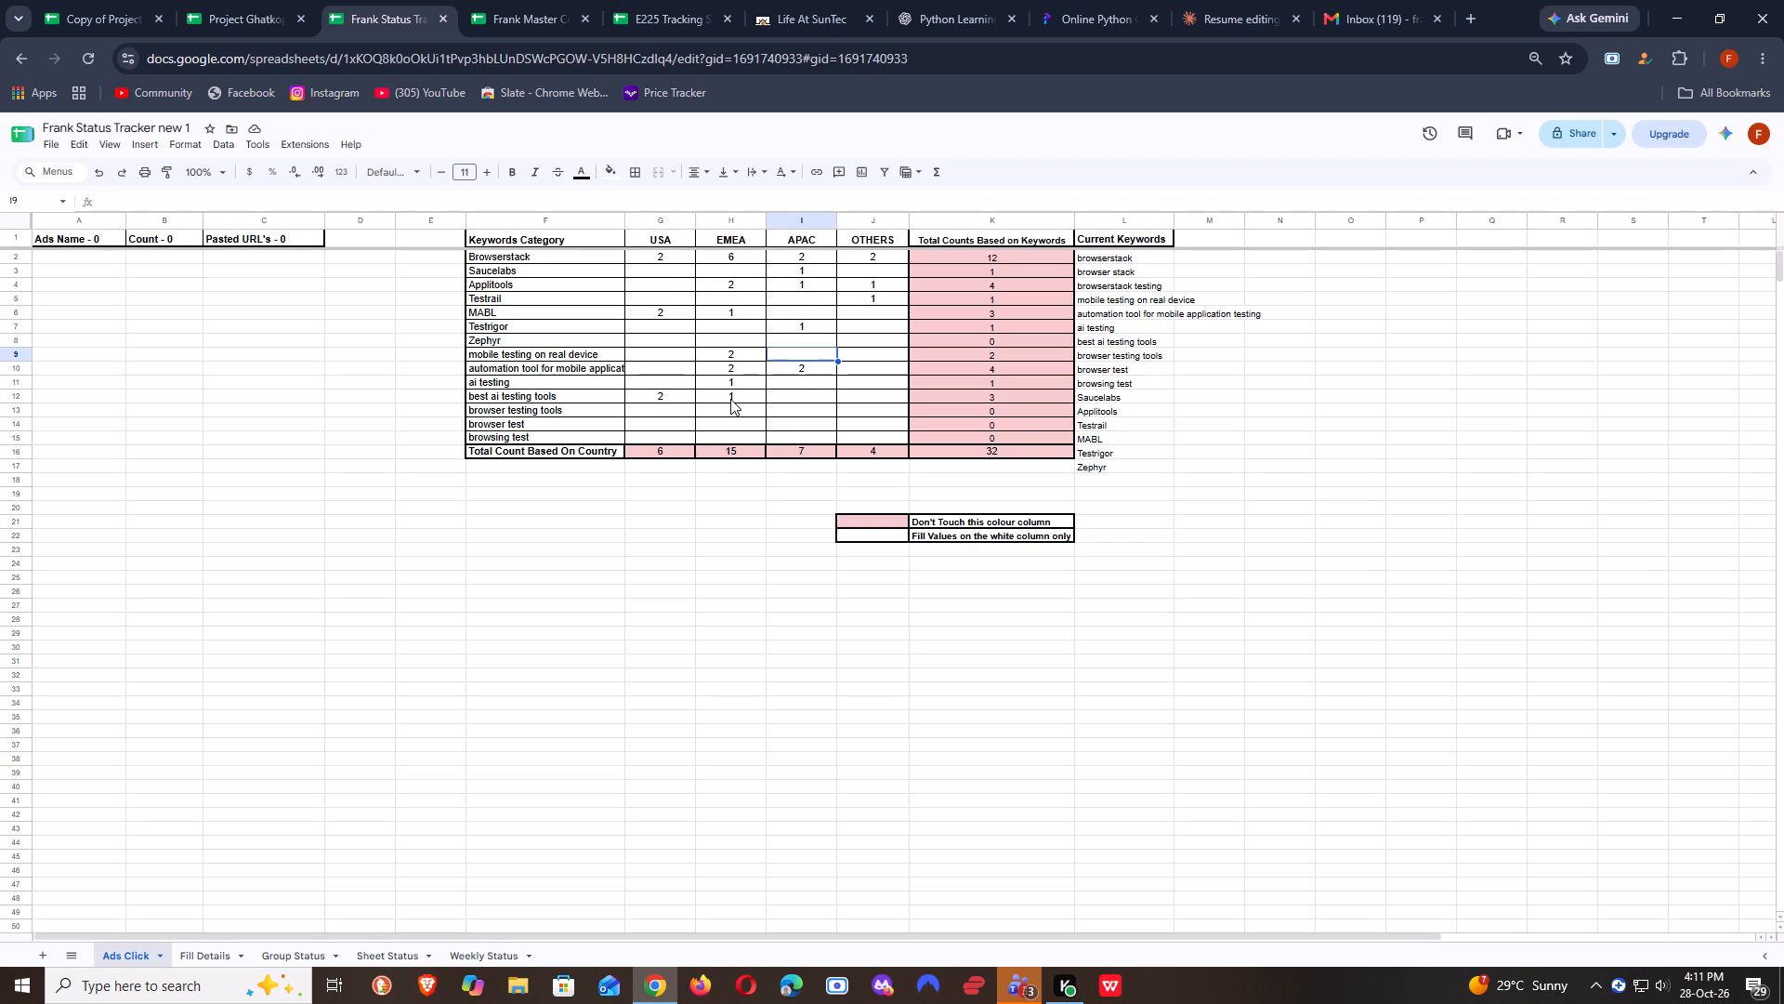
left_click(786, 288)
left_click(790, 276)
left_click(790, 272)
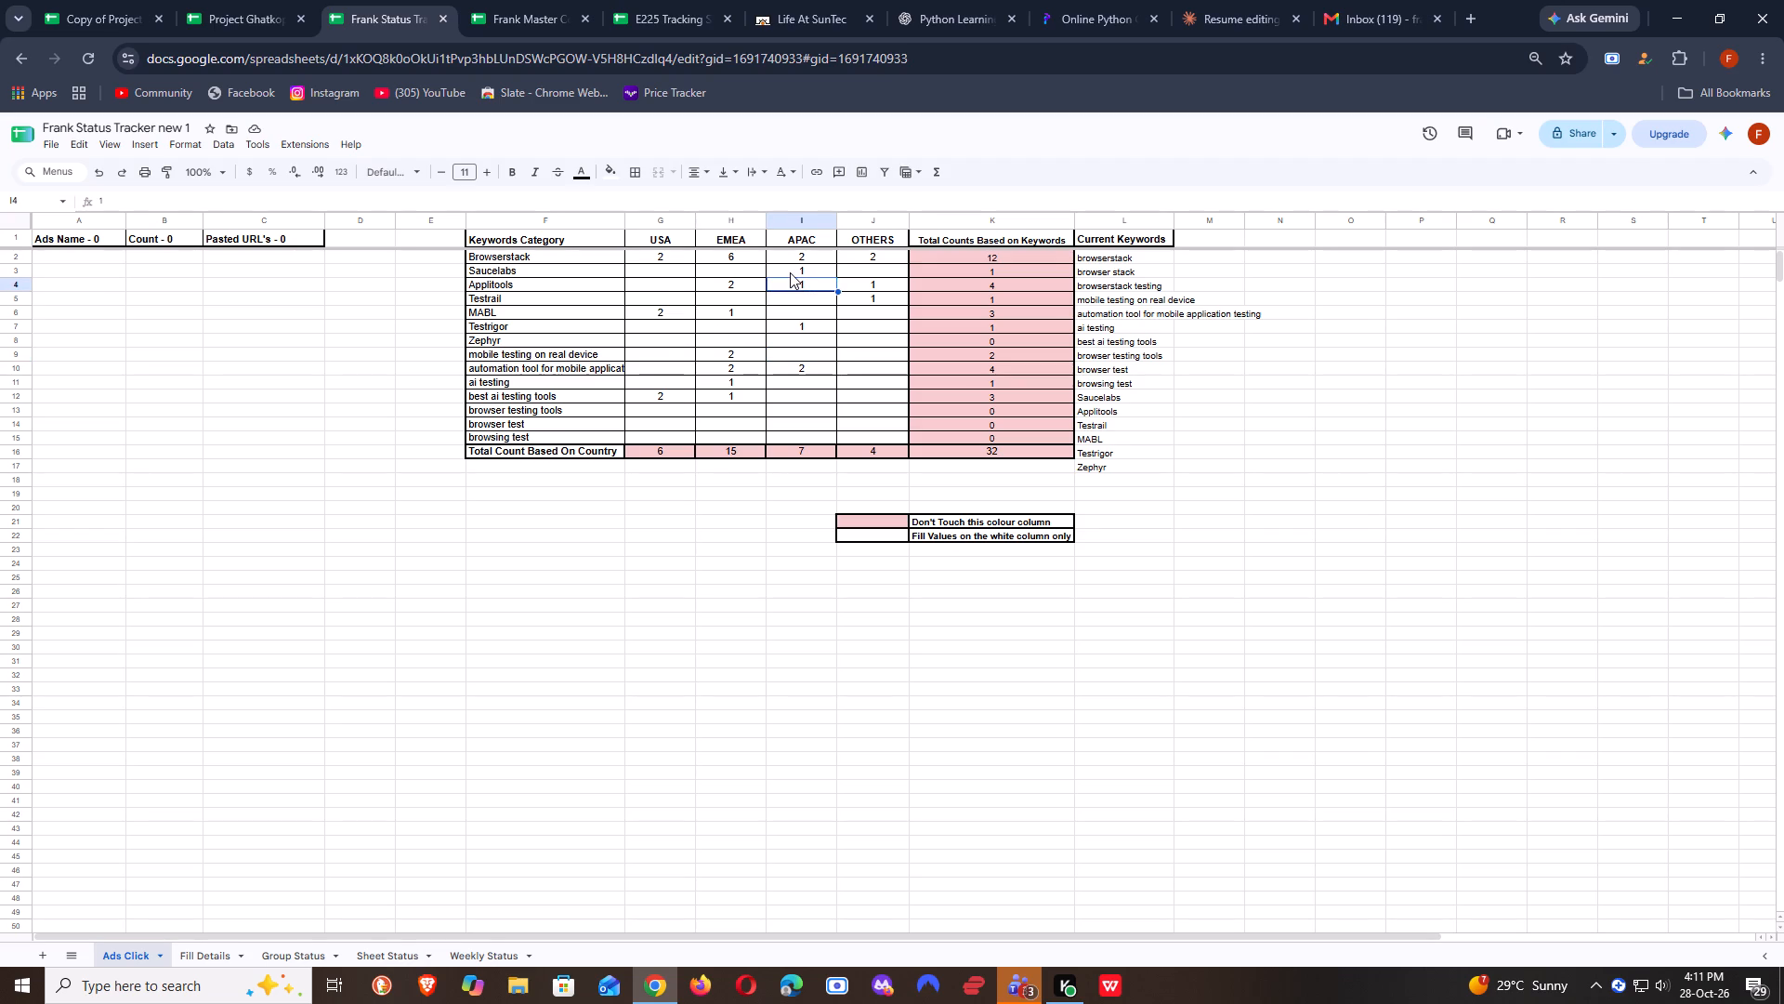
key("BackSpace")
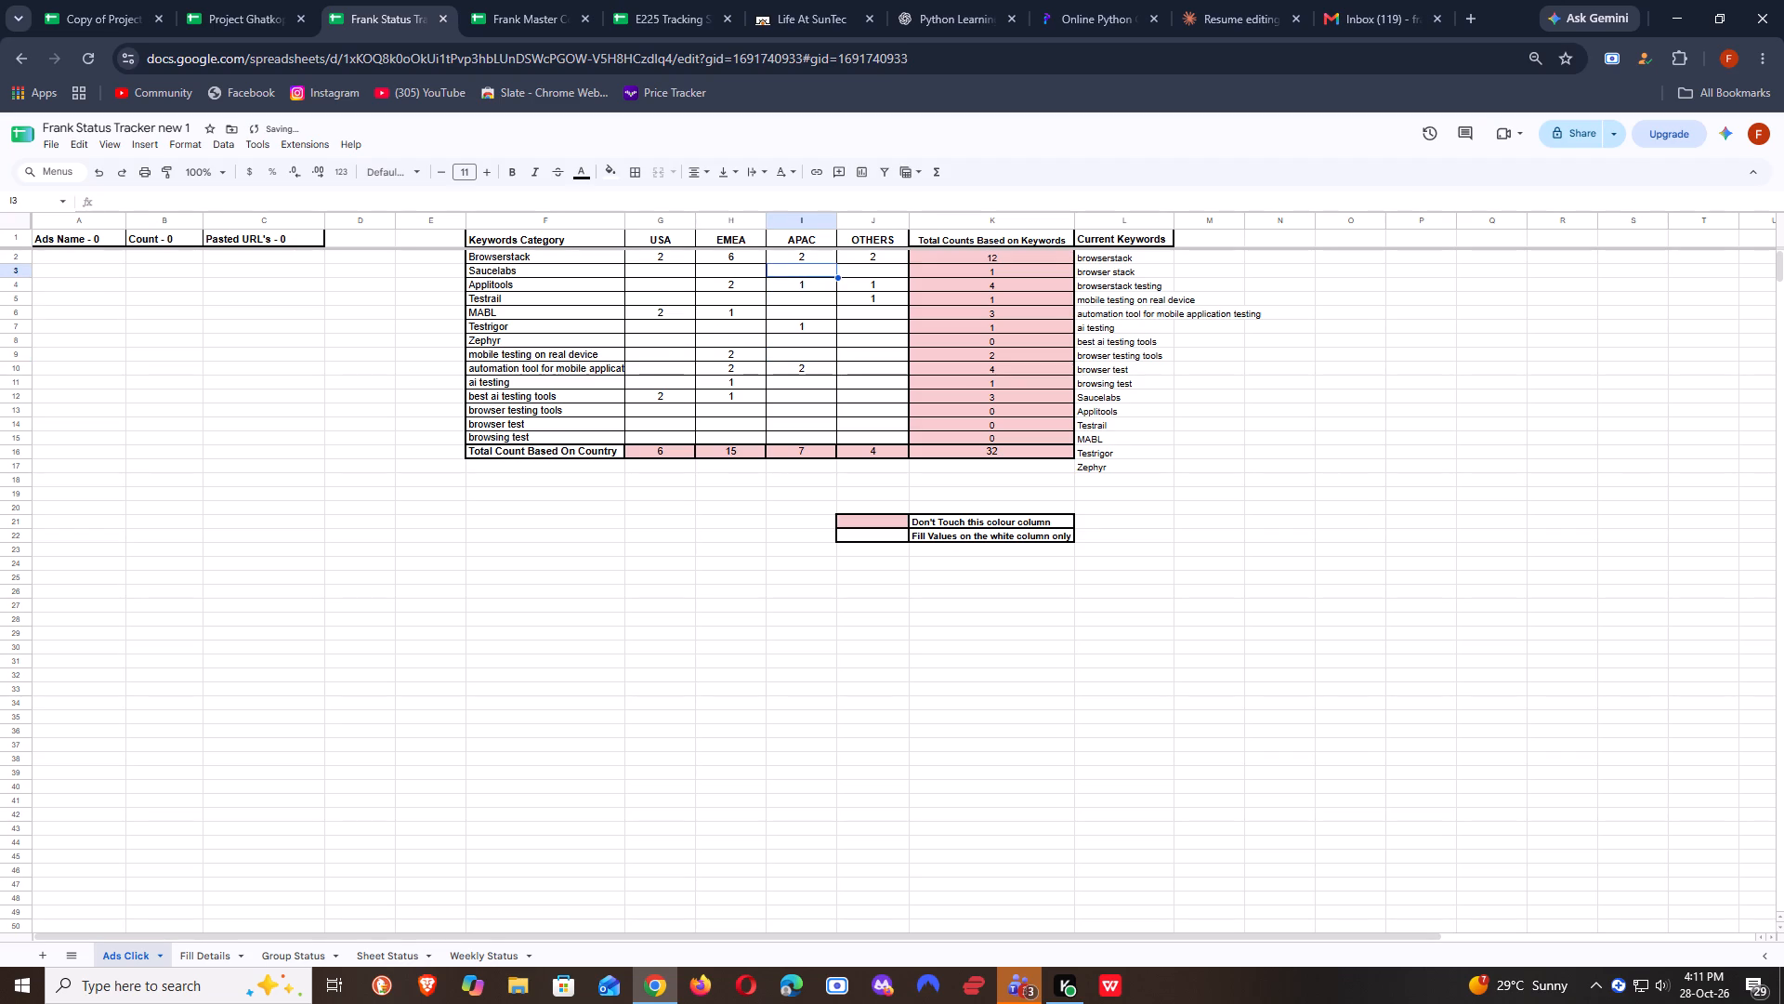
left_click(783, 288)
key("2")
key("Return")
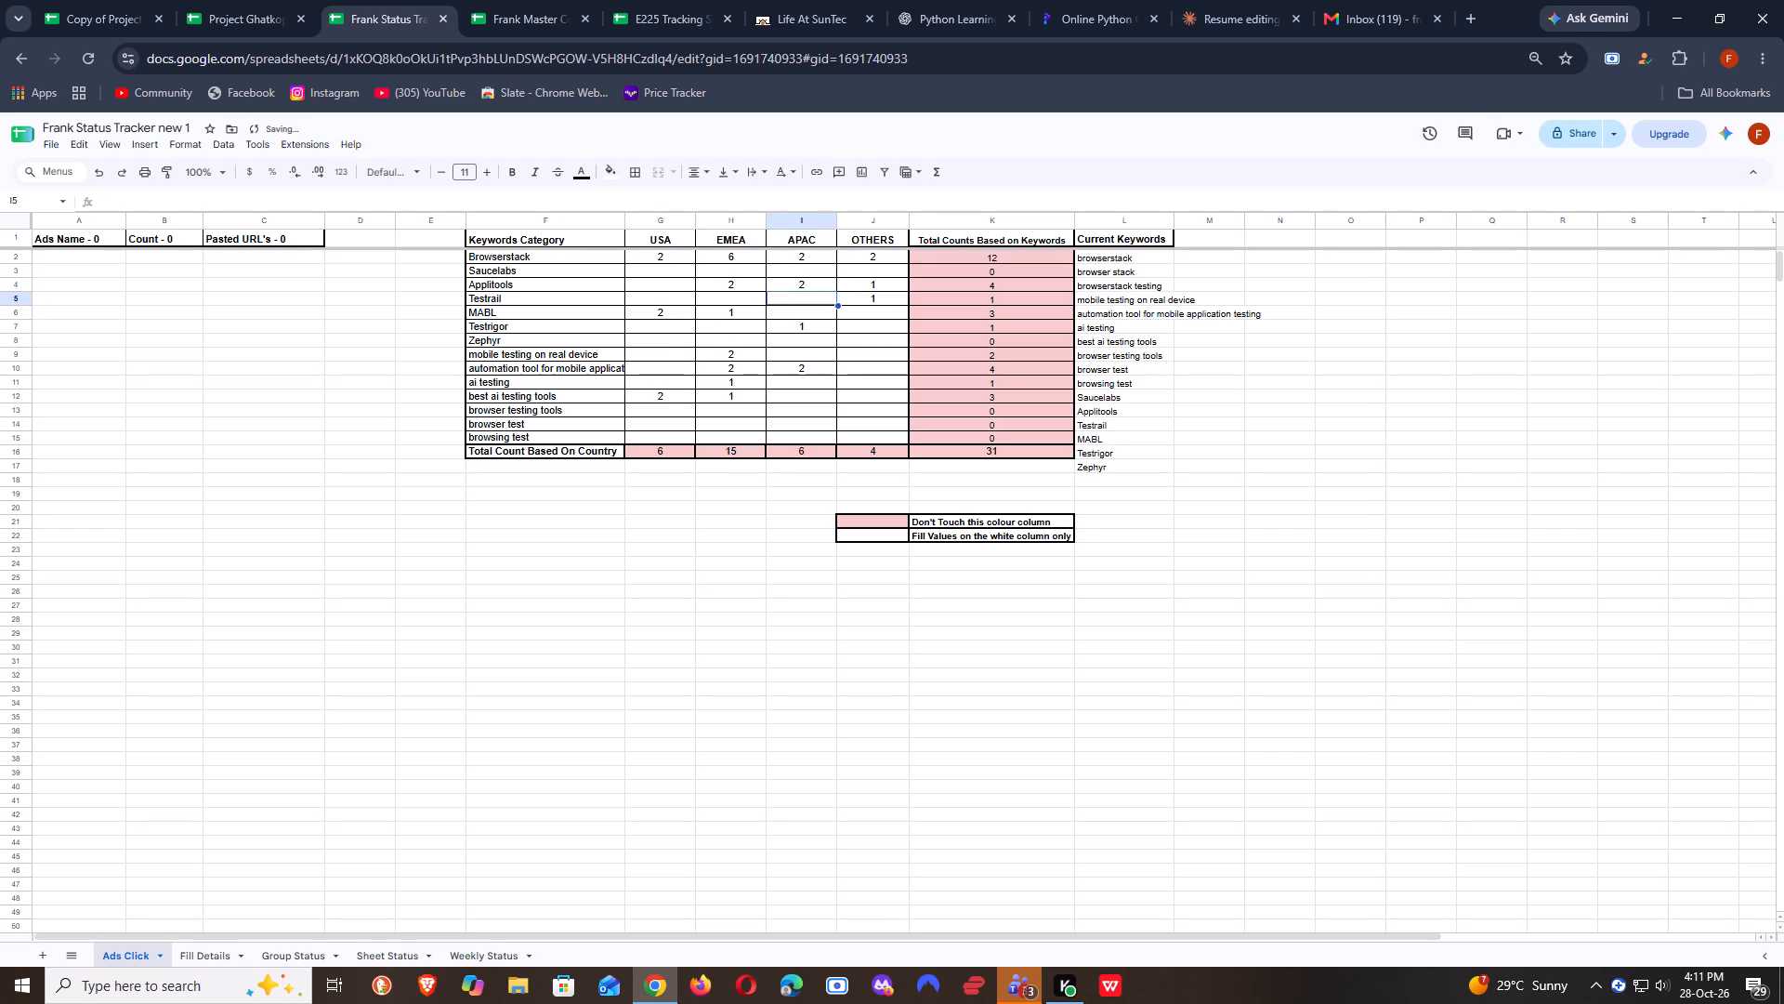
In the OTHERS column, clear the Applitools count and set the Testrail count to 2.
left_click(877, 298)
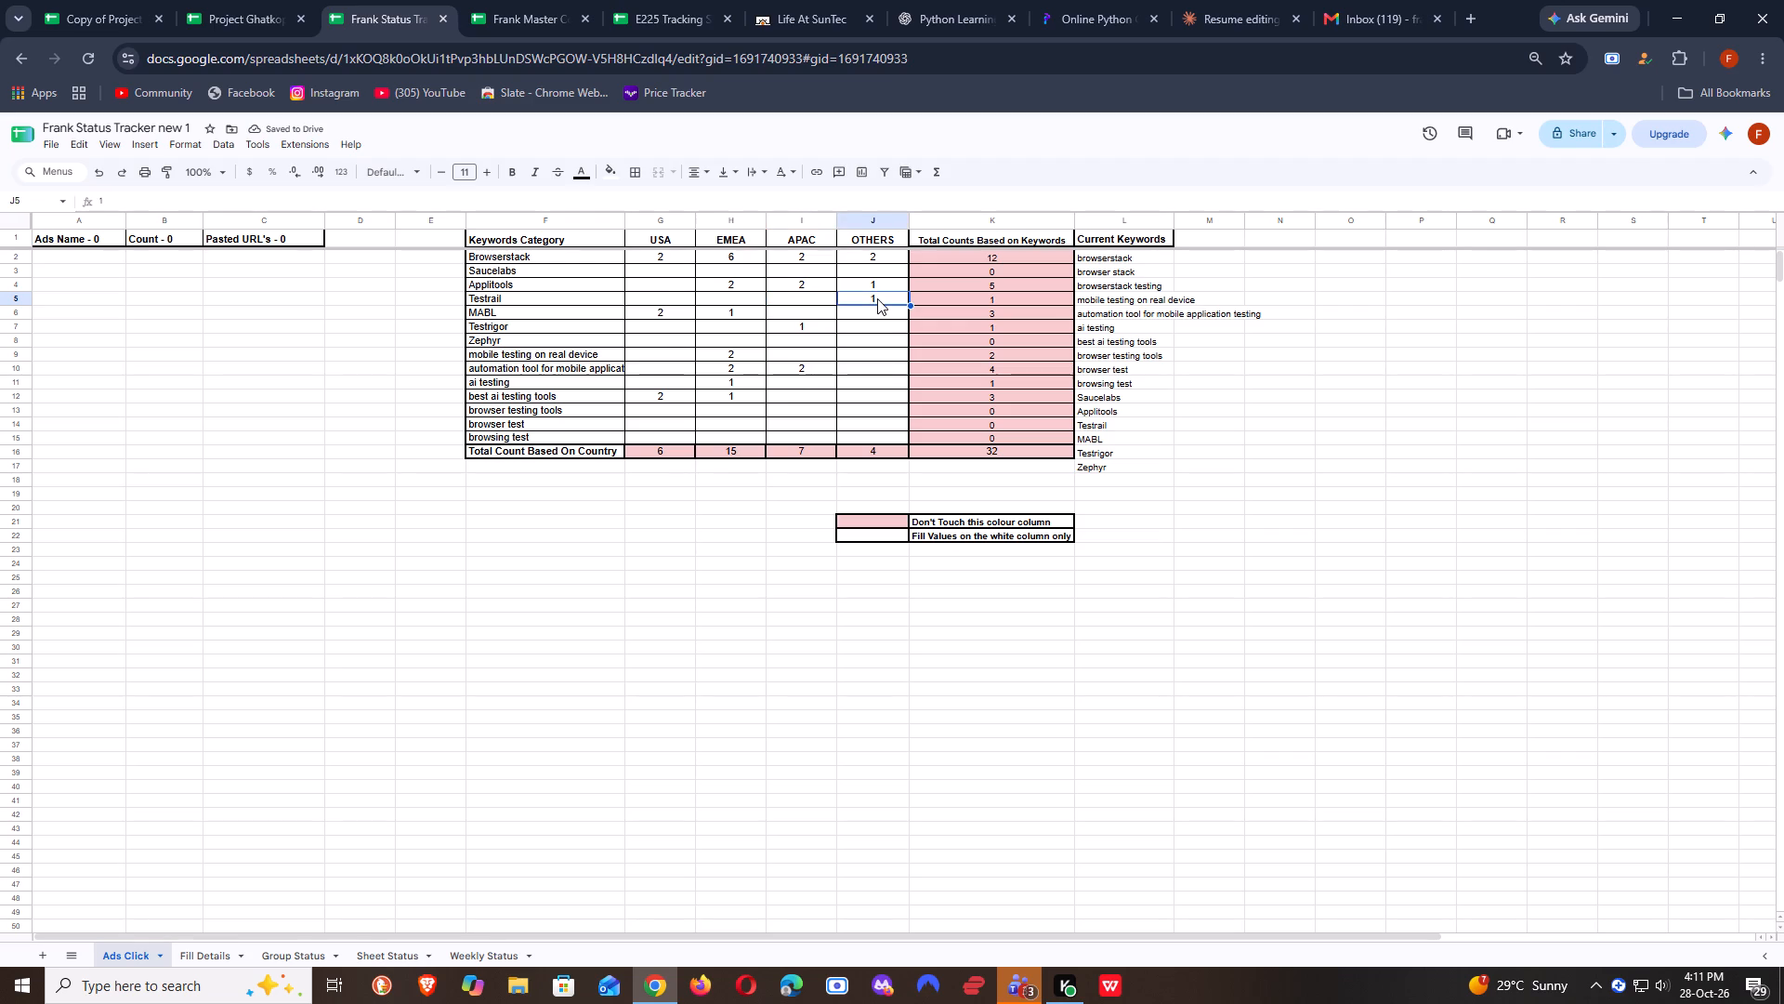
left_click(873, 282)
key("BackSpace")
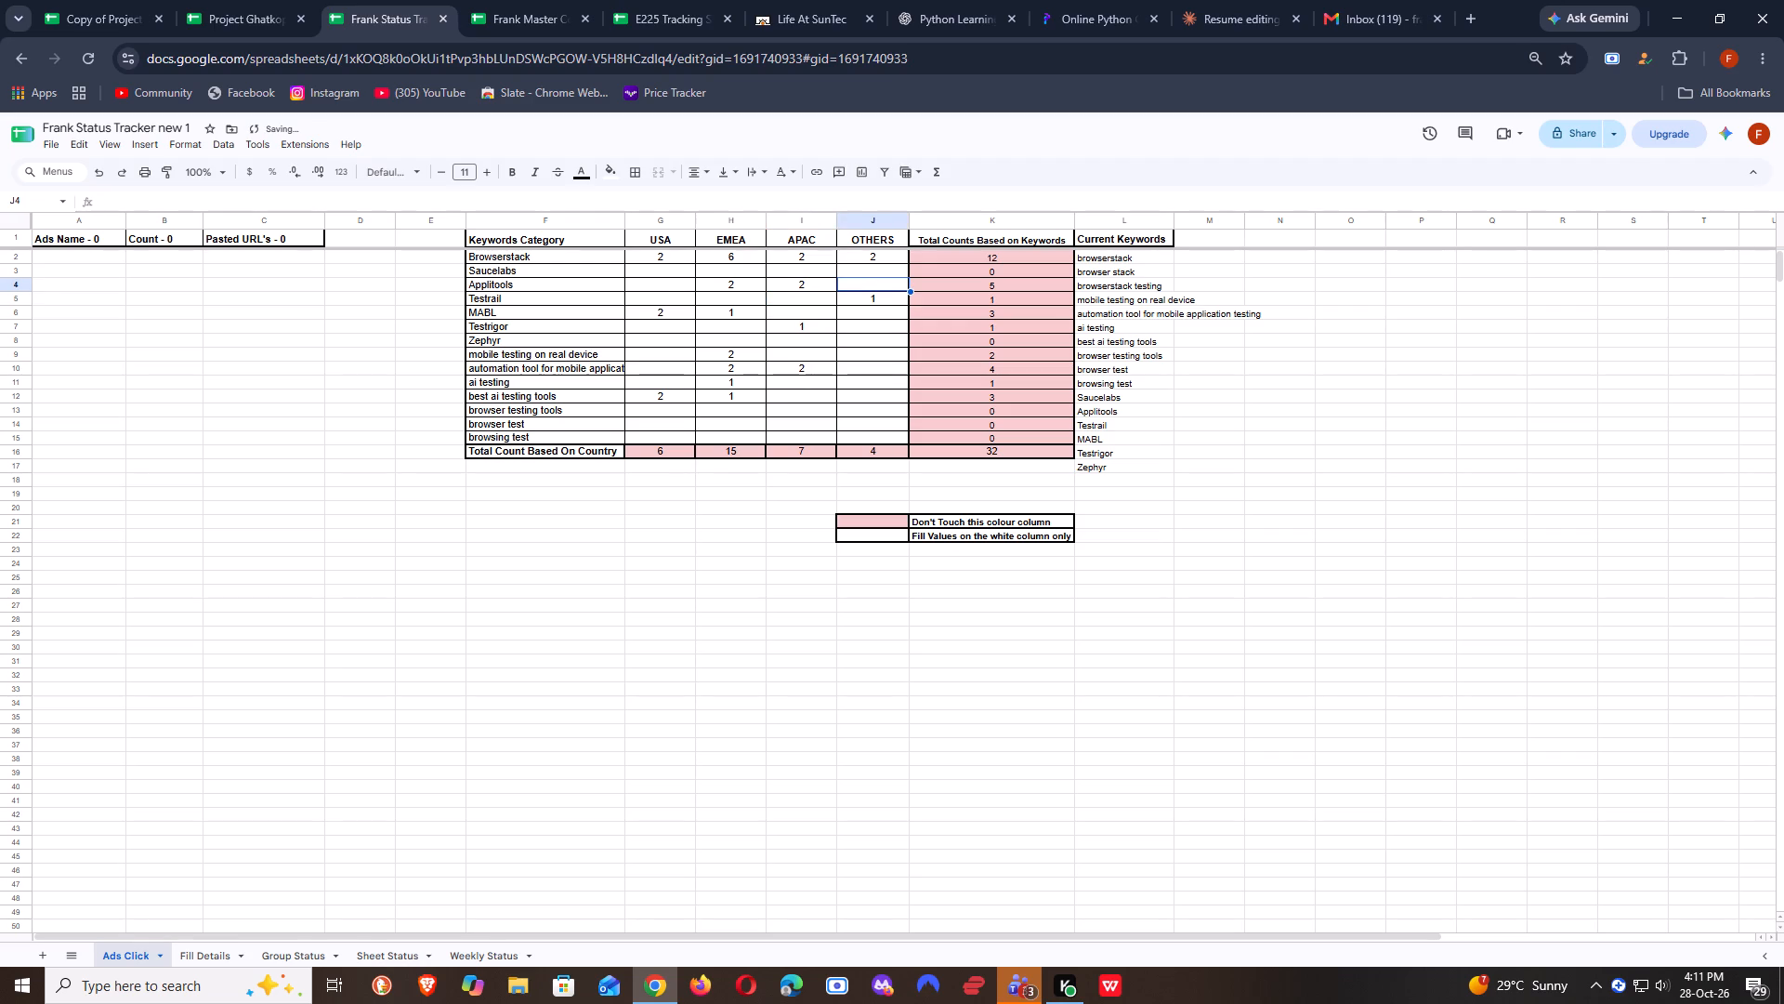
left_click(877, 297)
key("2")
key("Return")
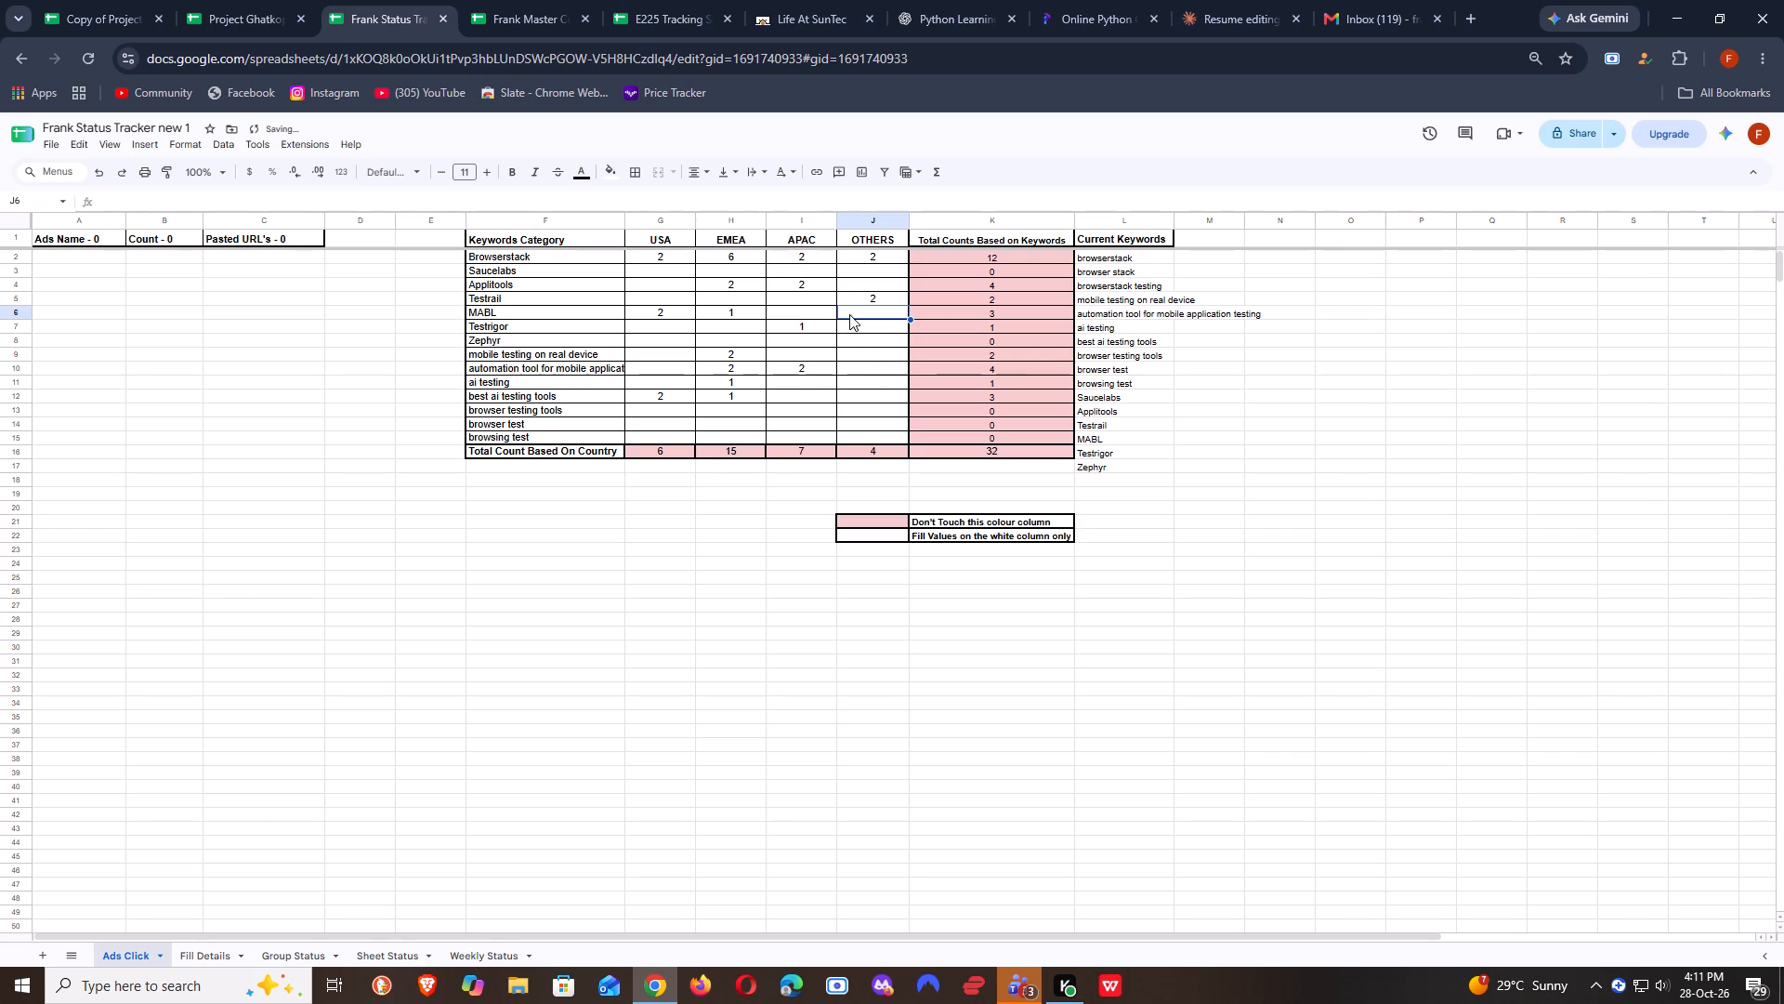
Set the ai testing count in the APAC column to 1.
left_click(867, 286)
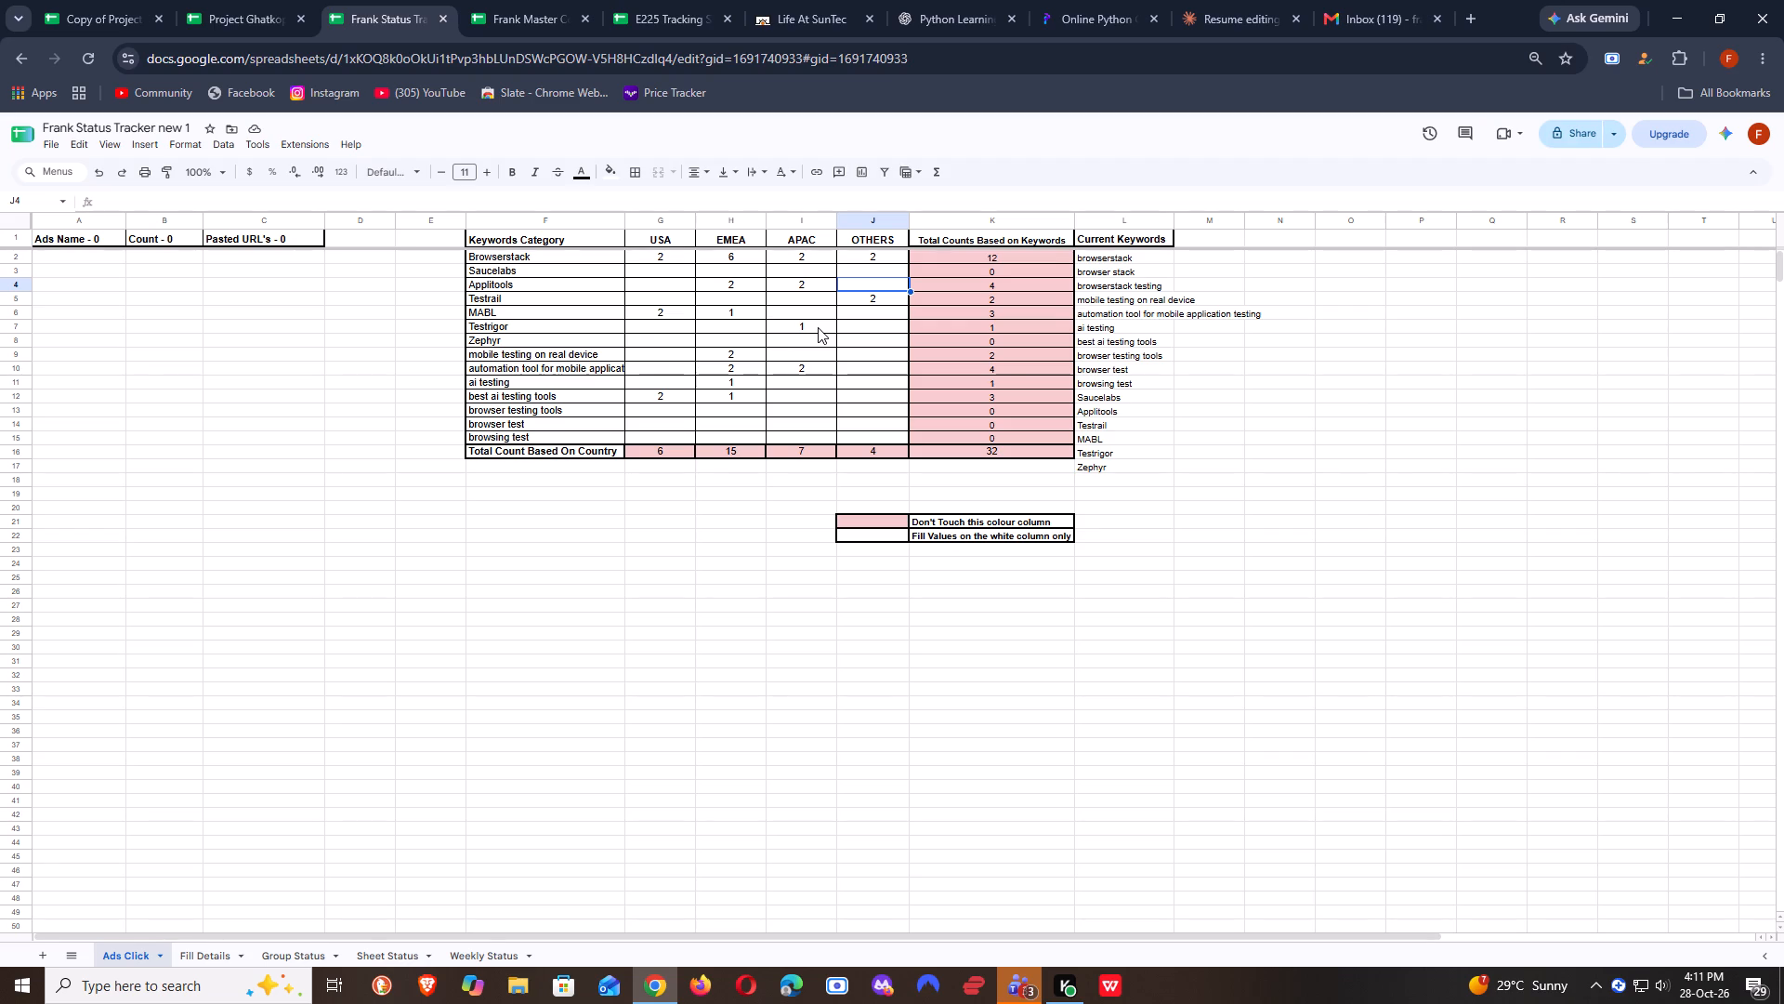
left_click(791, 379)
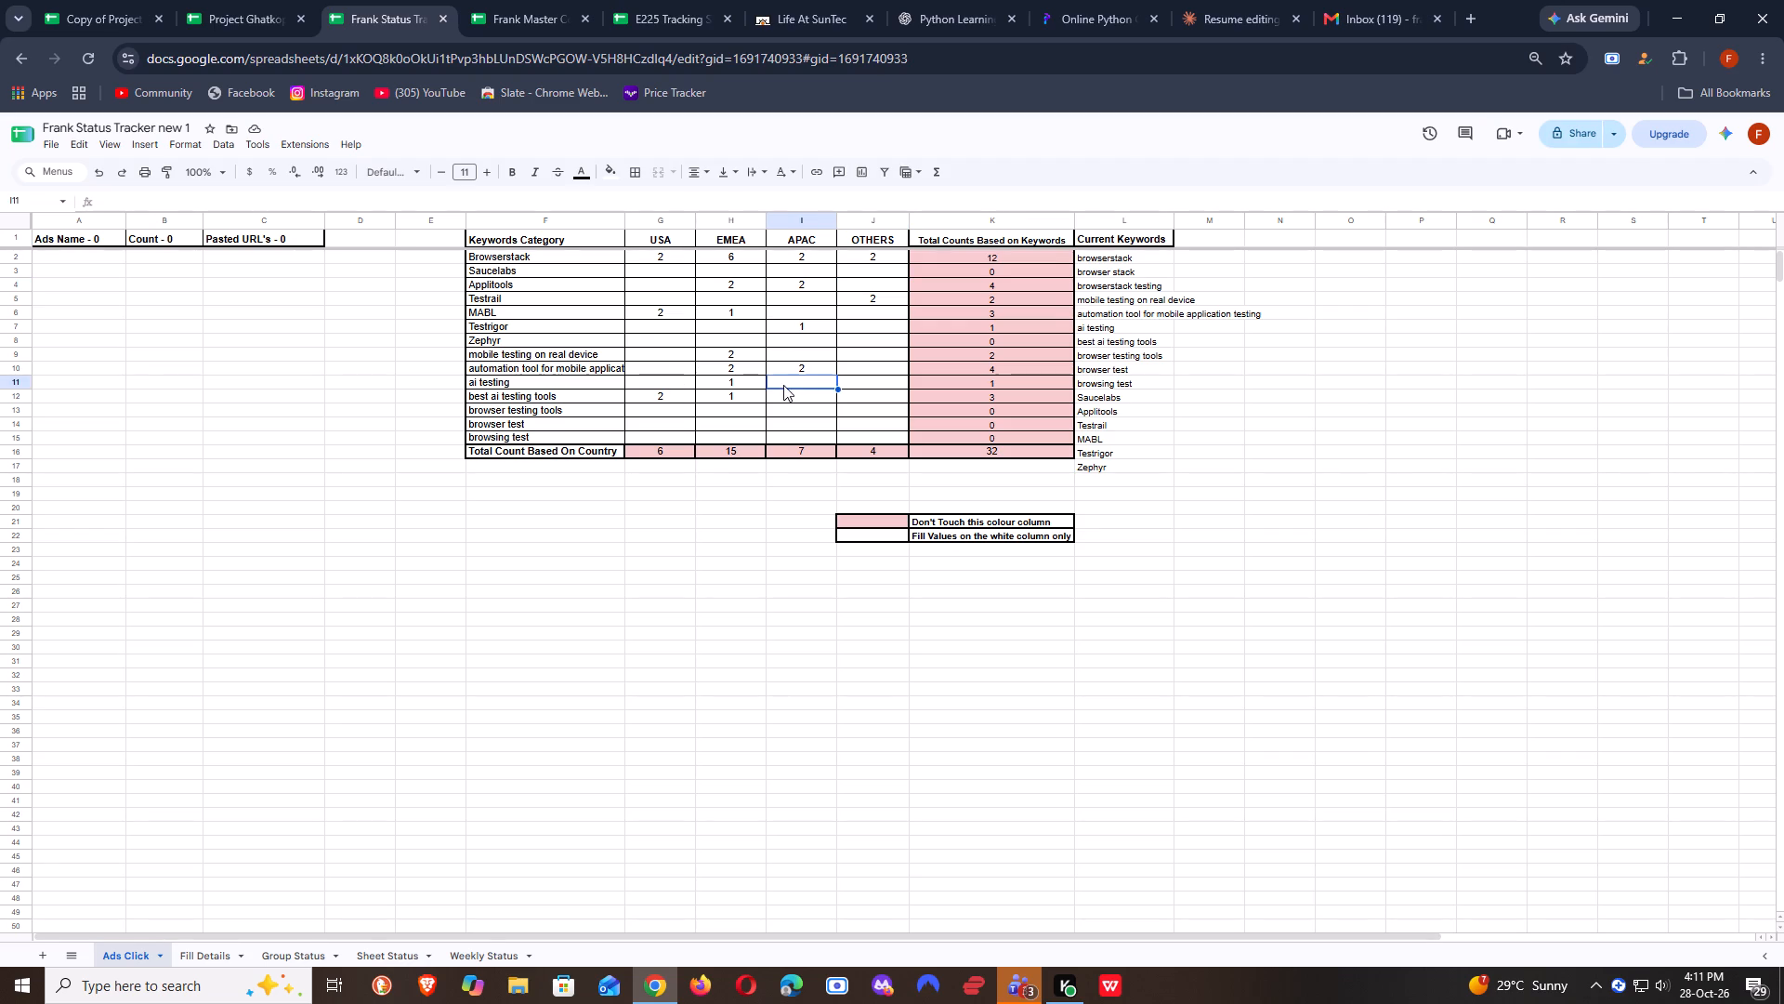
key("1")
key("Return")
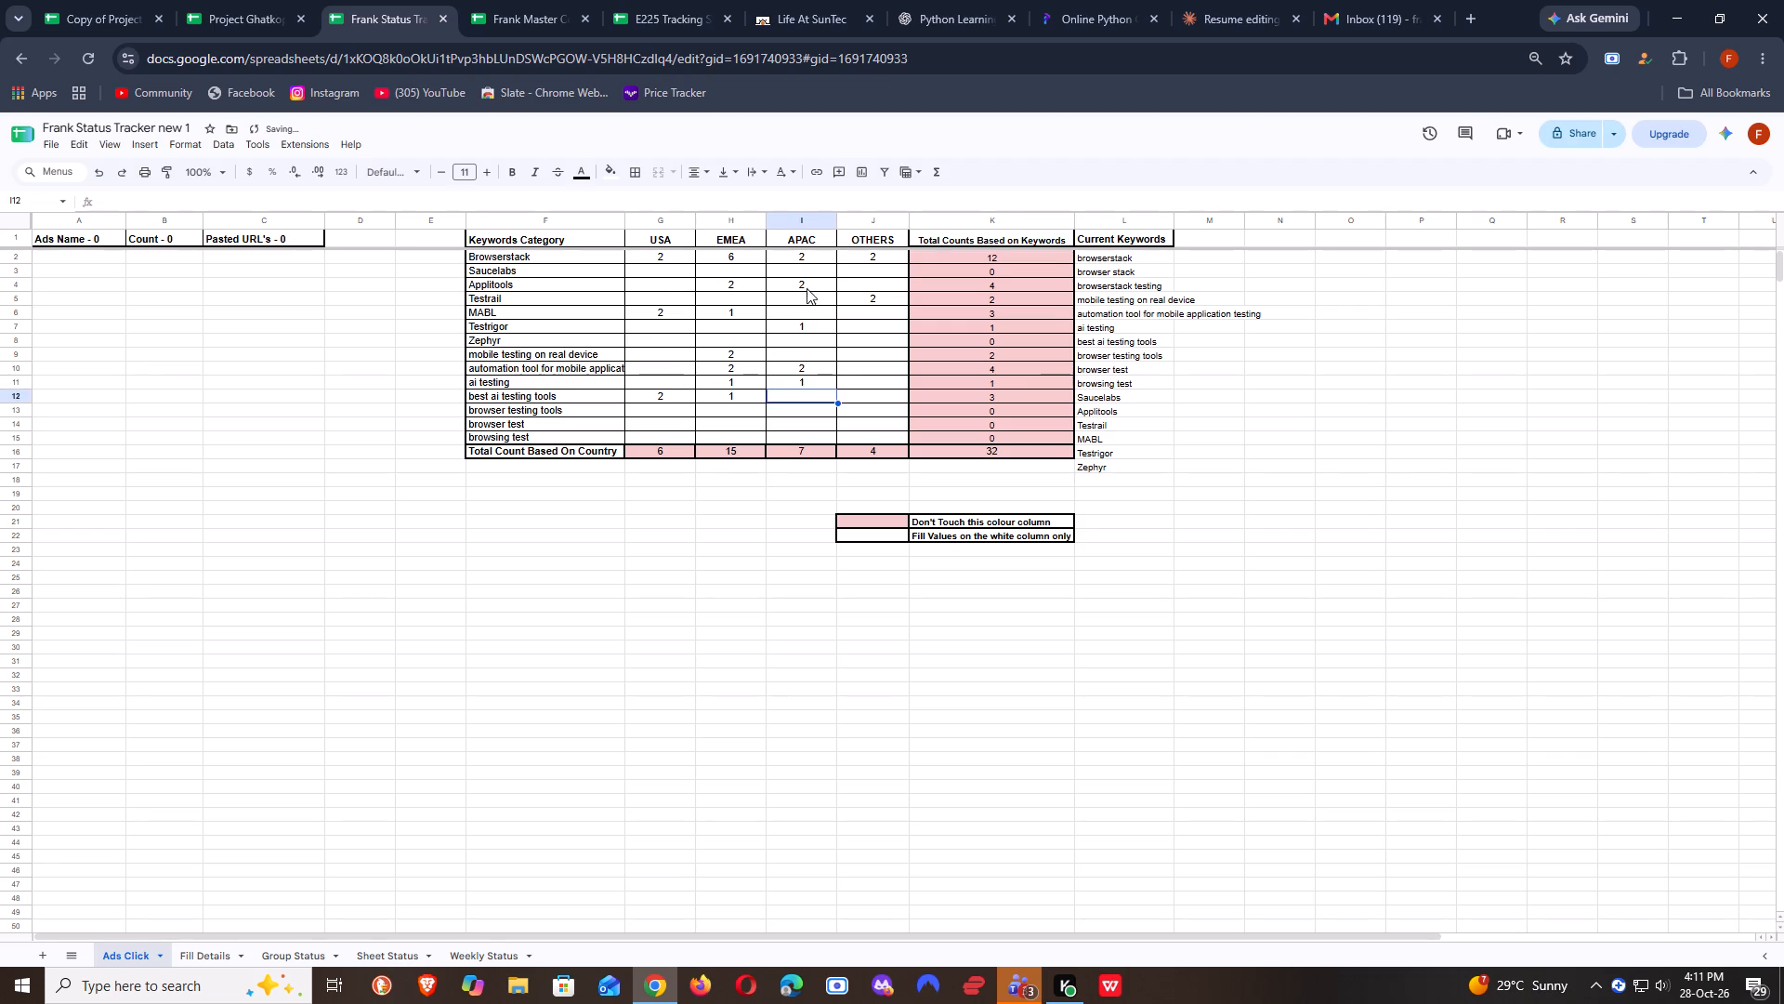
In the APAC column, clear the Testrigor count and set the MABL count to 1.
left_click(794, 324)
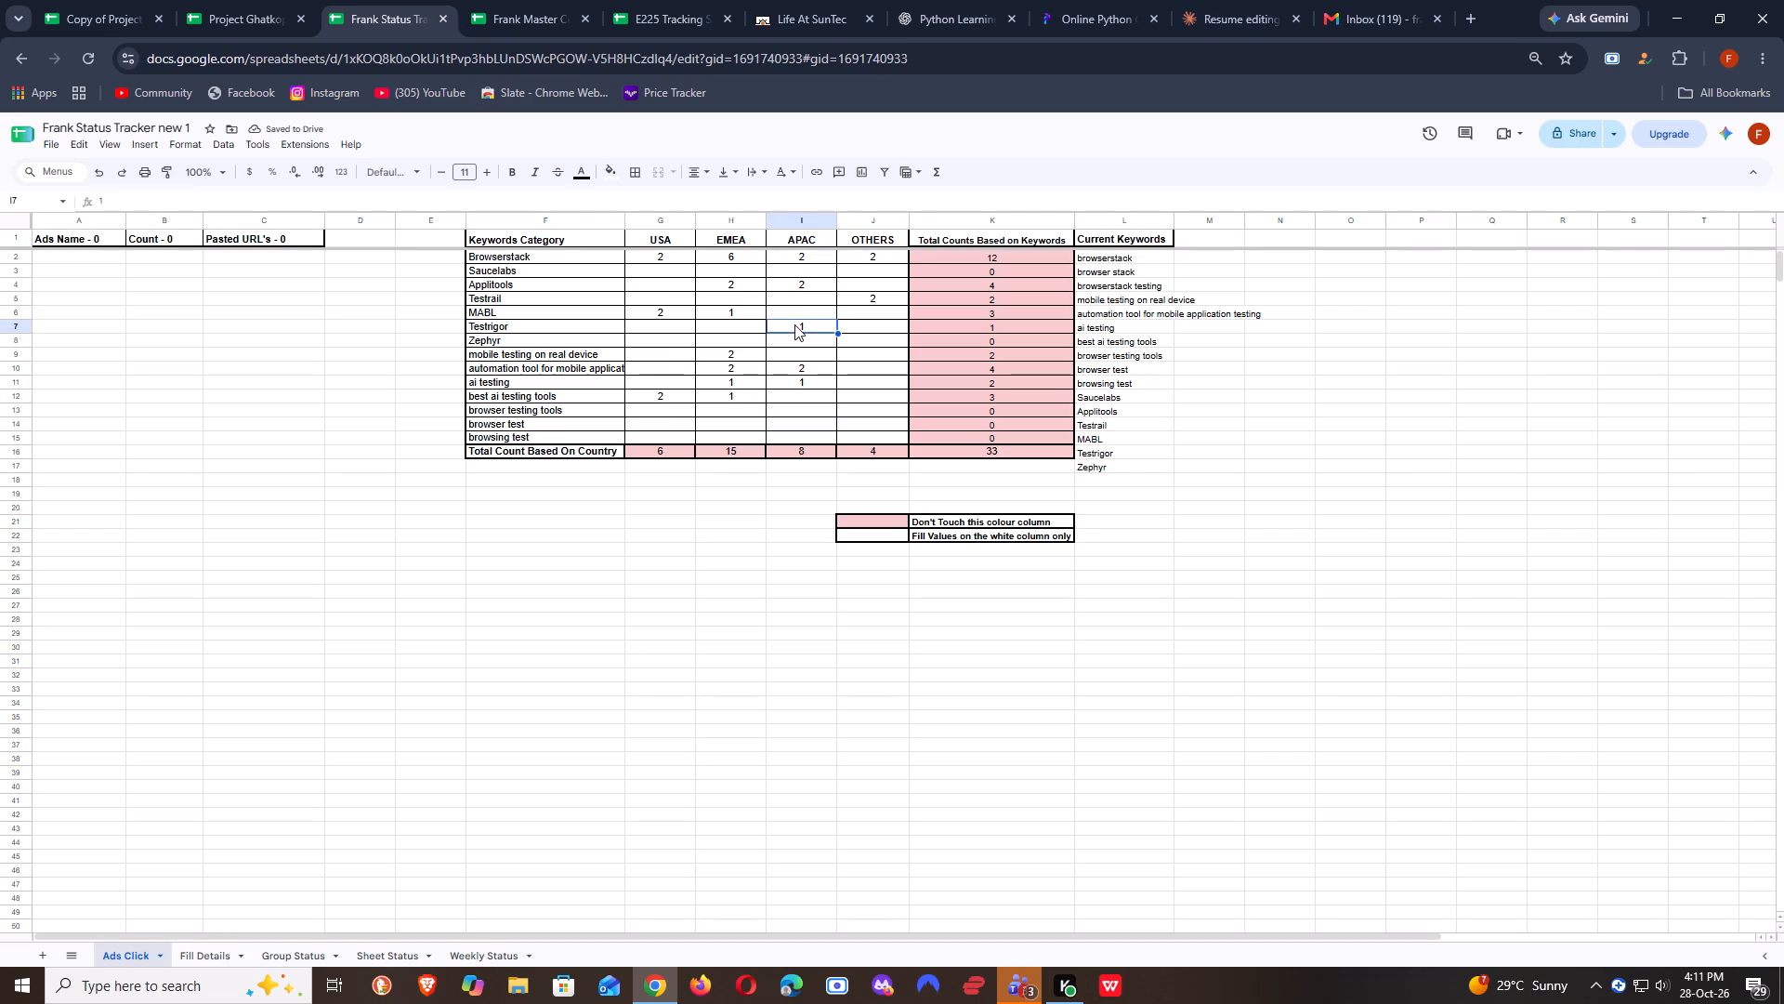
key("BackSpace")
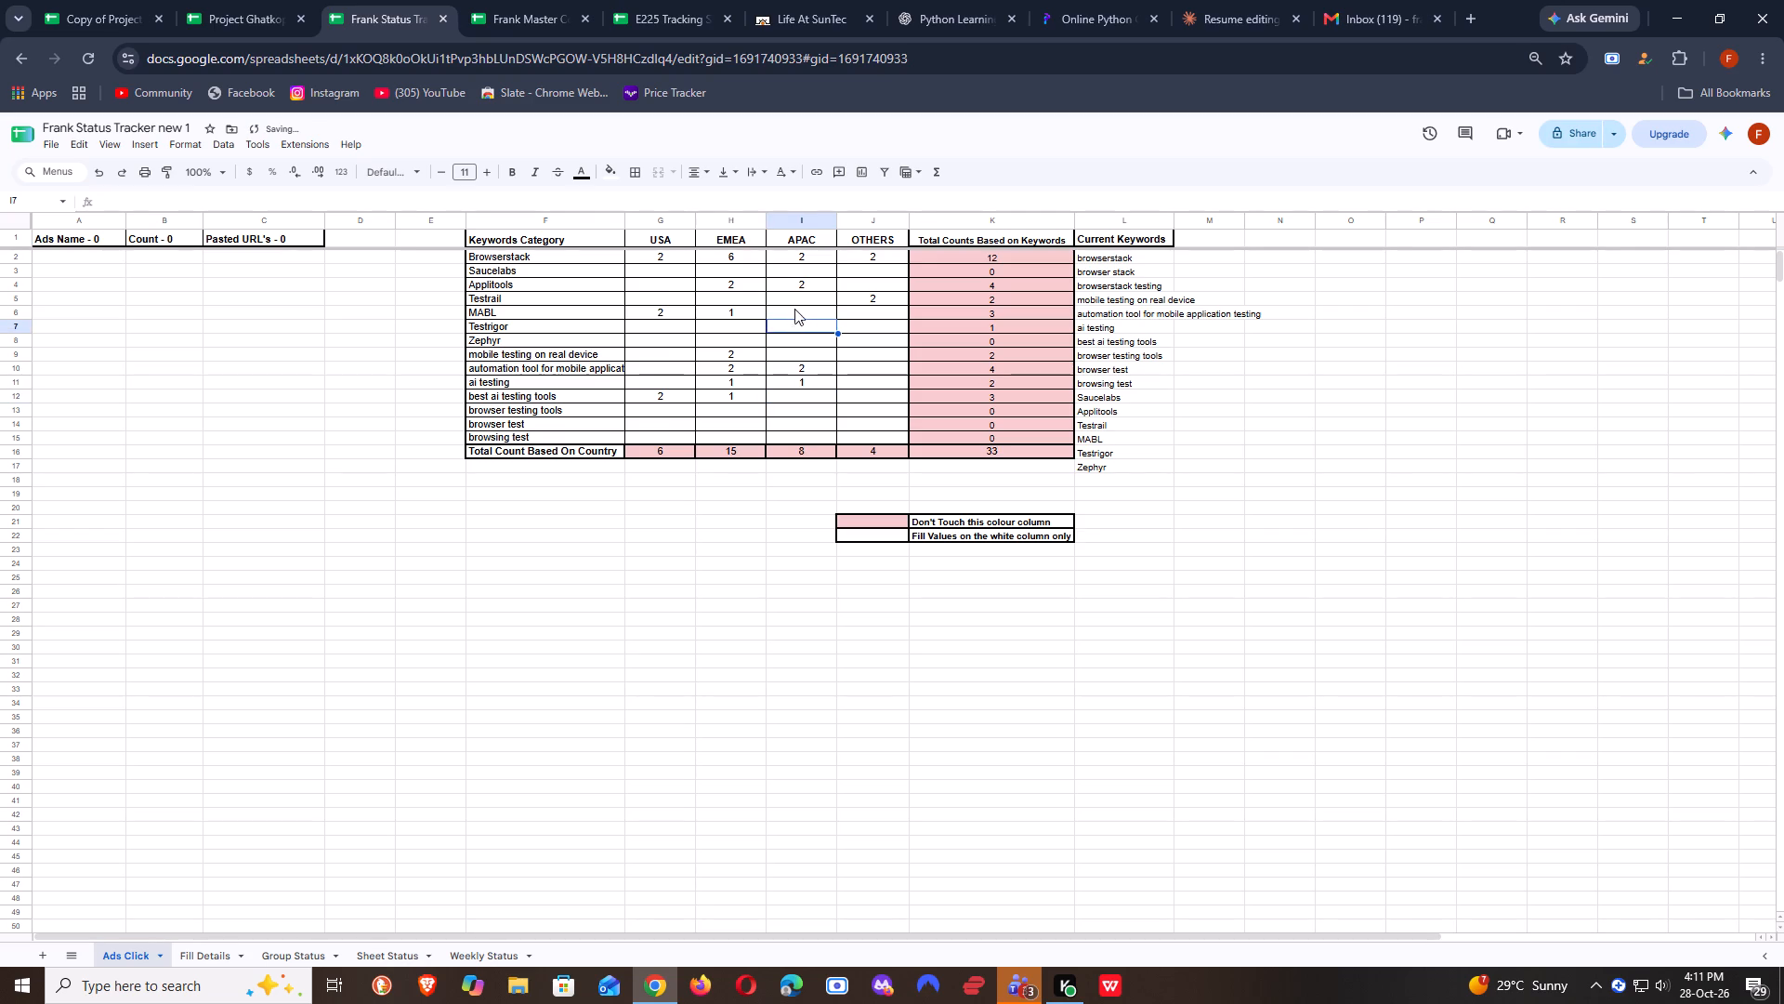
left_click(795, 308)
key("1")
key("Return")
Clear the ai testing count in the EMEA column.
left_click(728, 378)
key("BackSpace")
key("Return")
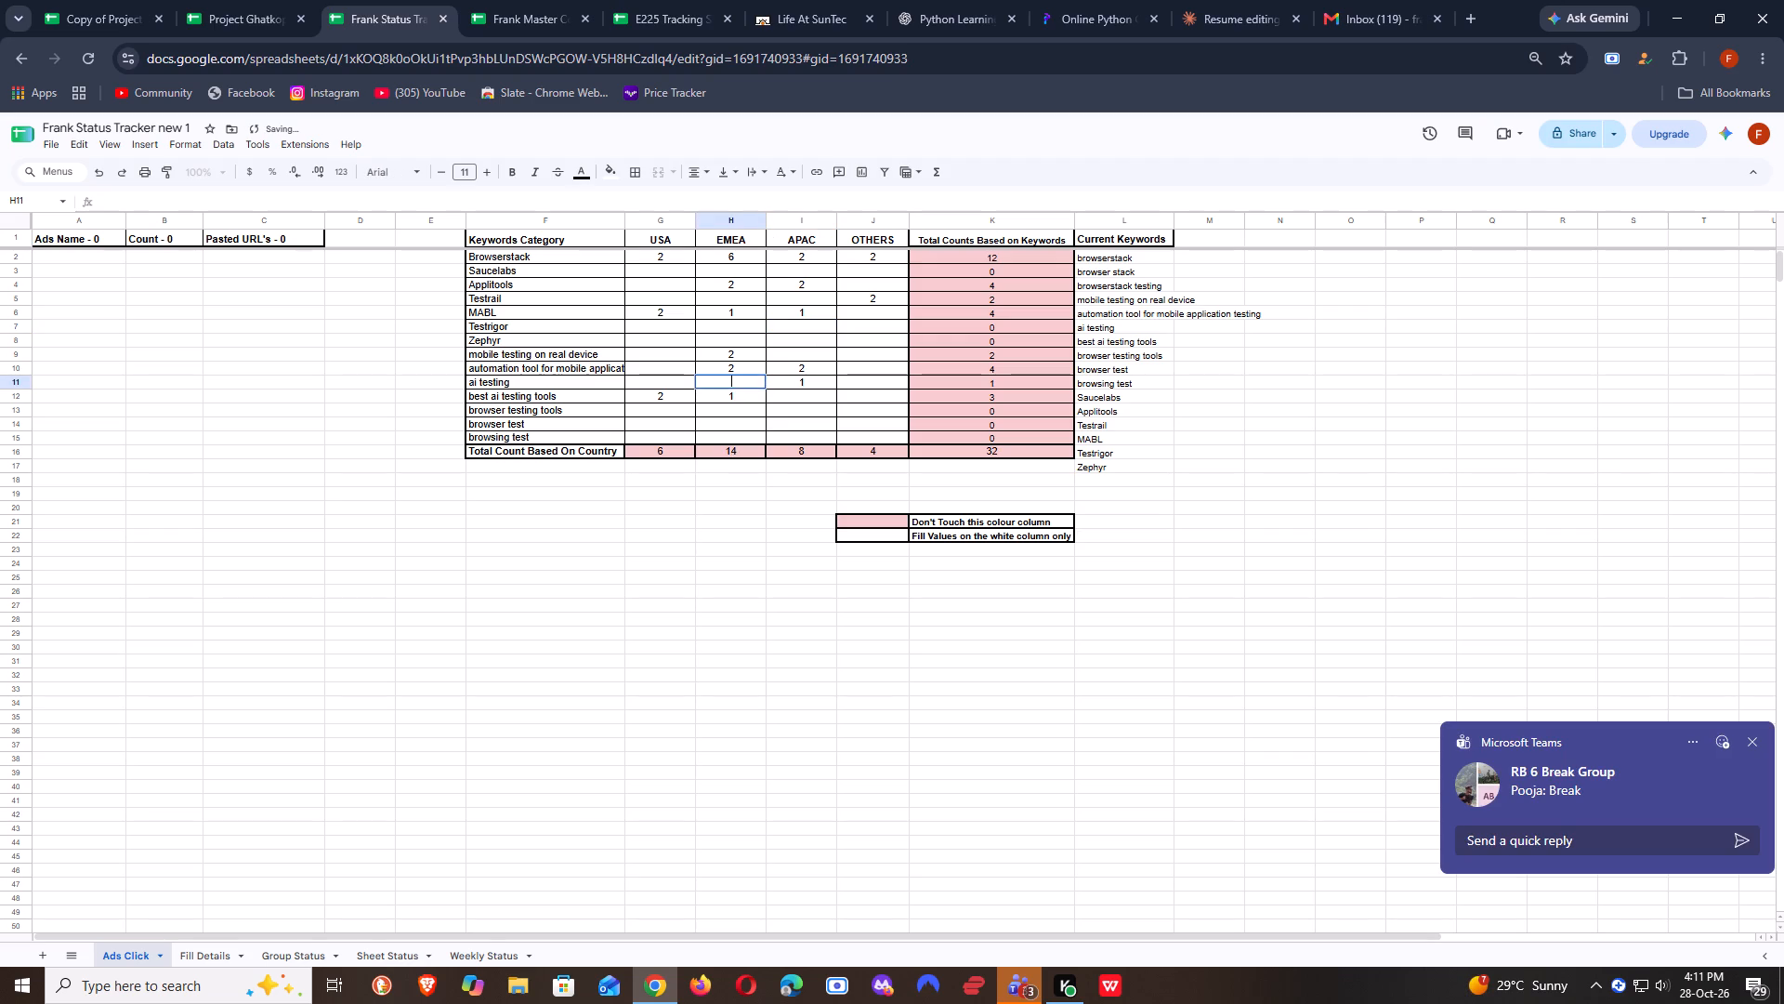
left_click(706, 513)
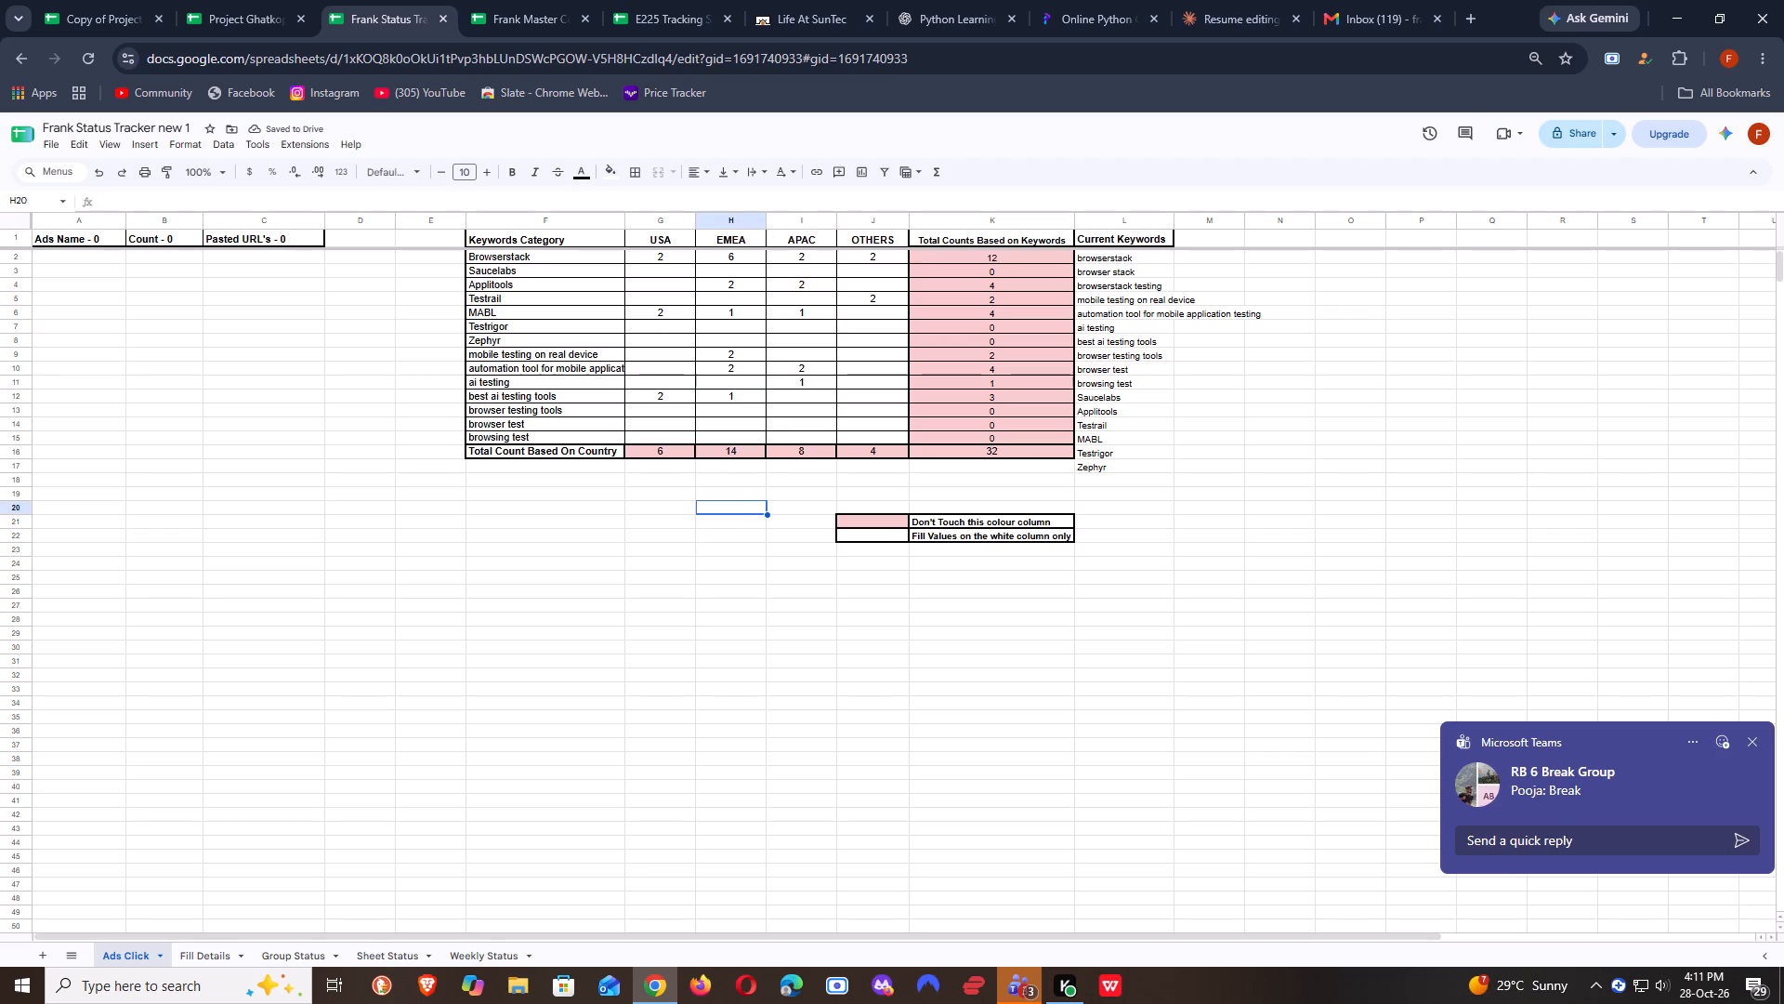
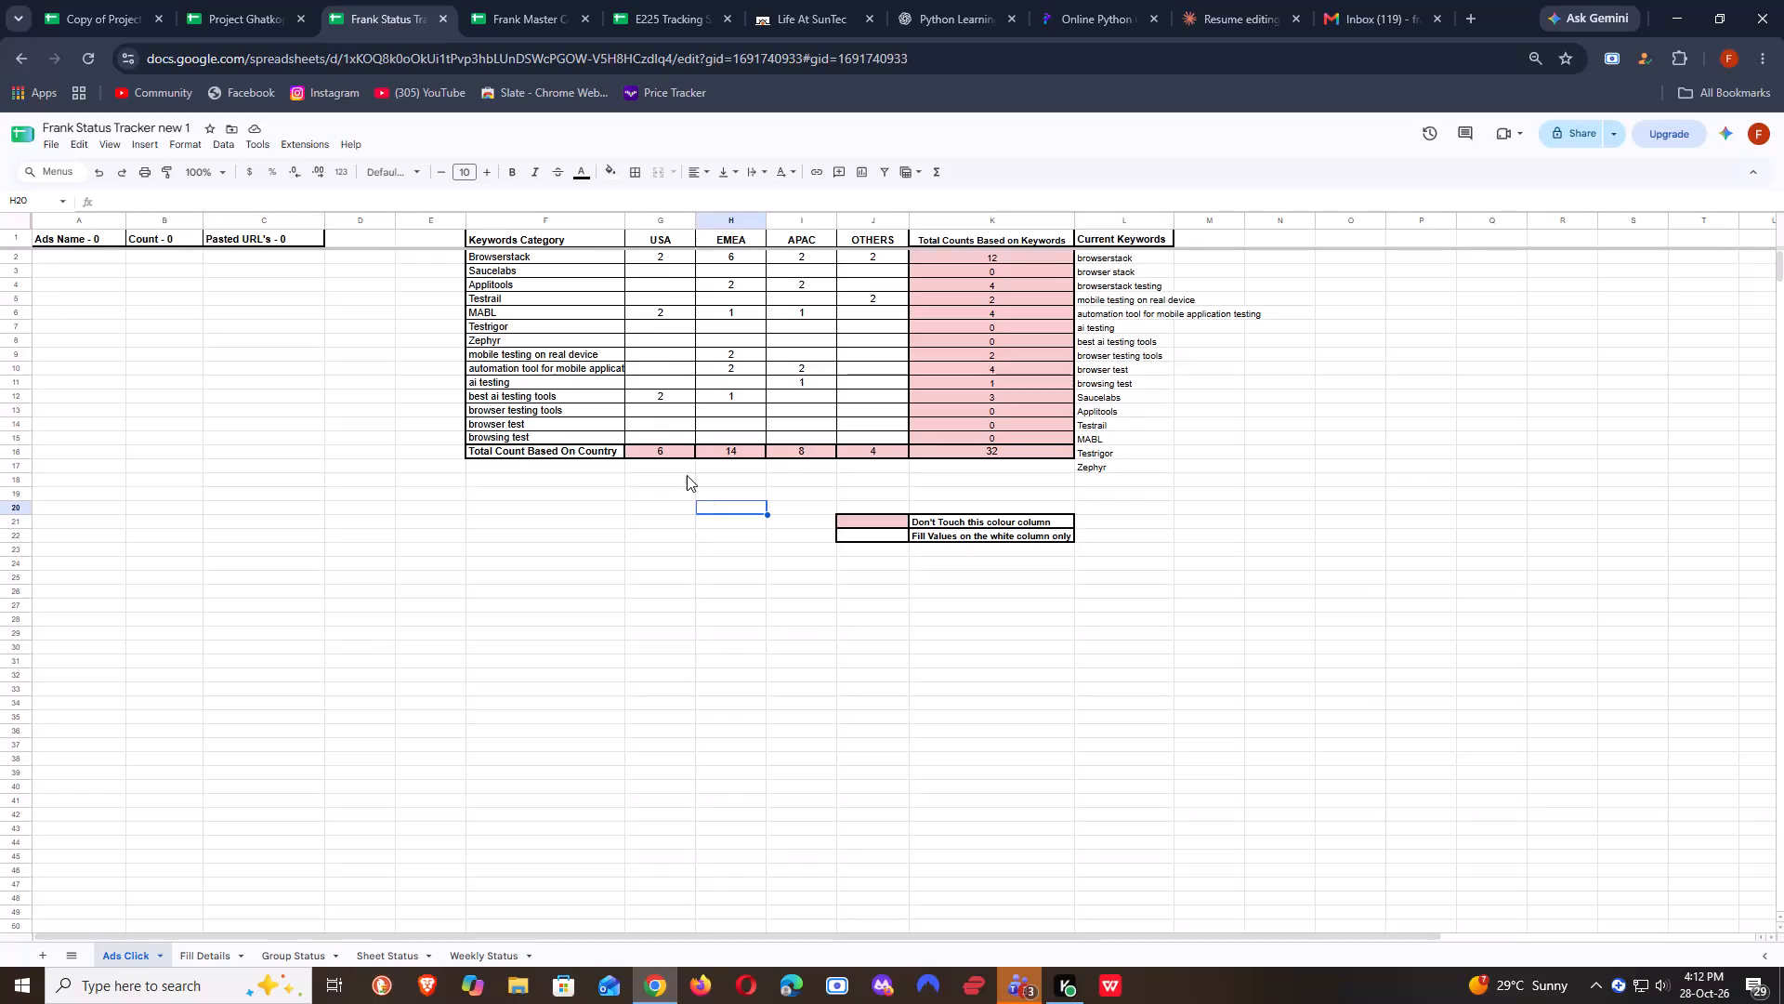
Set the Browserstack count in the USA column to 1.
left_click(664, 393)
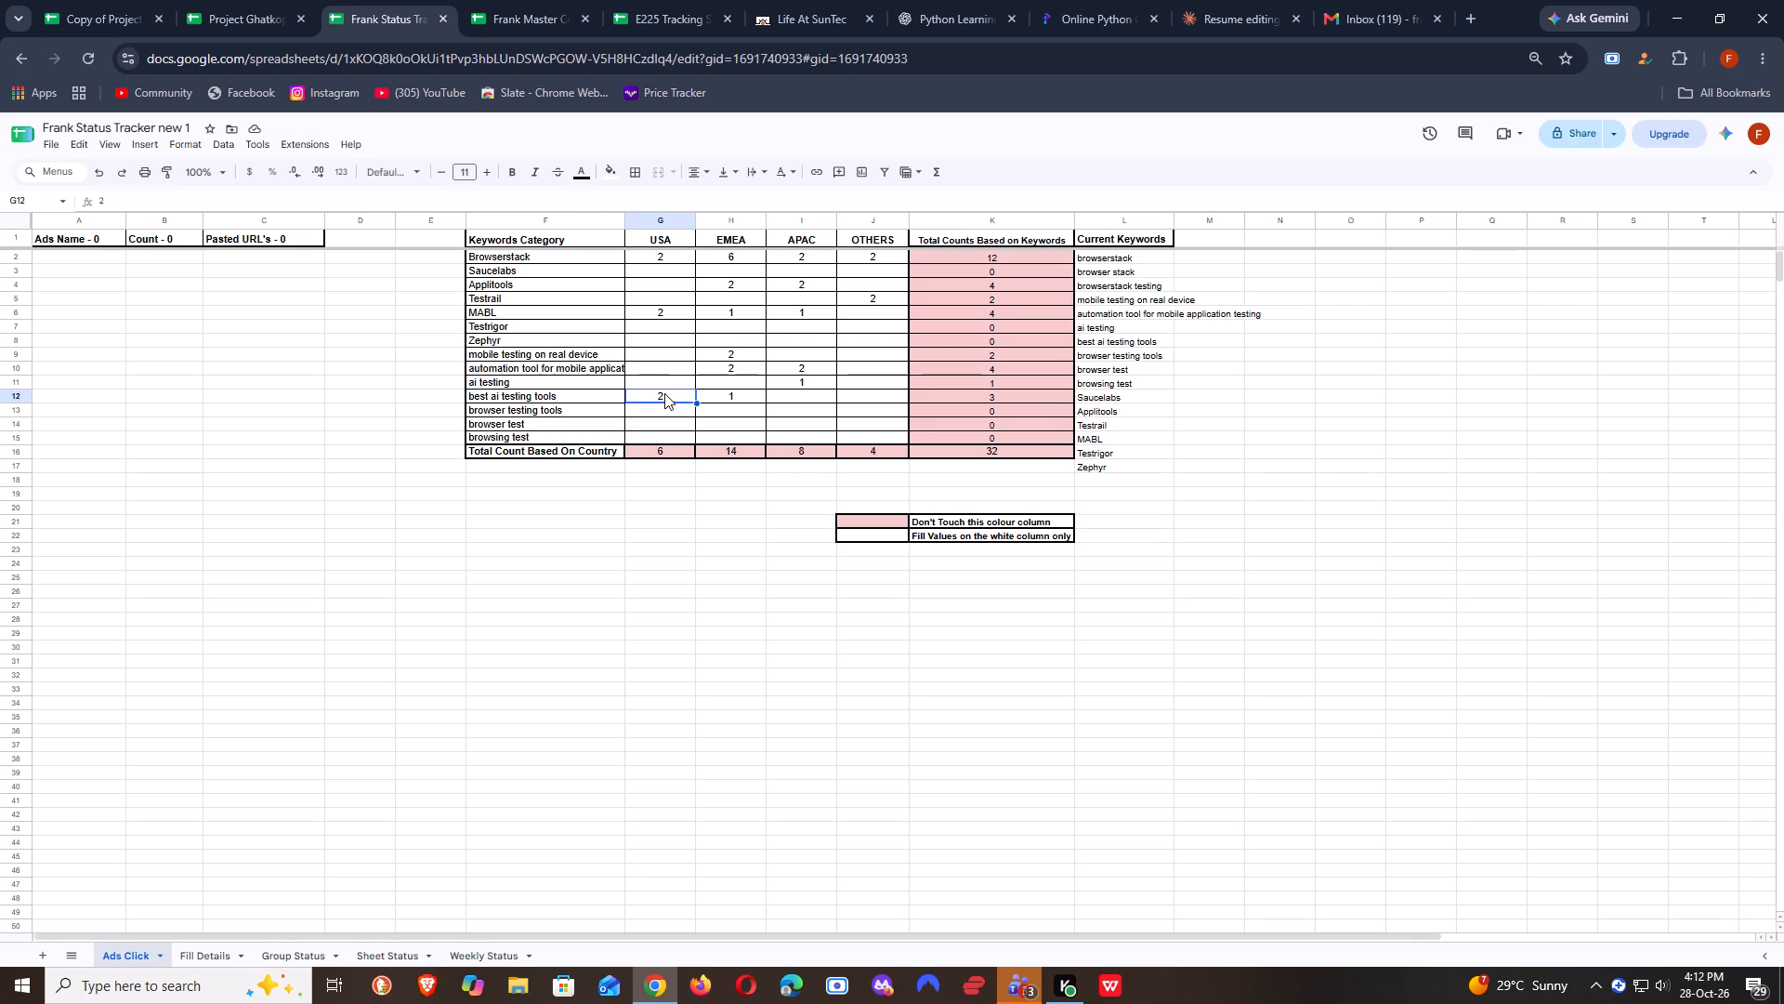
left_click(654, 259)
key("BackSpace")
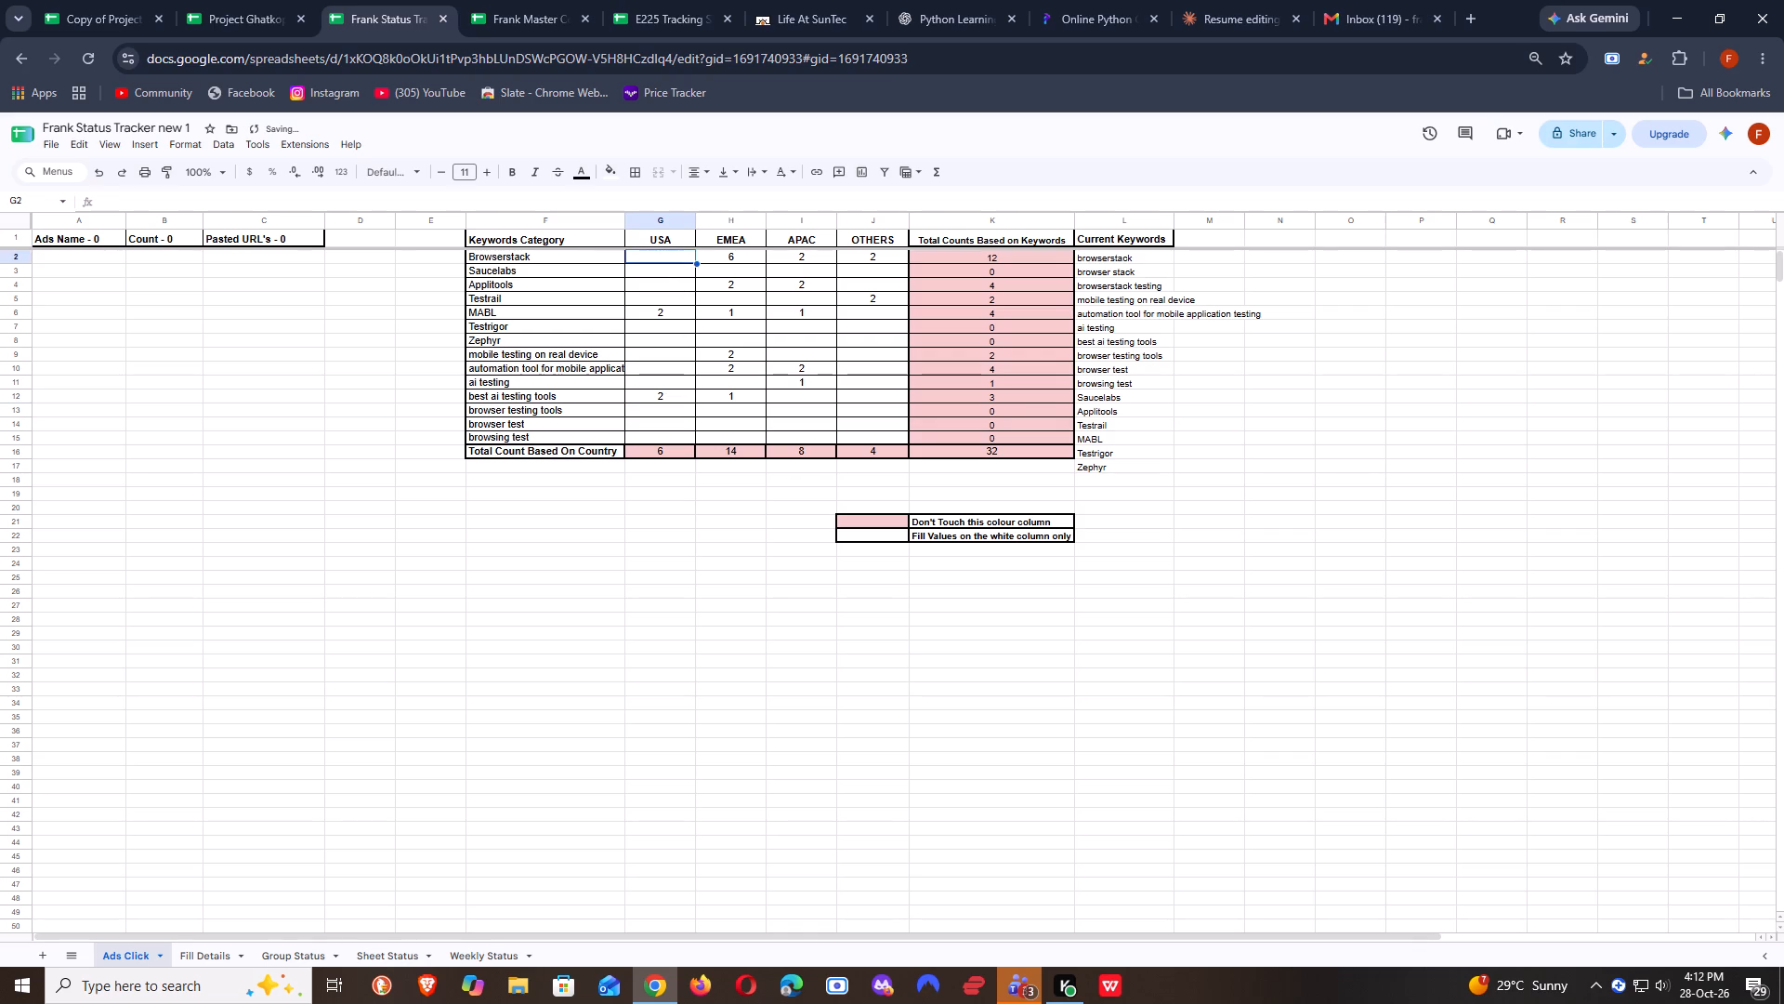
key("1")
left_click(689, 661)
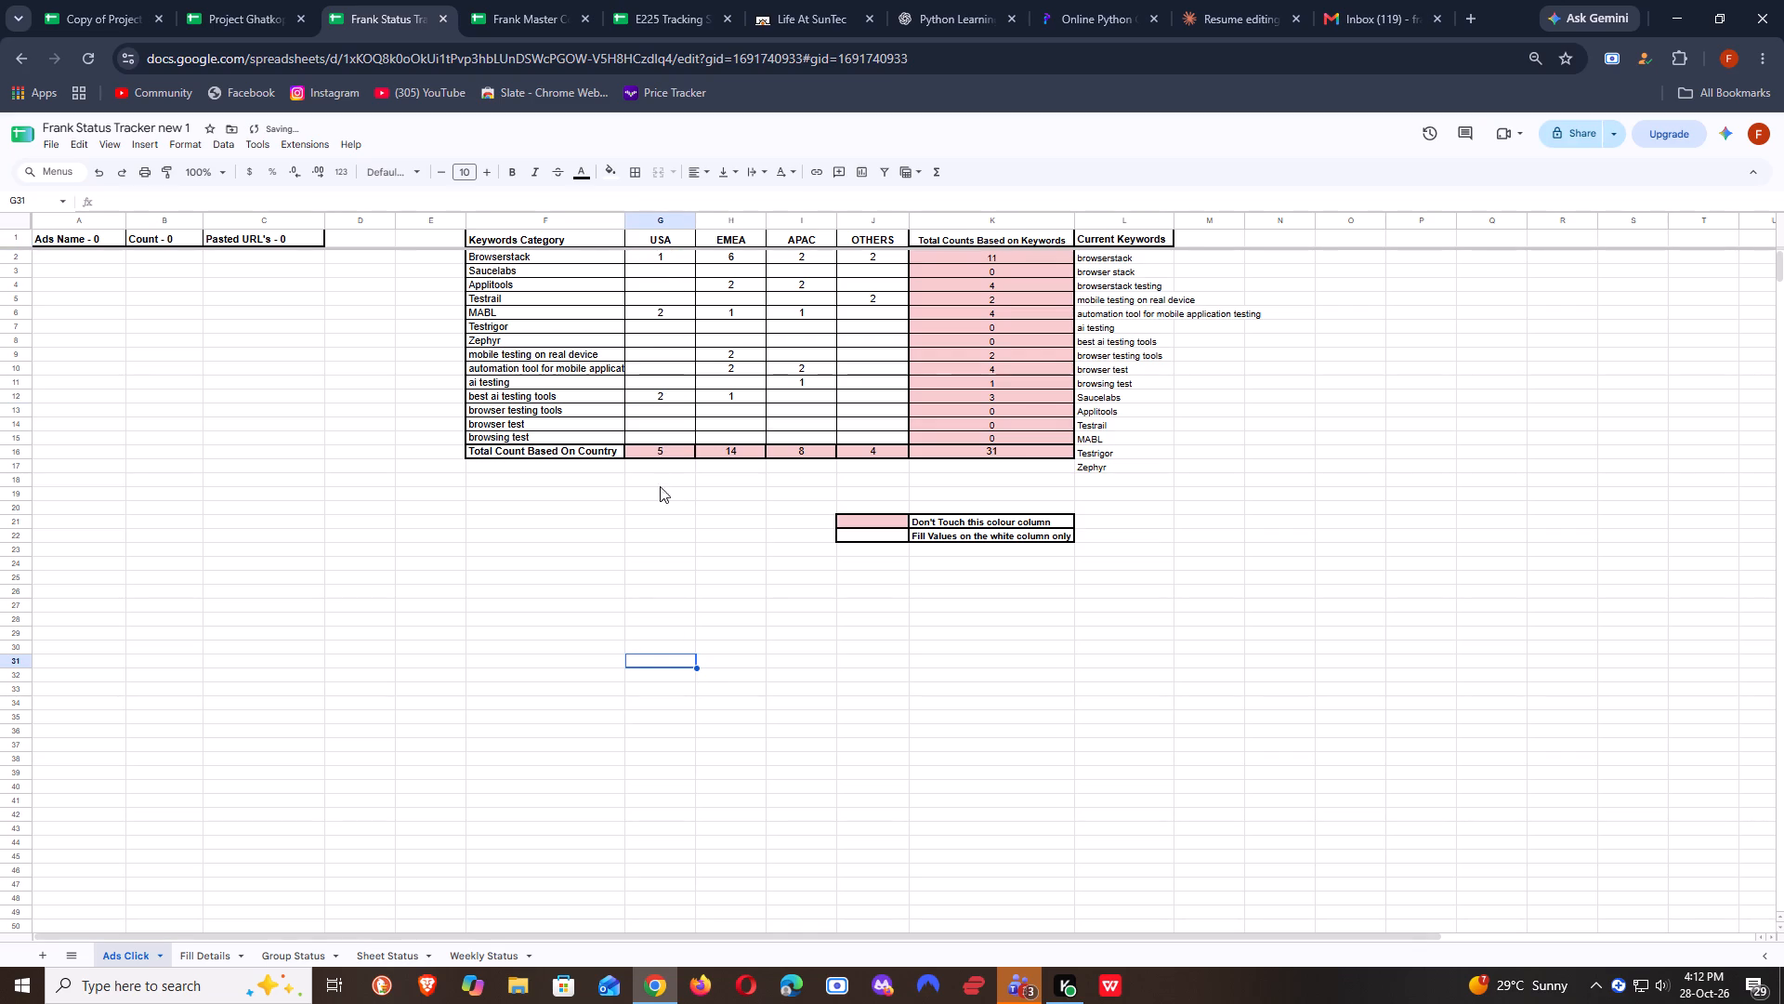
Set the best ai testing tools count in the EMEA column to 2.
left_click(741, 397)
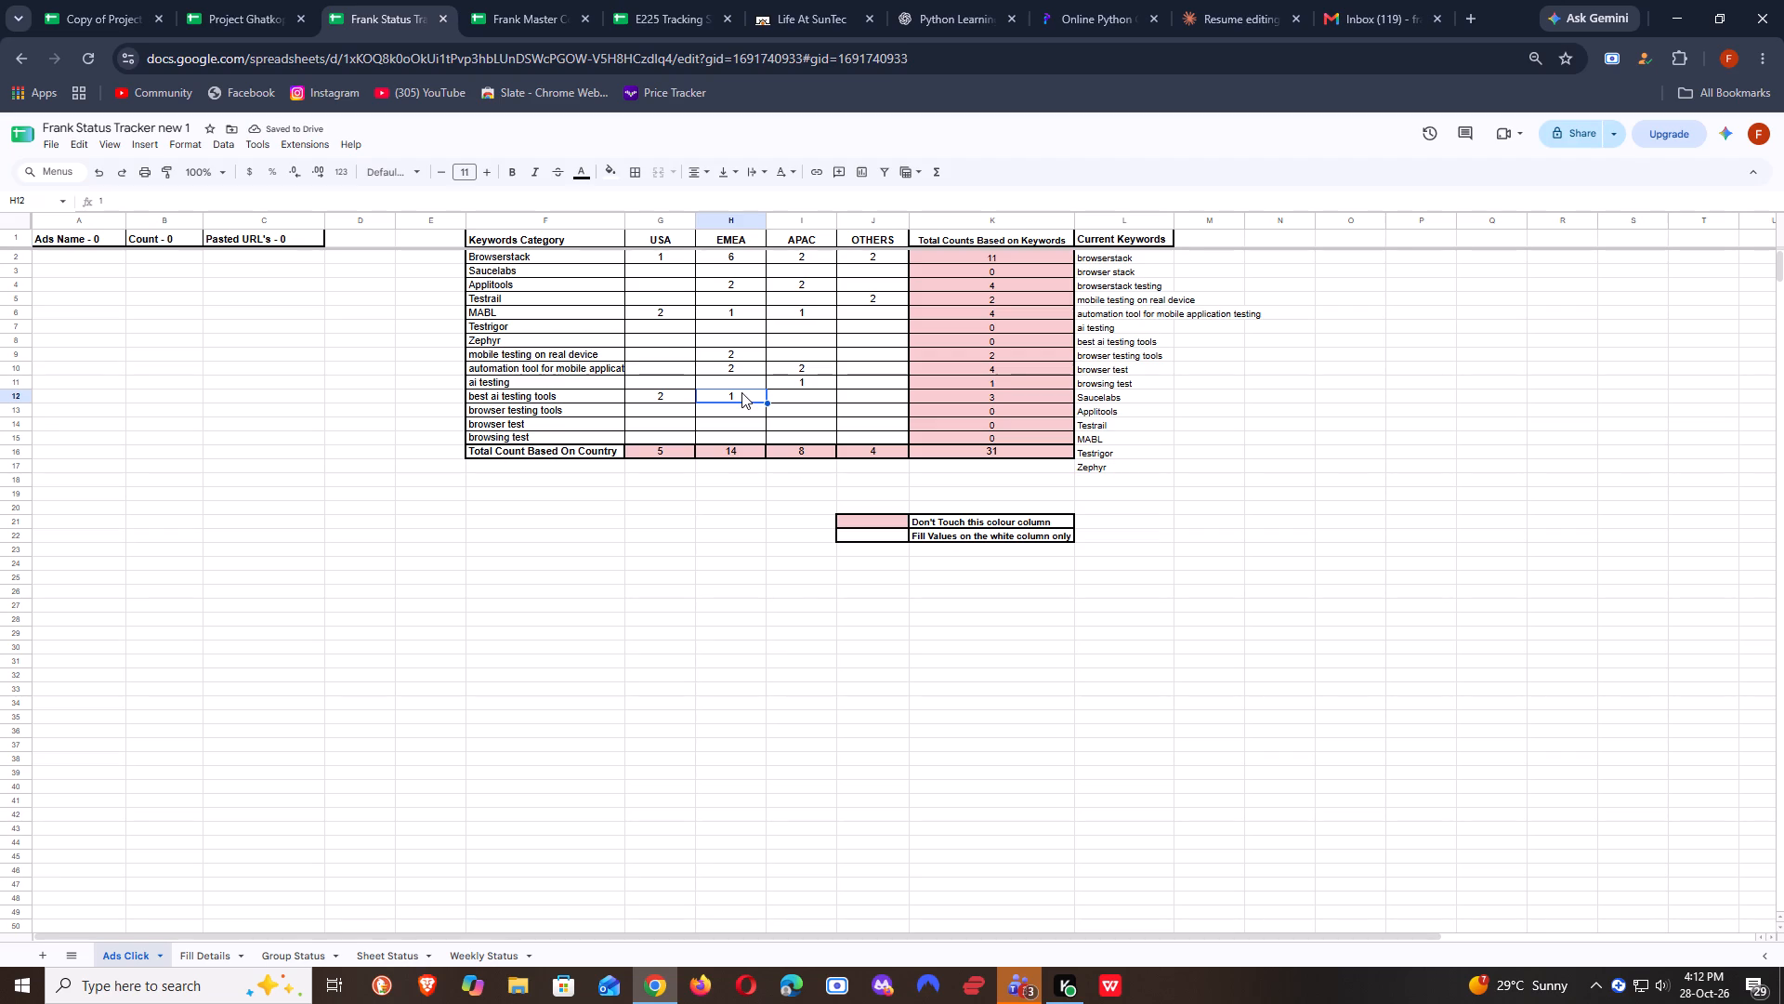
key("BackSpace")
key("2")
key("Return")
left_click(714, 494)
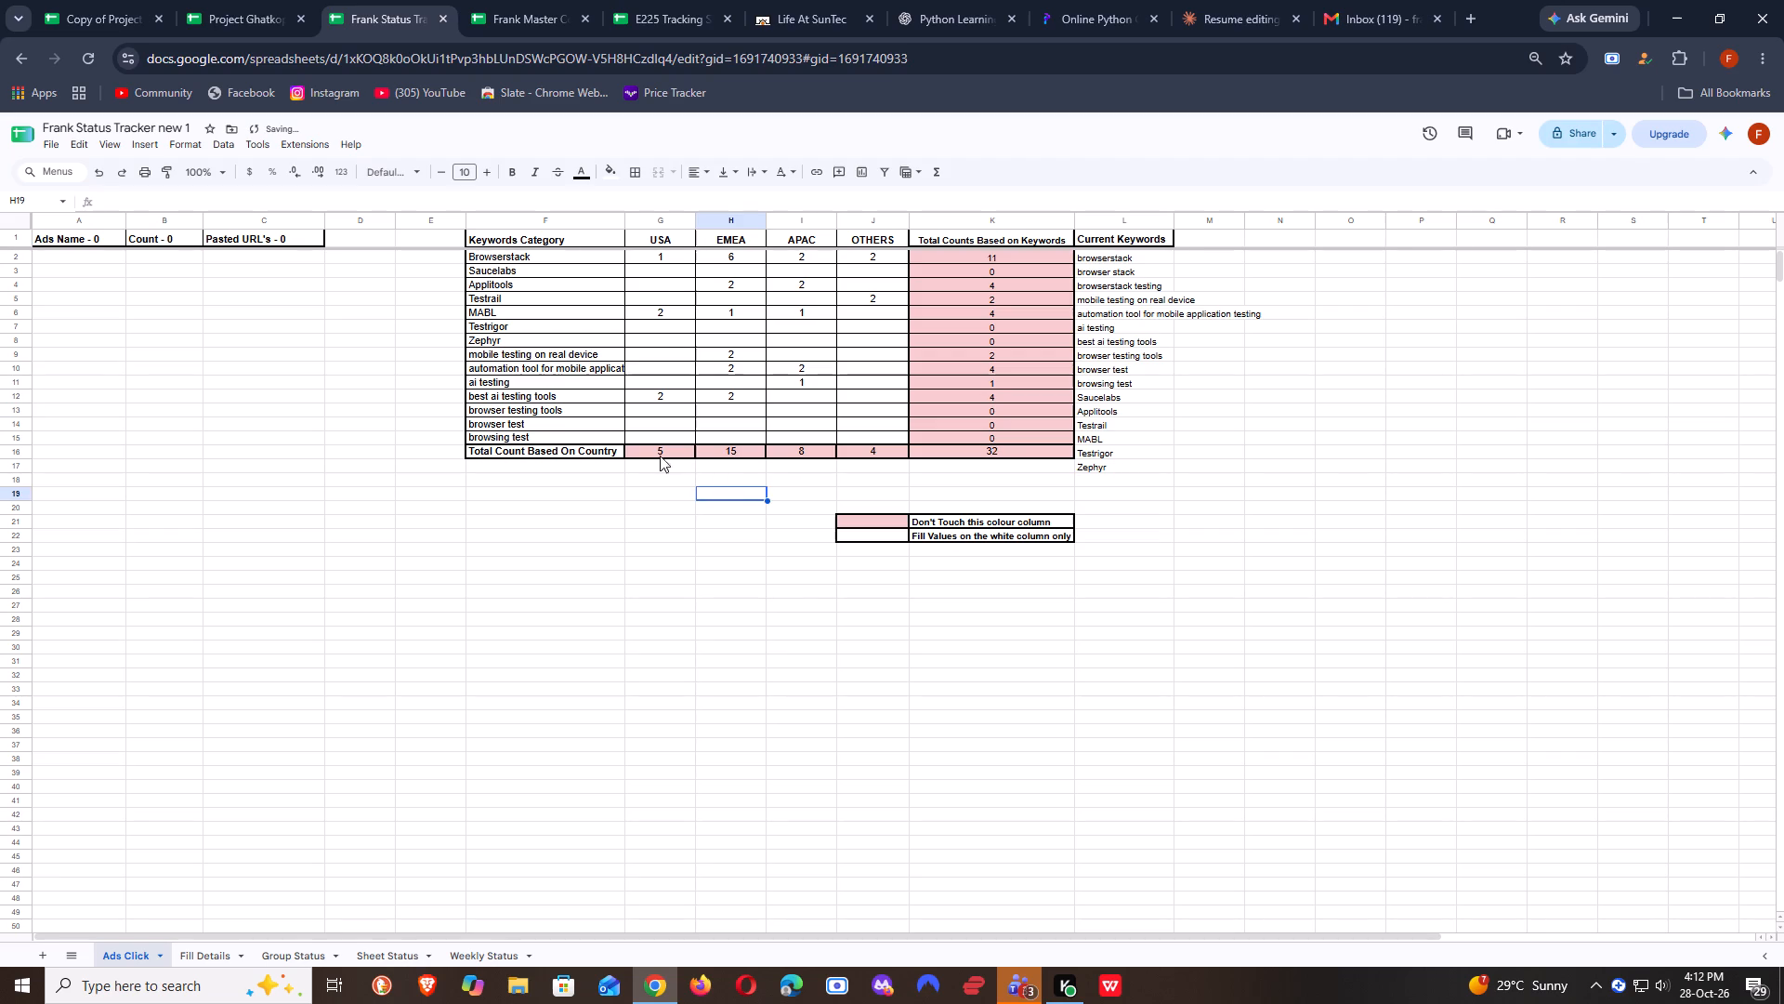
Capture a screenshot of the area covering the keyword counts table and the Current Keywords list.
key("shift+super+s")
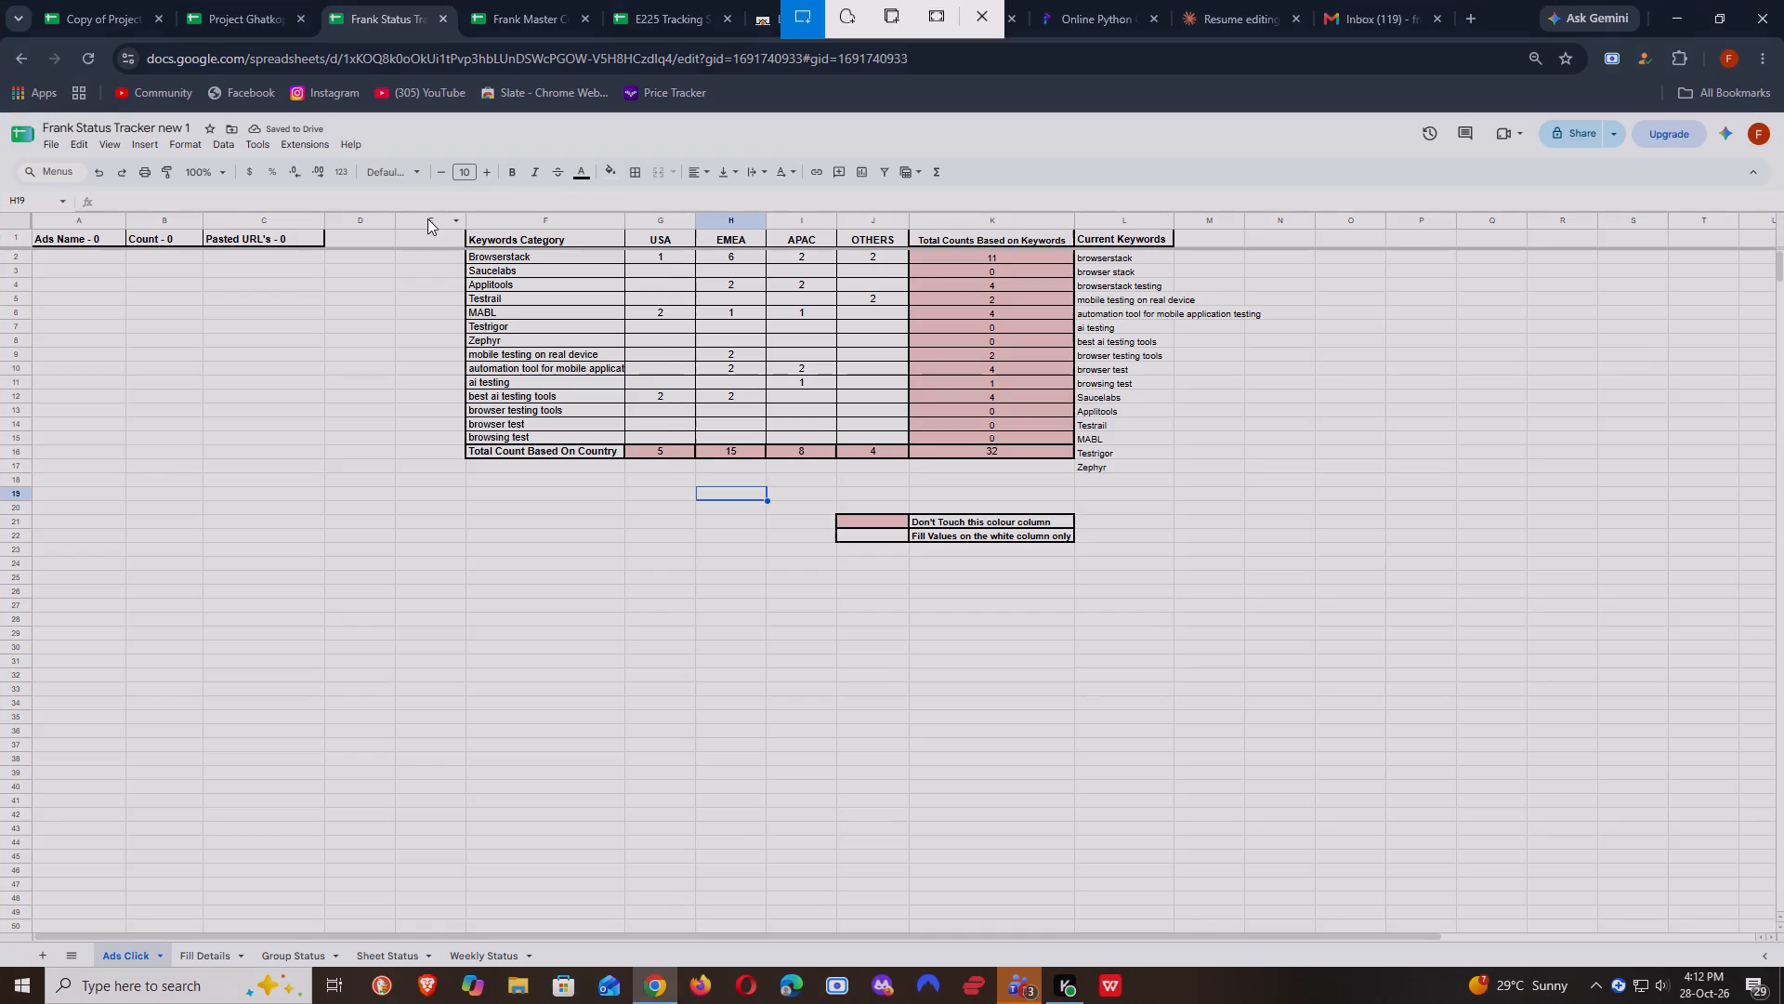
left_click_drag(427, 209, 1285, 509)
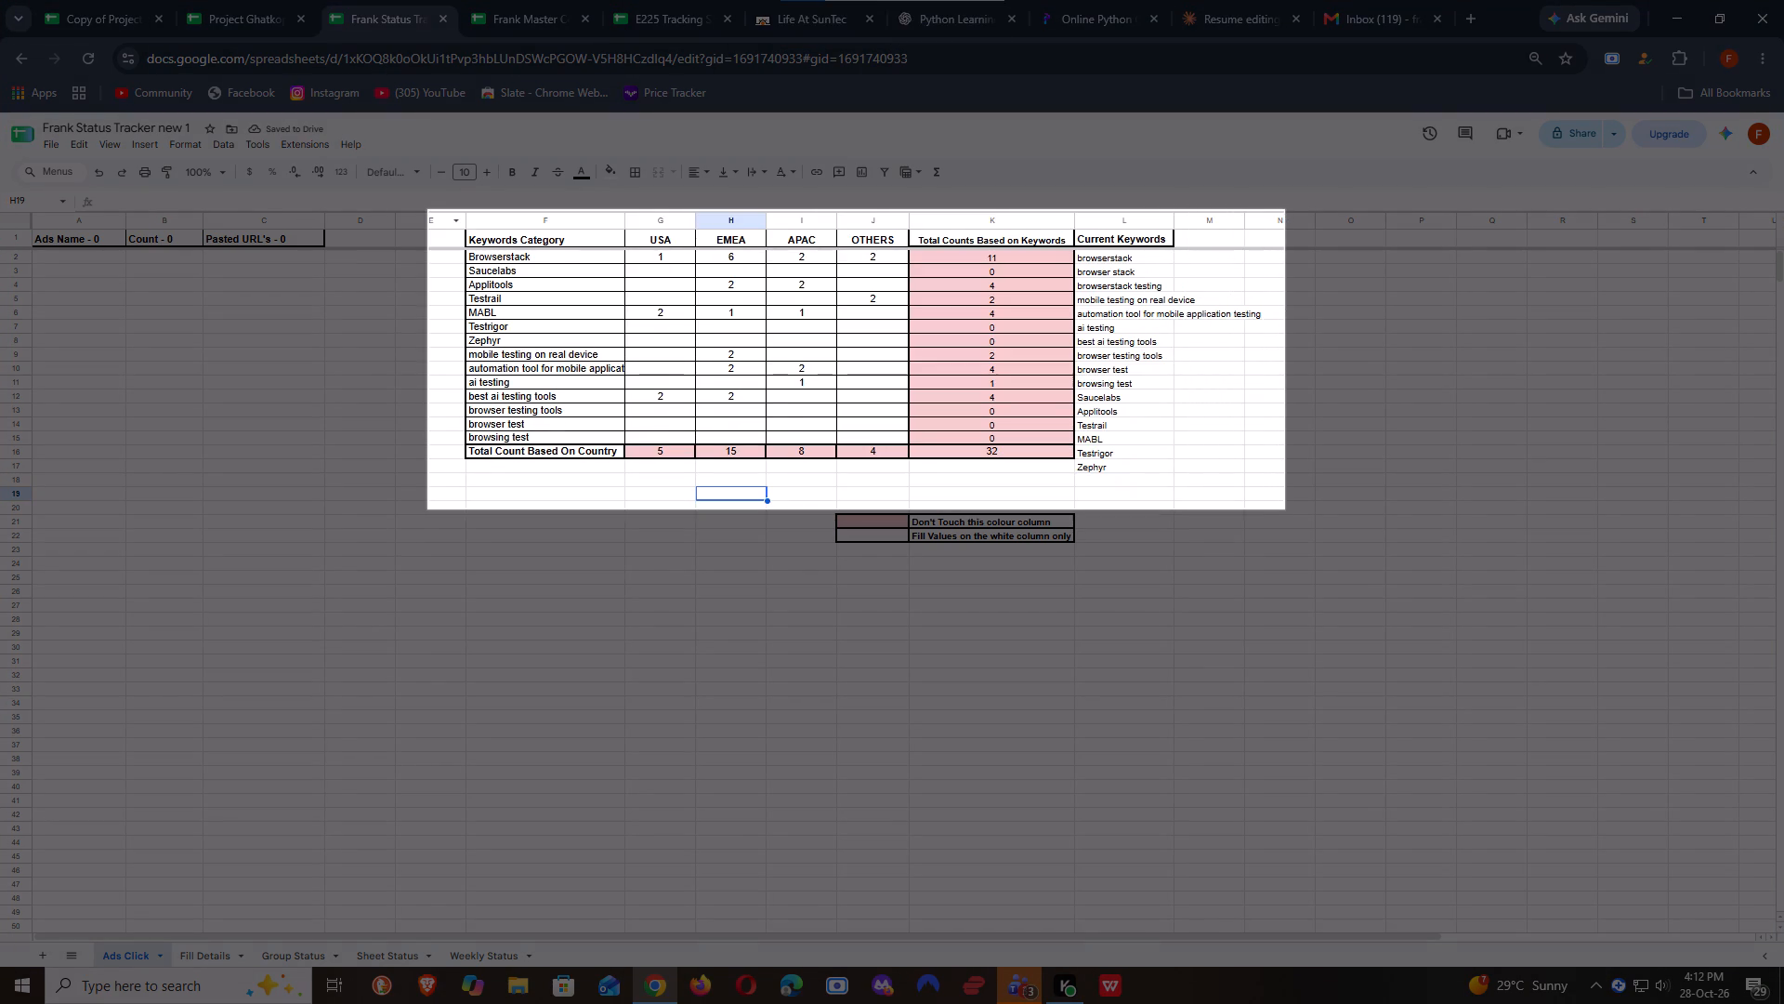
left_click_drag(1285, 509, 1286, 509)
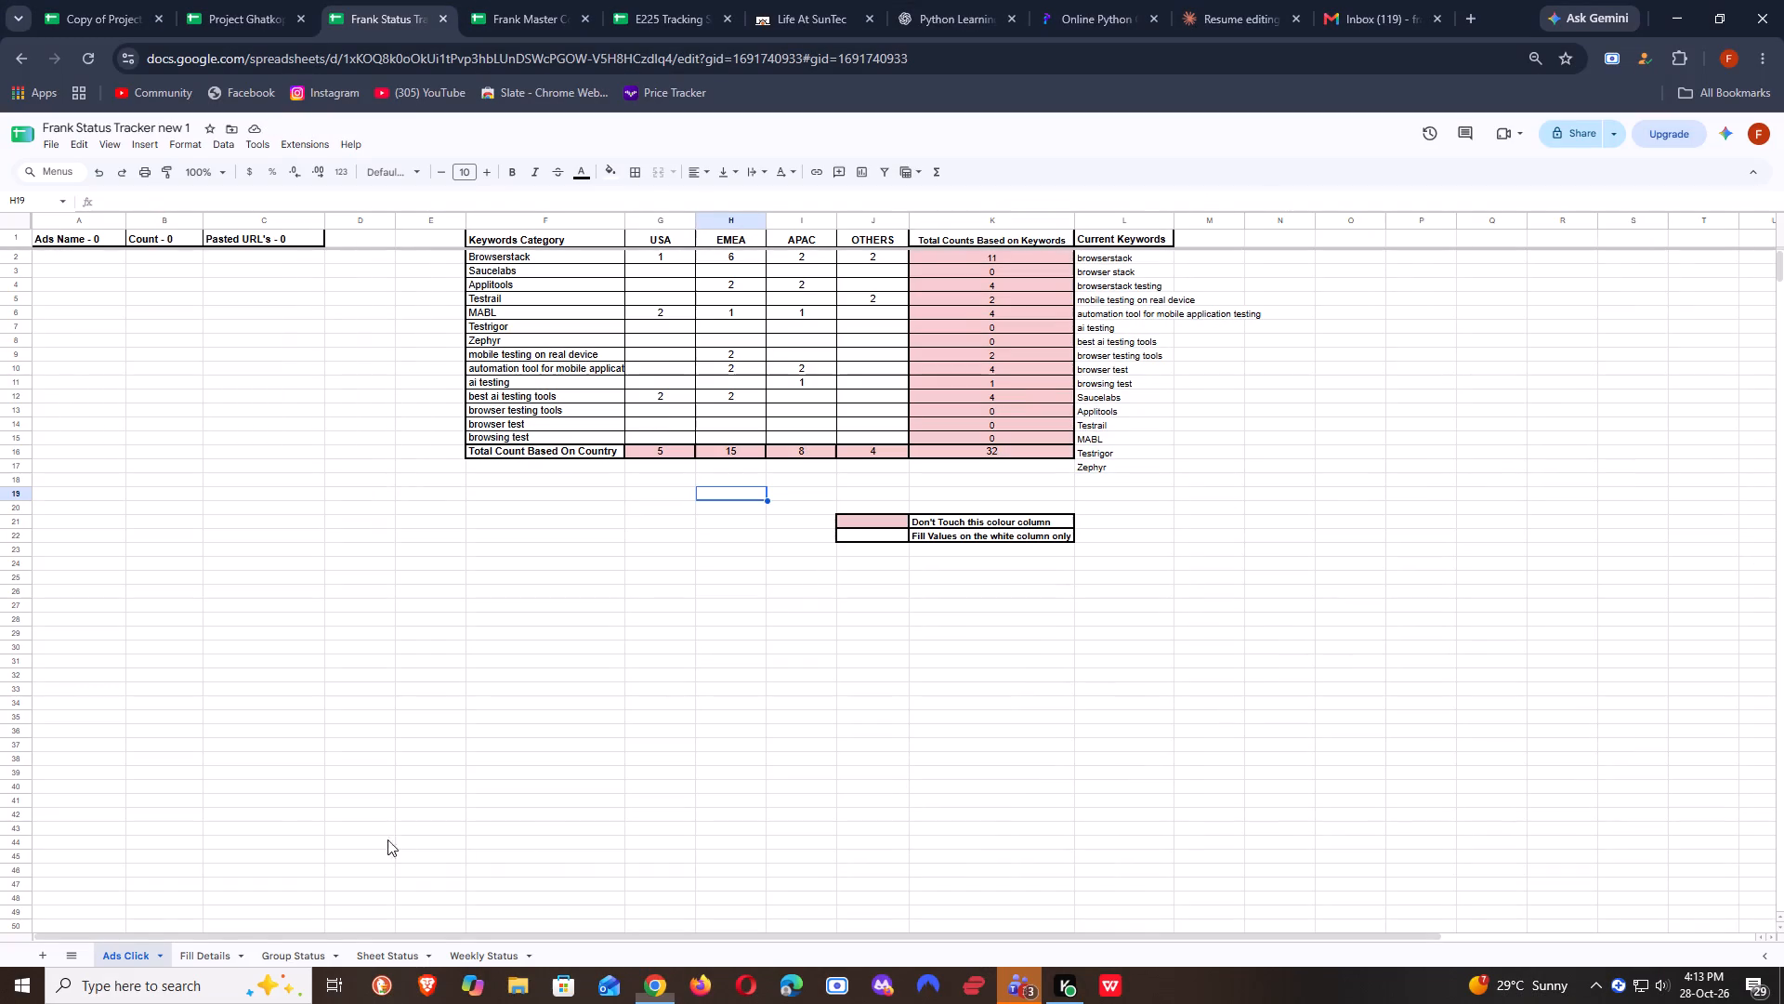
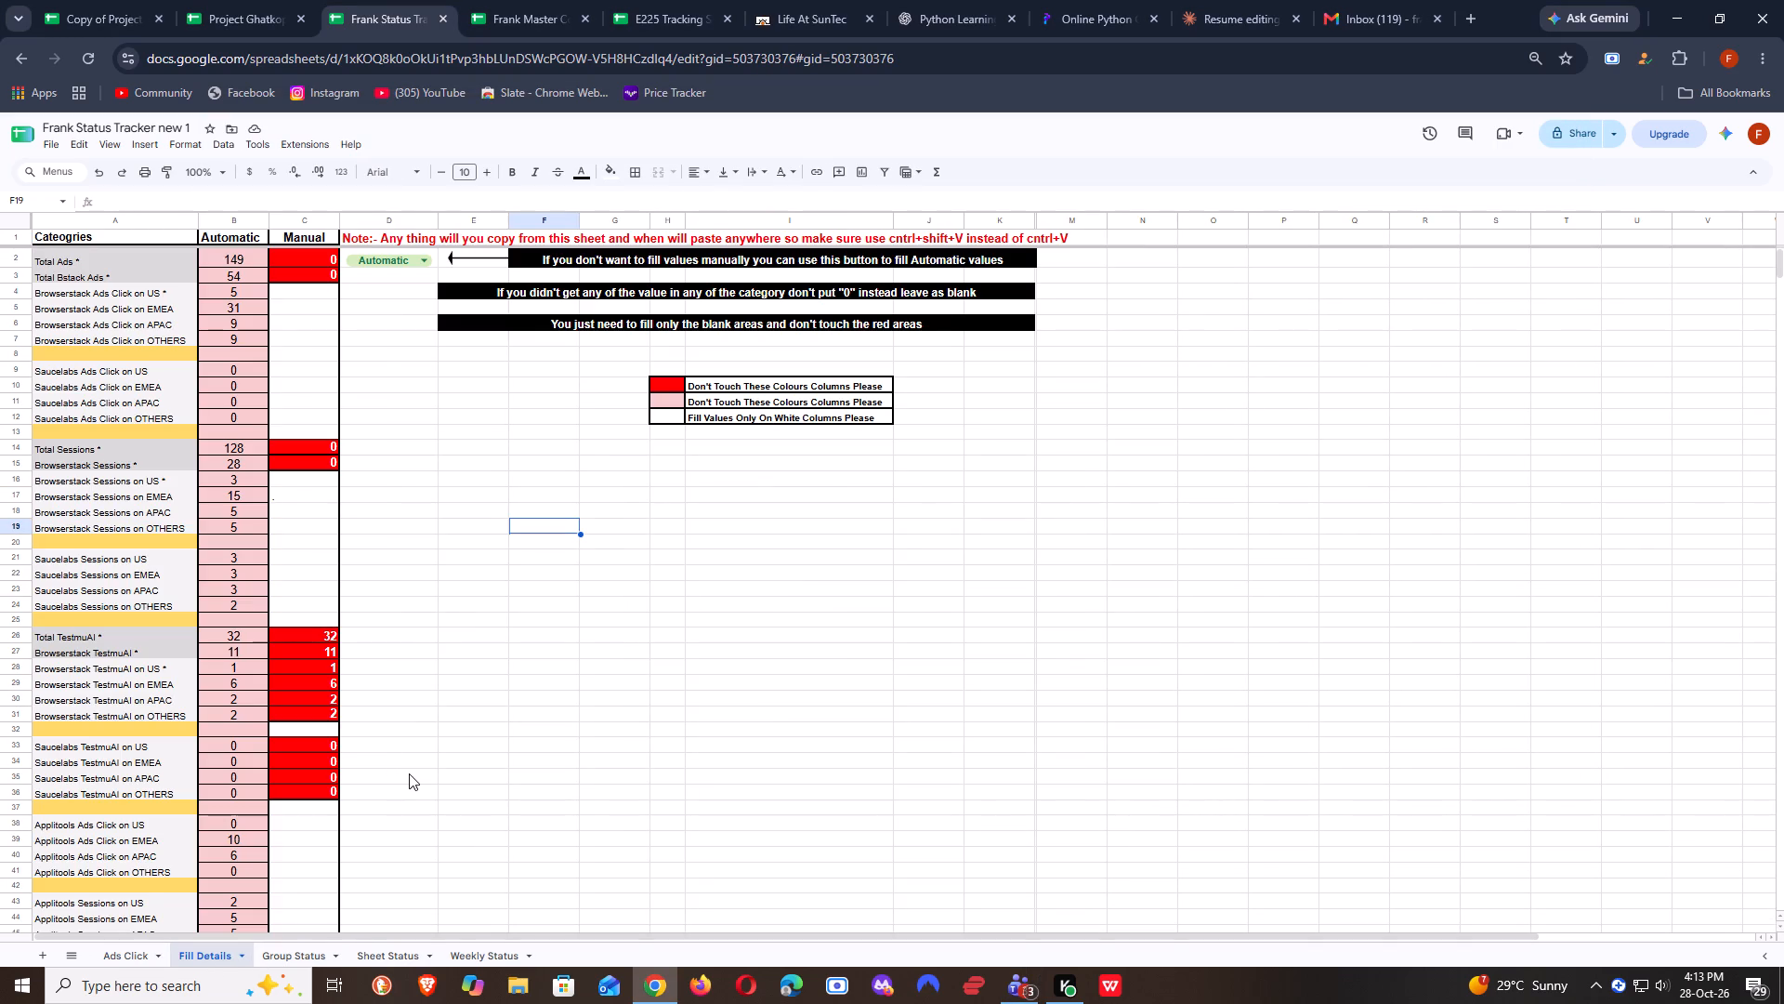
Check the 28-Oct-26 column of the Ads Clicked Tracker against the Ads Click sheet in the Frank Status Tracker.
left_click(85, 0)
scroll(256, 404, "up", 4)
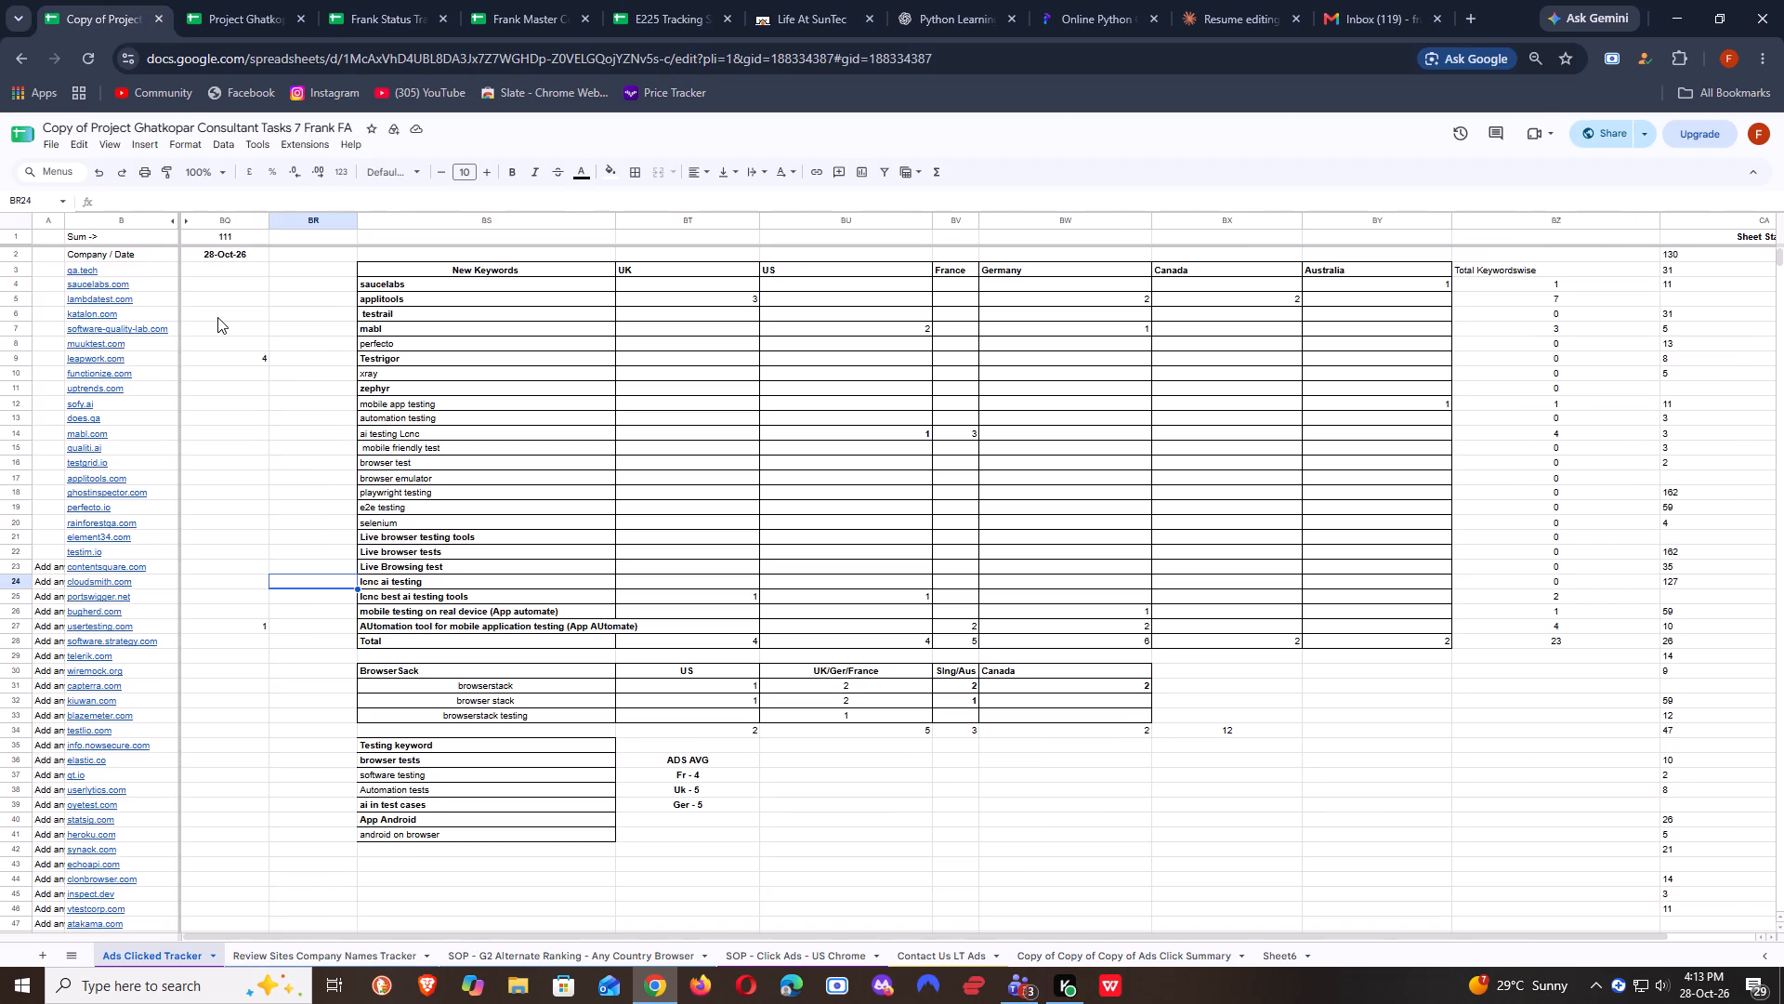
left_click(223, 290)
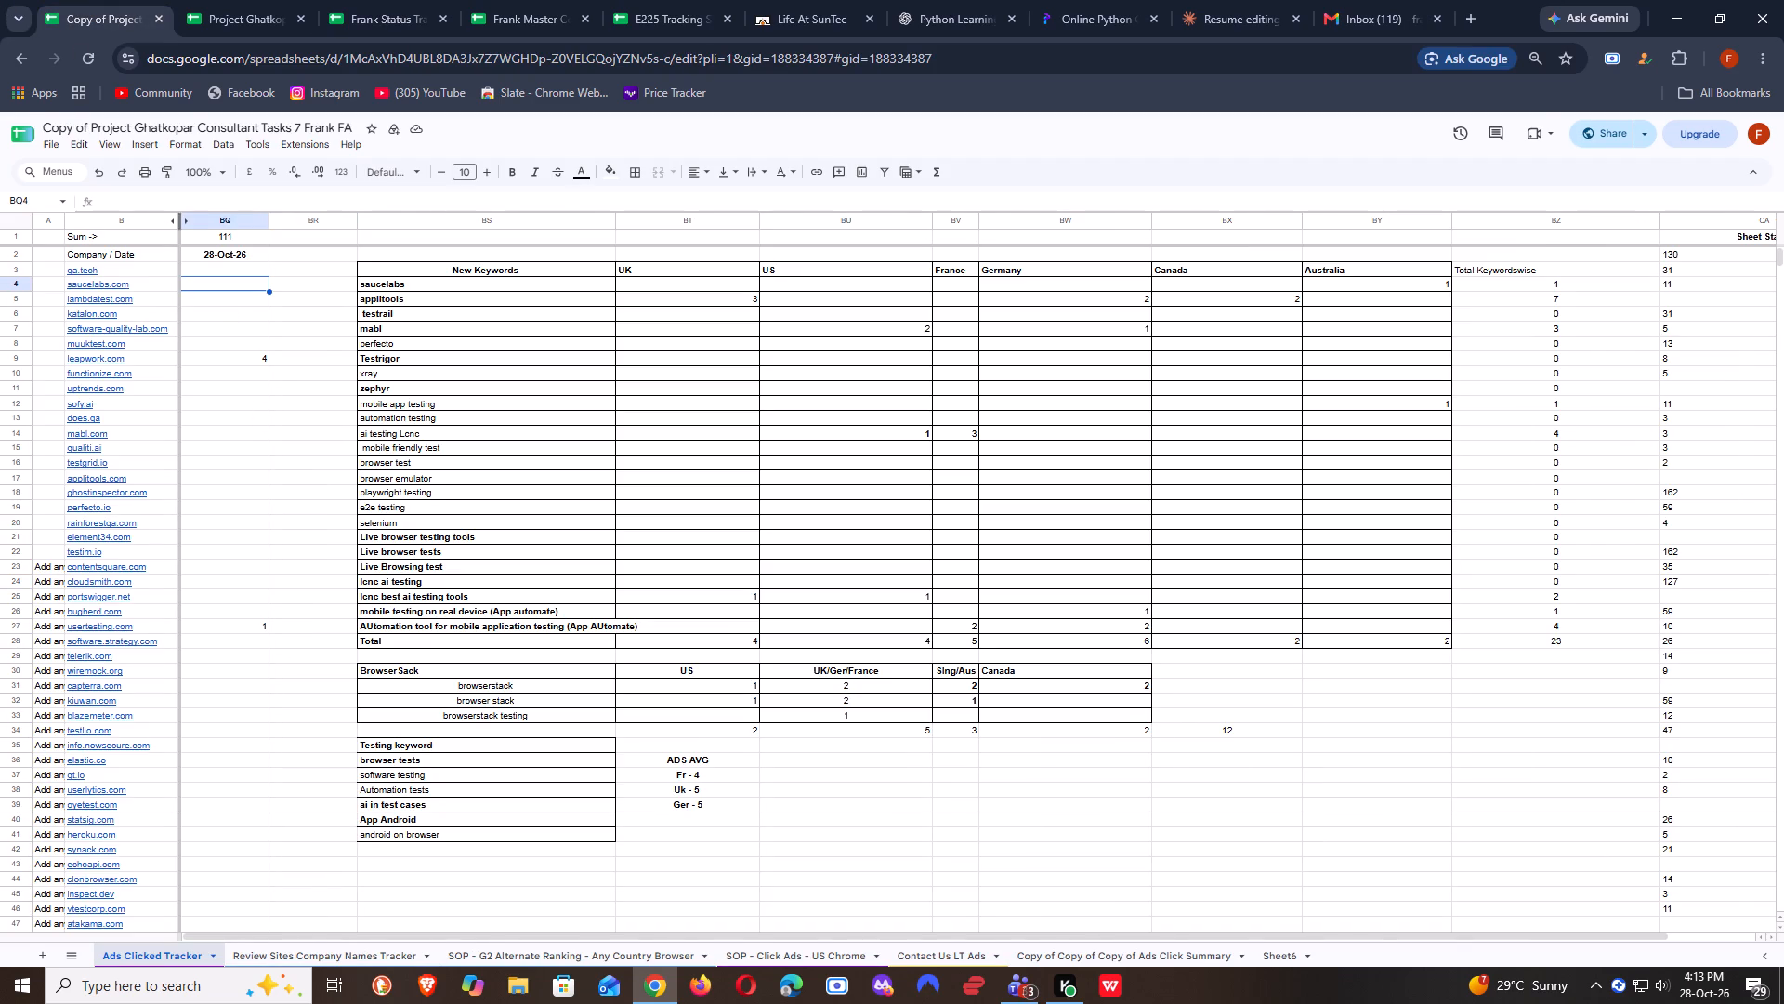
left_click(207, 0)
left_click(361, 0)
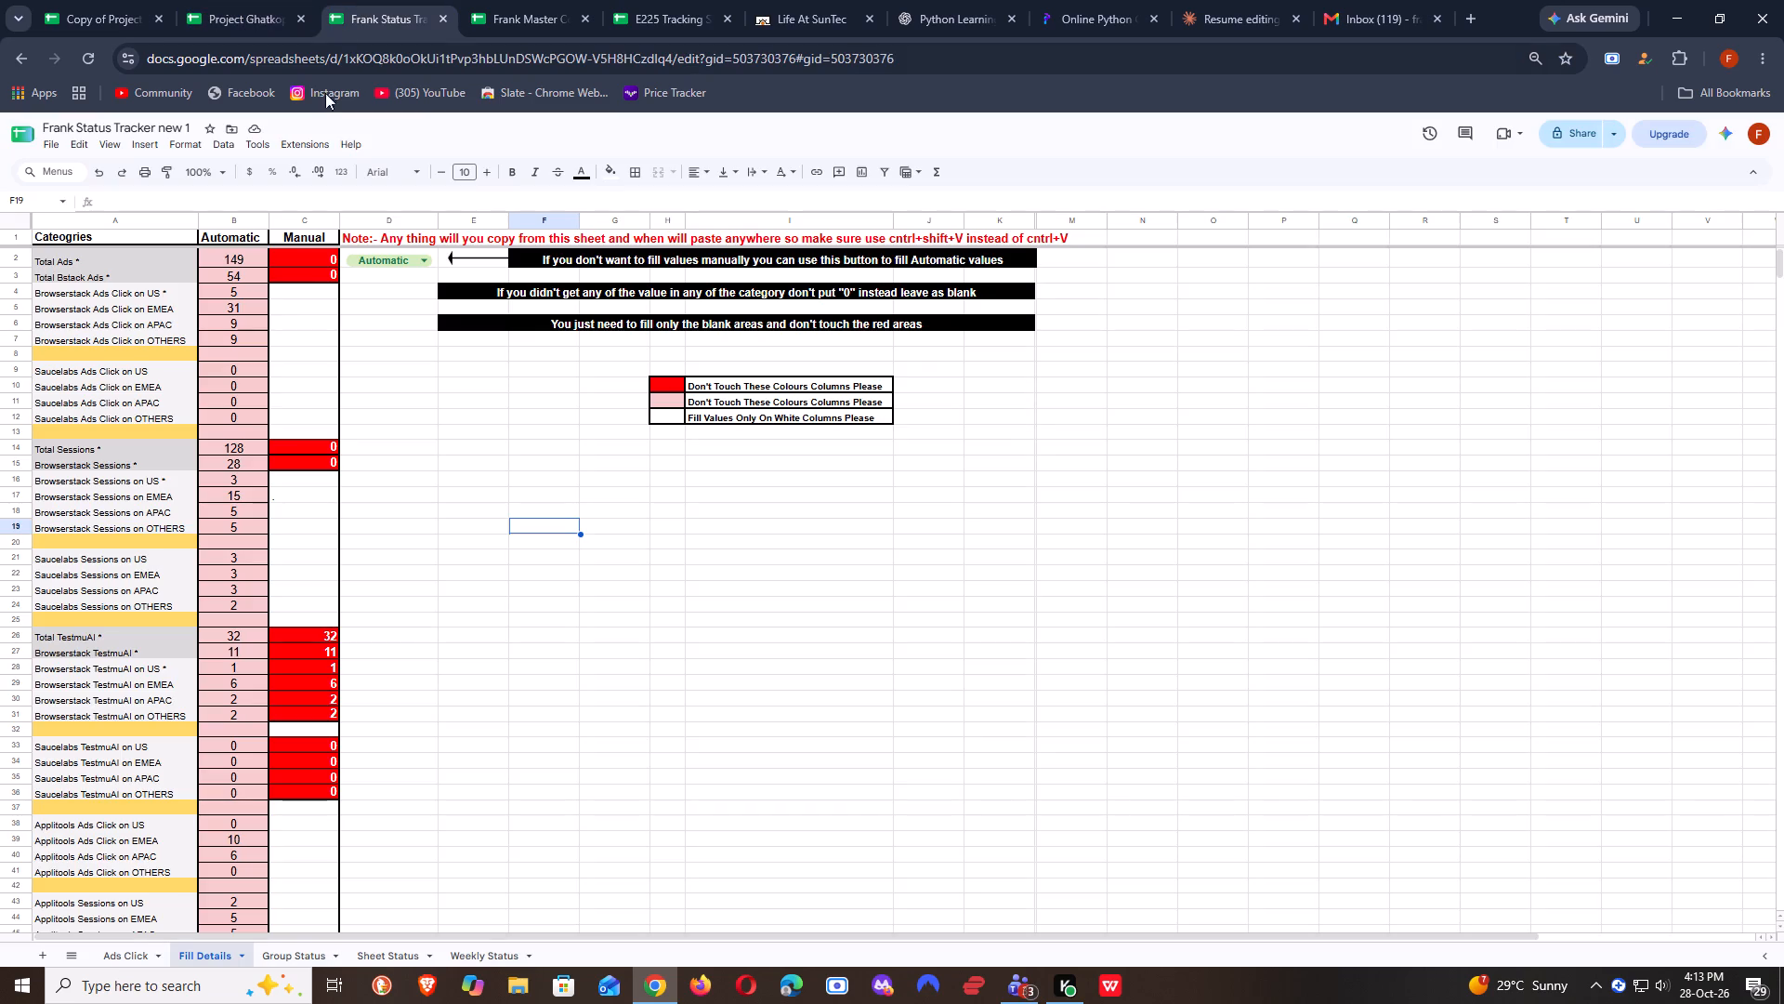
left_click(139, 952)
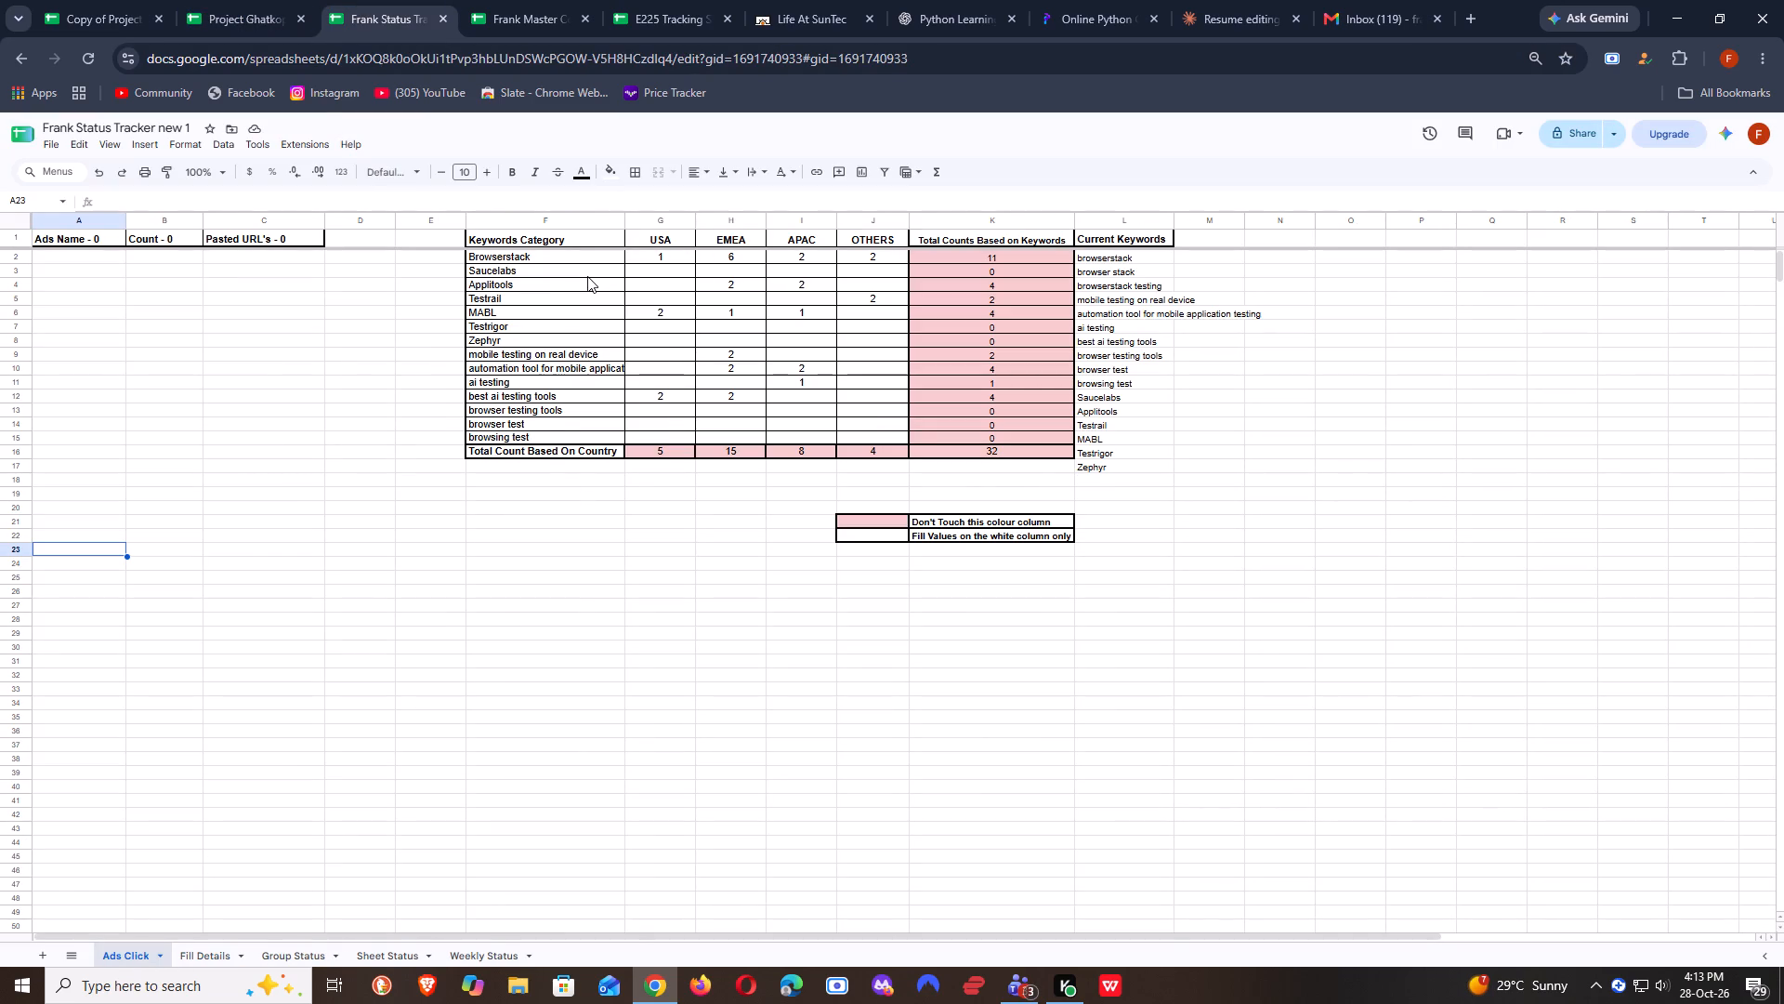
In the project copy's Ads Clicked Tracker, set the 28-Oct-26 click count for qa.tech to 2.
left_click(98, 0)
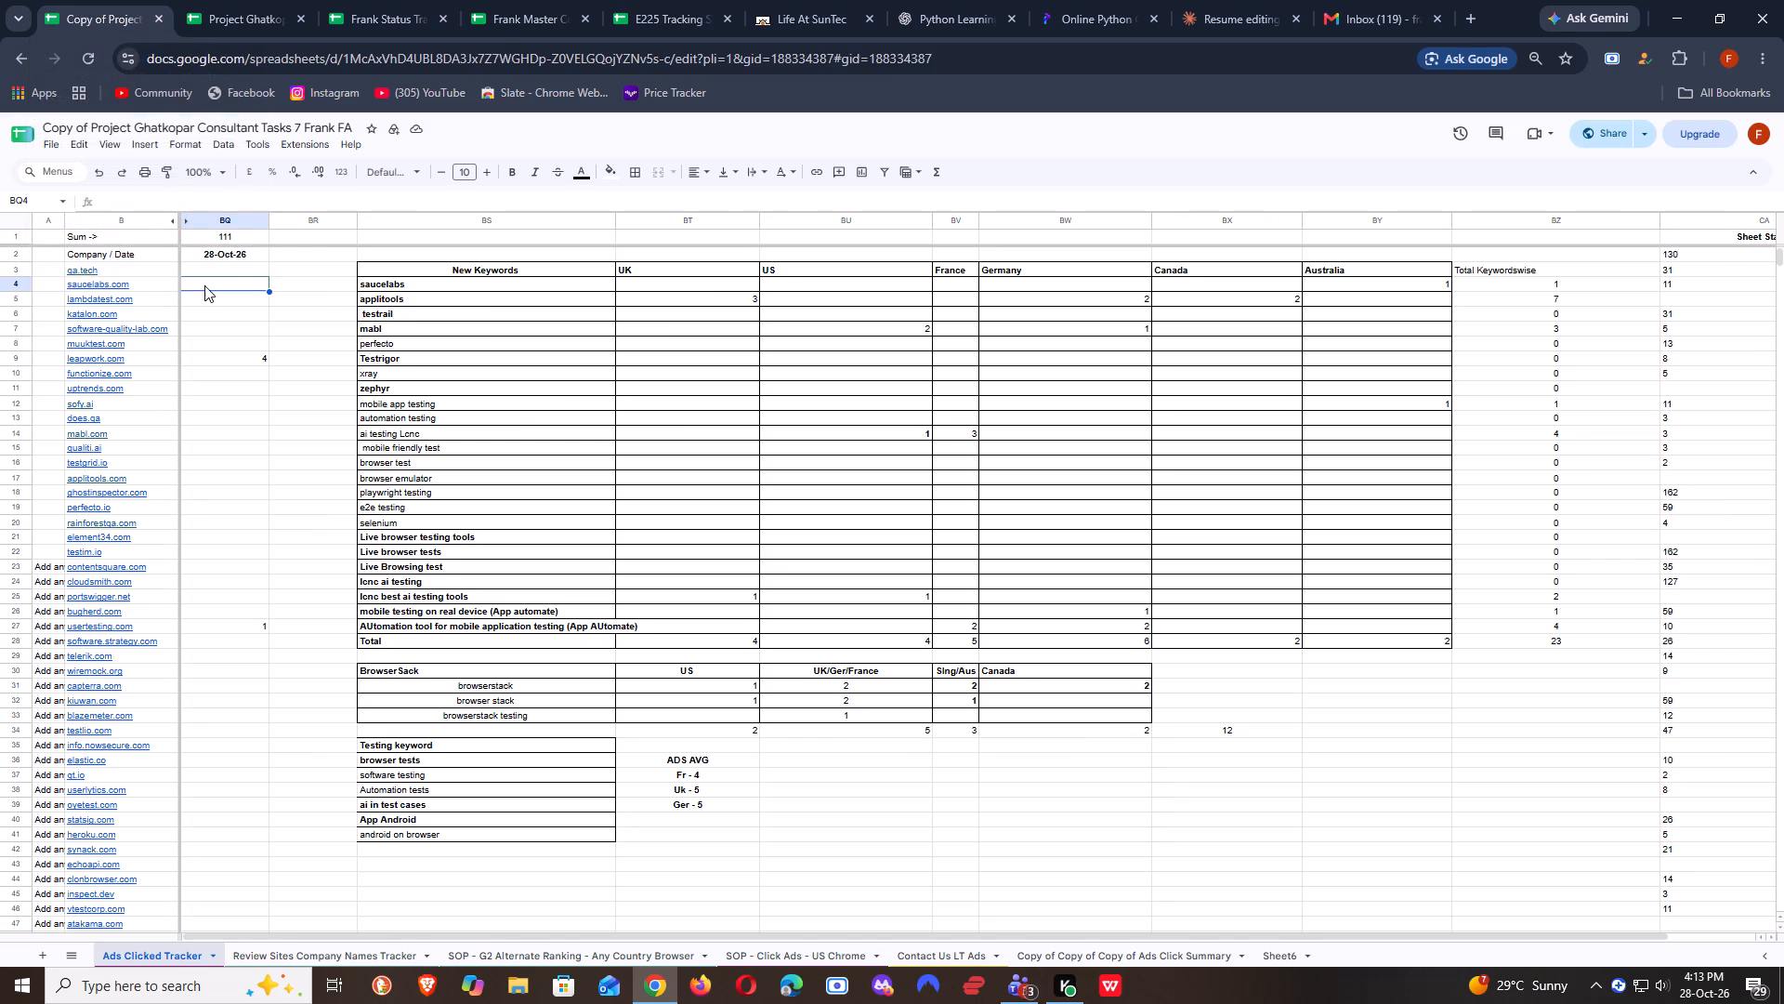
left_click(224, 271)
key("2")
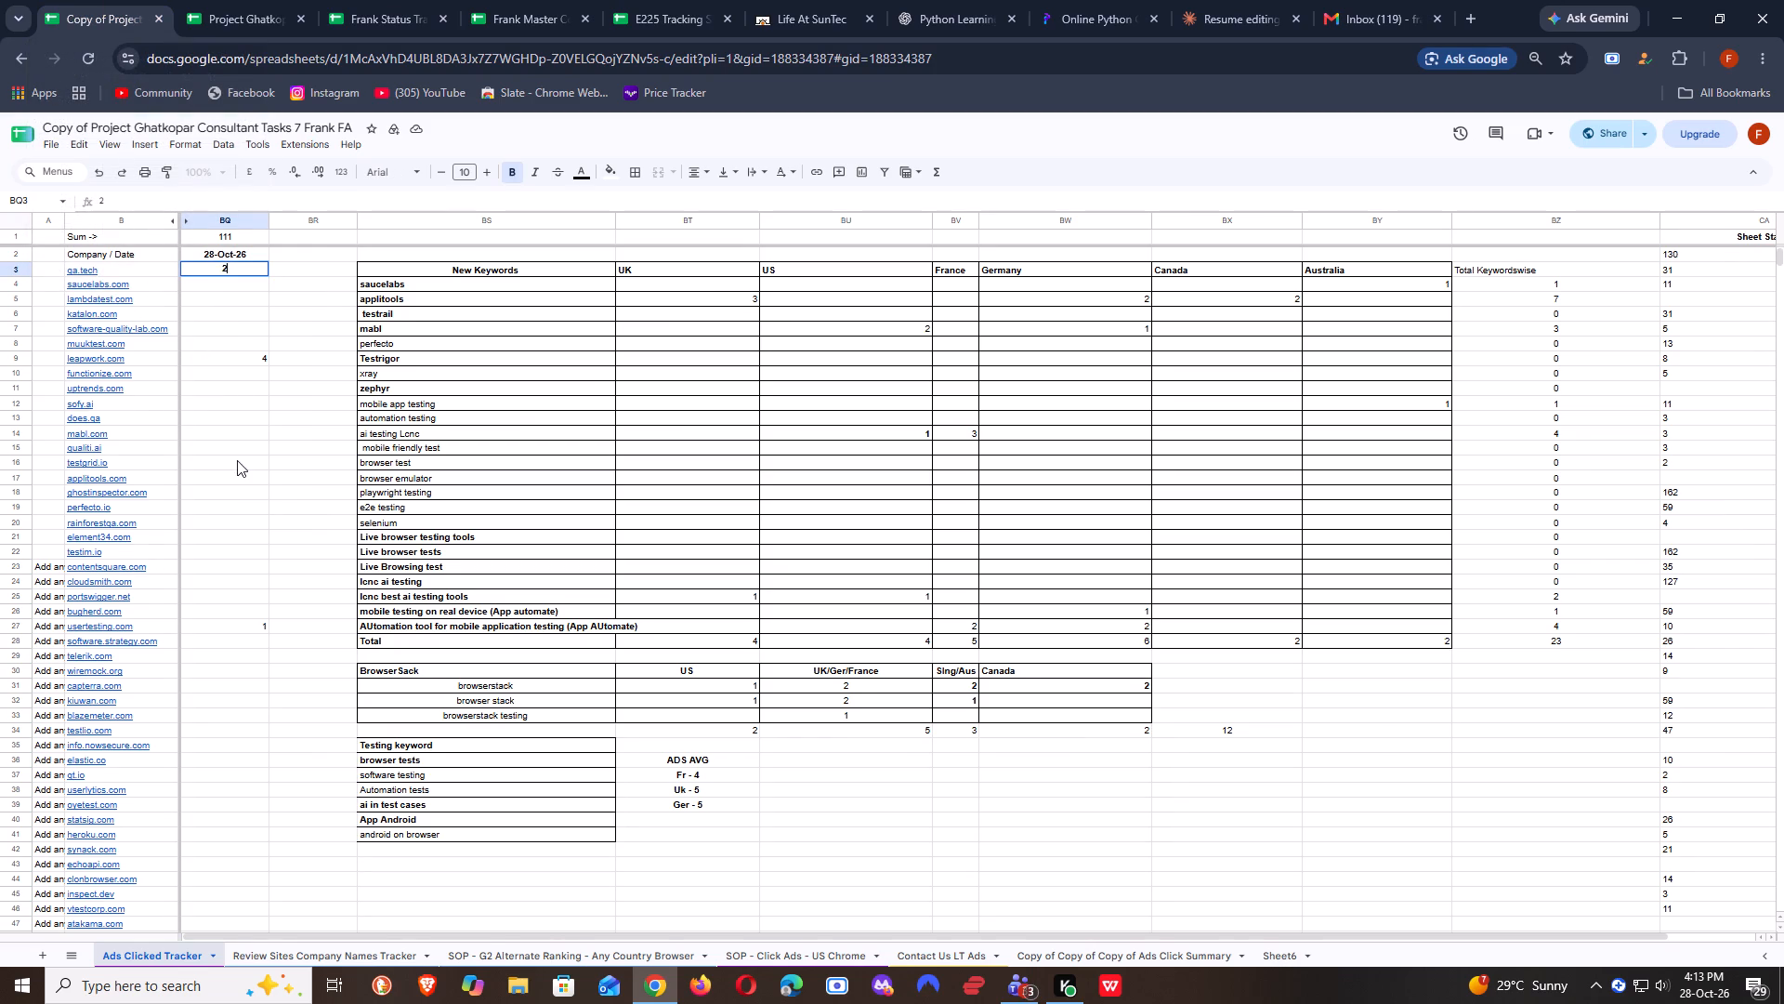
left_click(237, 460)
Set the 28-Oct-26 click count for saritasa.com (row 717) to 3.
scroll(216, 600, "down", 20)
scroll(216, 600, "down", 6)
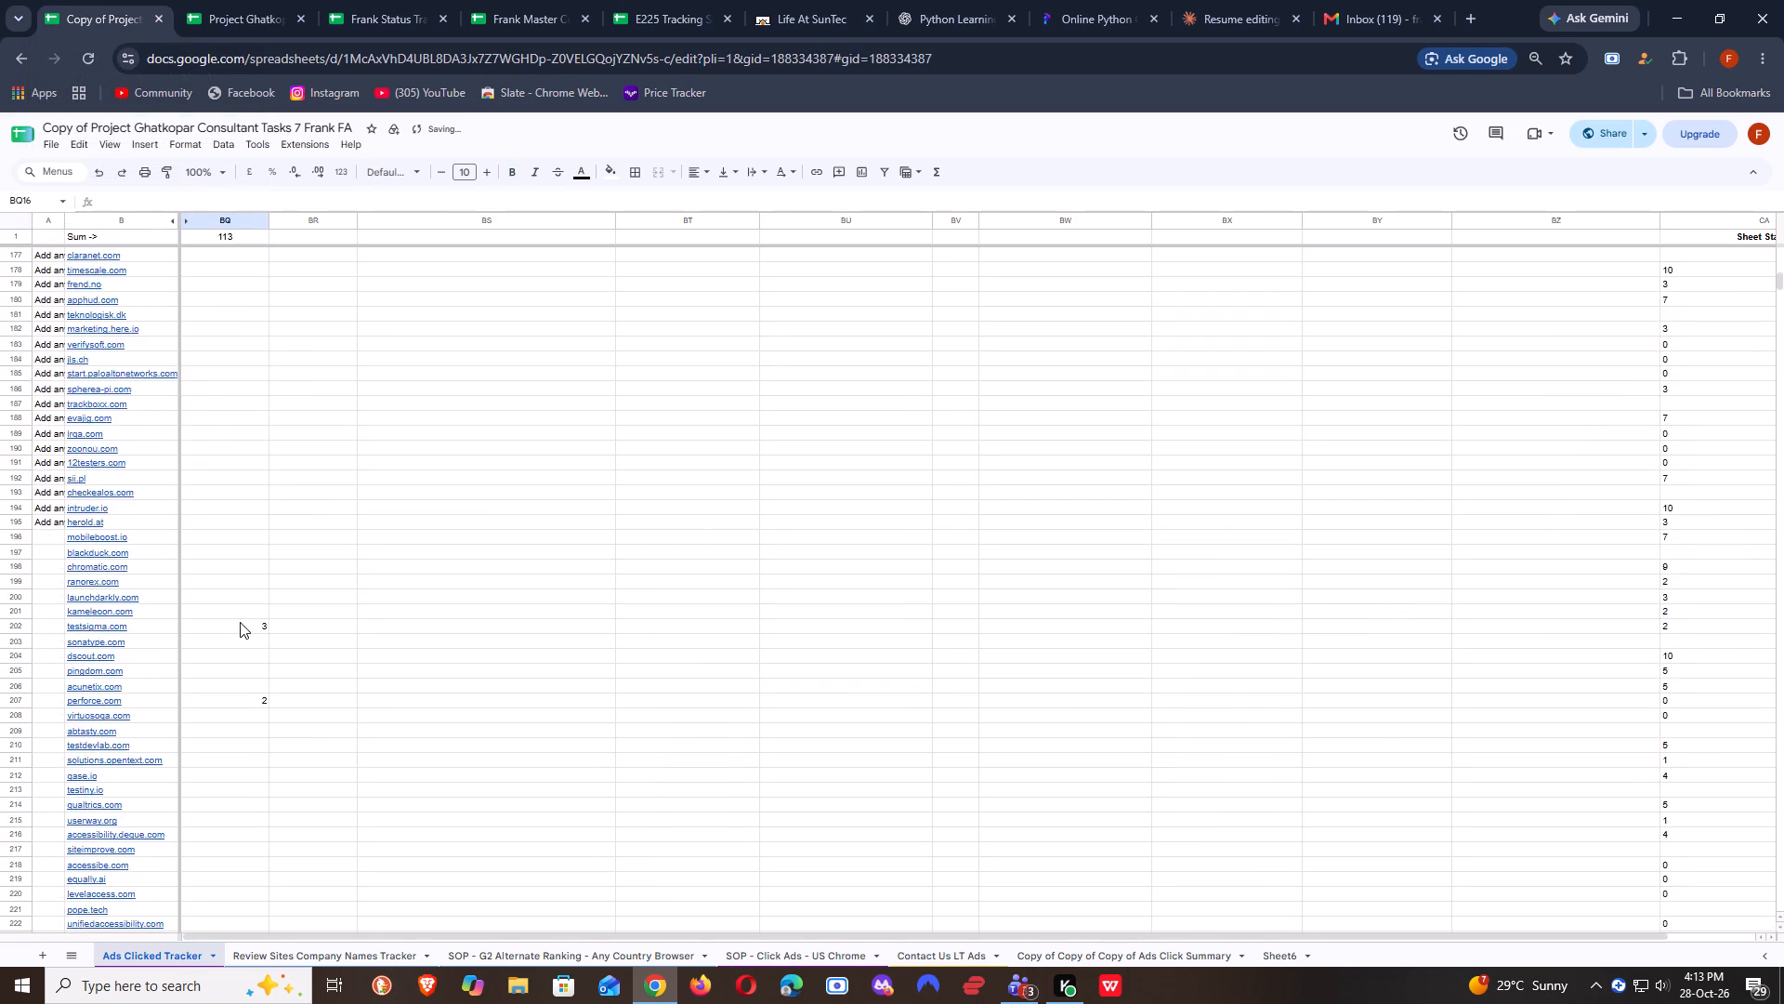
scroll(240, 622, "down", 20)
scroll(240, 622, "down", 20)
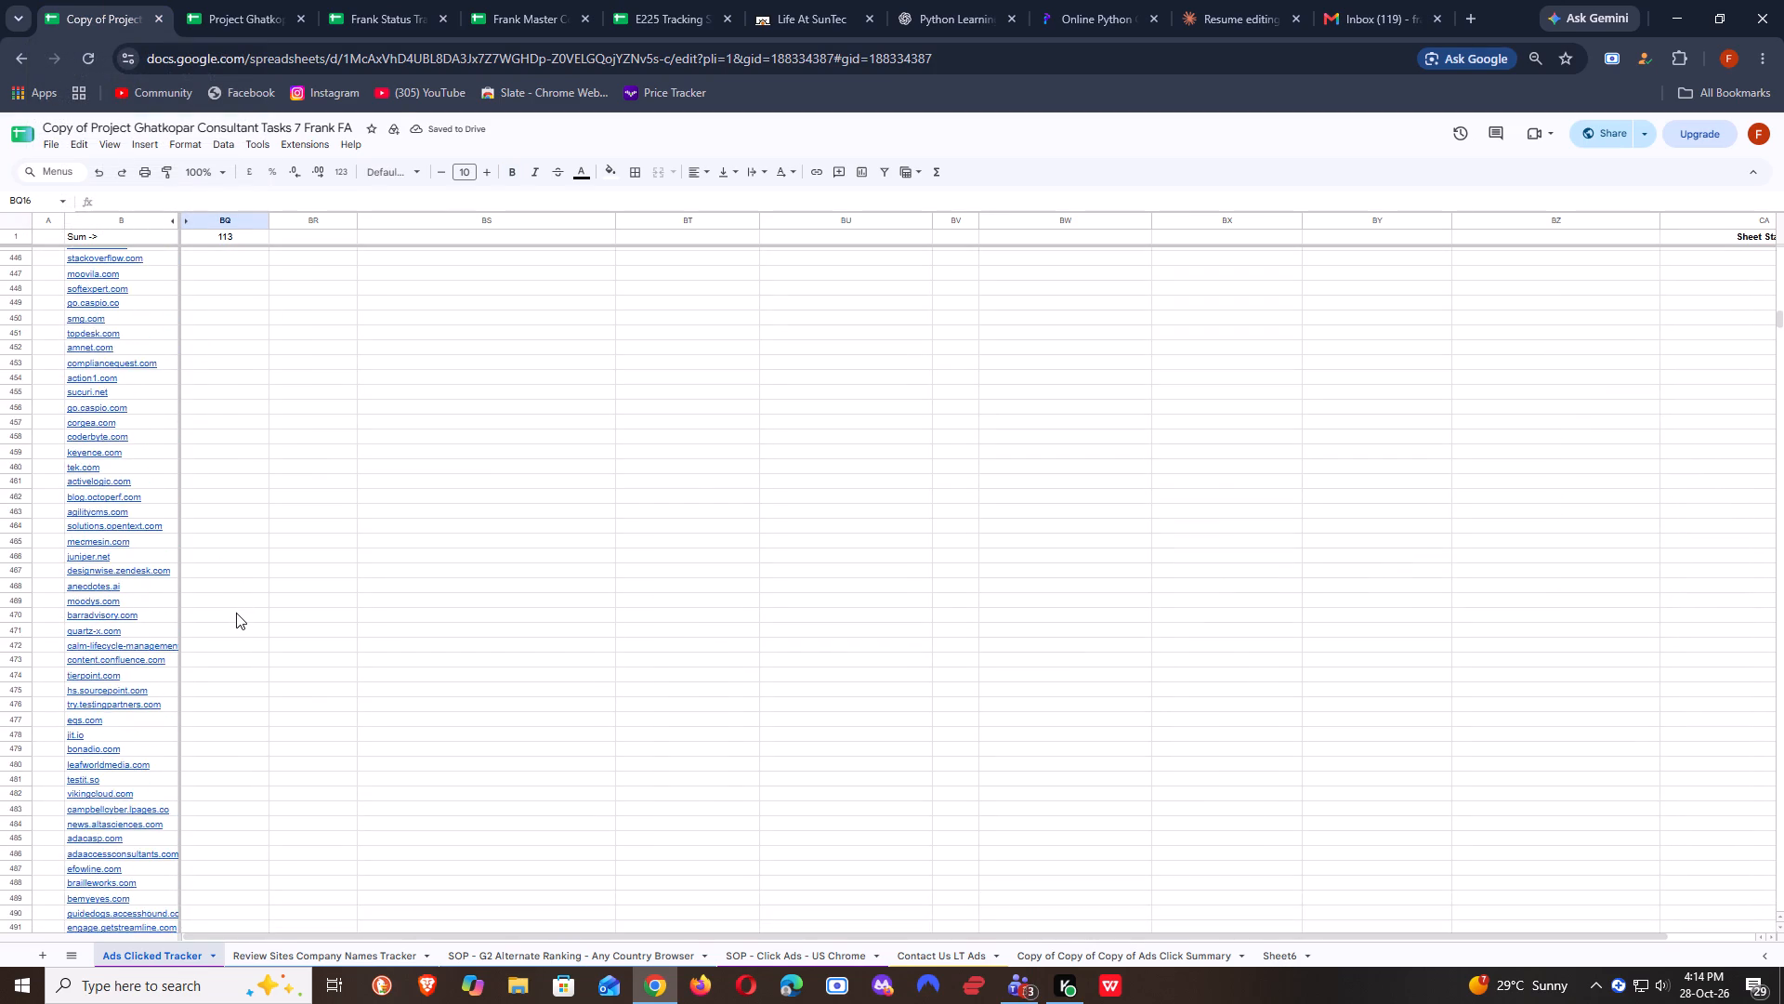
scroll(236, 613, "down", 20)
scroll(236, 613, "down", 19)
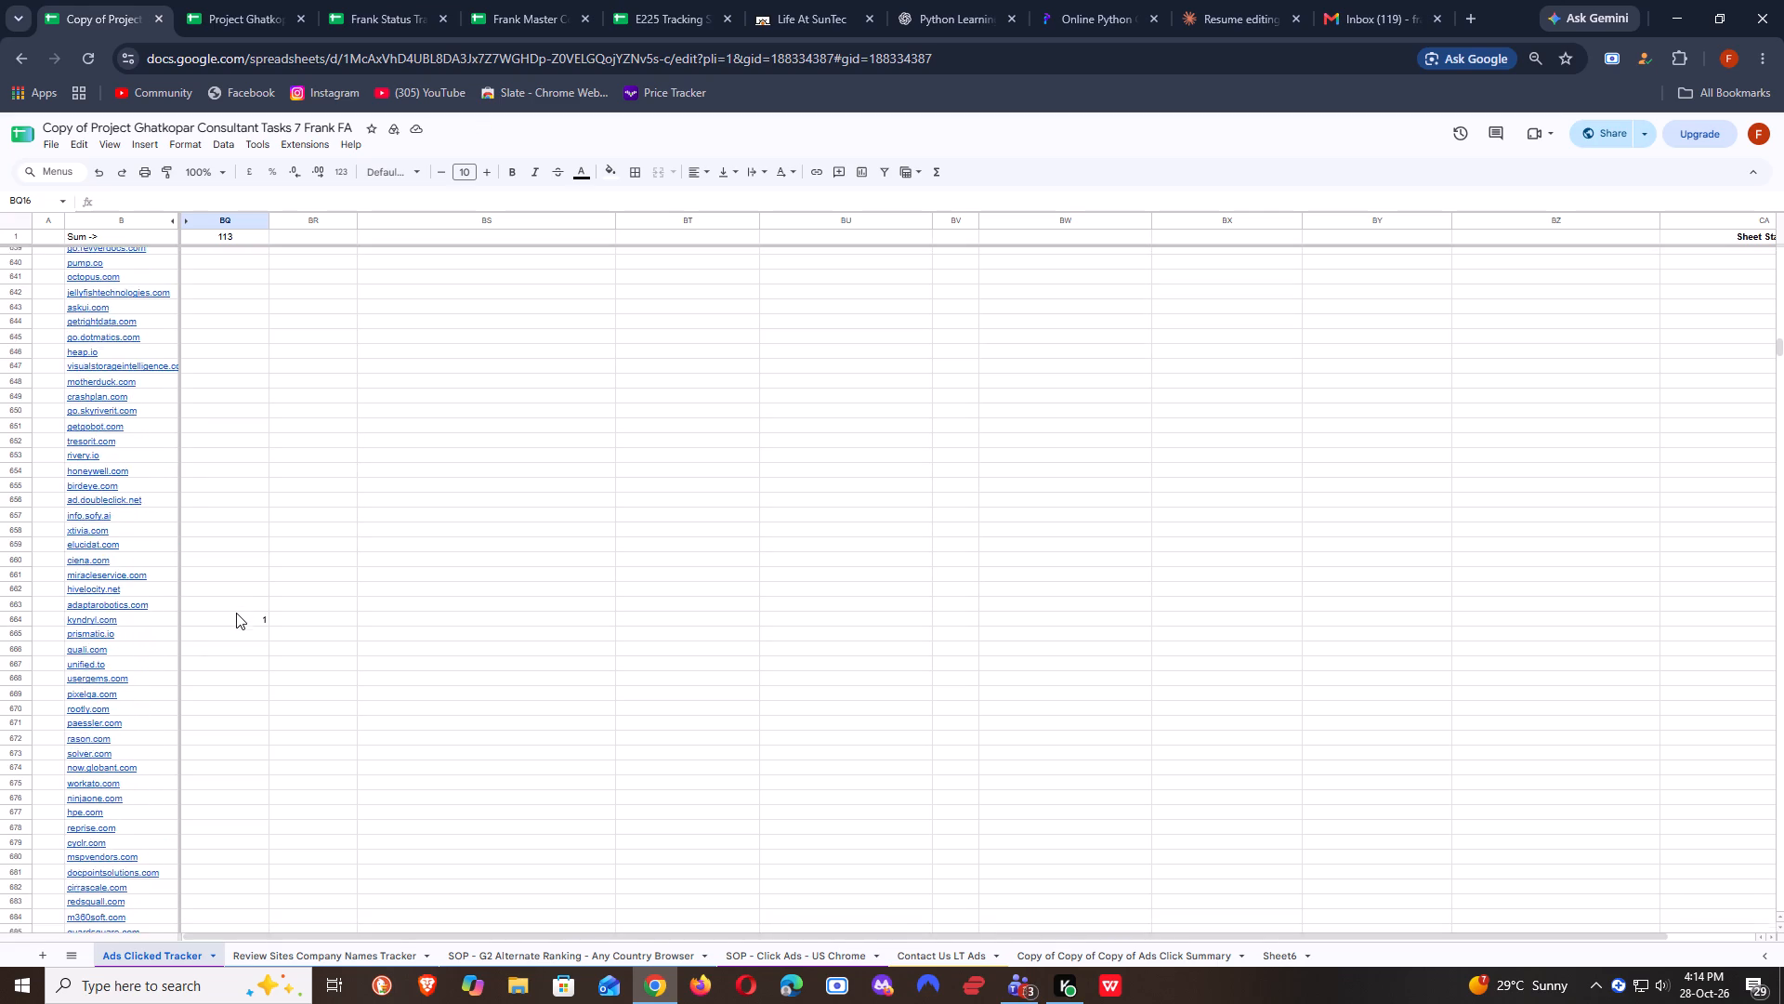
scroll(236, 613, "down", 6)
left_click(256, 569)
key("3")
left_click(234, 641)
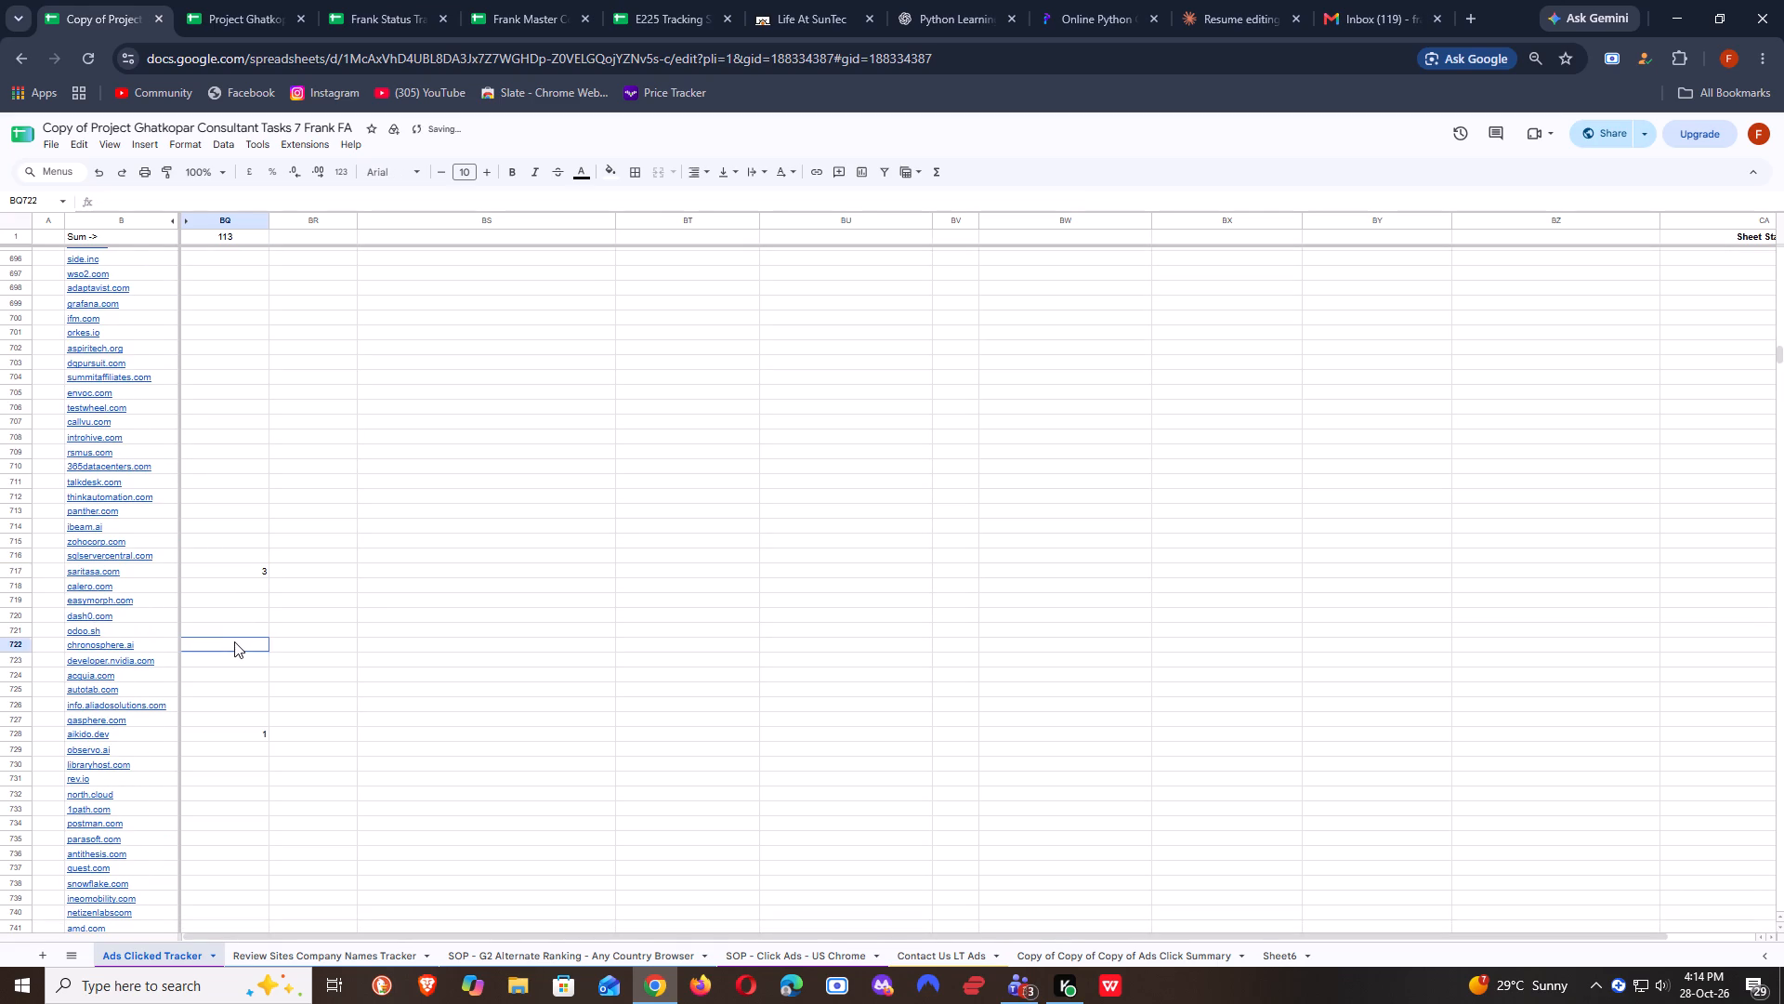
Set the 28-Oct-26 click count for coralogix.com (row 933) to 4.
scroll(232, 644, "down", 20)
scroll(232, 644, "down", 17)
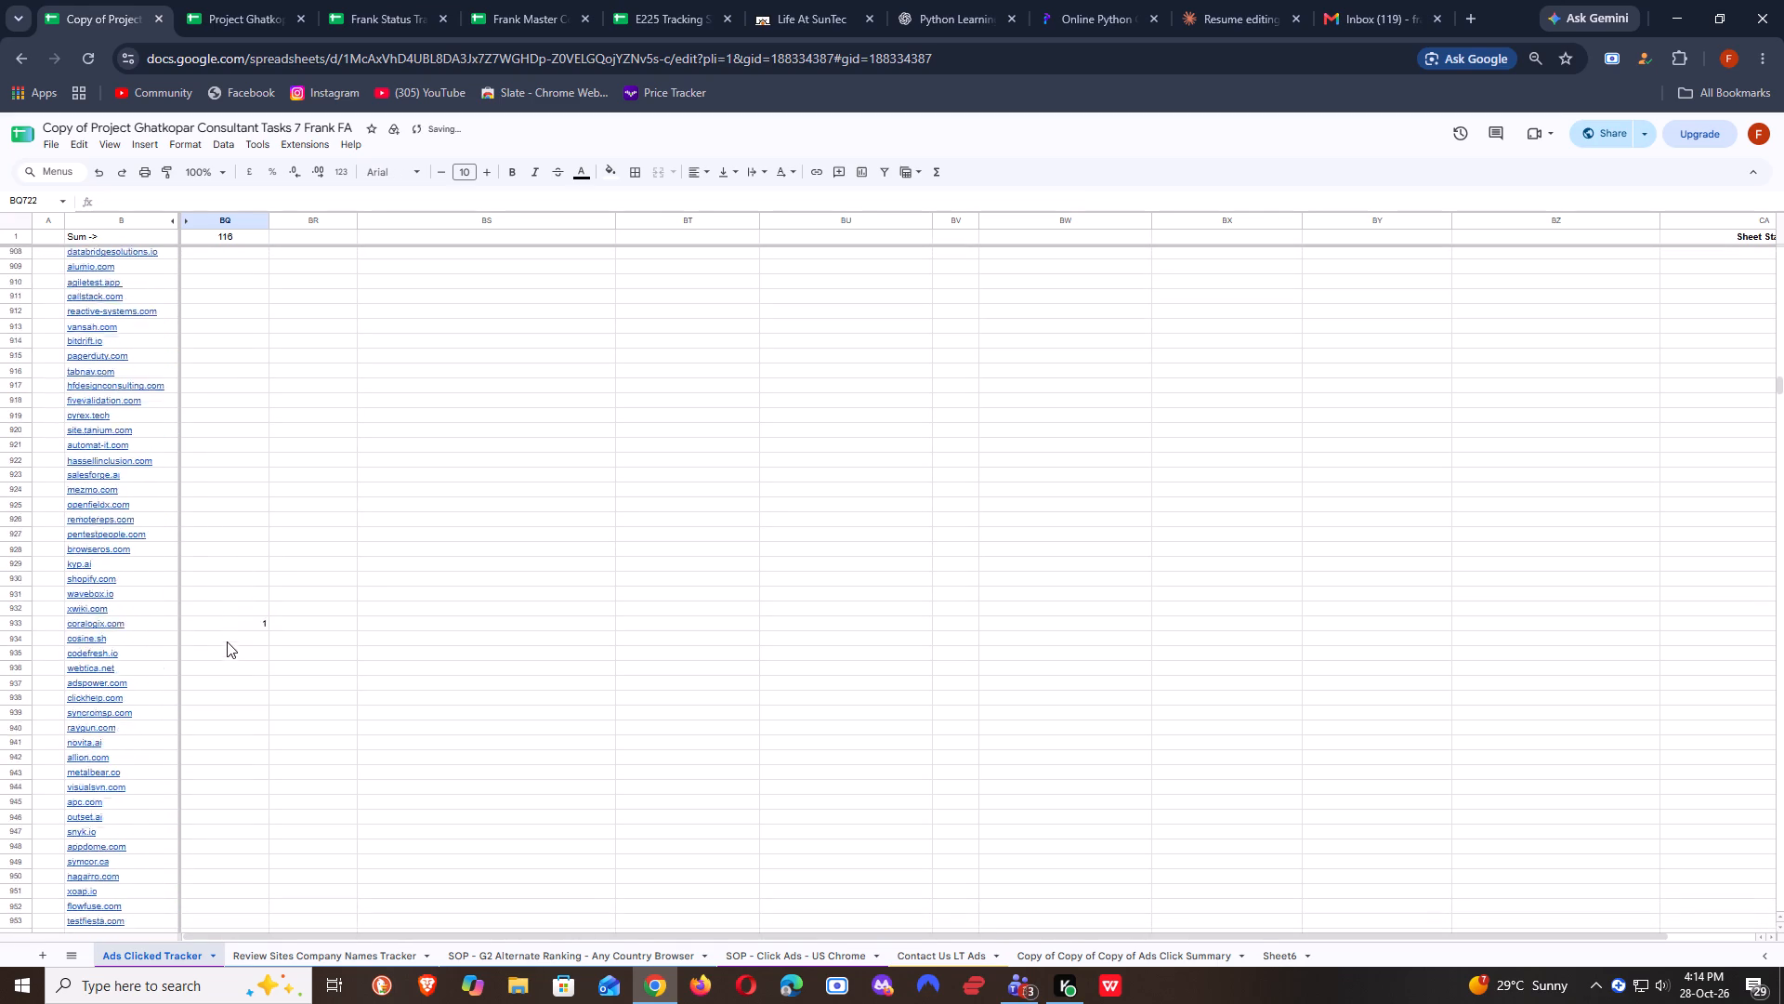
scroll(227, 641, "down", 1)
scroll(227, 641, "up", 2)
left_click(253, 445)
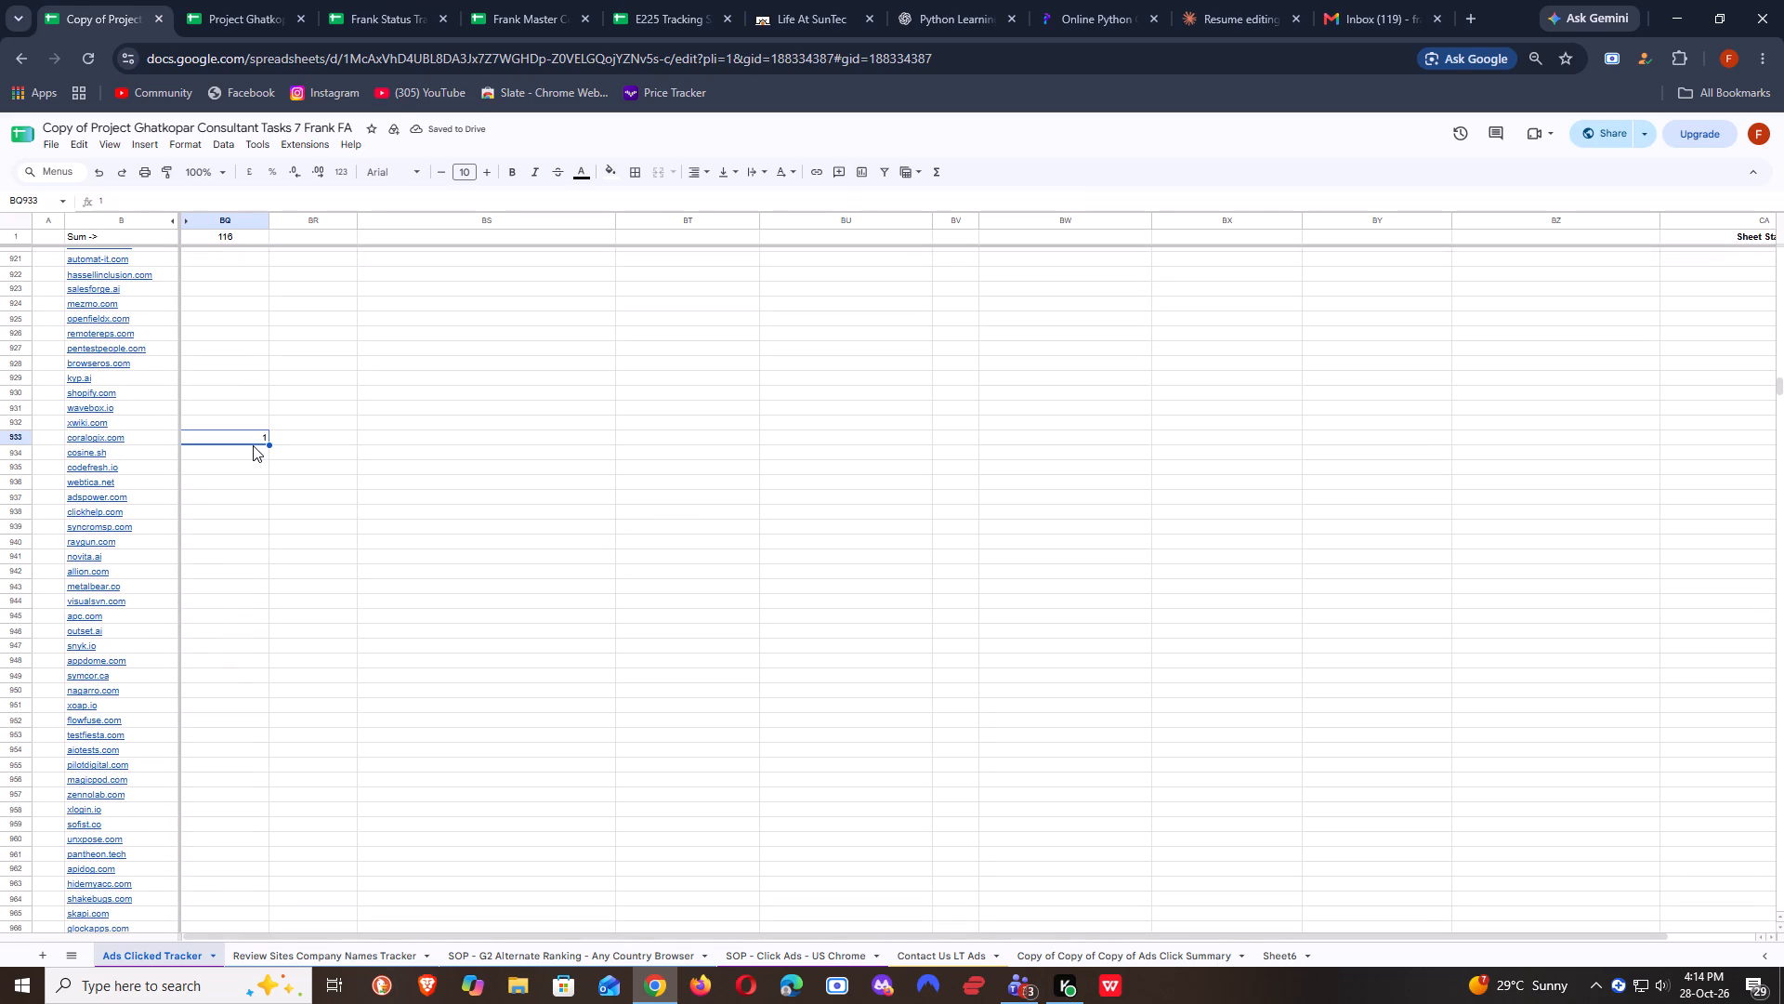
key("4")
left_click(261, 505)
Enter a click count of 2 in the 28-Oct-26 column near searchatlas.com, around row 1243.
scroll(215, 580, "down", 15)
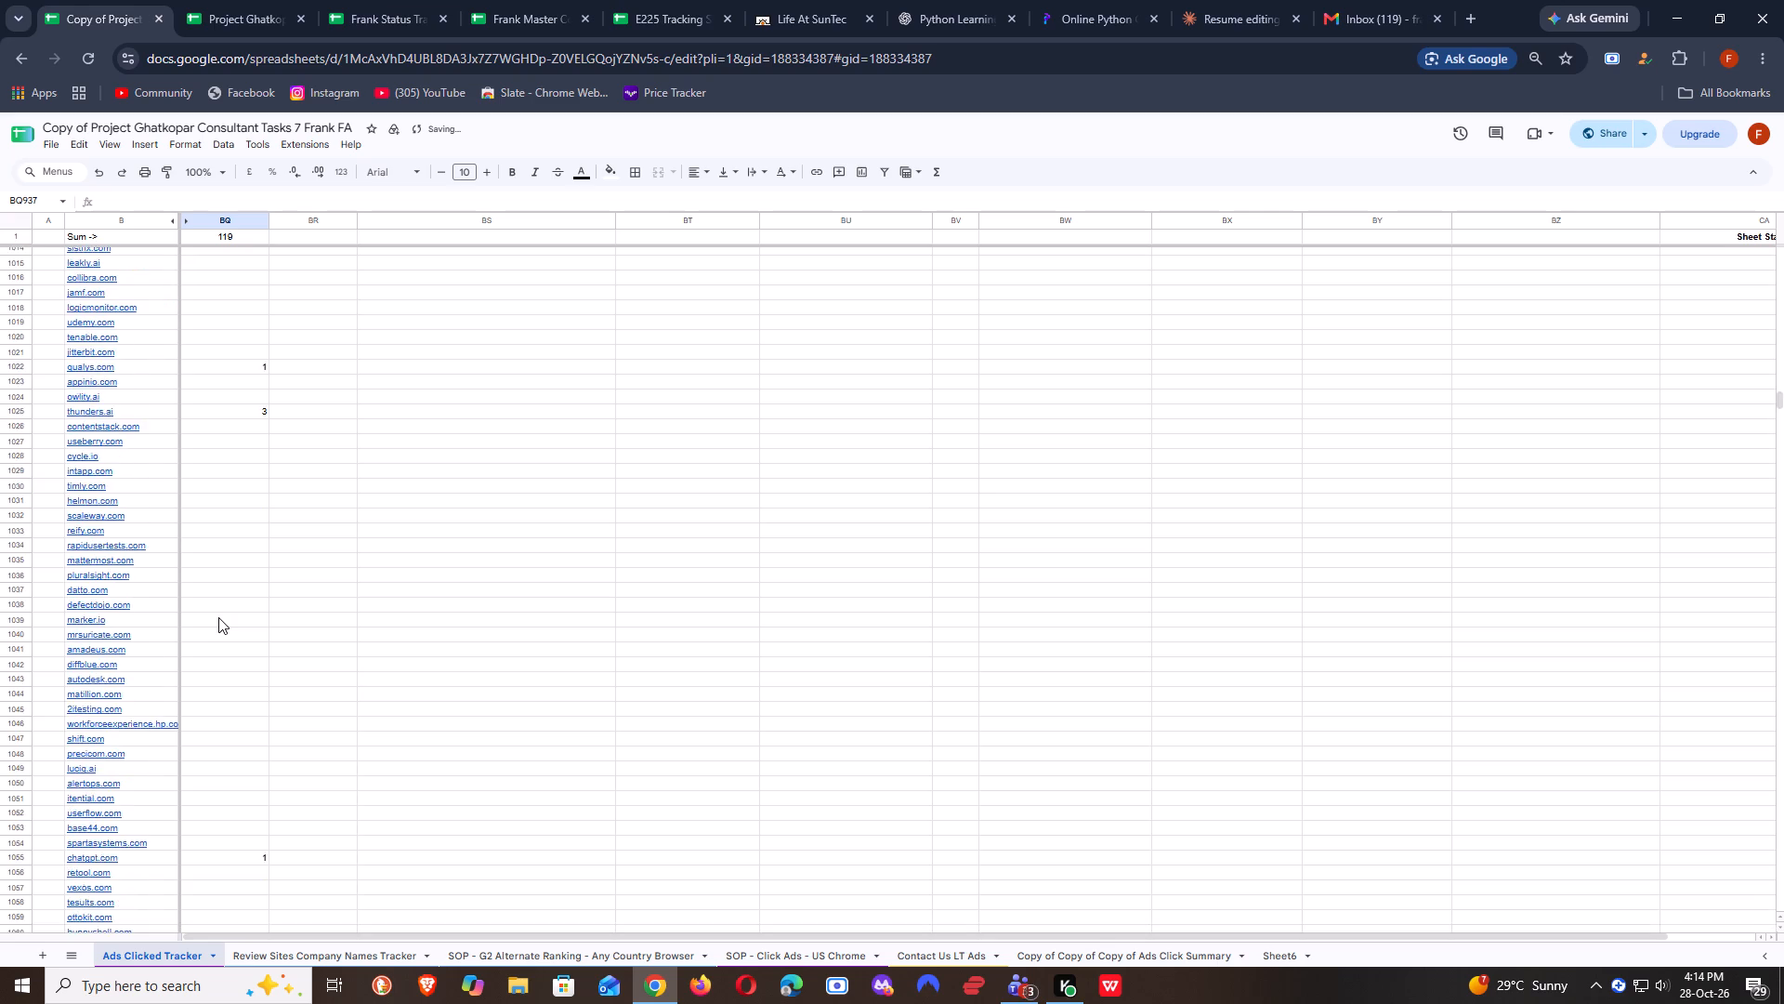
scroll(218, 617, "up", 1)
scroll(218, 617, "down", 13)
scroll(216, 613, "up", 1)
scroll(216, 613, "down", 20)
scroll(216, 613, "down", 1)
scroll(216, 613, "up", 1)
scroll(216, 613, "down", 4)
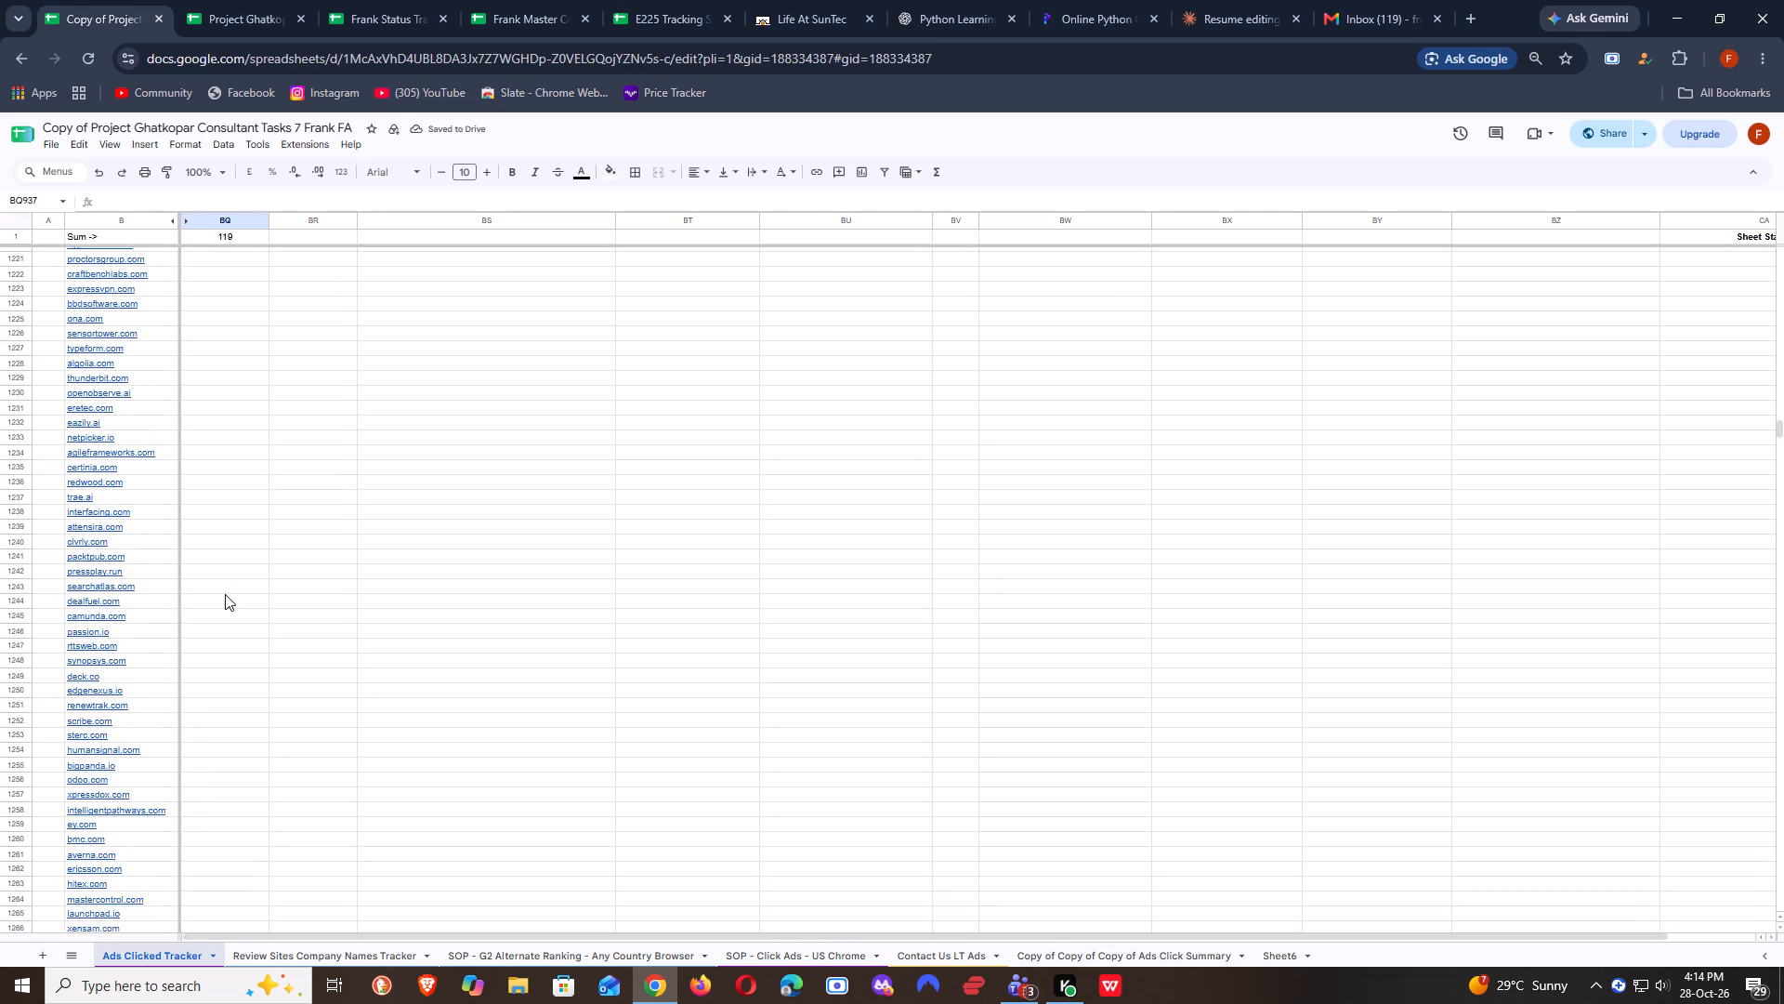
left_click(225, 594)
key("2")
scroll(211, 706, "down", 14)
left_click(218, 673)
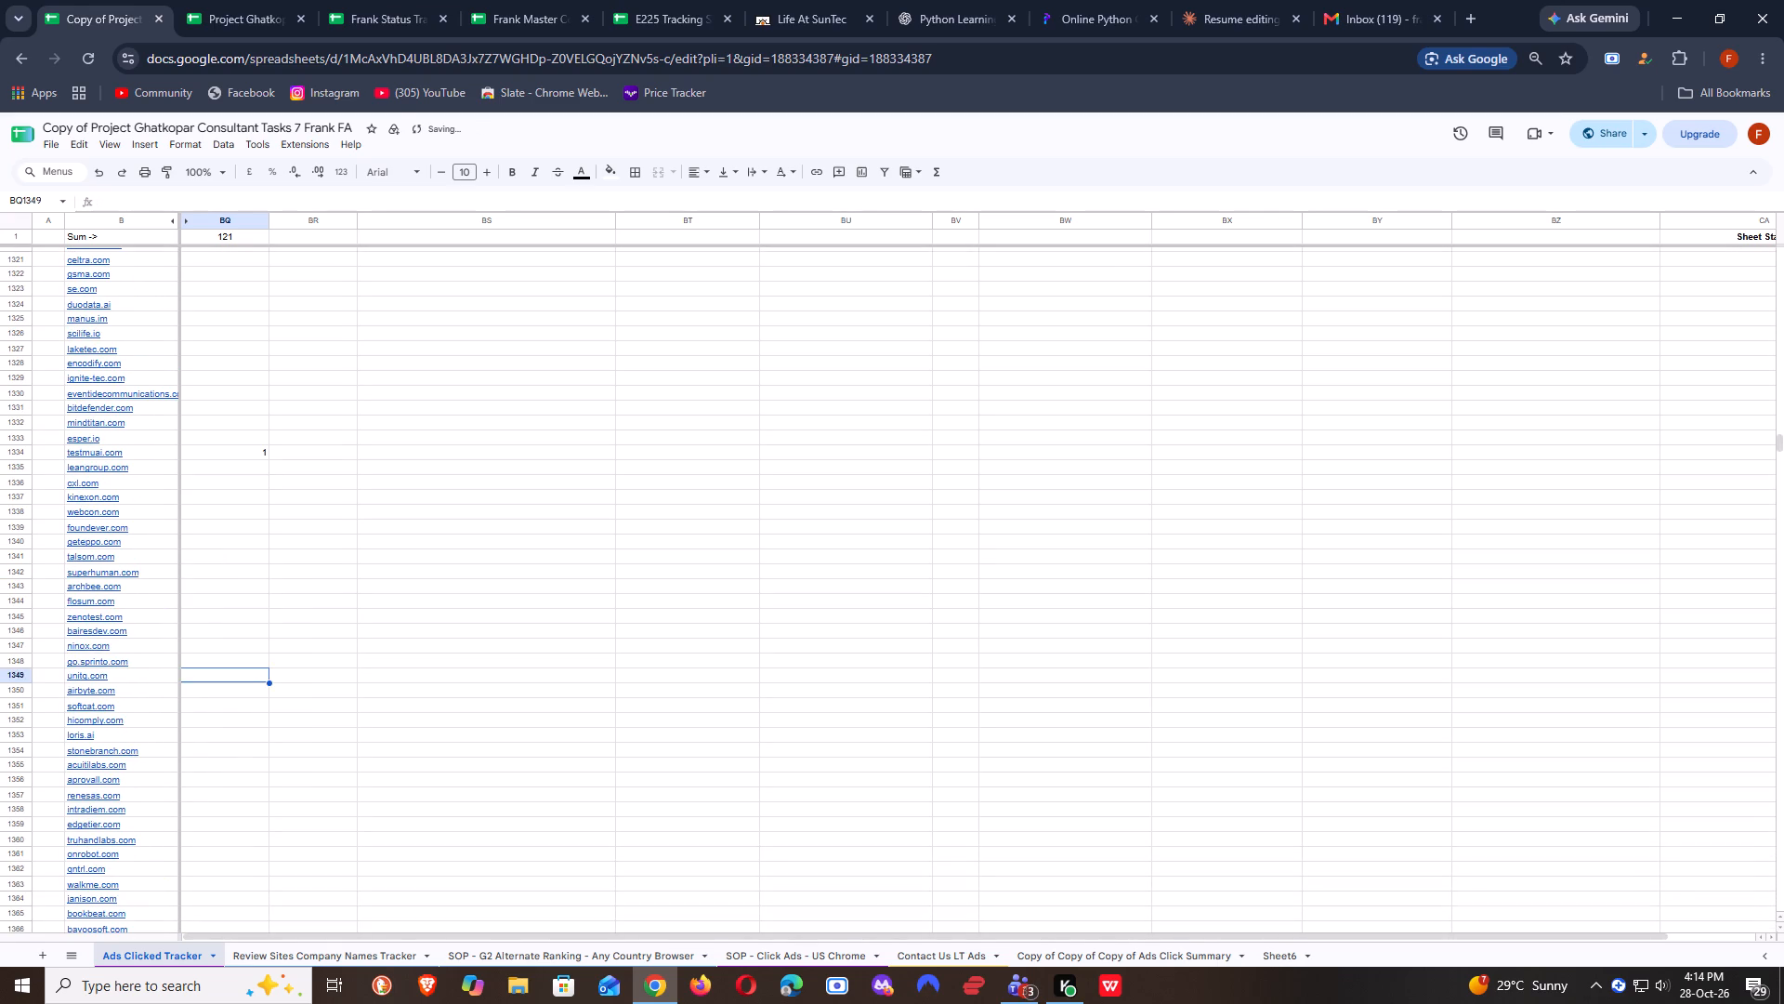
Set the 28-Oct-26 click count for expleoacademy.com (row 1367) to 3.
scroll(224, 667, "down", 3)
left_click(224, 667)
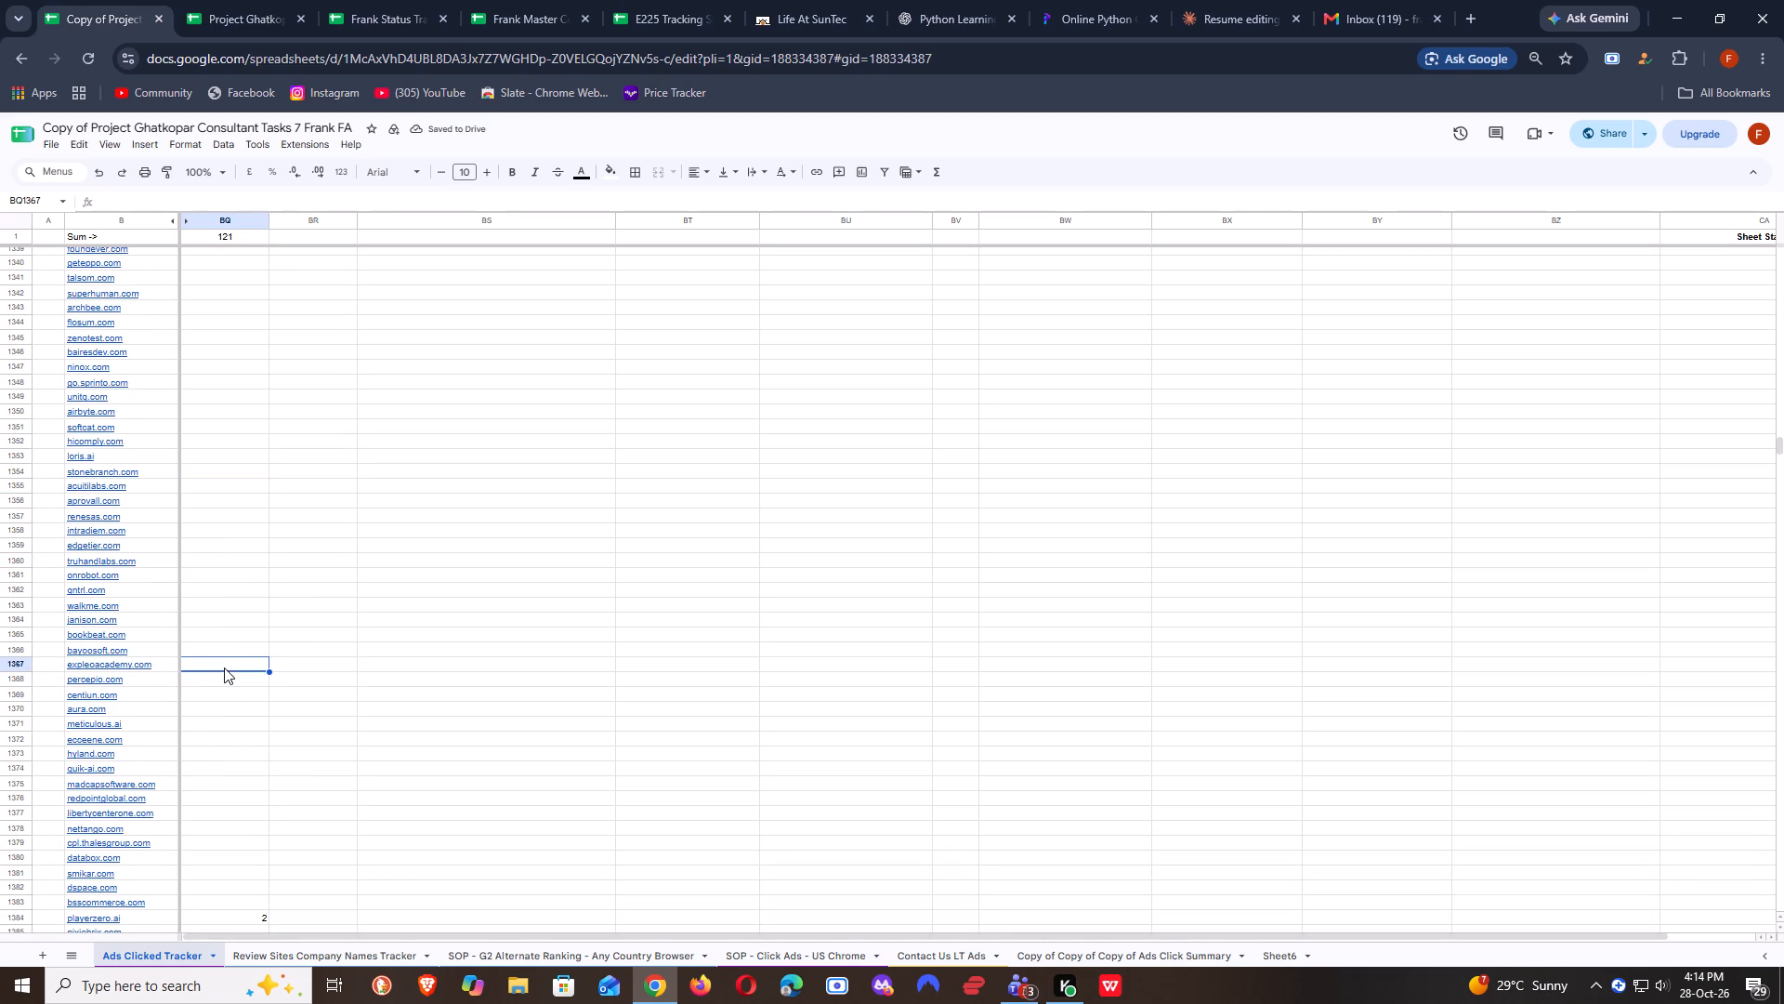
key("3")
left_click(172, 756)
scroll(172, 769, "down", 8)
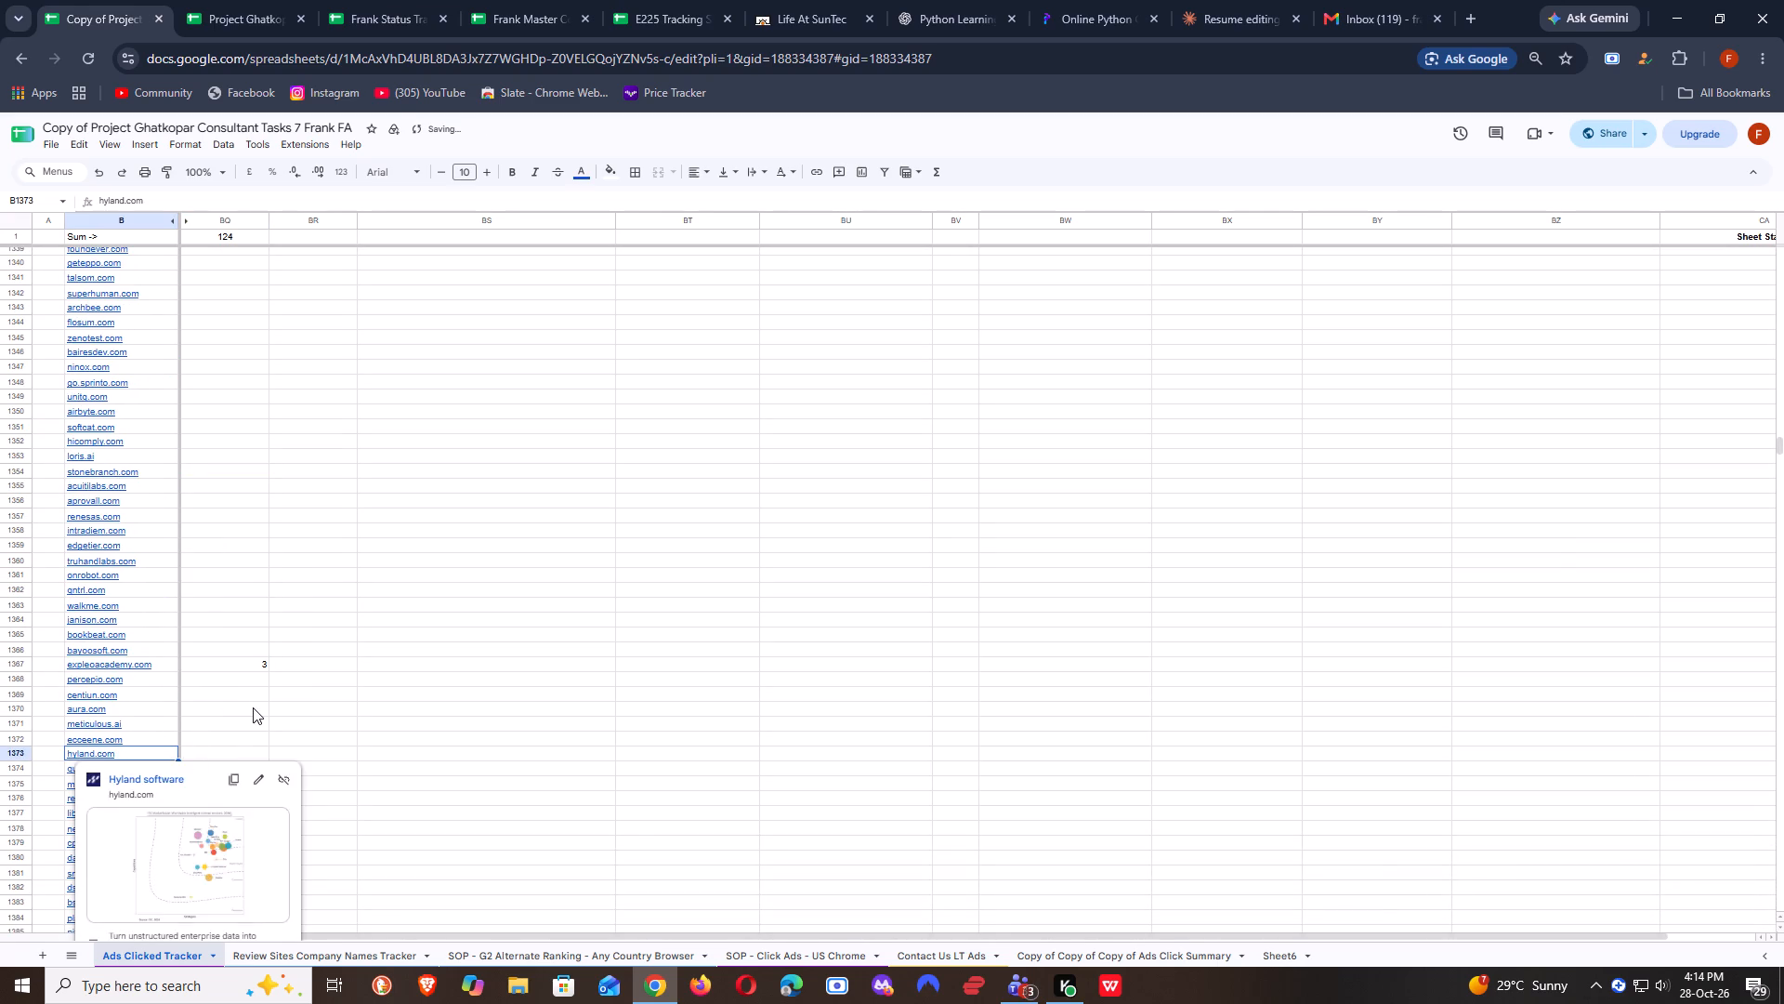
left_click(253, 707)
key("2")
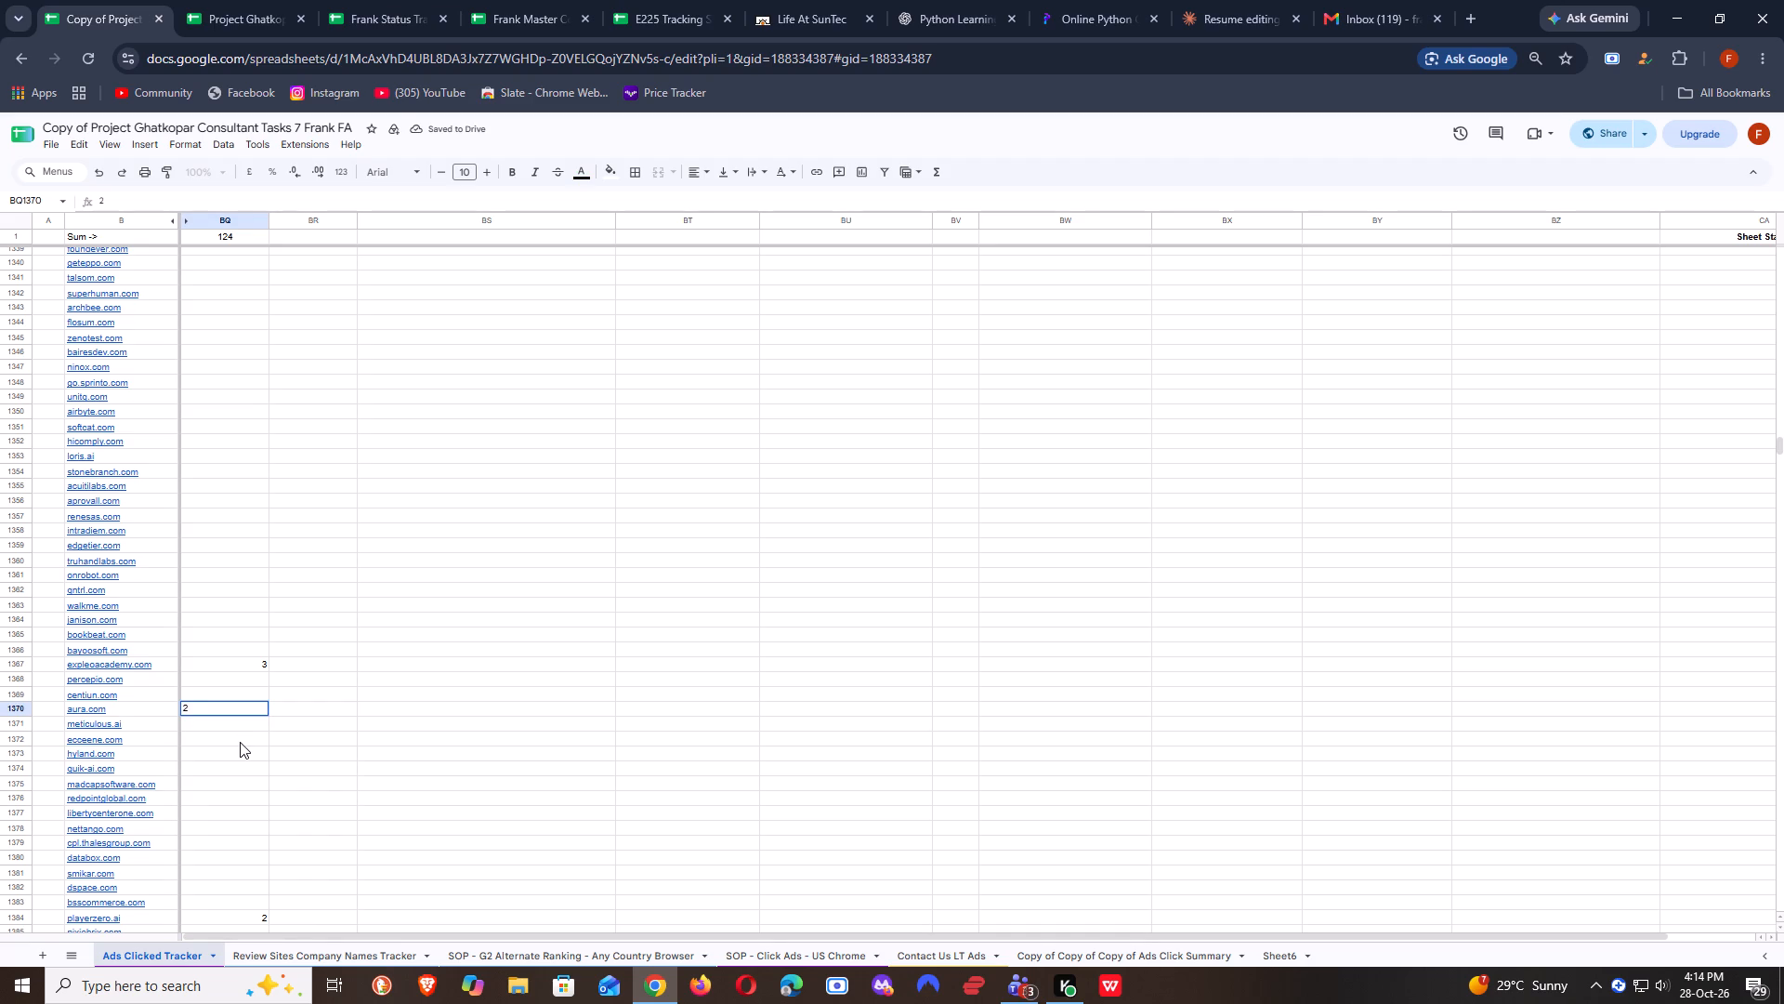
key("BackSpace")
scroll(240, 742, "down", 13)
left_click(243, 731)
Set the 28-Oct-26 click counts for datahubconsultant.com (row 1496) and jam.dev (row 1492) to 1 each.
scroll(233, 730, "down", 6)
scroll(230, 728, "up", 1)
scroll(230, 728, "down", 6)
scroll(233, 726, "up", 1)
scroll(233, 726, "down", 5)
scroll(233, 726, "up", 7)
left_click(237, 617)
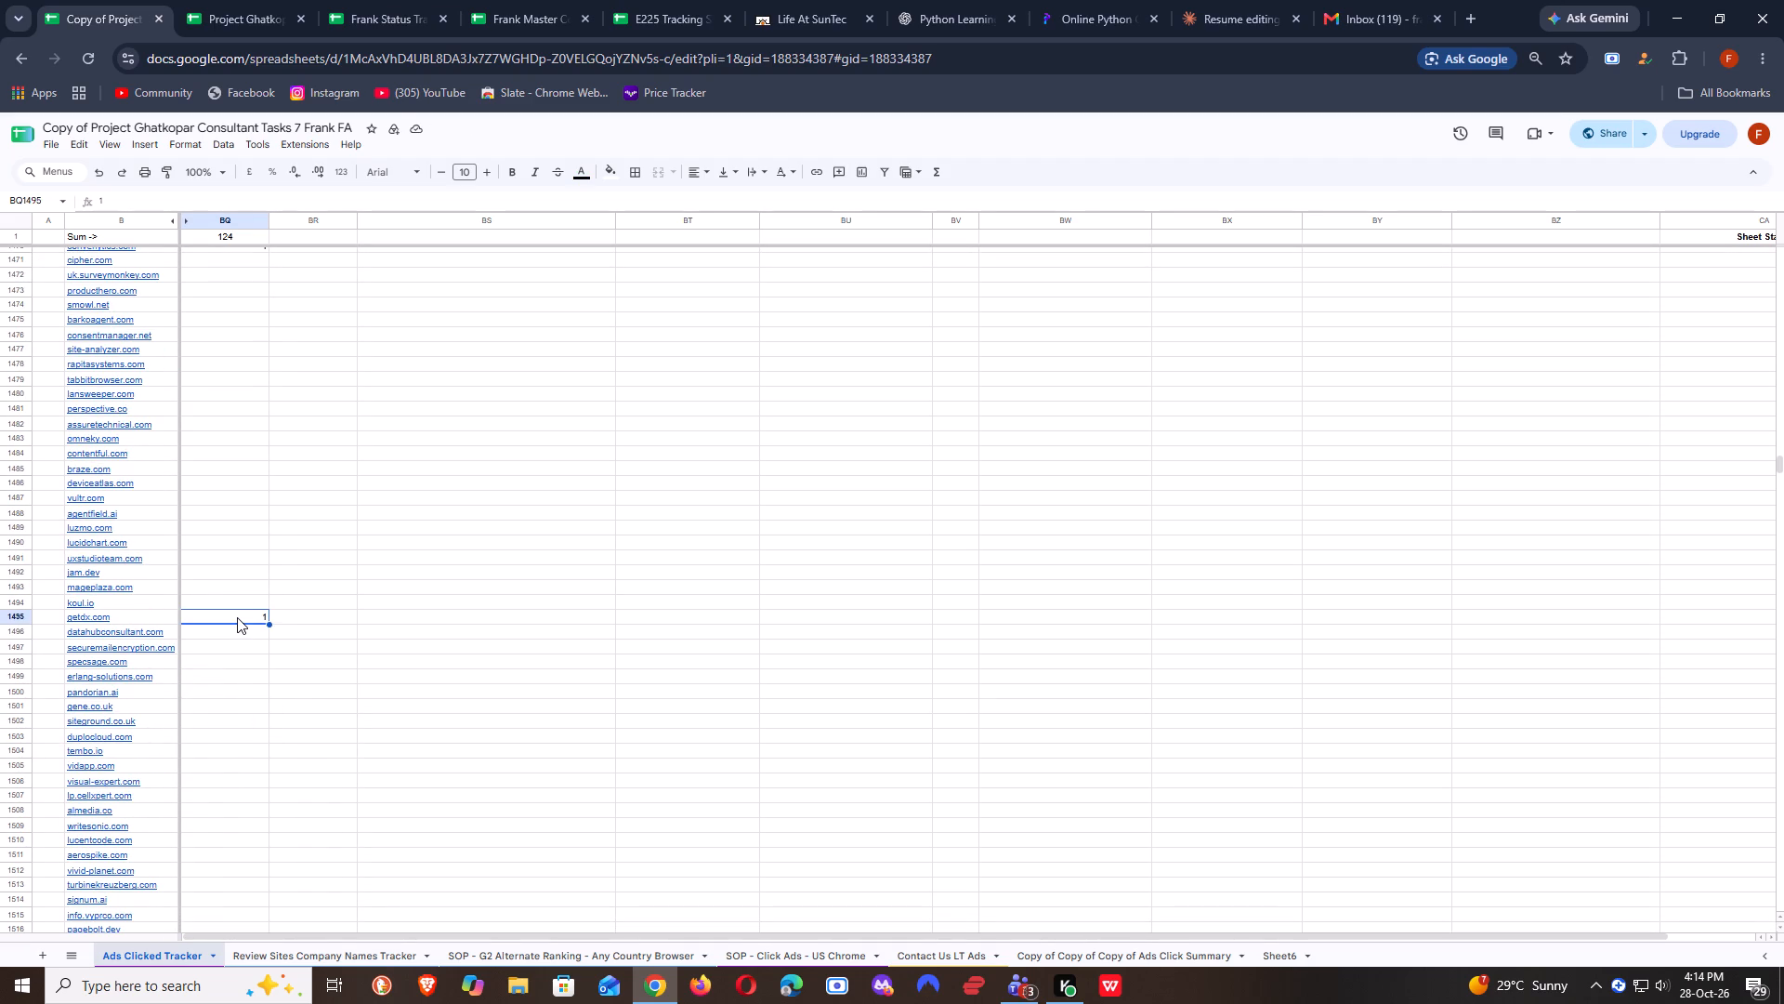
left_click(225, 633)
key("1")
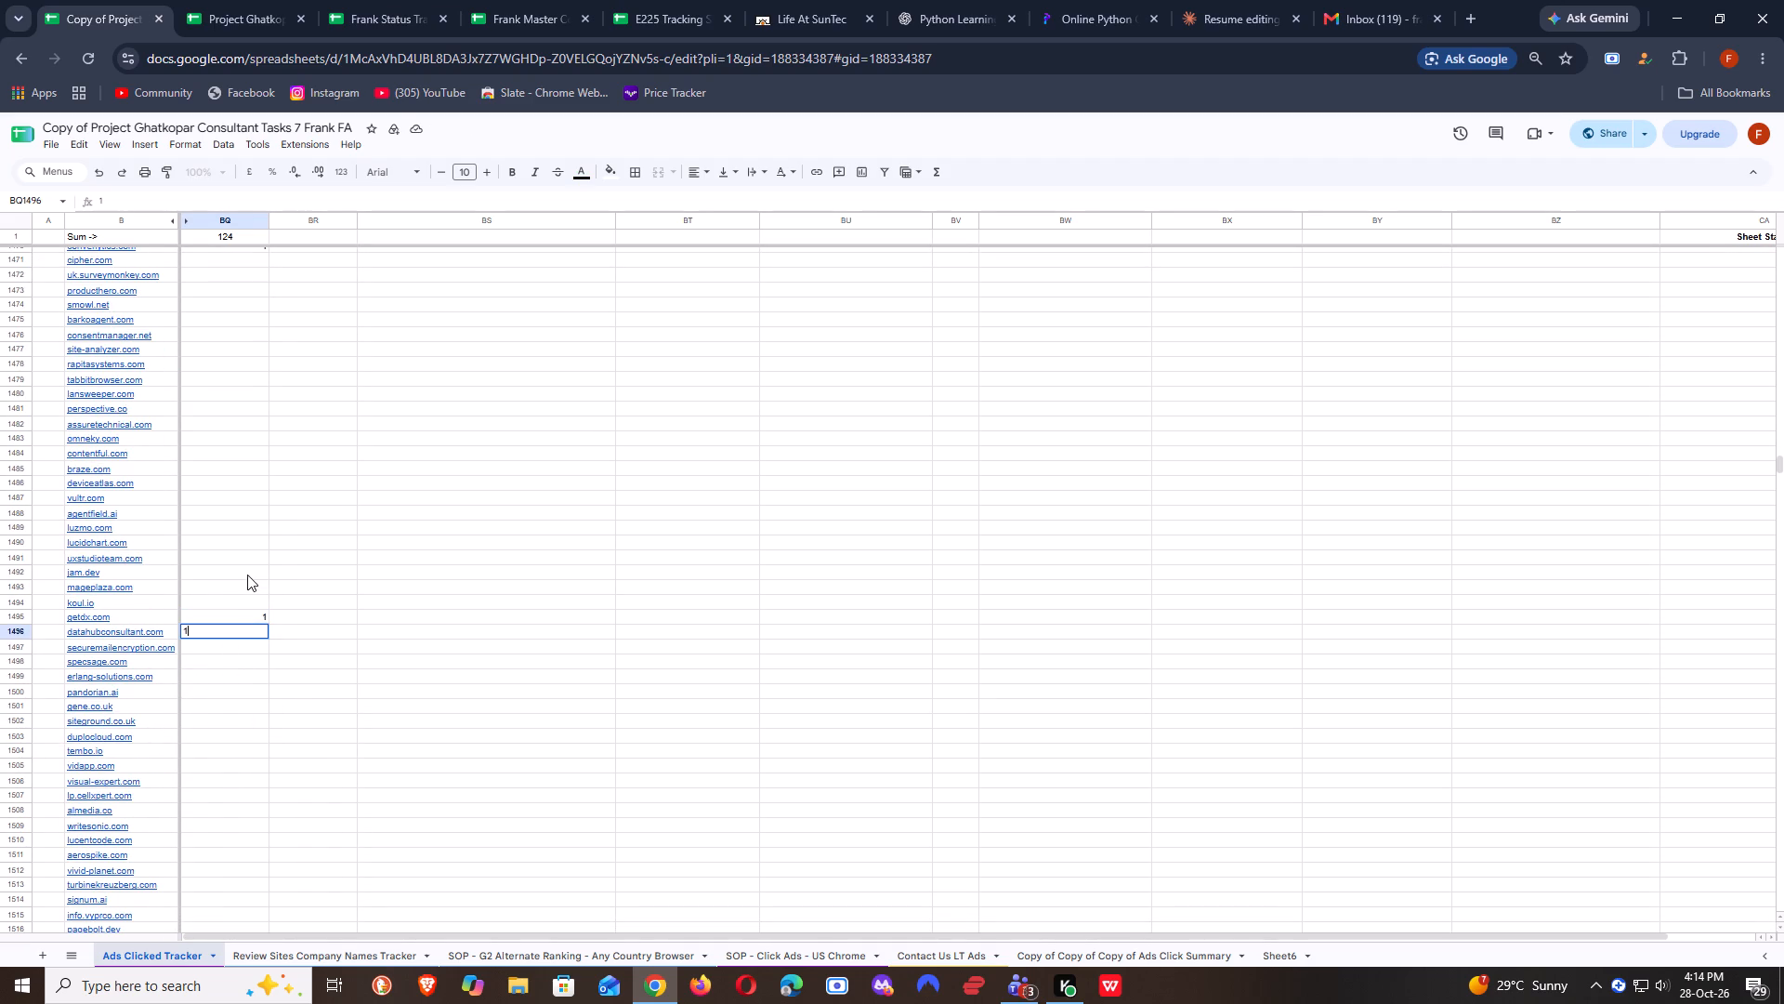
left_click(244, 574)
key("1")
left_click(319, 612)
Set the 28-Oct-26 click count for fr.goodbarber.com (row 1792) to 2.
scroll(241, 683, "down", 14)
scroll(251, 674, "up", 1)
scroll(250, 680, "down", 6)
scroll(247, 677, "up", 1)
scroll(247, 677, "down", 5)
scroll(244, 675, "up", 1)
scroll(244, 675, "down", 15)
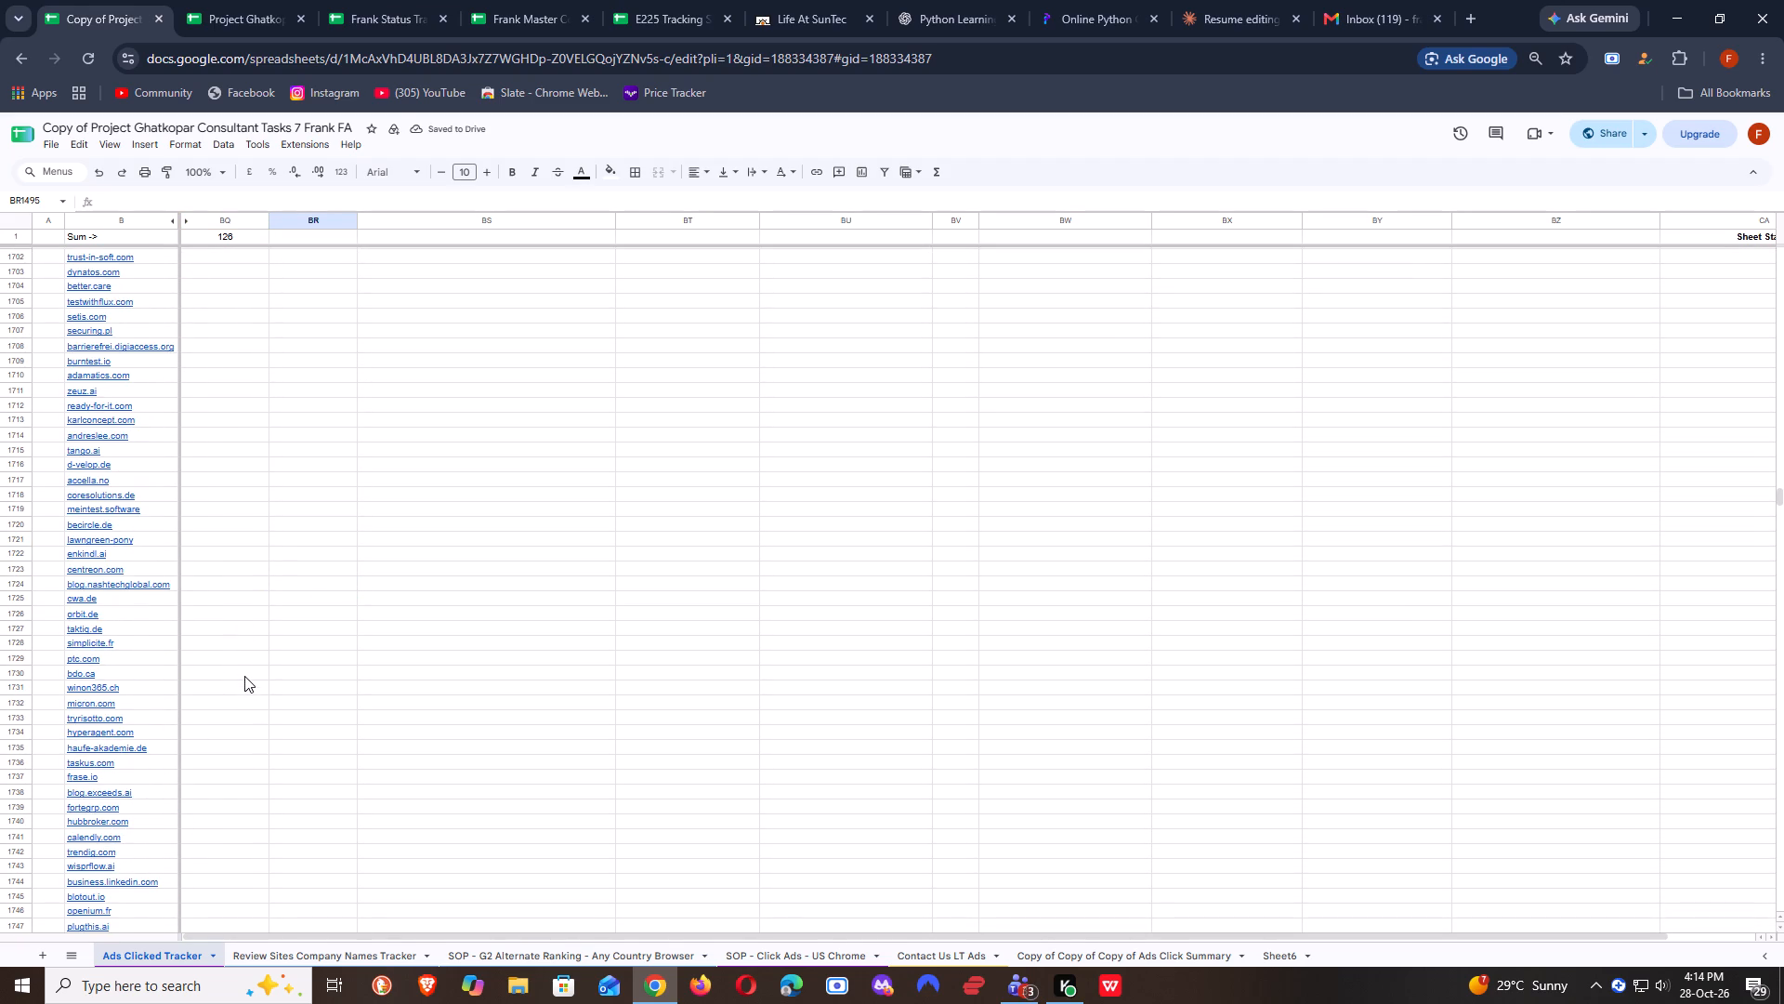
scroll(242, 664, "up", 1)
scroll(367, 575, "down", 13)
scroll(251, 591, "down", 7)
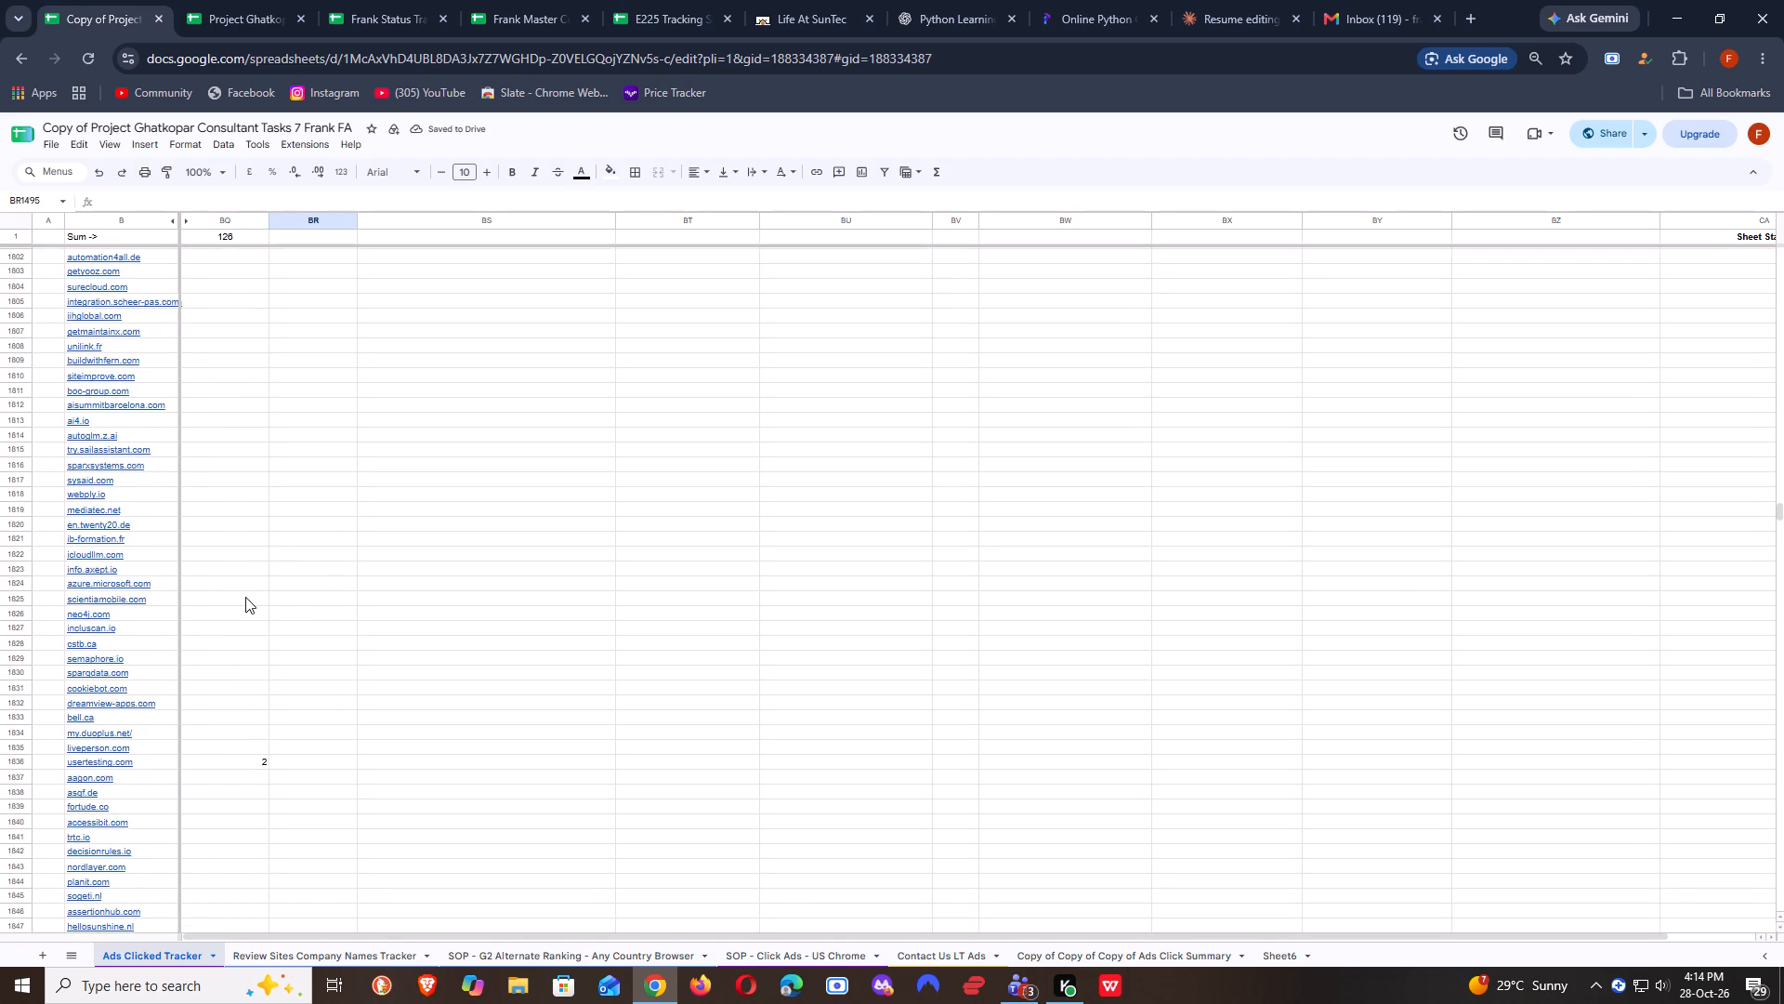
scroll(245, 597, "down", 4)
scroll(226, 610, "up", 5)
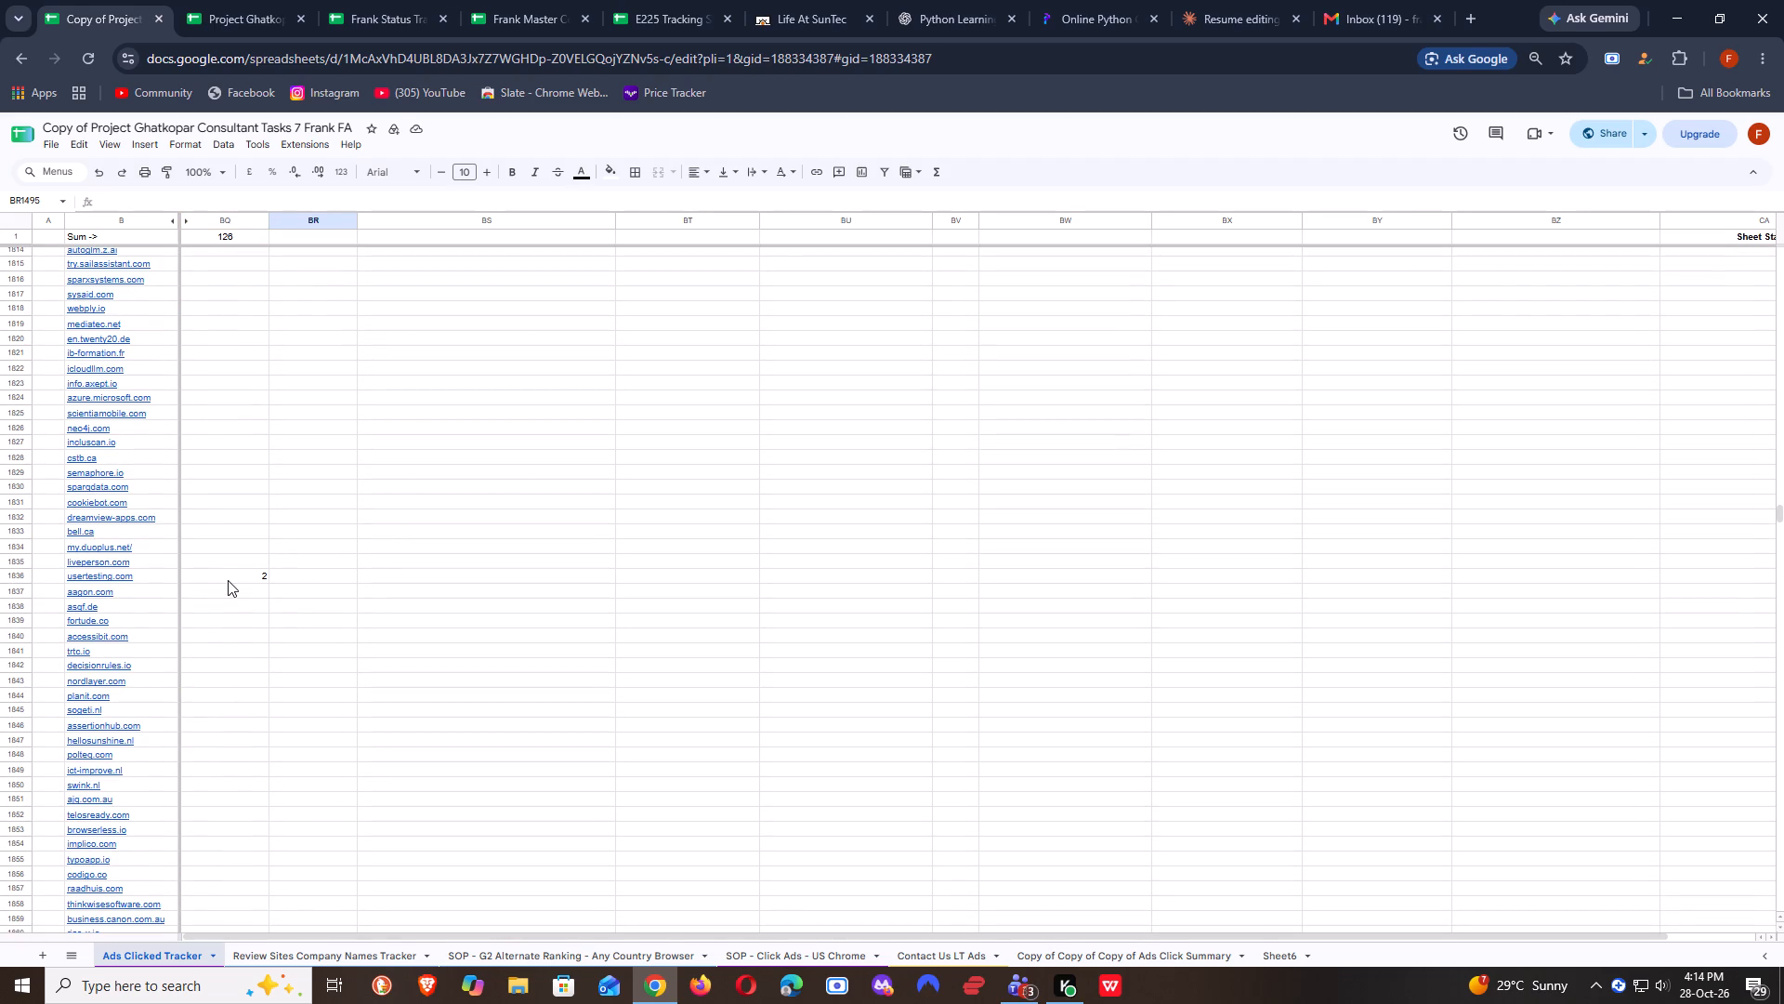
scroll(214, 518, "up", 4)
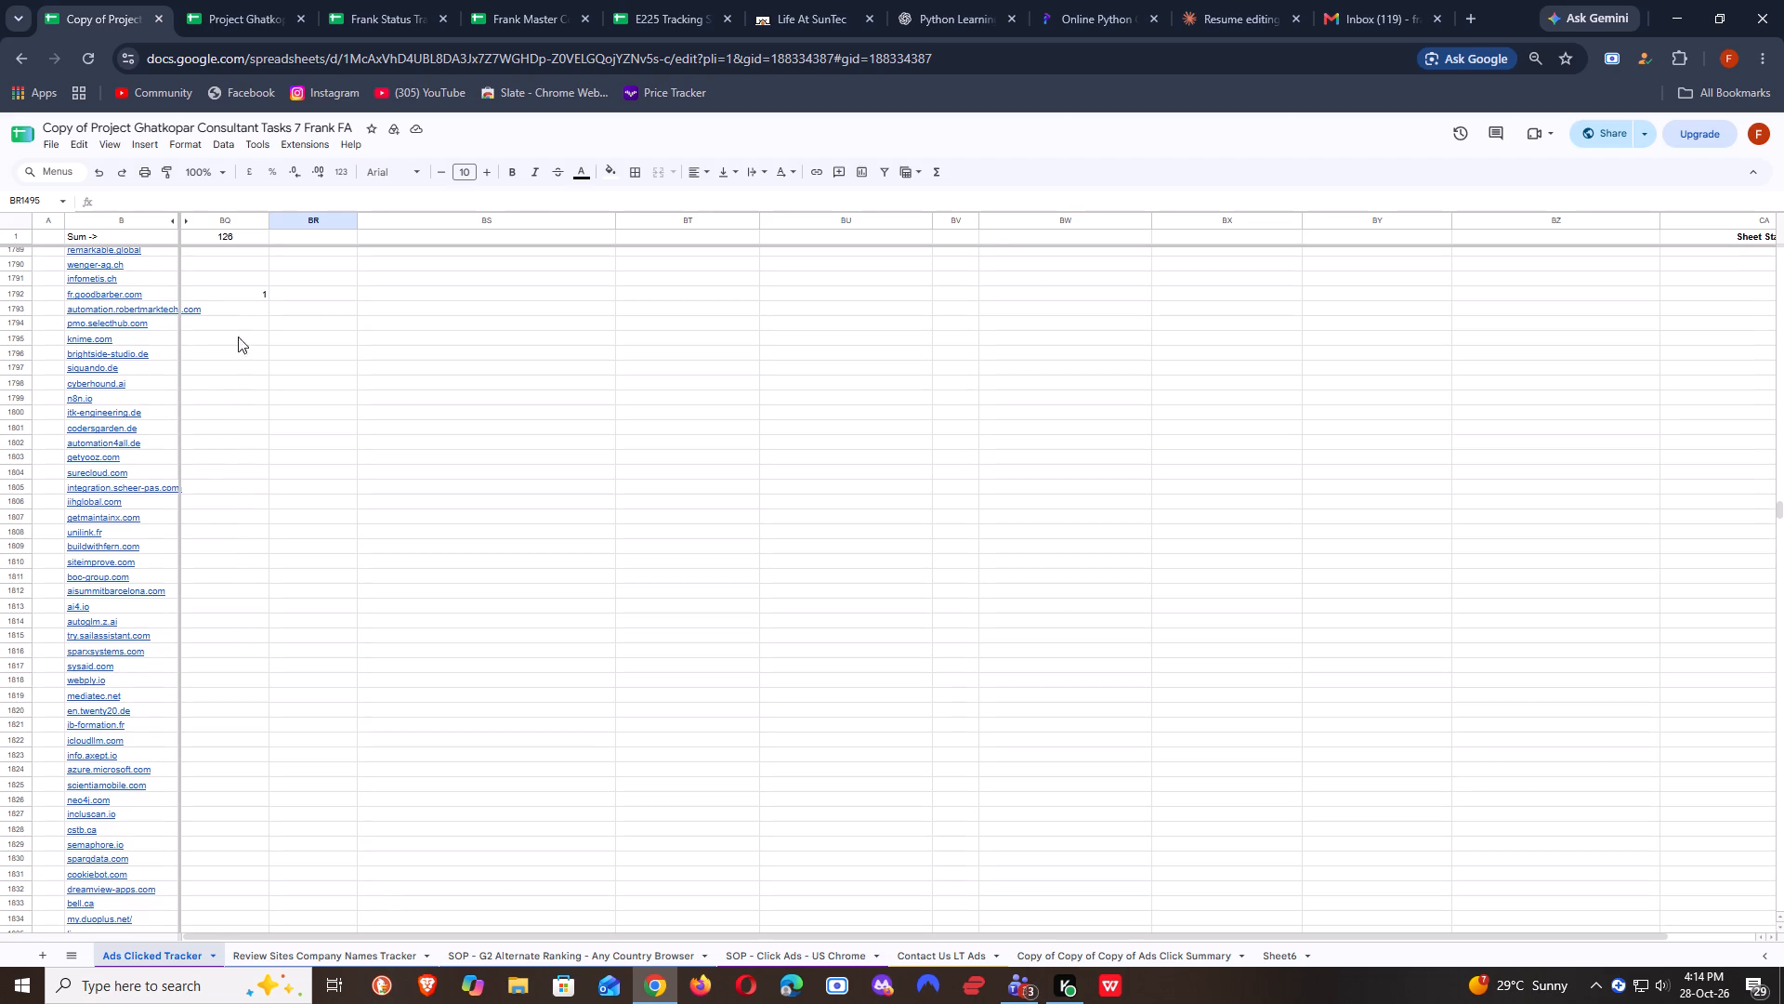
left_click(238, 304)
key("Up")
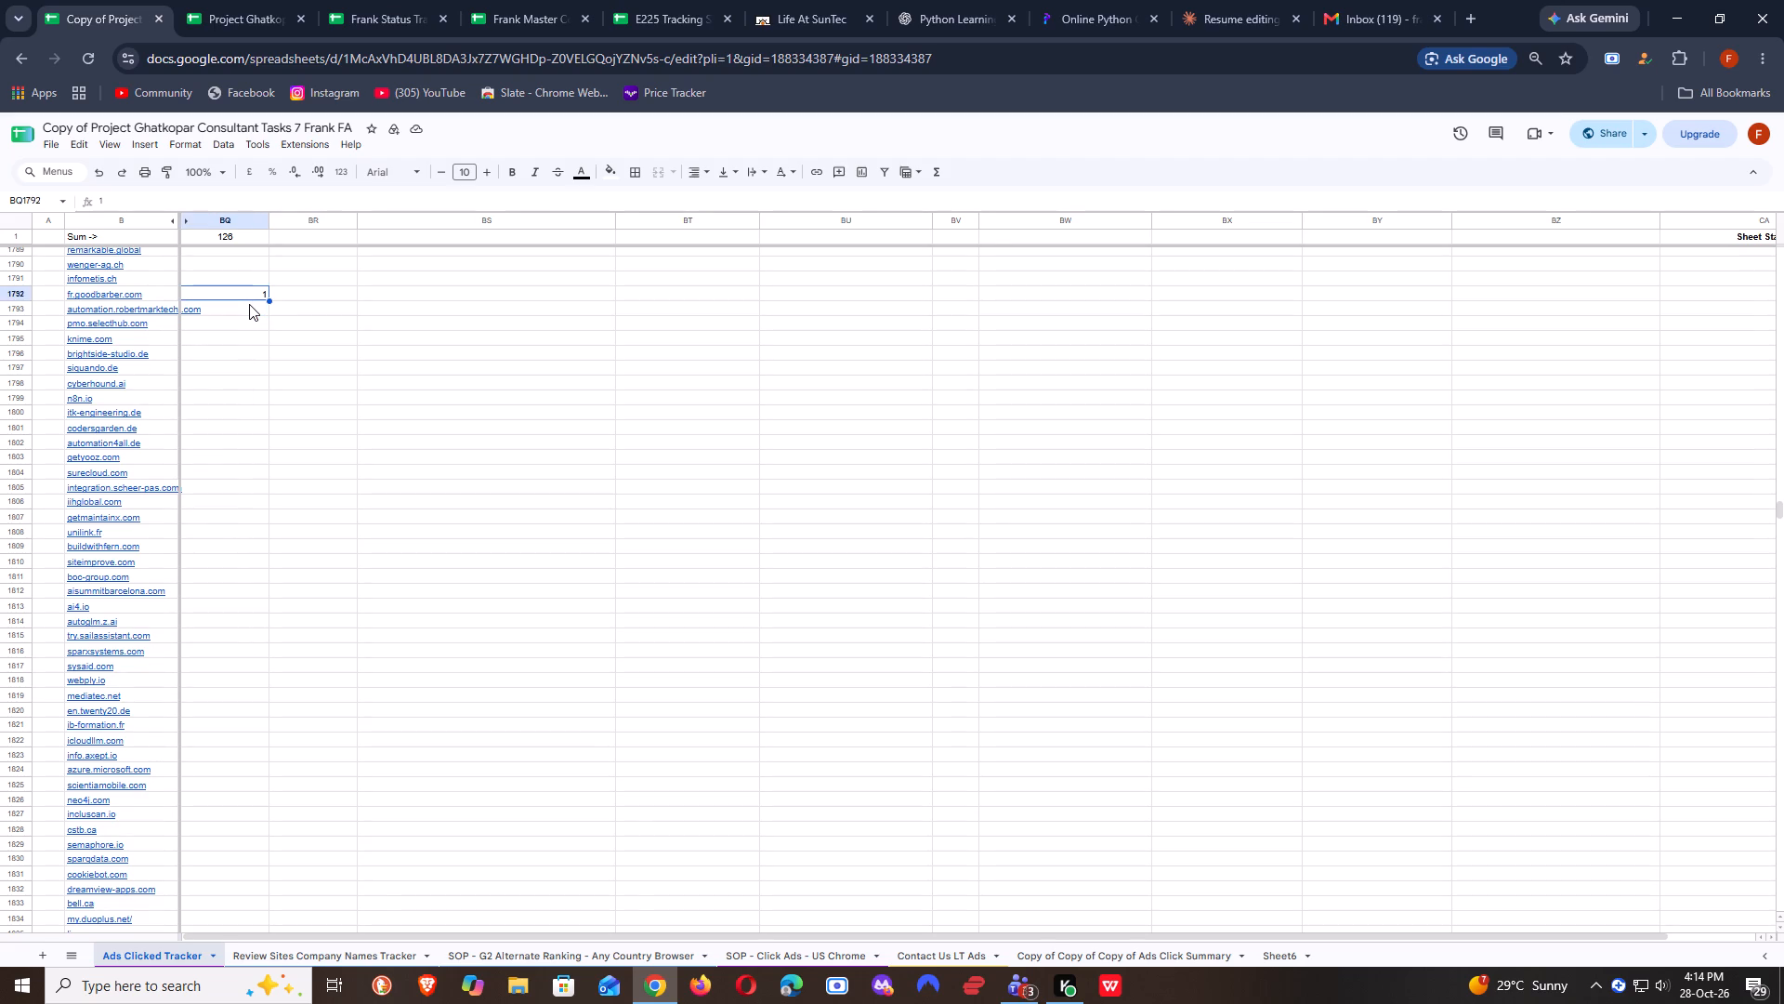
key("2")
key("Return")
Set the 28-Oct-26 click count for the last listed site, in row 2604, to 3.
scroll(254, 457, "down", 13)
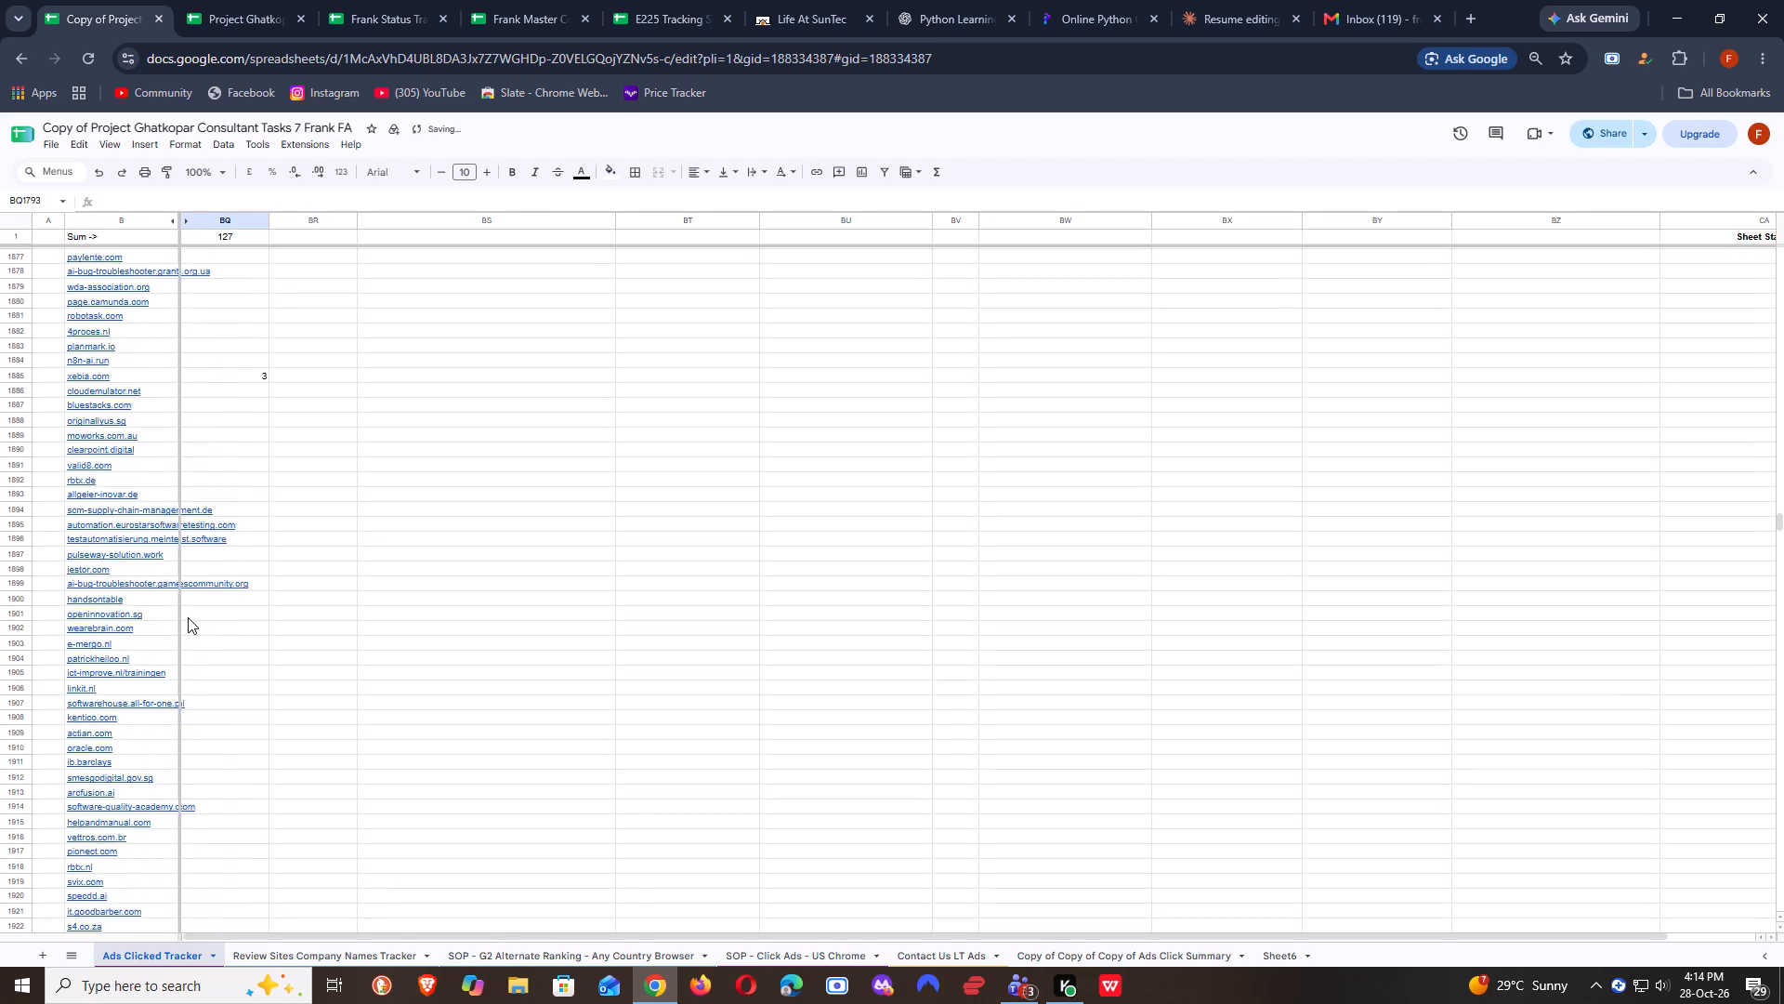
scroll(188, 617, "down", 20)
scroll(188, 617, "down", 20)
scroll(188, 617, "down", 2)
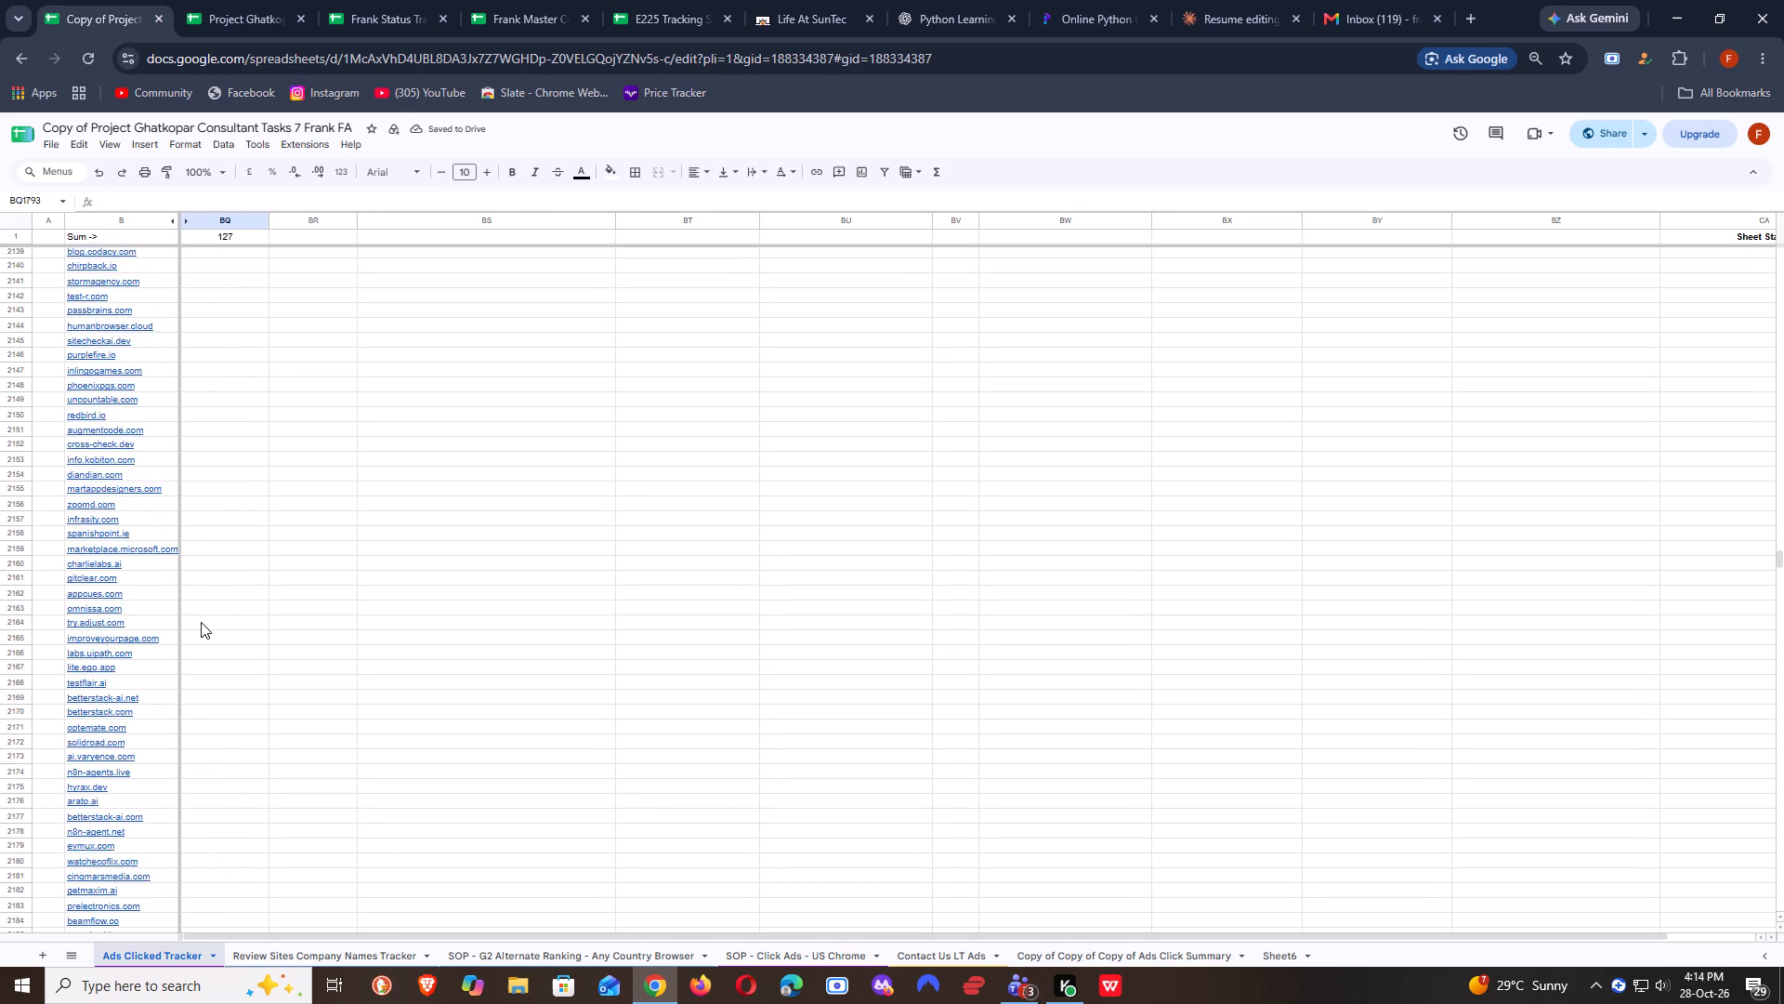
scroll(201, 622, "down", 20)
scroll(201, 622, "down", 18)
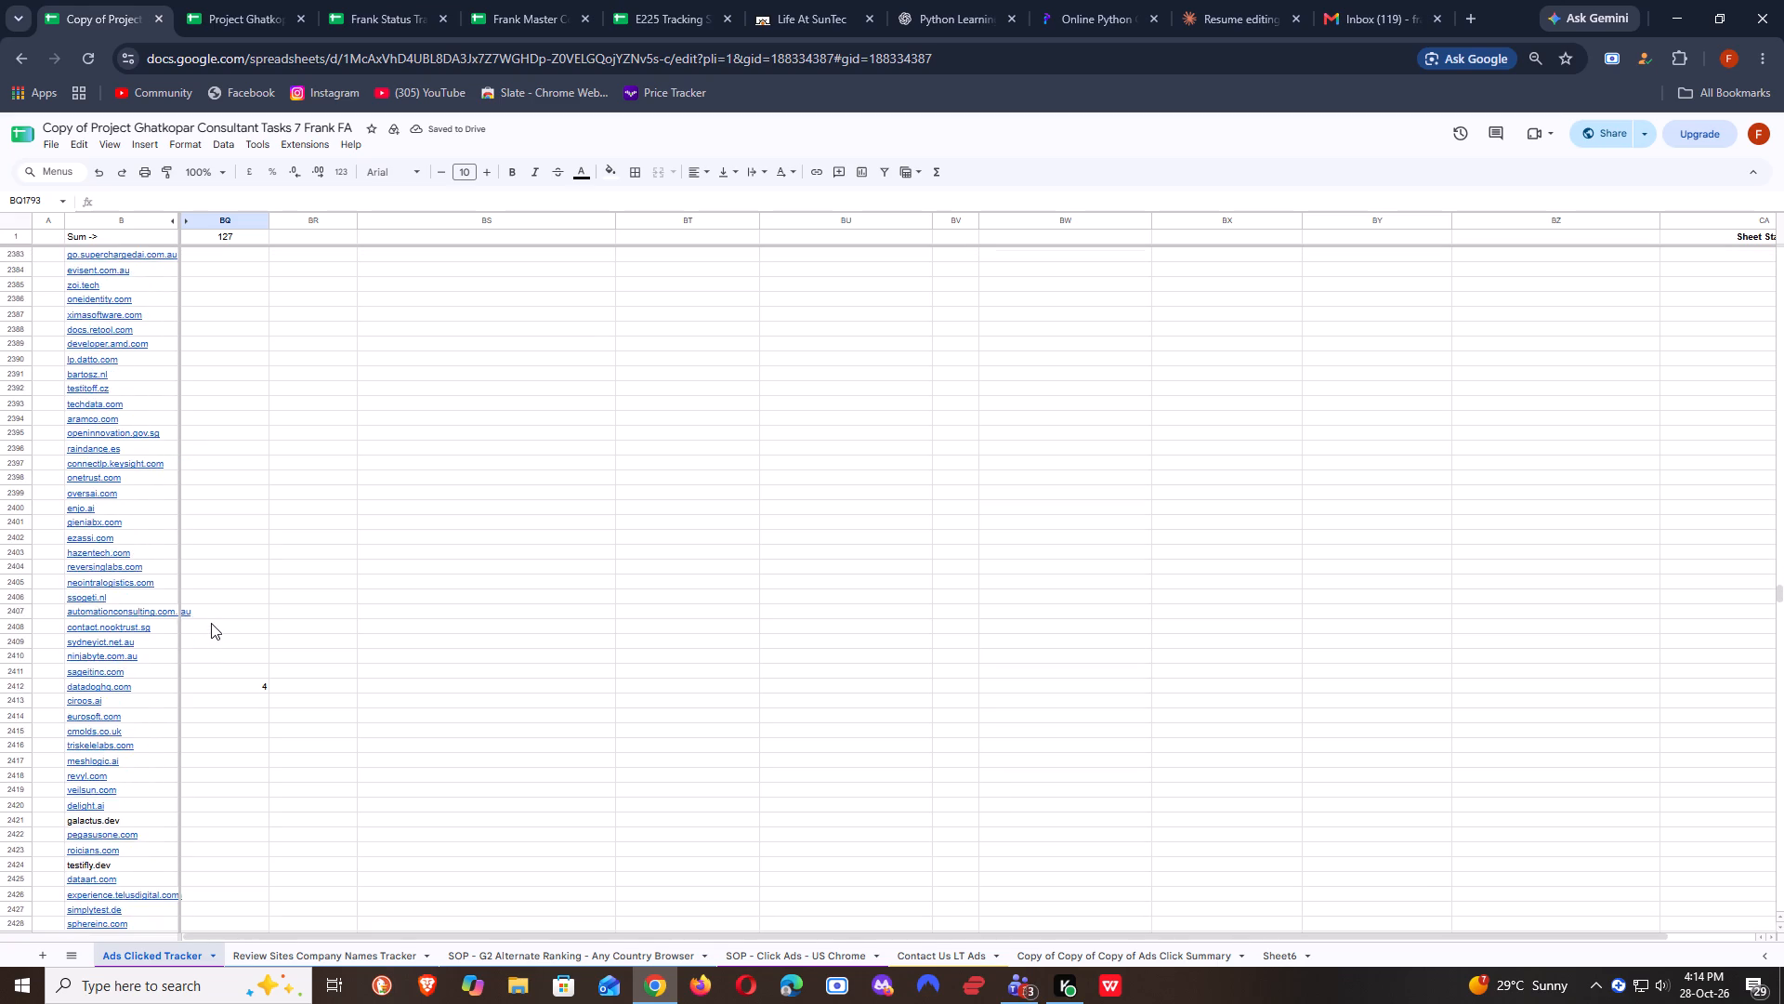
scroll(211, 623, "down", 7)
scroll(211, 623, "up", 1)
scroll(211, 623, "down", 13)
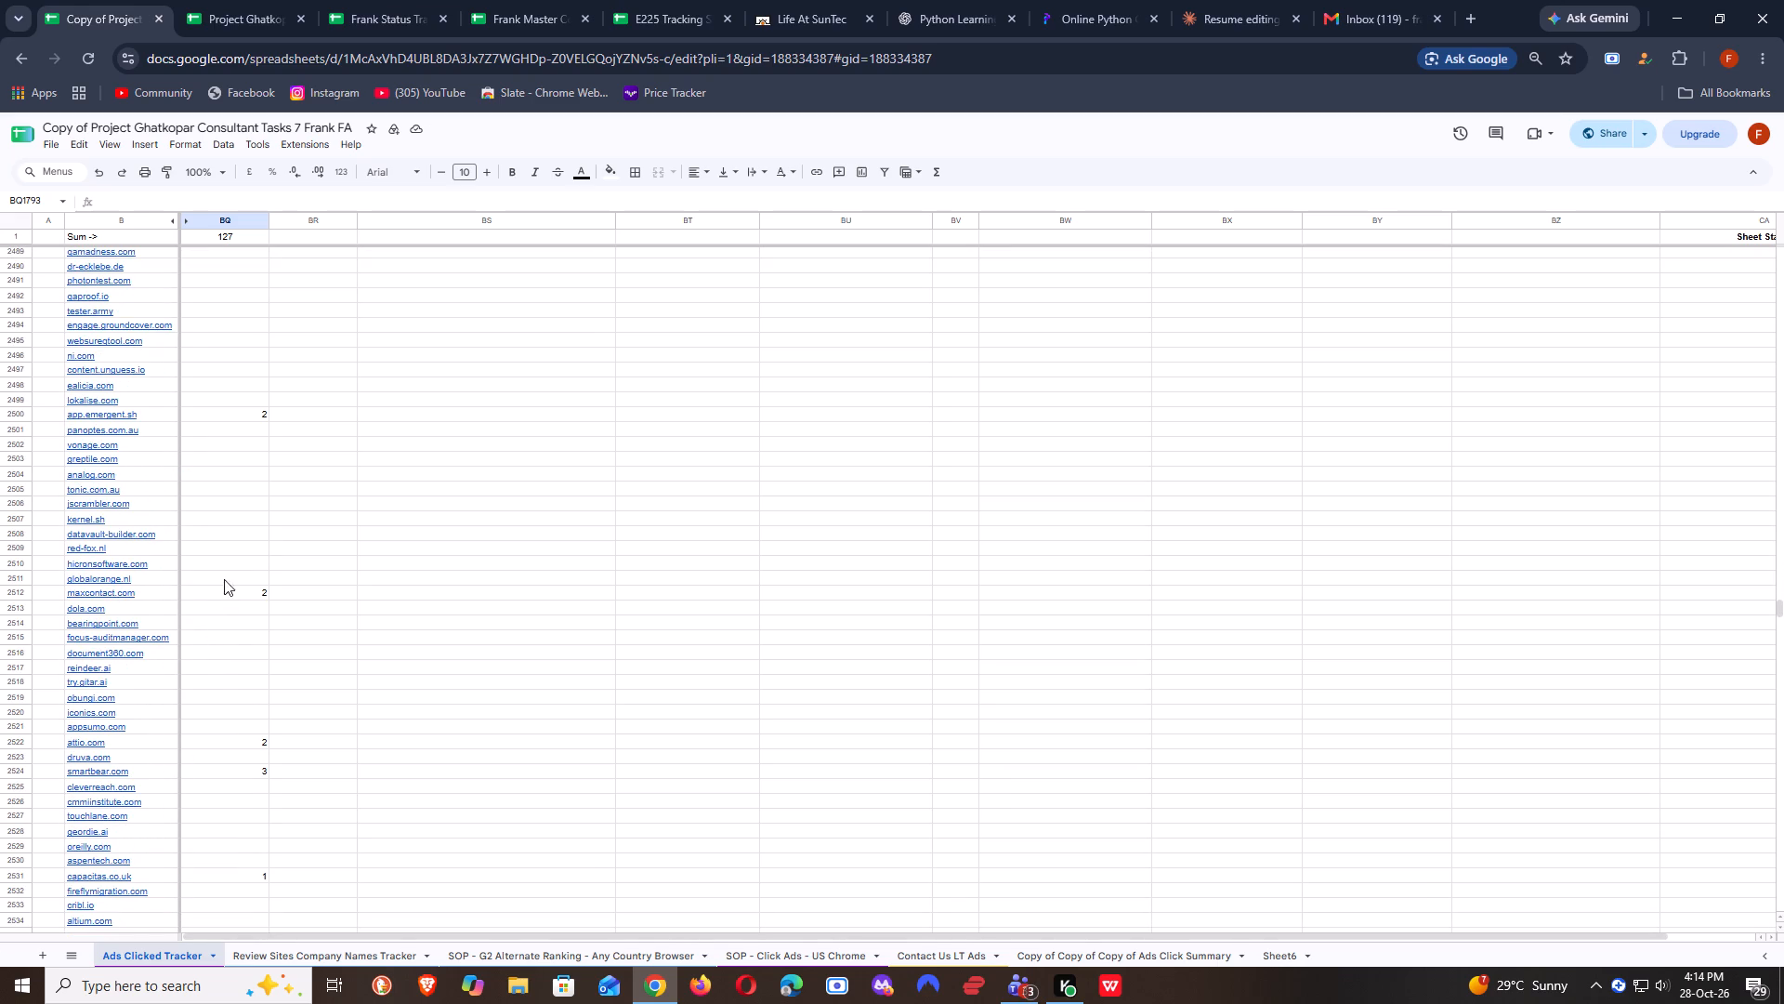
scroll(218, 653, "down", 11)
scroll(223, 646, "down", 12)
scroll(223, 646, "up", 6)
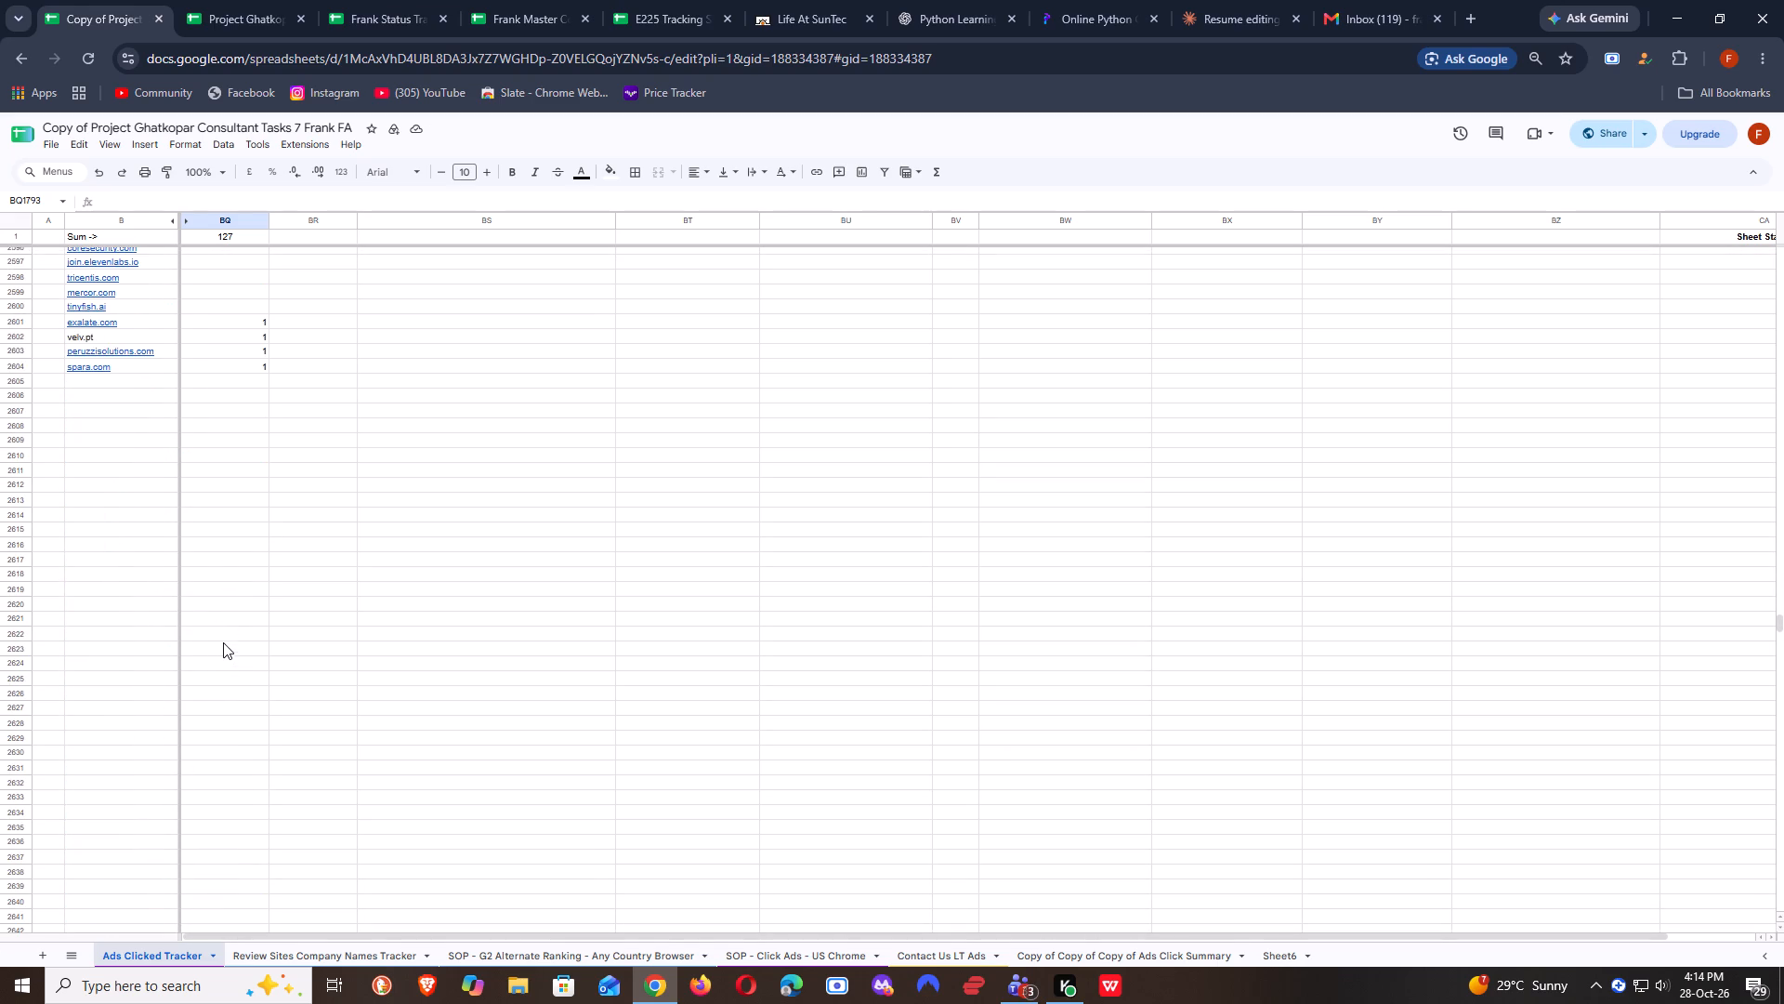
left_click(226, 360)
key("3")
left_click(243, 377)
Set the 28-Oct-26 click count for the site in row 2602, just below exalate.com, to 4.
left_click(241, 339)
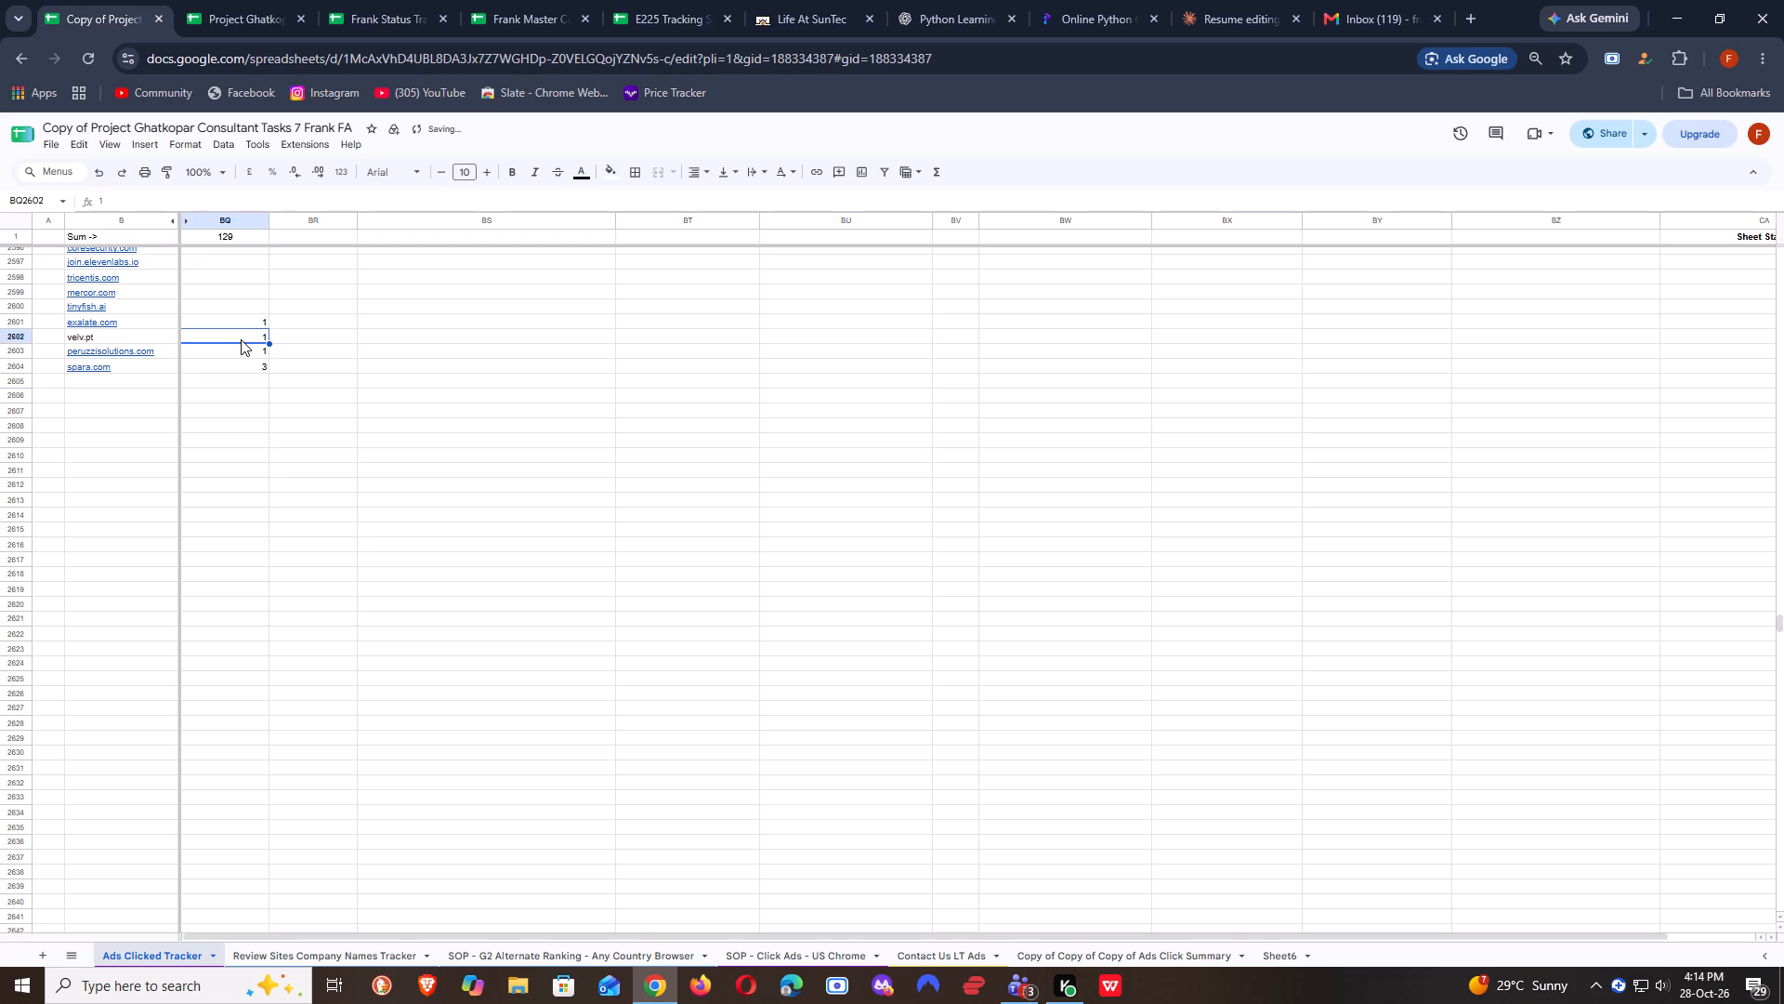
key("4")
left_click(314, 347)
Set the 28-Oct-26 click count for the site in row 2574, just above bitlogic.cloud, to 1.
scroll(203, 279, "up", 4)
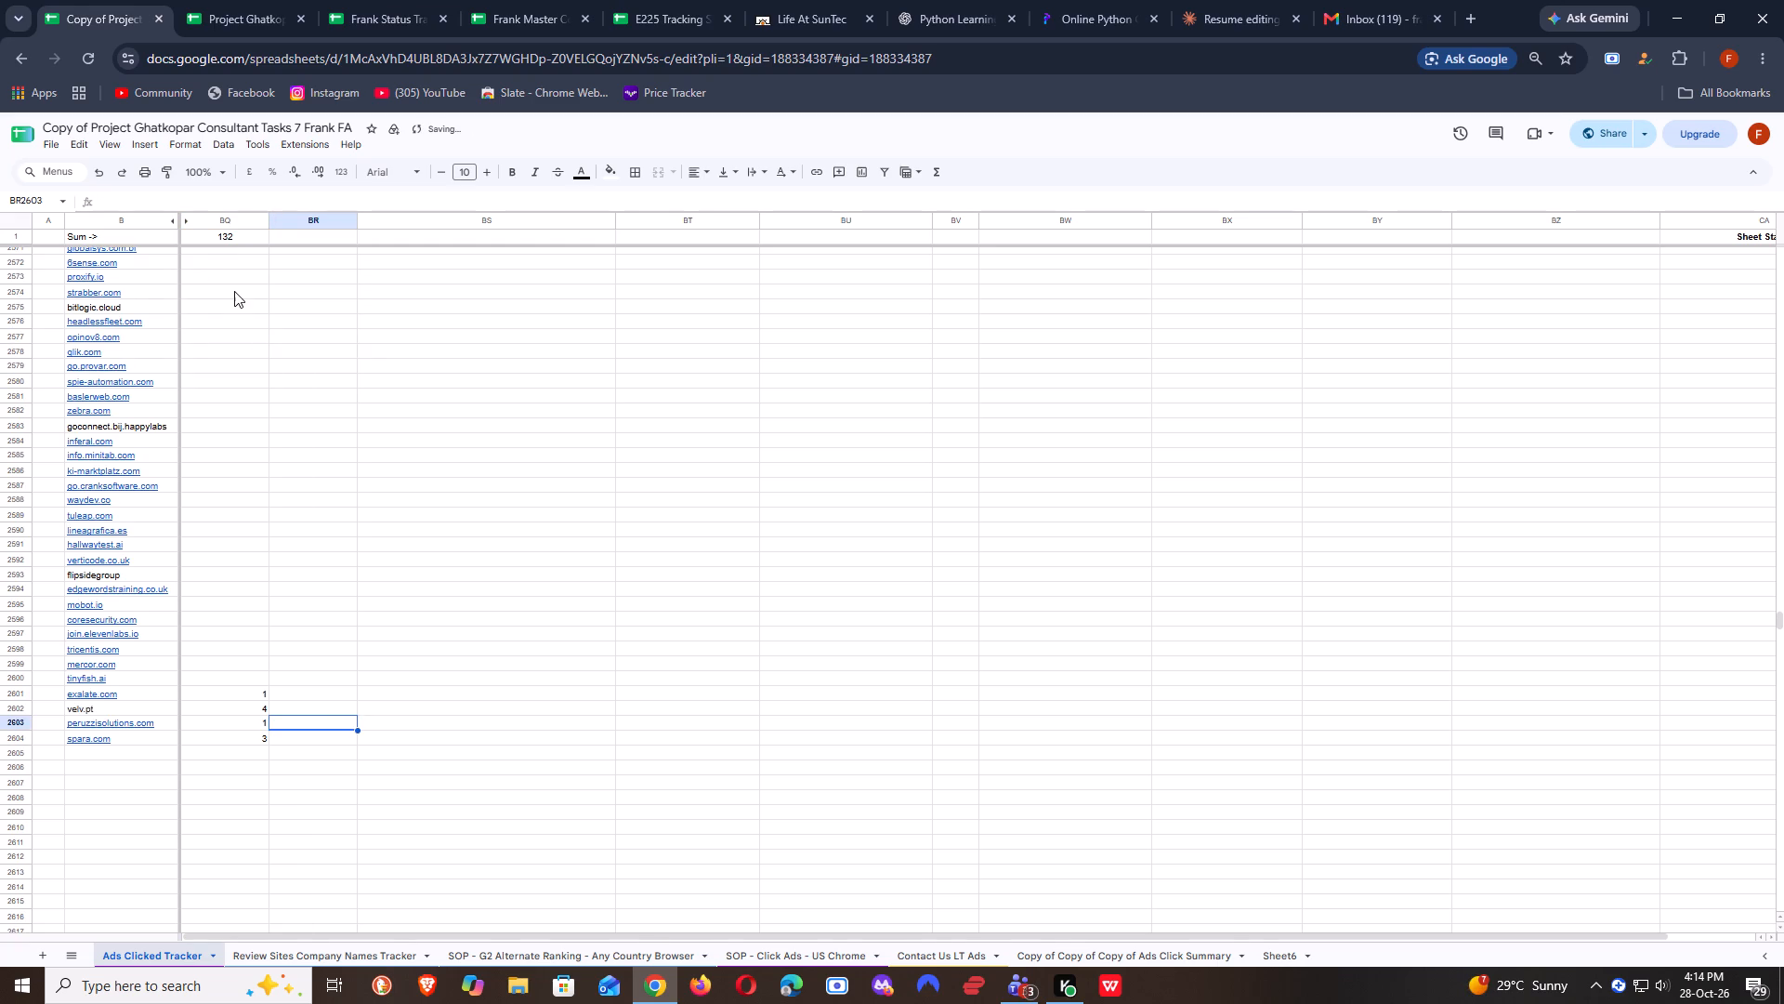
left_click(234, 291)
key("1")
left_click(302, 324)
Set the 28-Oct-26 click count for hcl-software.com (row 2551) to 3.
scroll(274, 341, "up", 5)
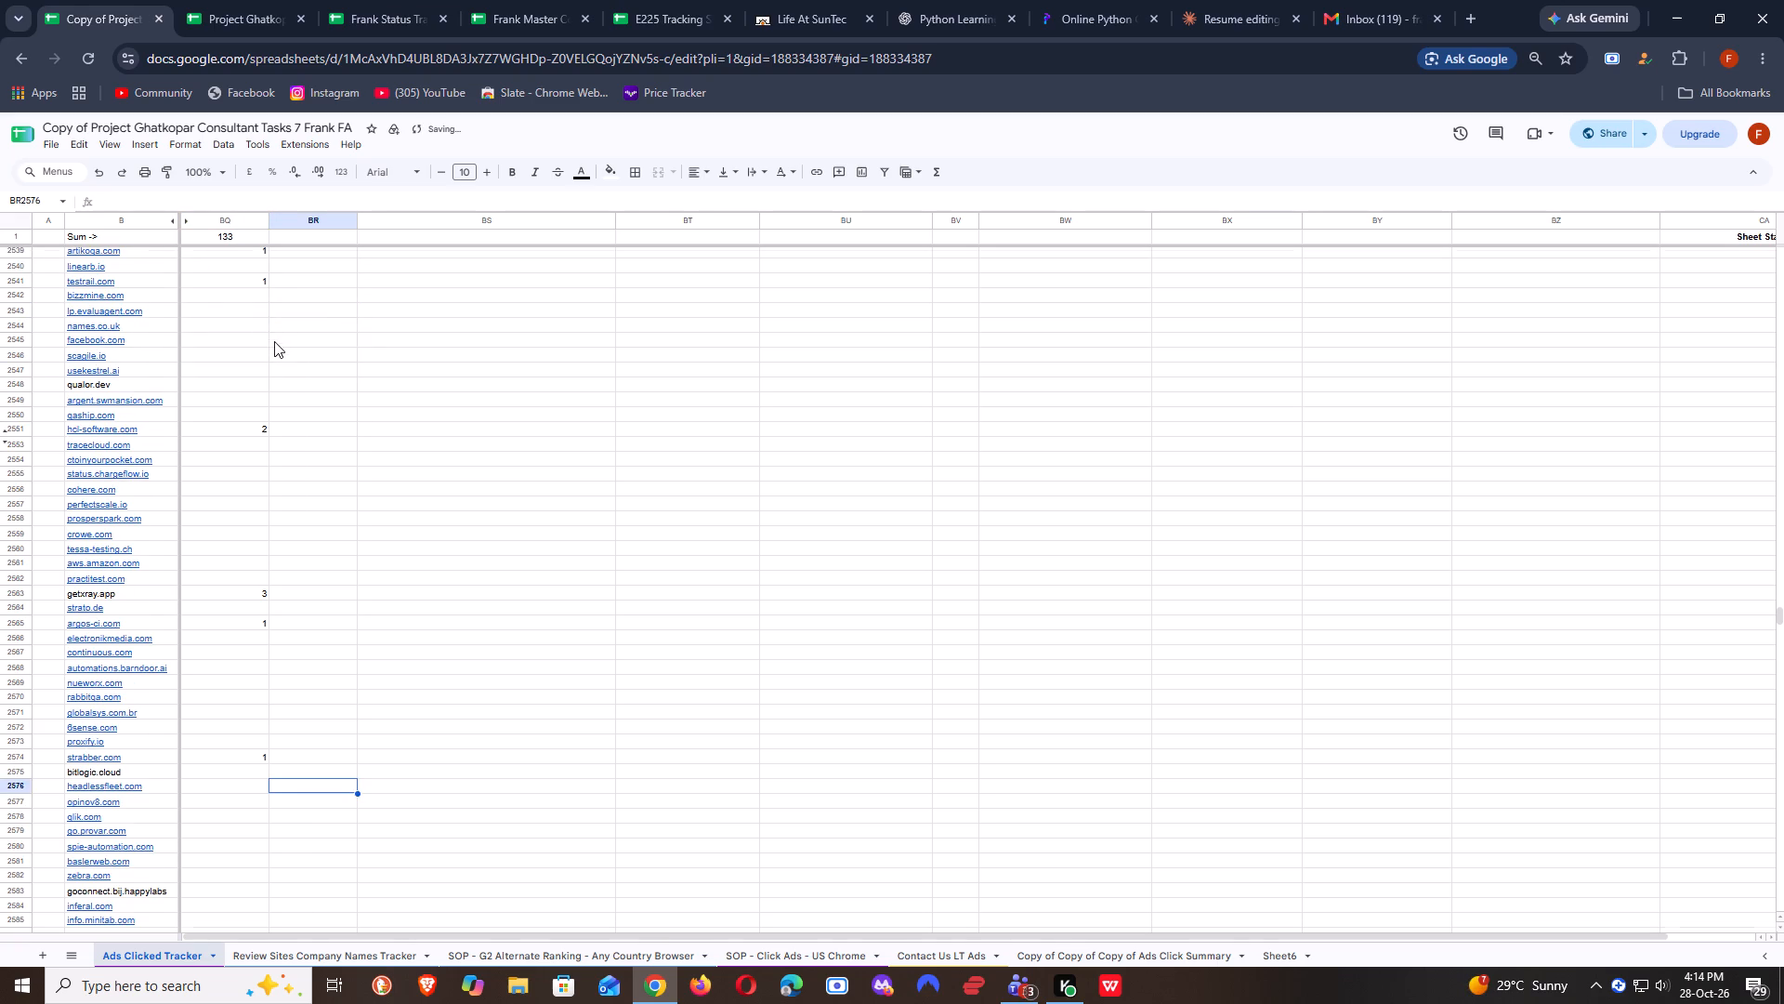
left_click(256, 332)
left_click(238, 425)
key("3")
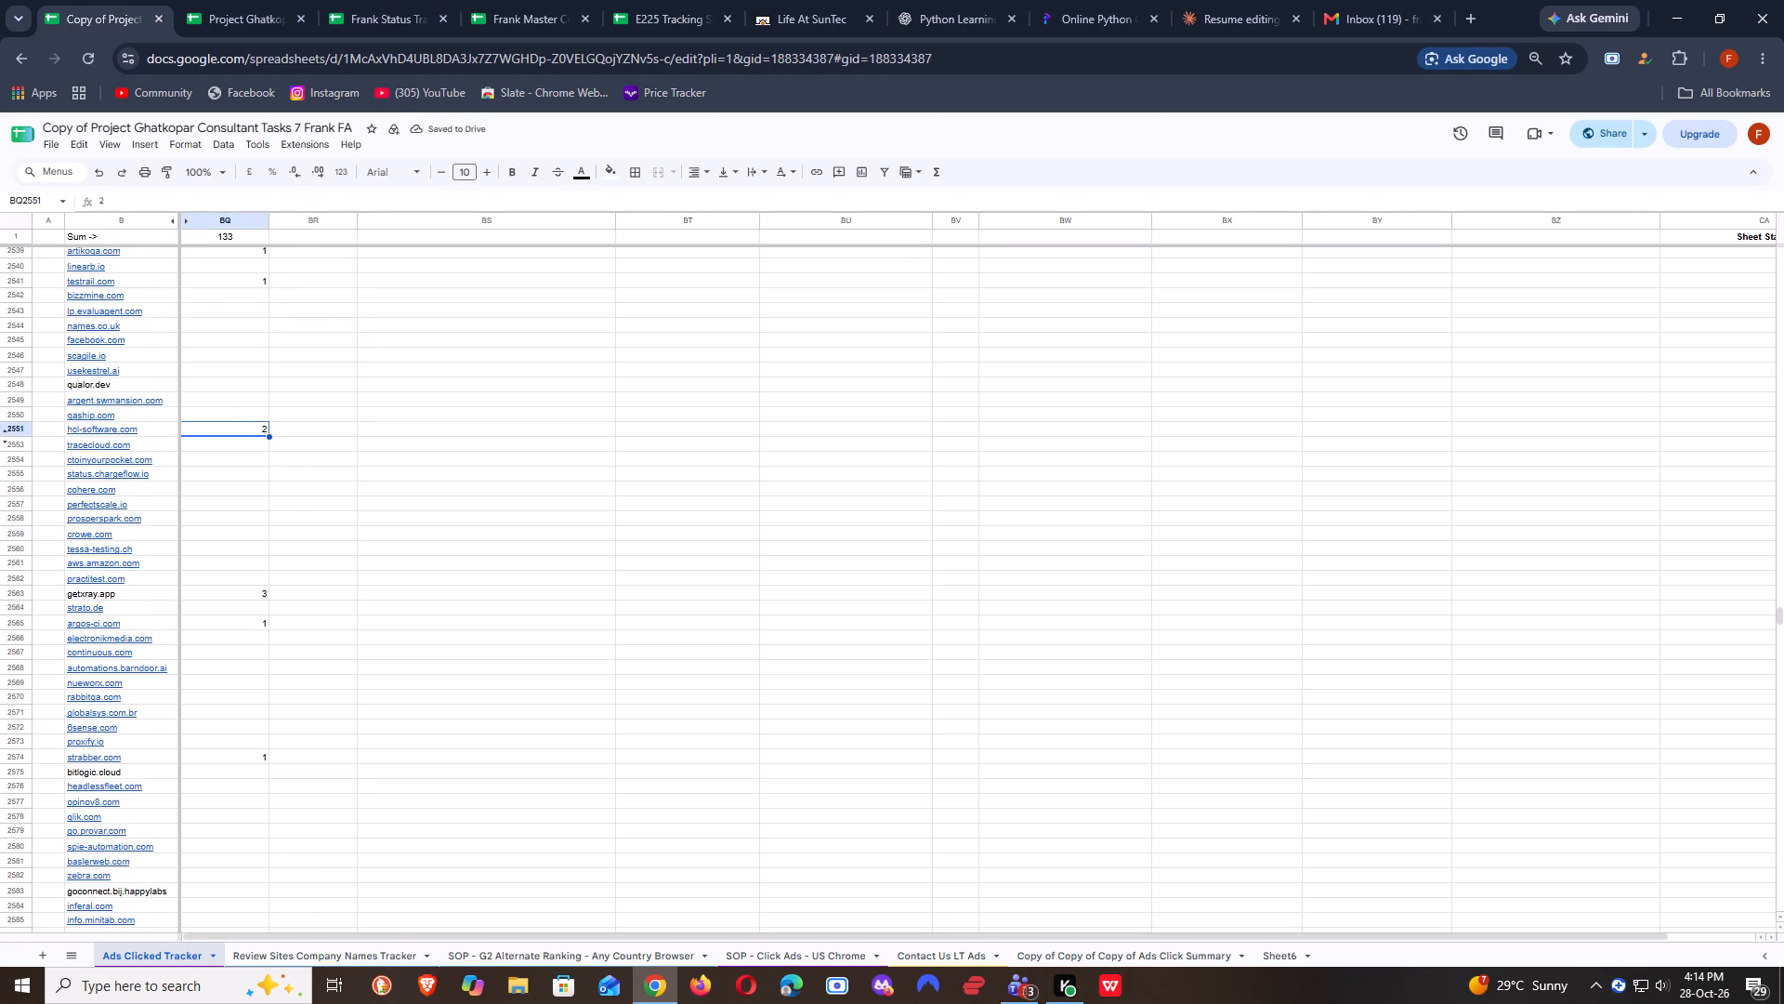
left_click(285, 496)
Set the 28-Oct-26 click count for capacitas.co.uk (row 2531) to 4.
scroll(278, 496, "up", 5)
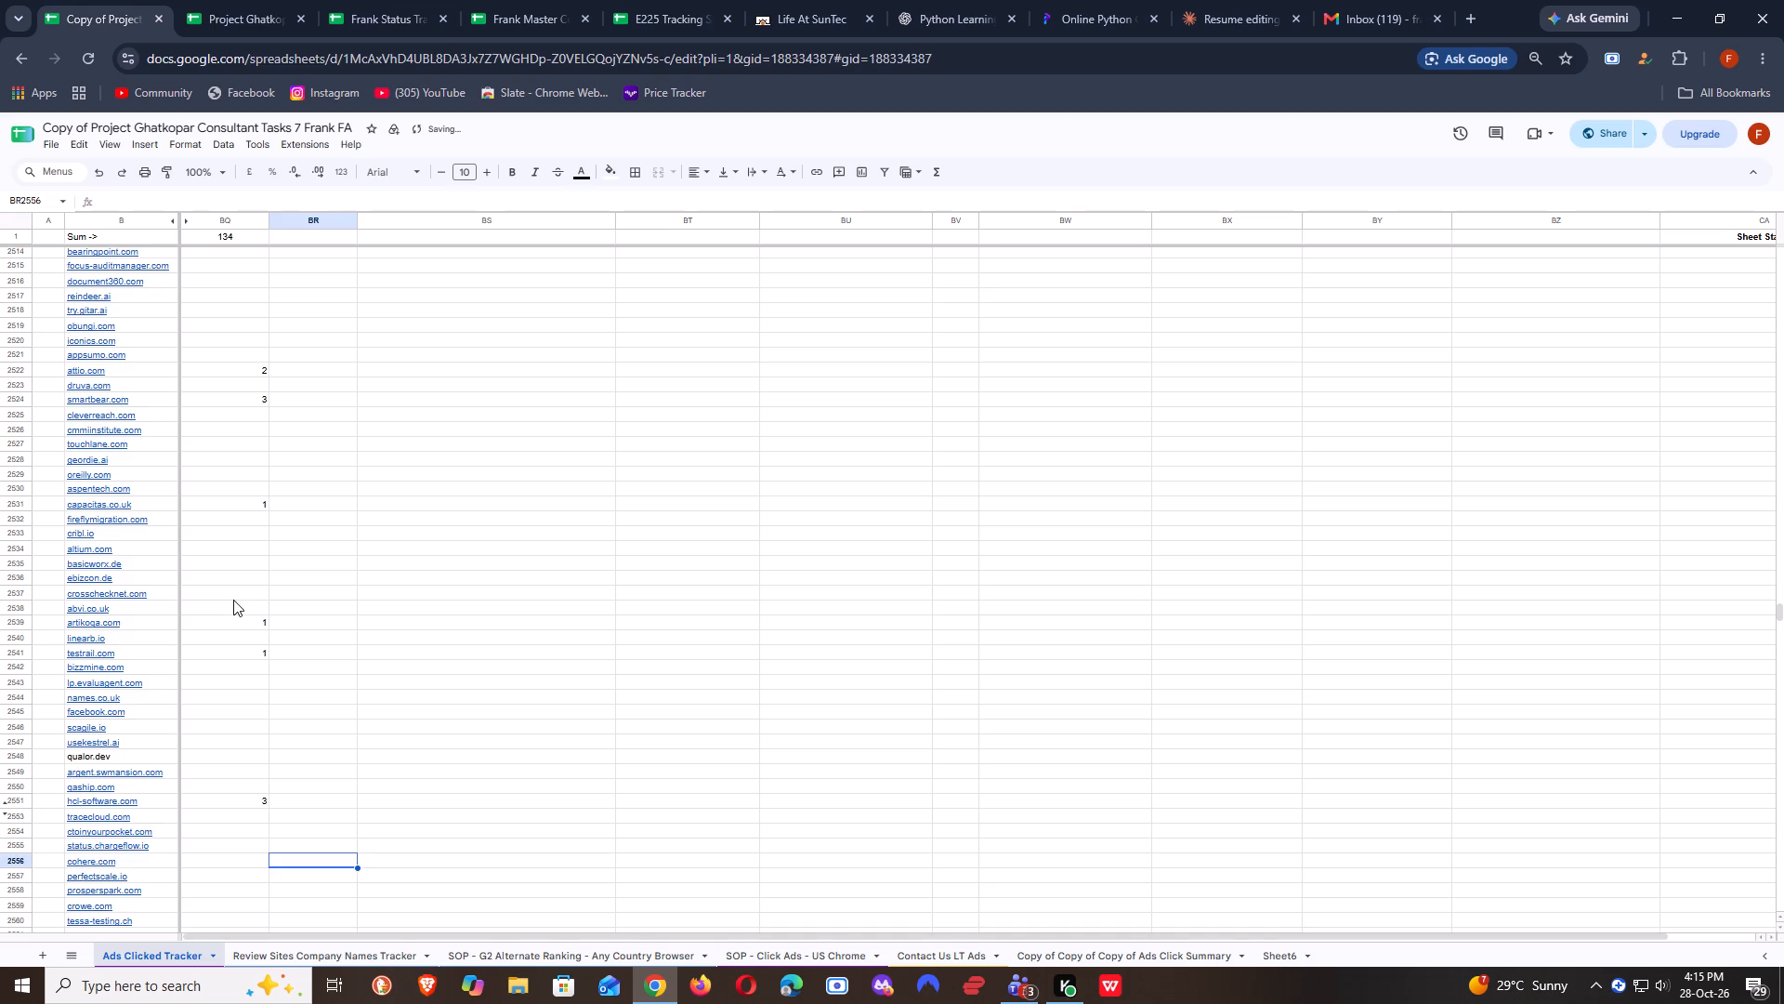
left_click(233, 600)
key("4")
left_click(334, 593)
Set the 28-Oct-26 click count for testkube.io (row 2484) to 2.
scroll(211, 558, "up", 6)
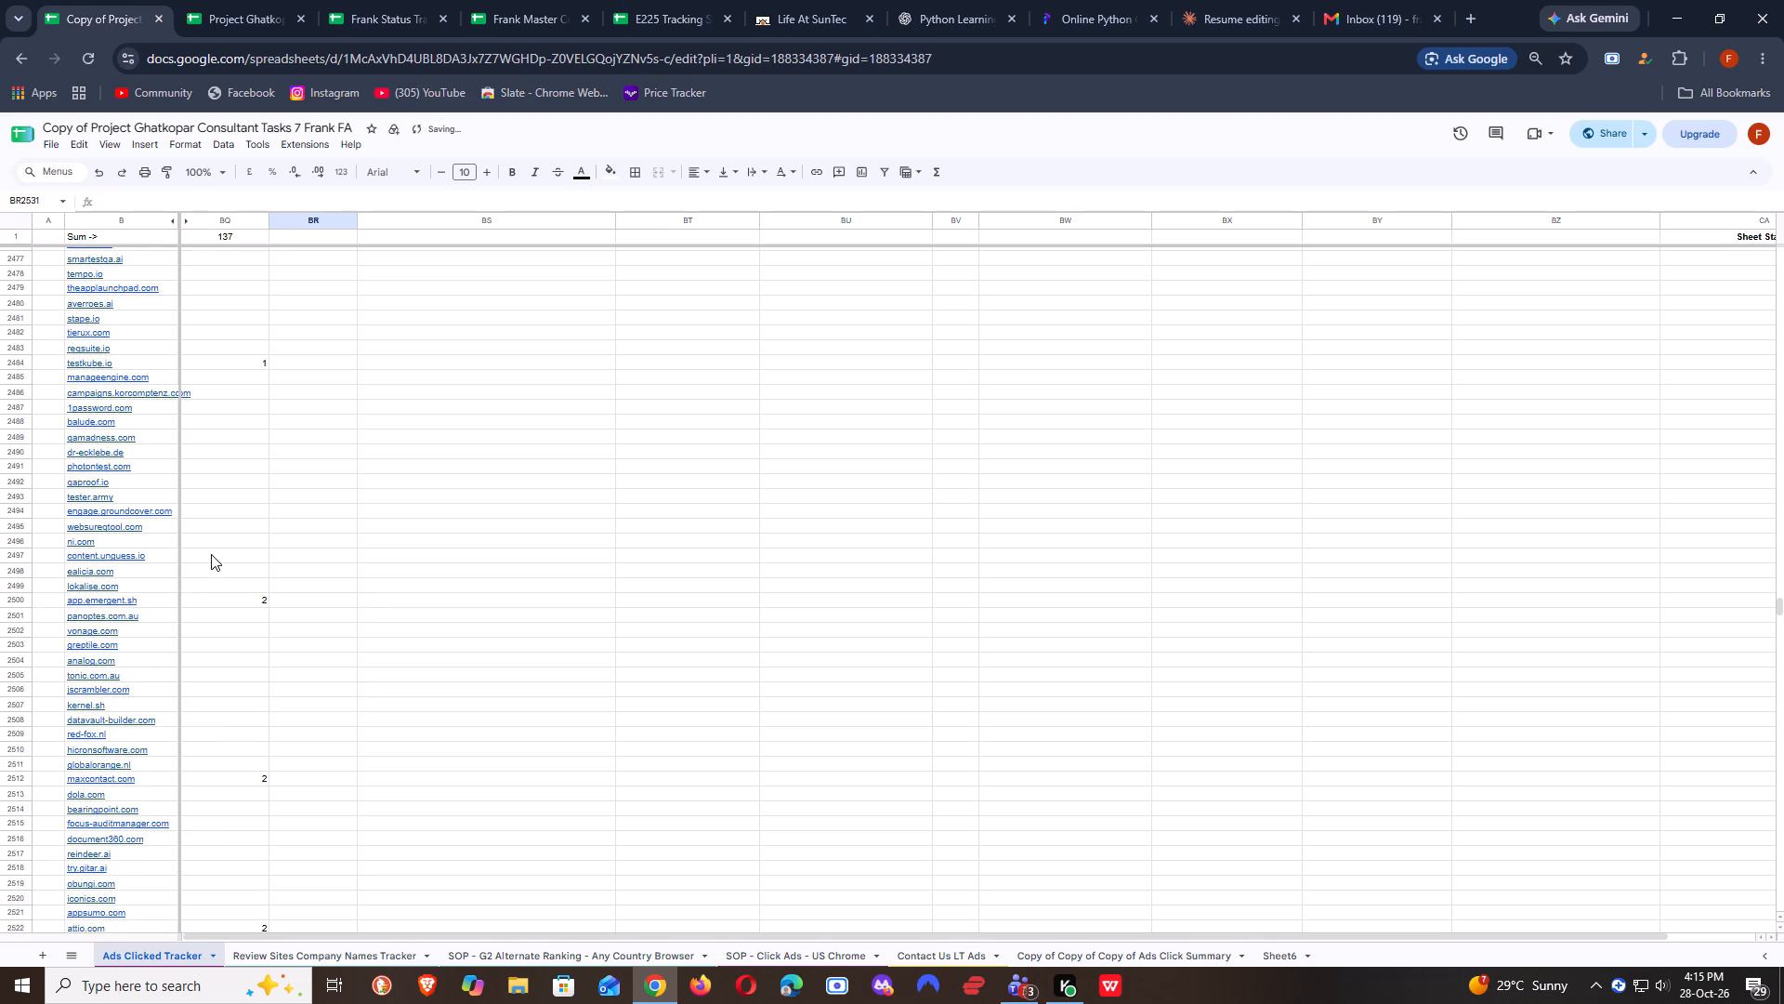
scroll(211, 554, "up", 1)
left_click(220, 556)
key("2")
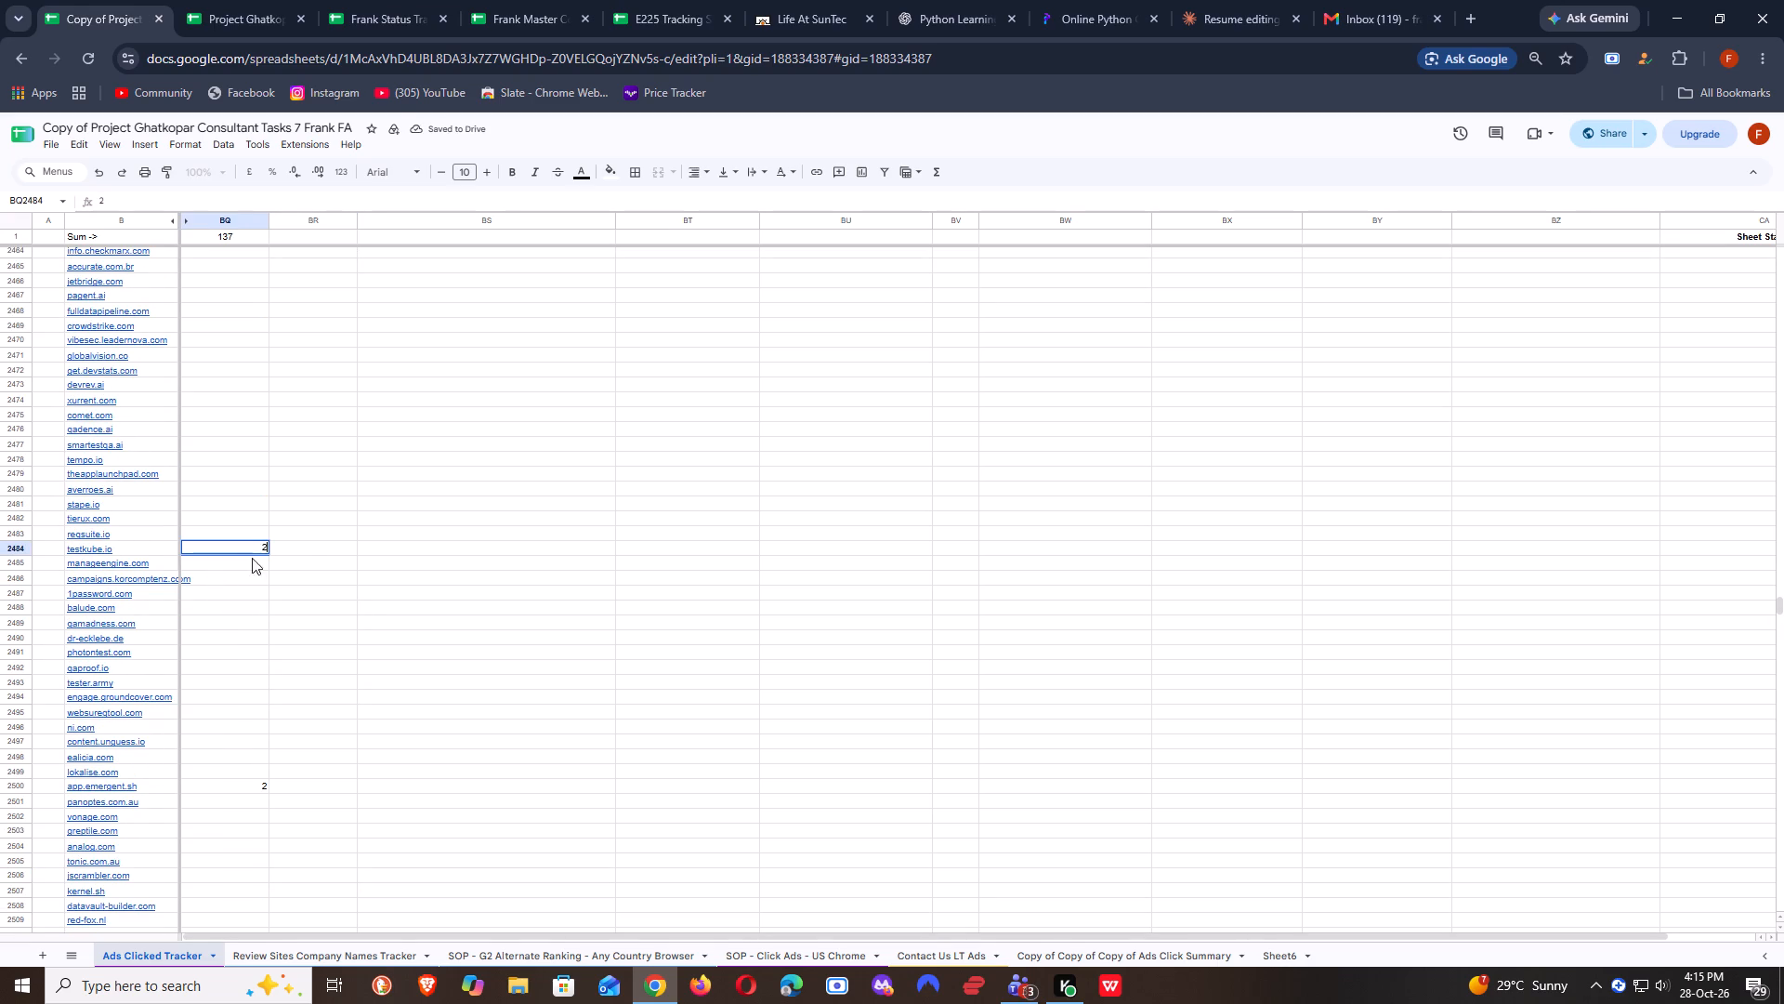
left_click(300, 538)
Set the 28-Oct-26 click count for cognigy.com (row 2451) to 4.
scroll(291, 539, "up", 5)
left_click(258, 452)
left_click(238, 525)
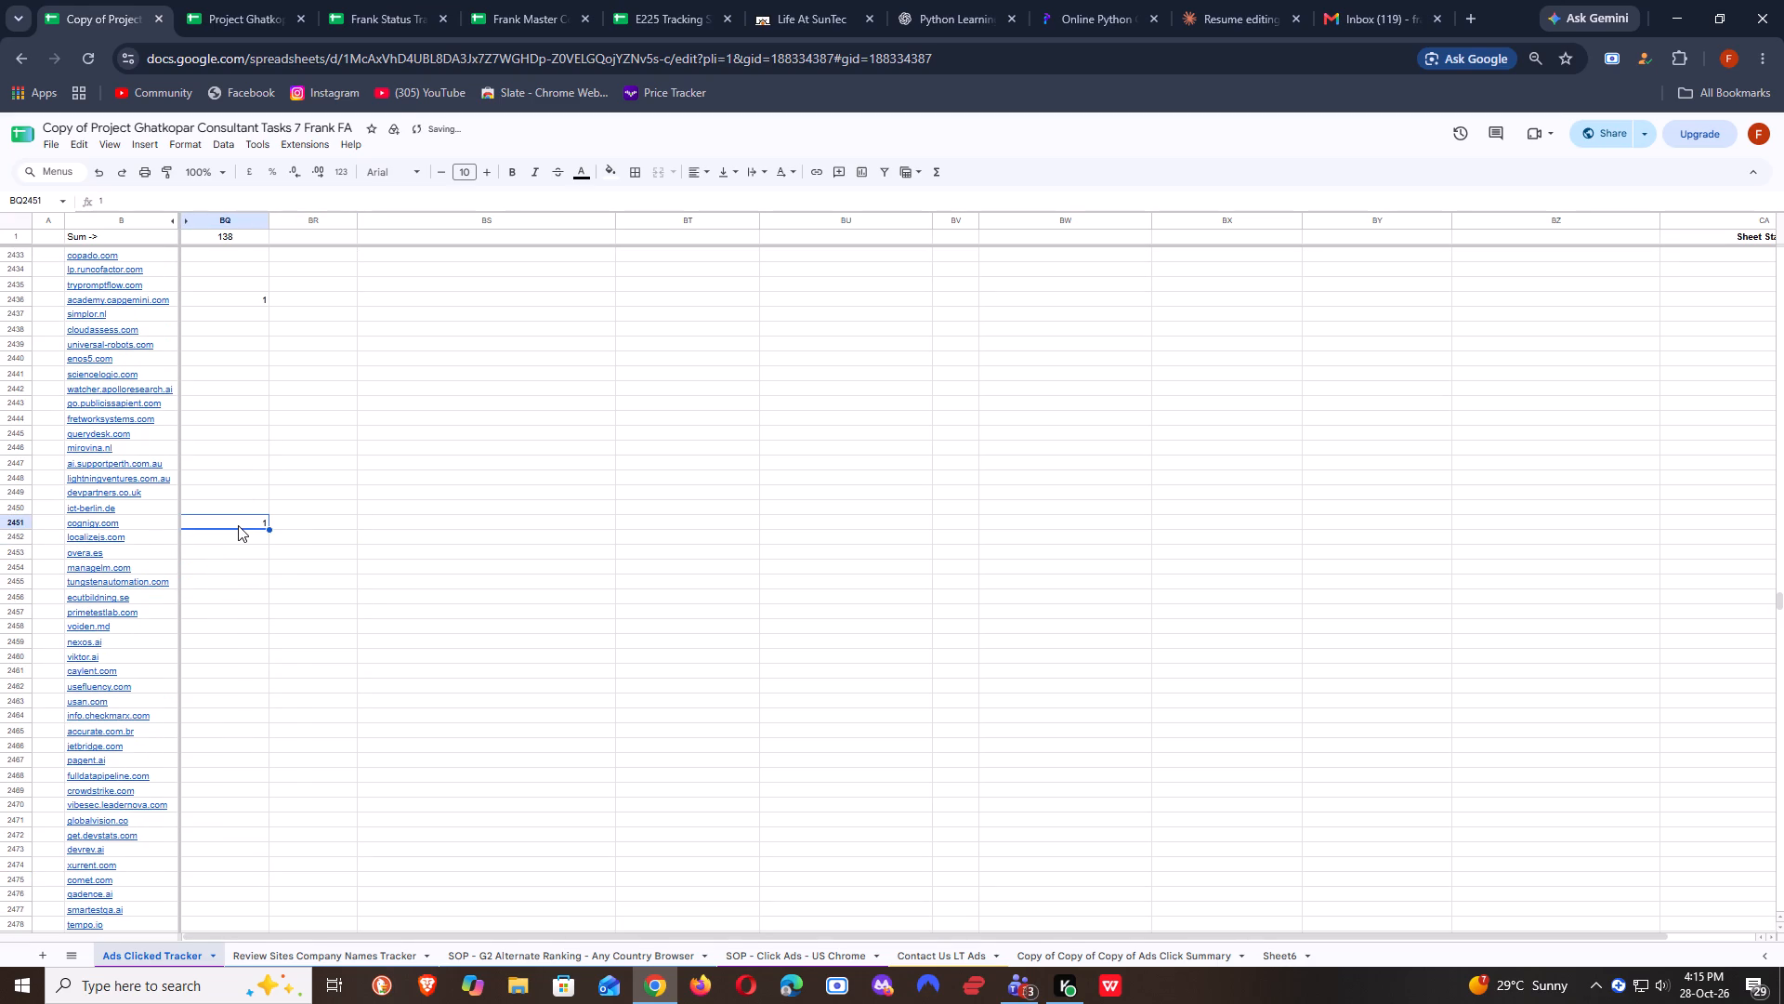
key("4")
left_click(331, 507)
Set the 28-Oct-26 click count for academy.capgemini.com (row 2436) to 2.
scroll(238, 447, "up", 4)
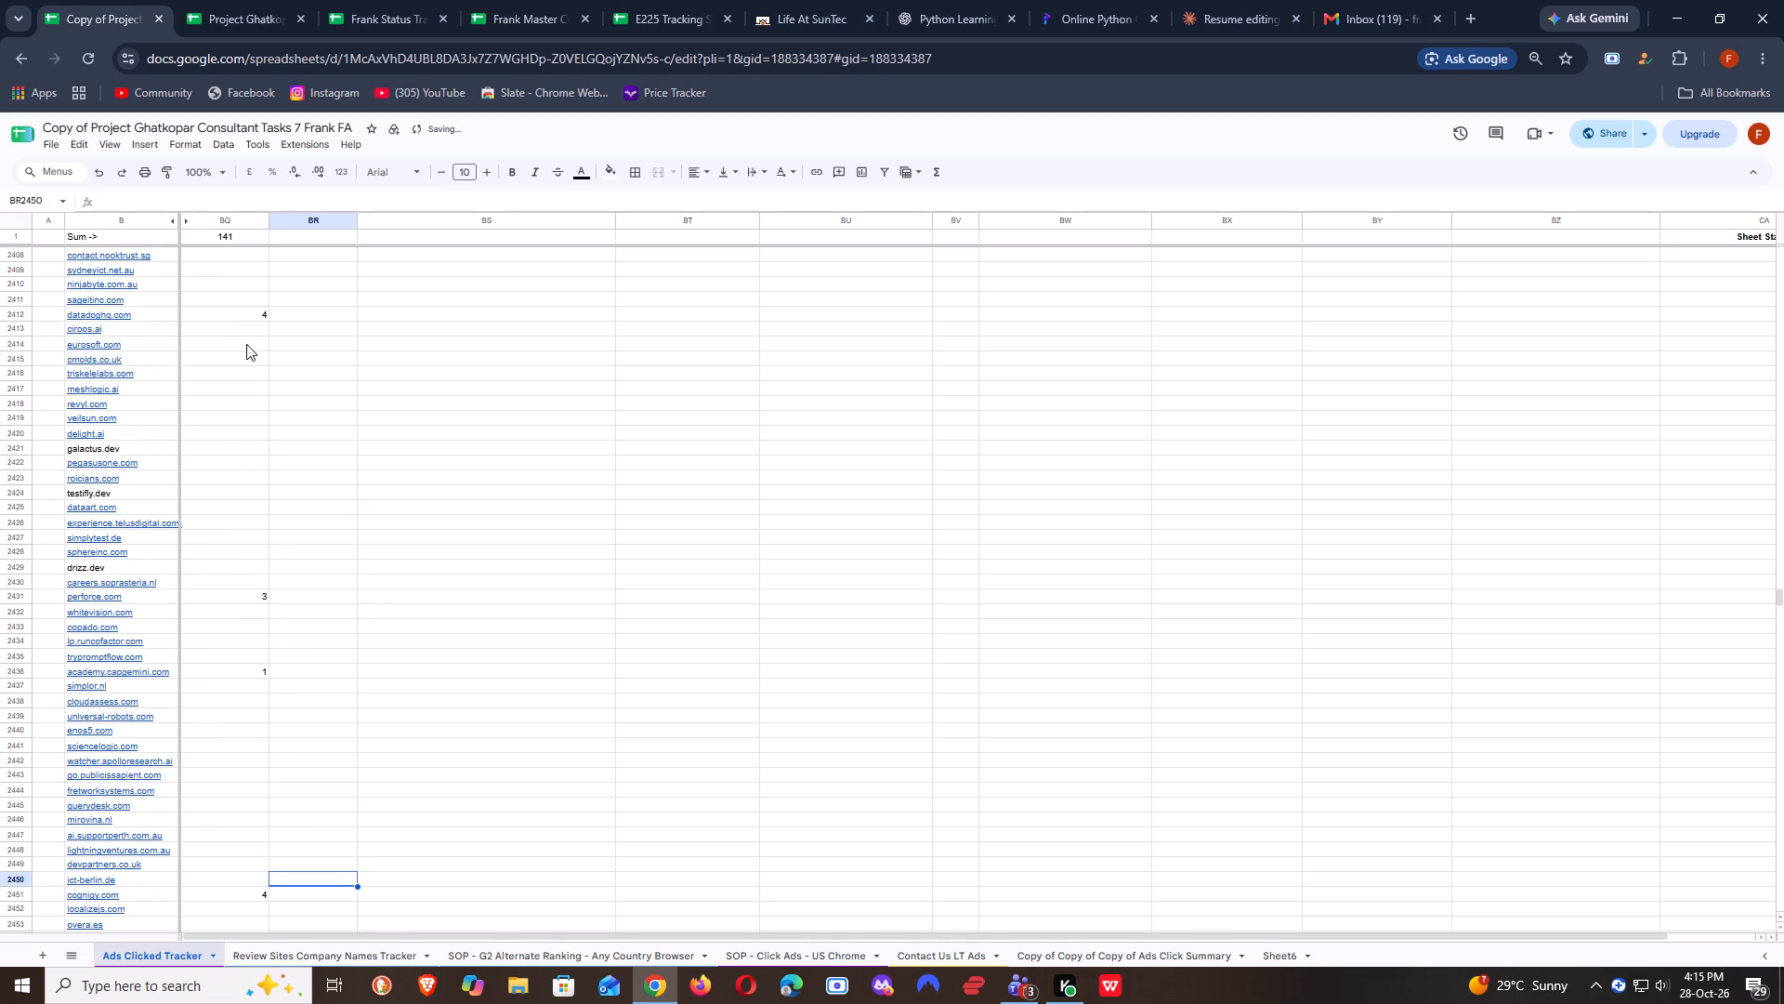
left_click(234, 676)
key("2")
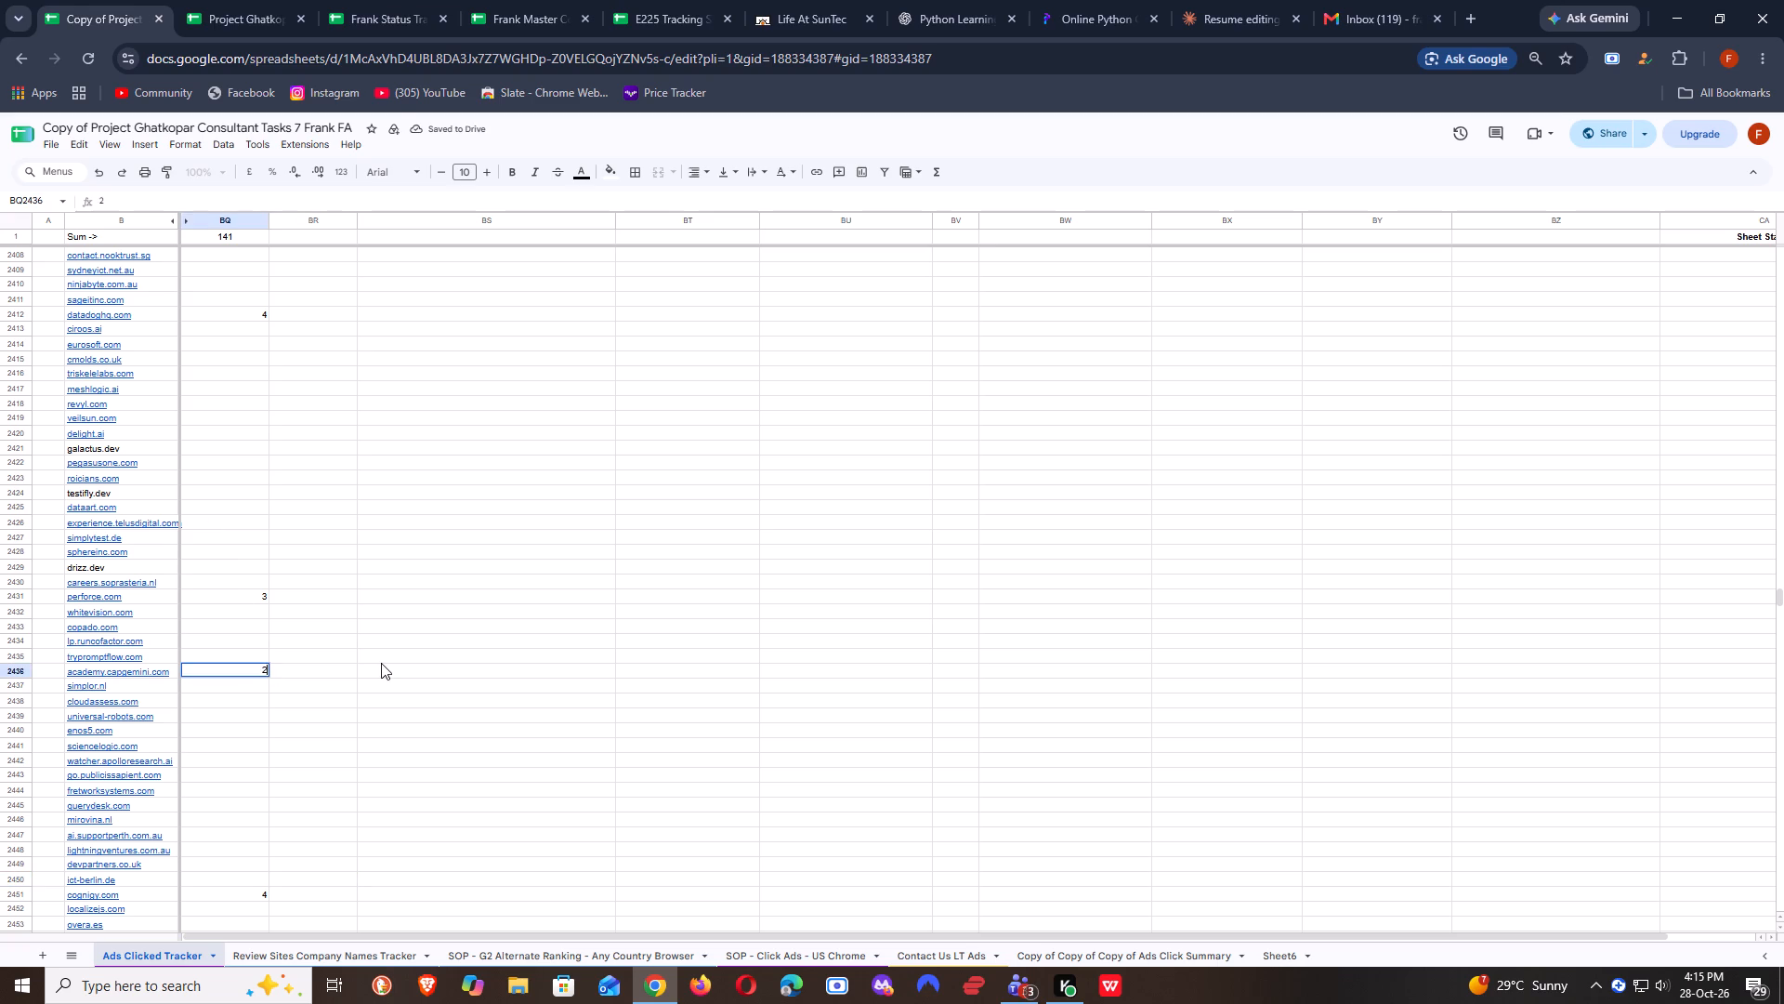
left_click(381, 663)
Set the 28-Oct-26 click count for discover.kantar.com (row 2367) to 3.
scroll(248, 621, "up", 9)
left_click(243, 486)
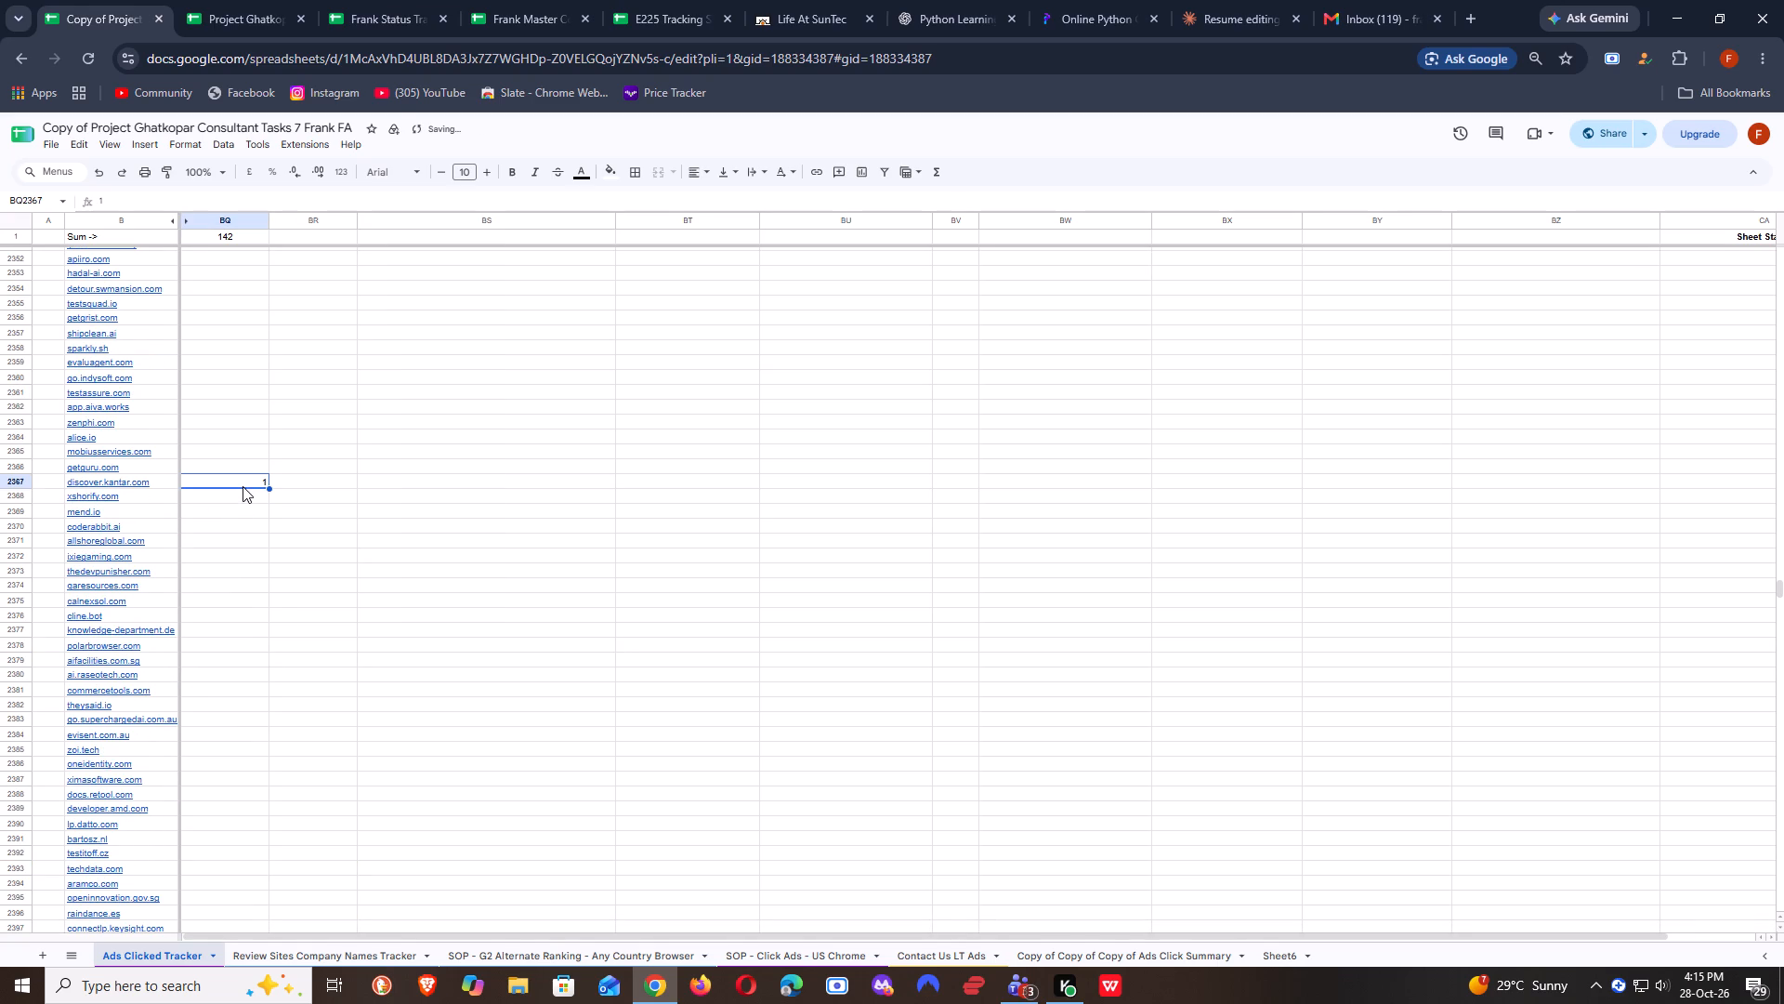
key("3")
left_click(312, 513)
Set the 28-Oct-26 click count for sds.at (row 2248) to 2.
scroll(221, 534, "up", 9)
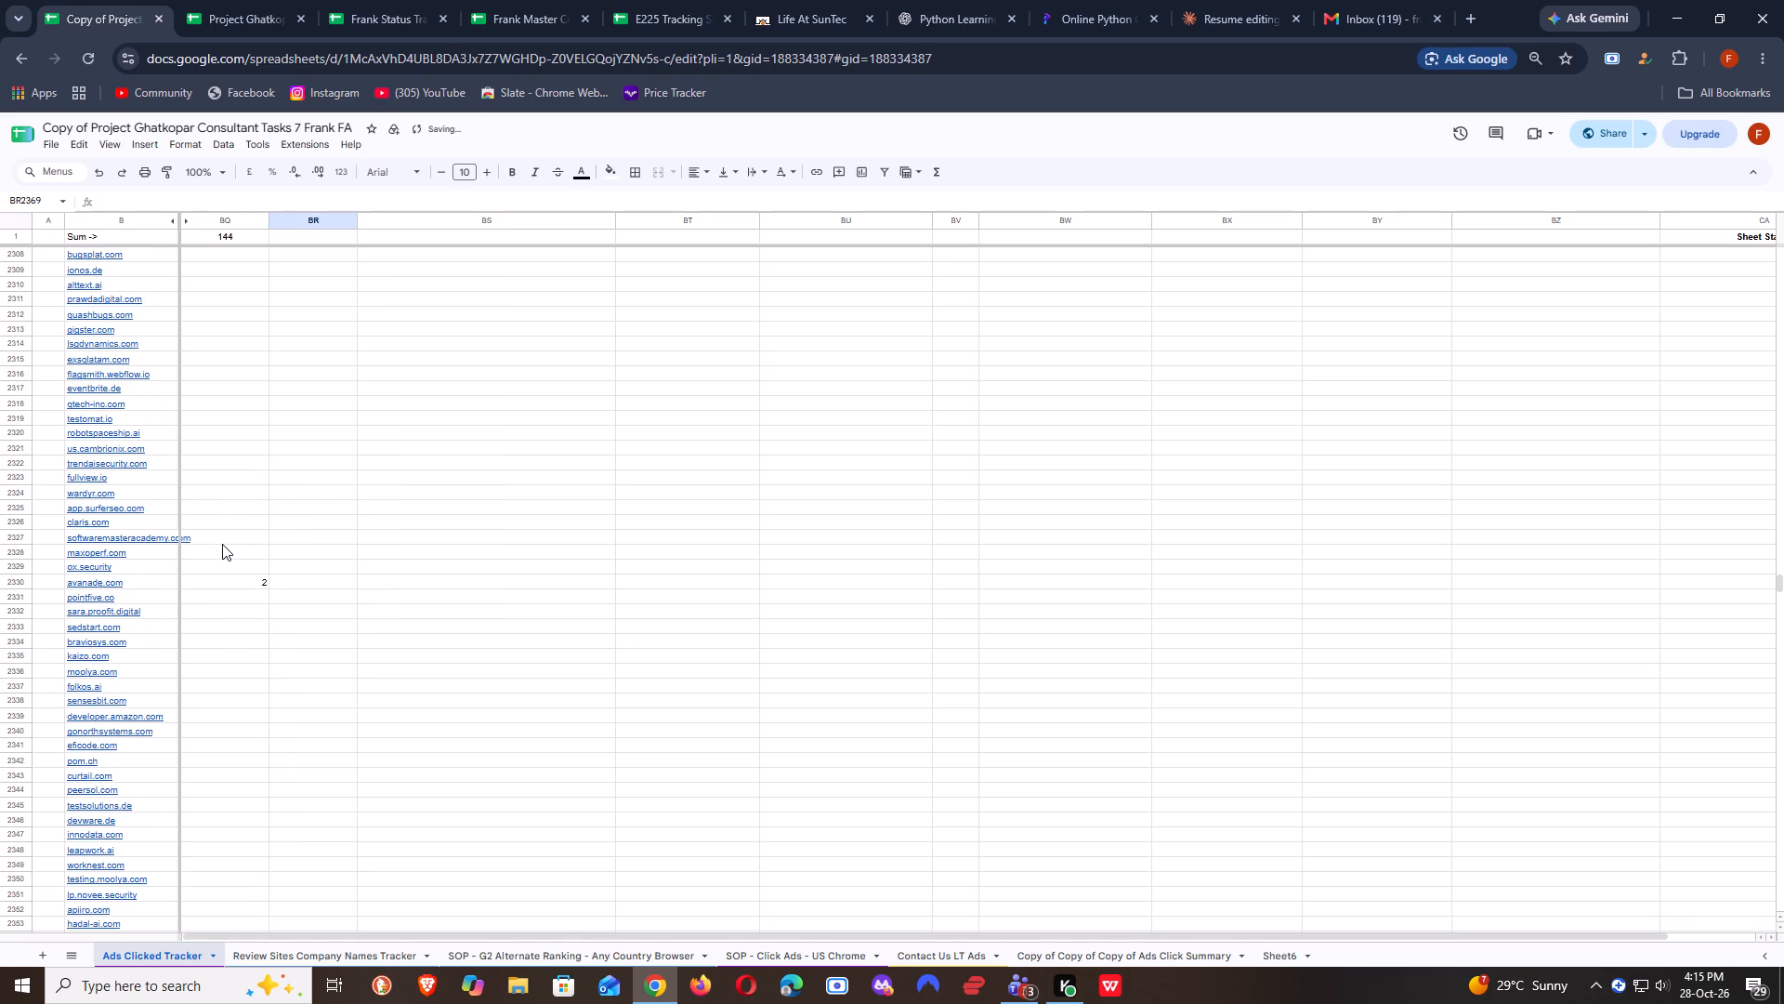
scroll(222, 544, "up", 12)
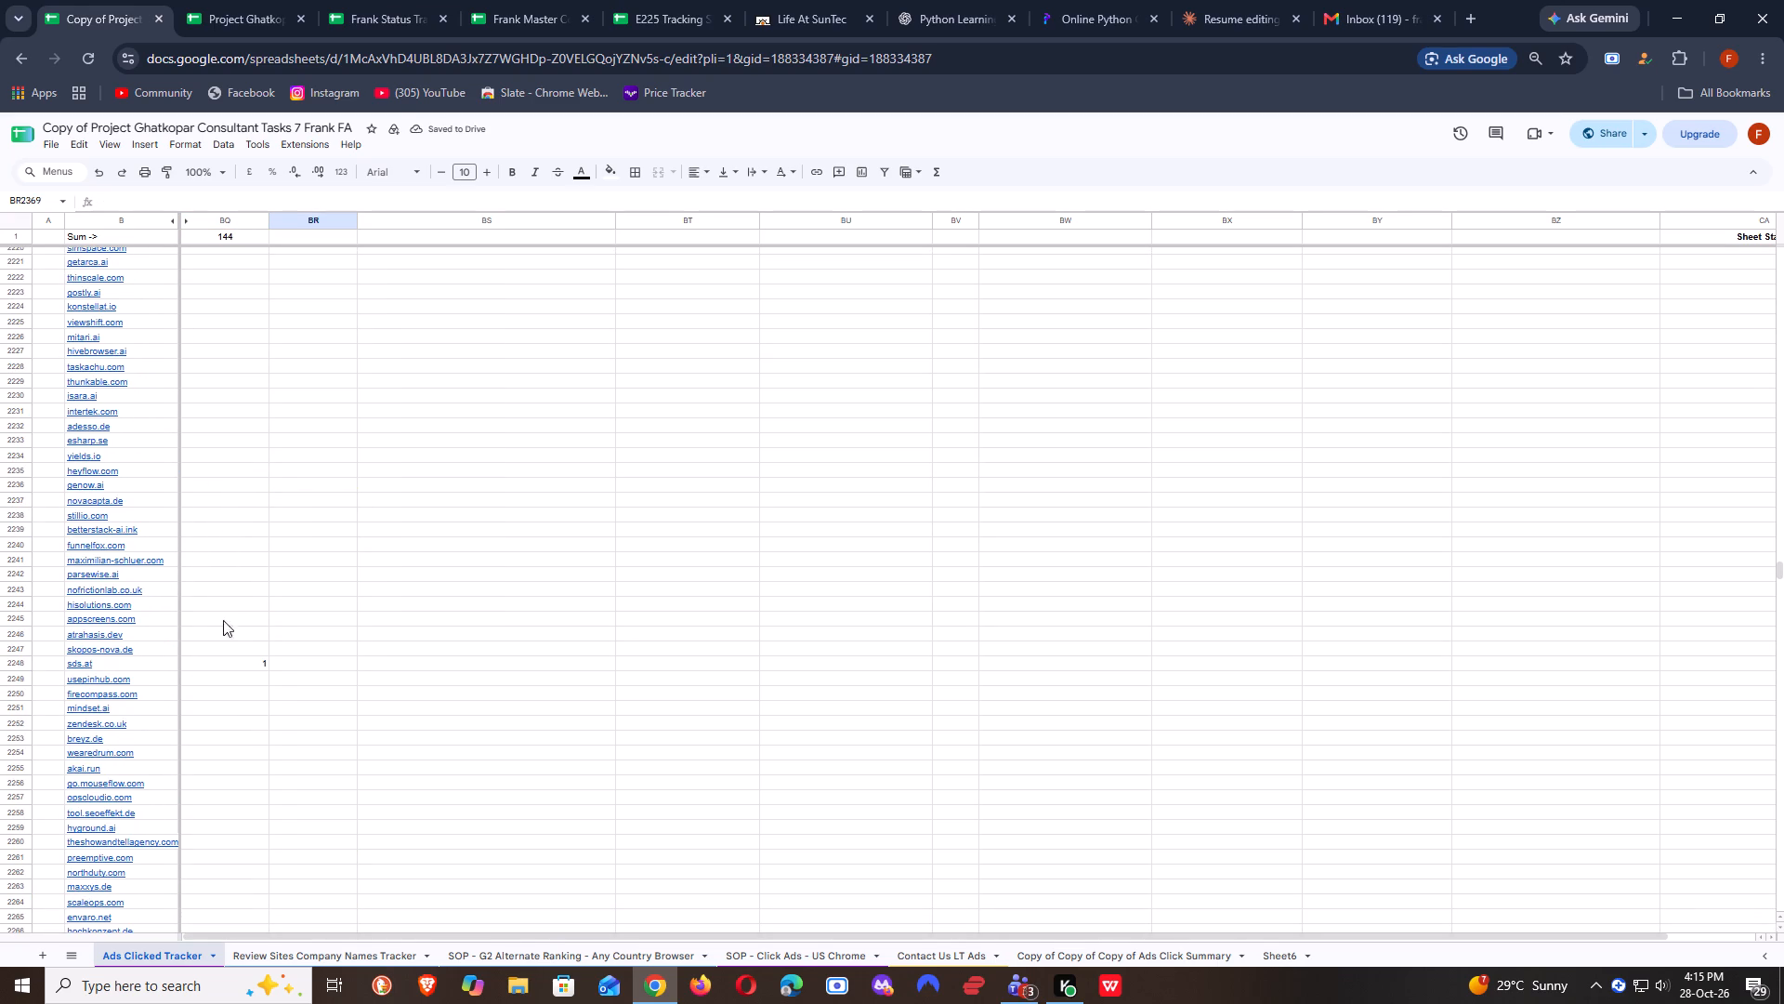
left_click(228, 659)
key("2")
left_click(433, 632)
Set the 28-Oct-26 click count for hikeqa.com (row 1998) to 2.
scroll(340, 622, "up", 6)
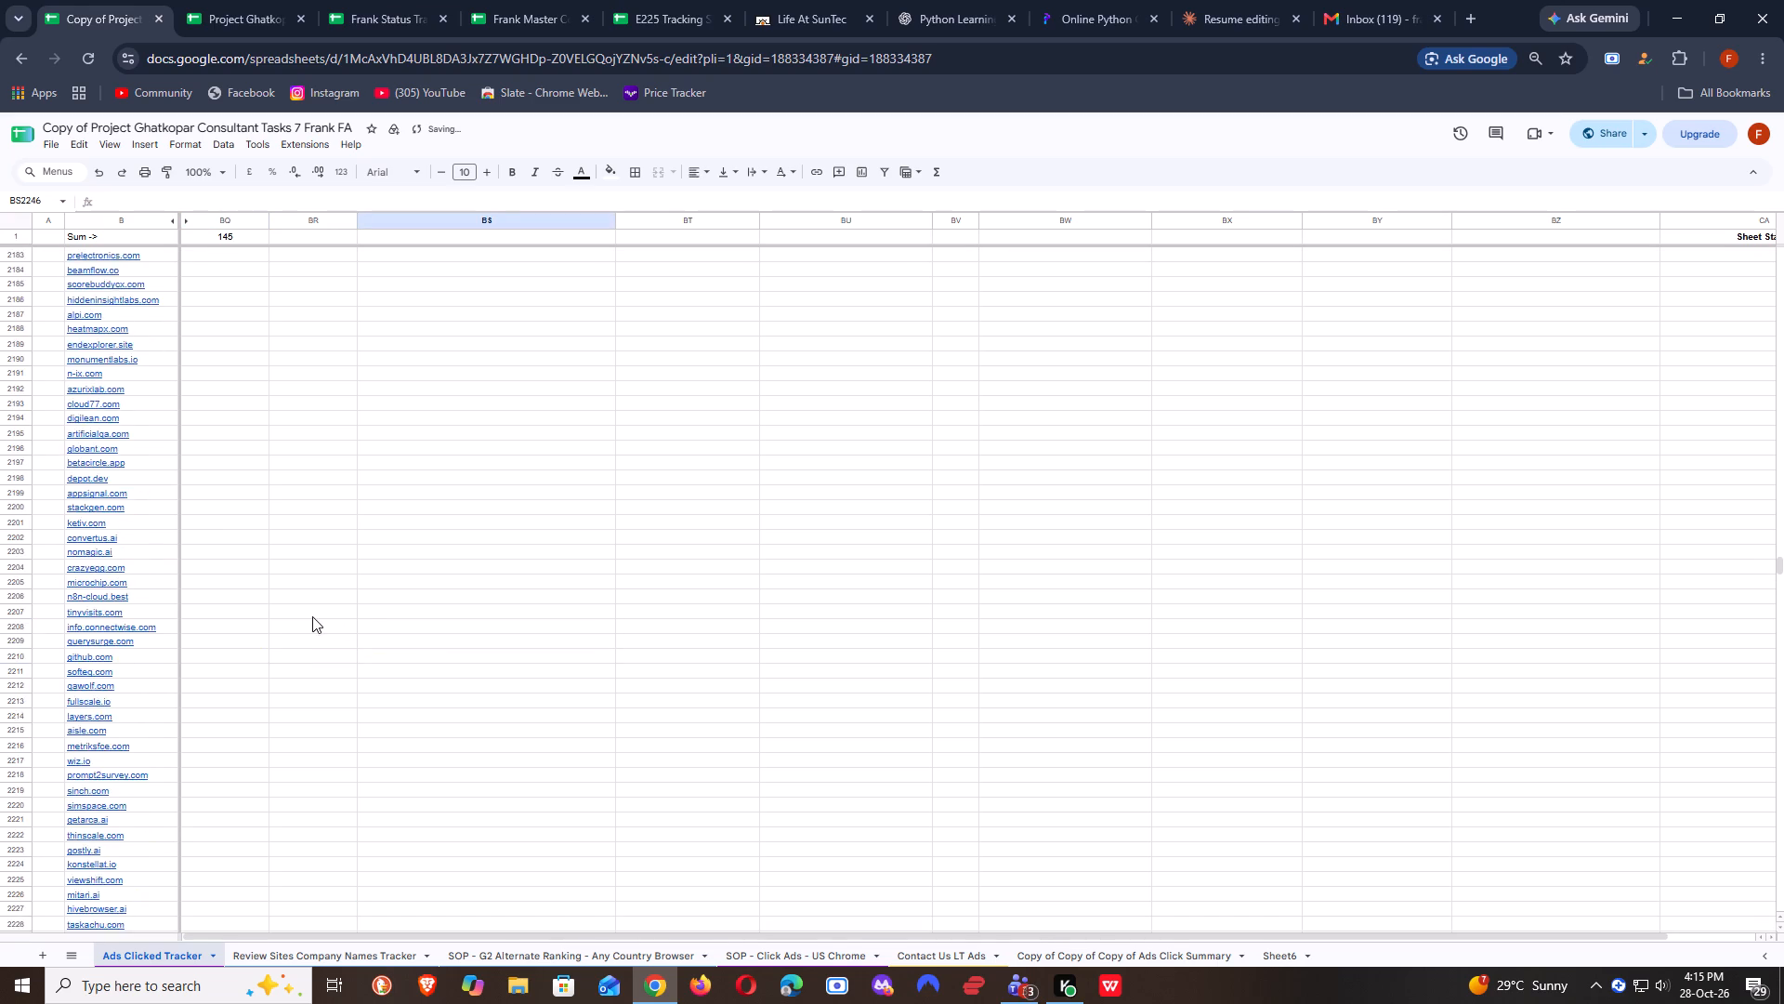
scroll(312, 616, "up", 20)
scroll(312, 616, "up", 6)
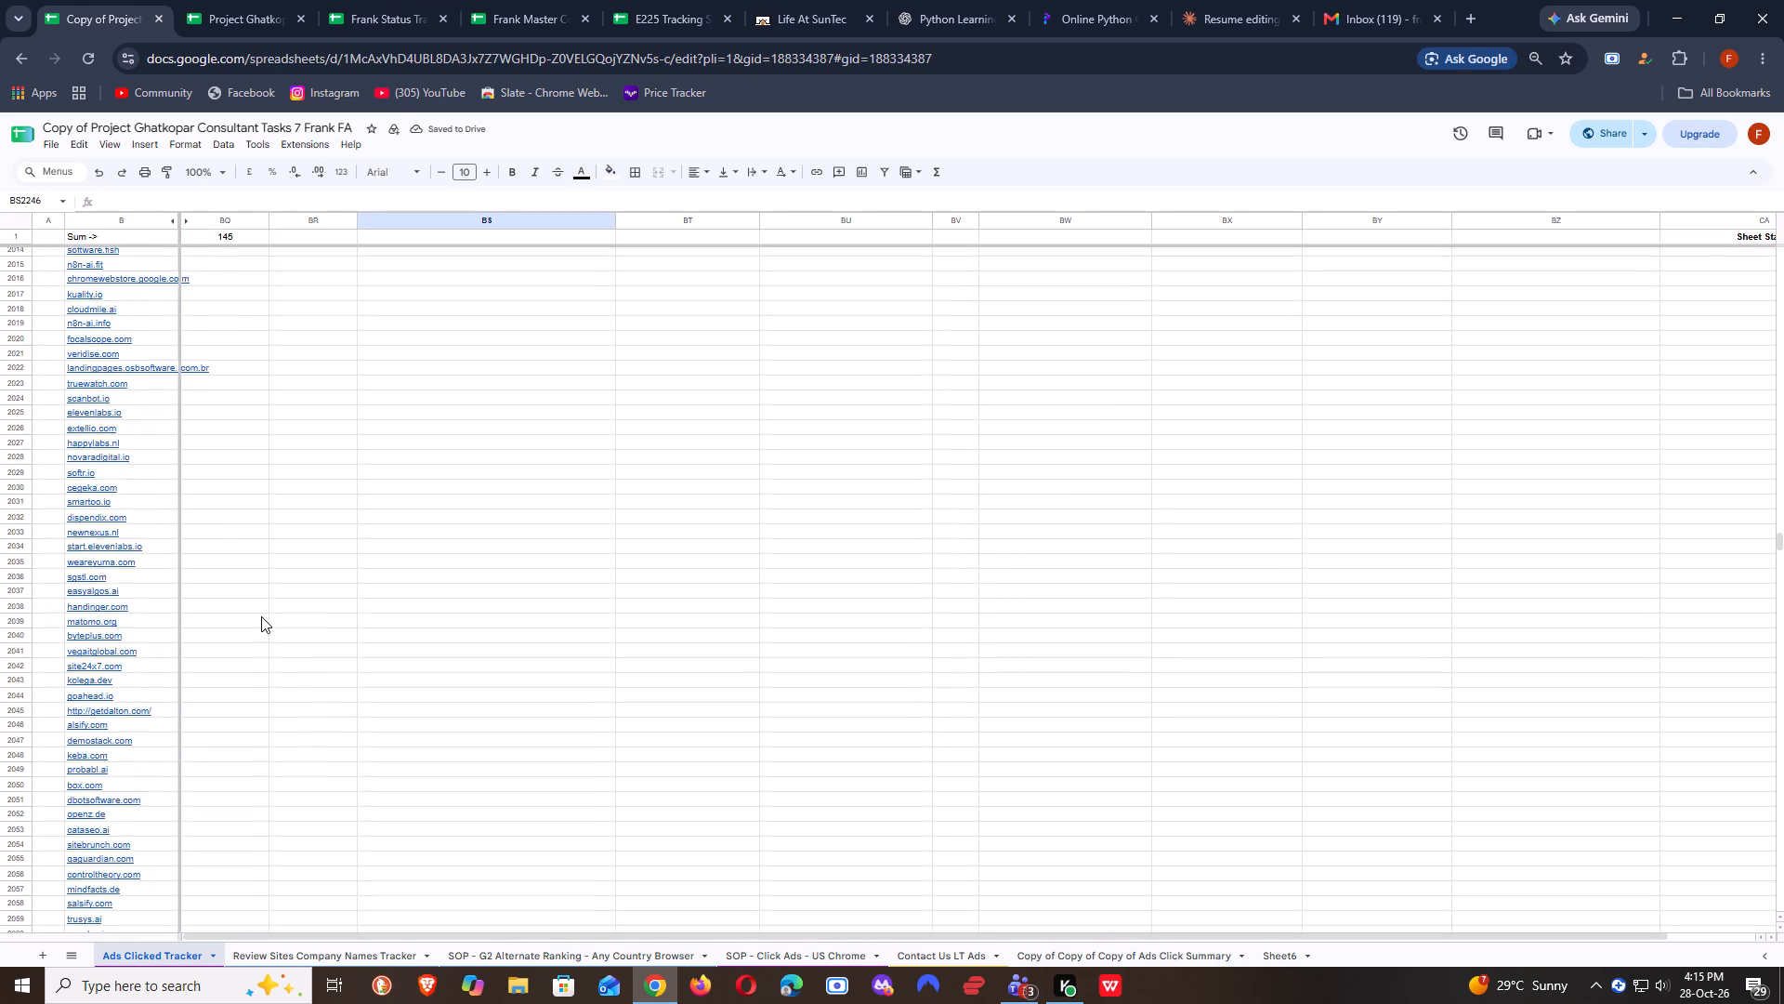
scroll(261, 616, "up", 6)
left_click(235, 473)
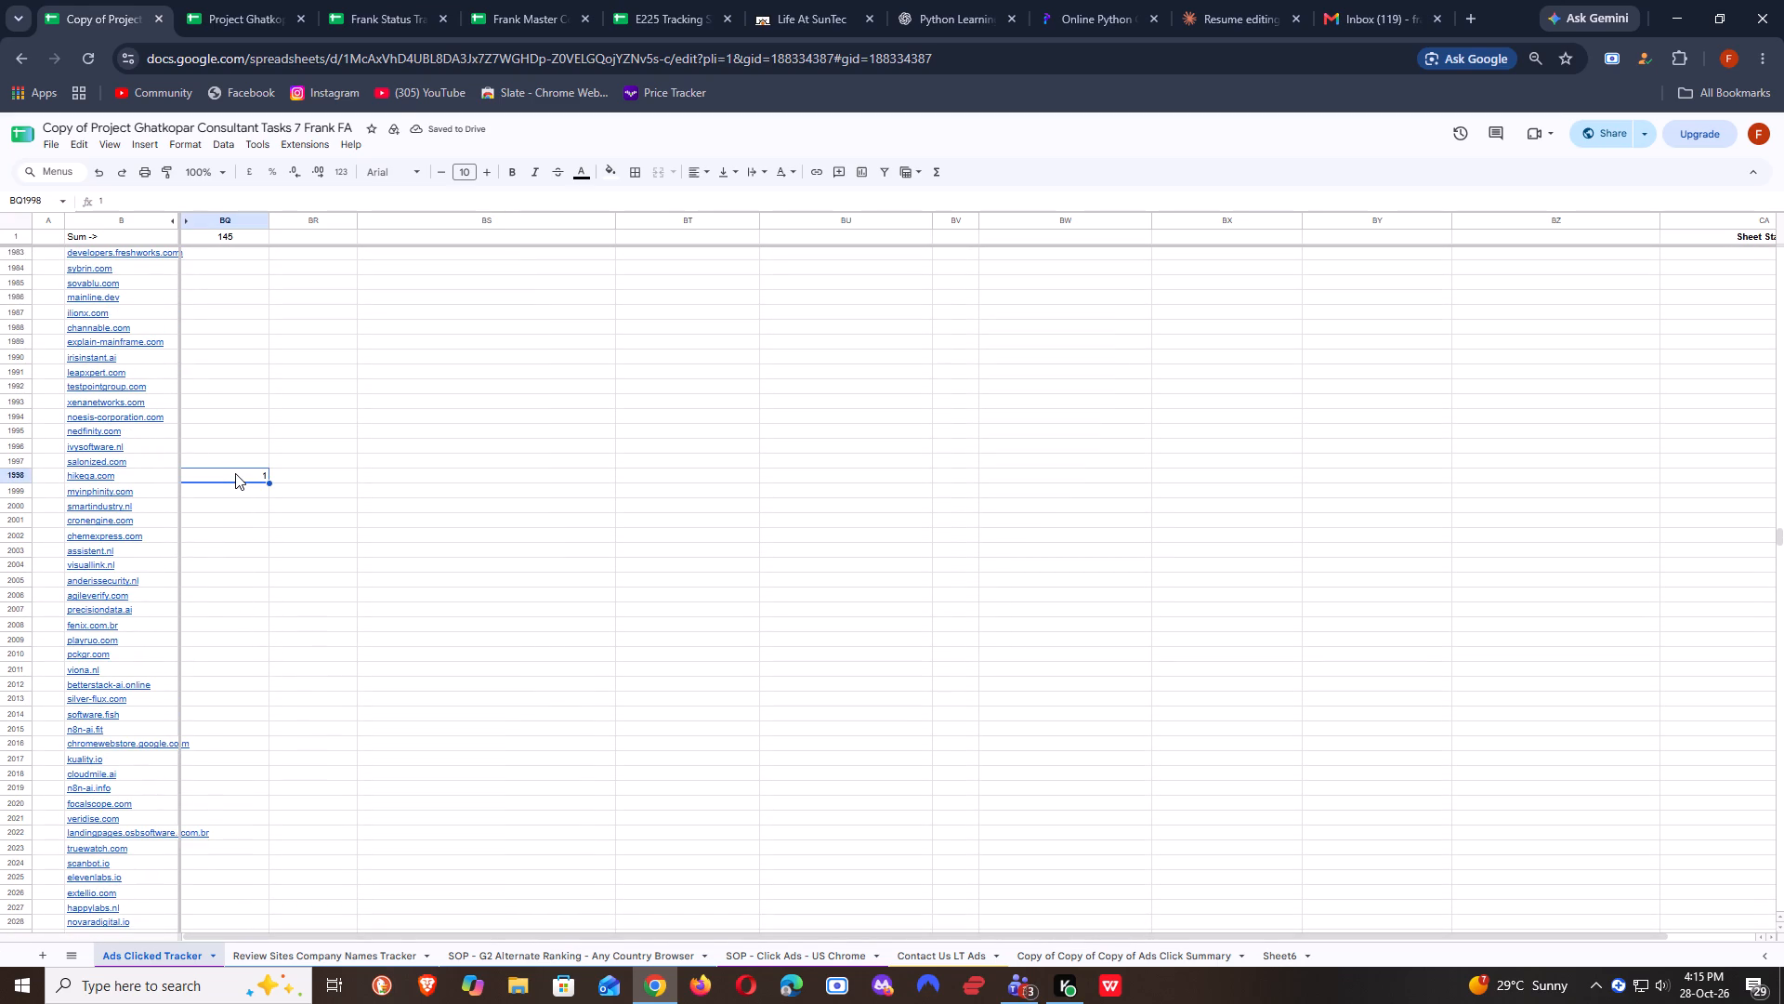
key("2")
left_click_drag(609, 523, 603, 534)
Set the 28-Oct-26 click count for mhp.com (row 1655) to 2.
scroll(379, 587, "up", 20)
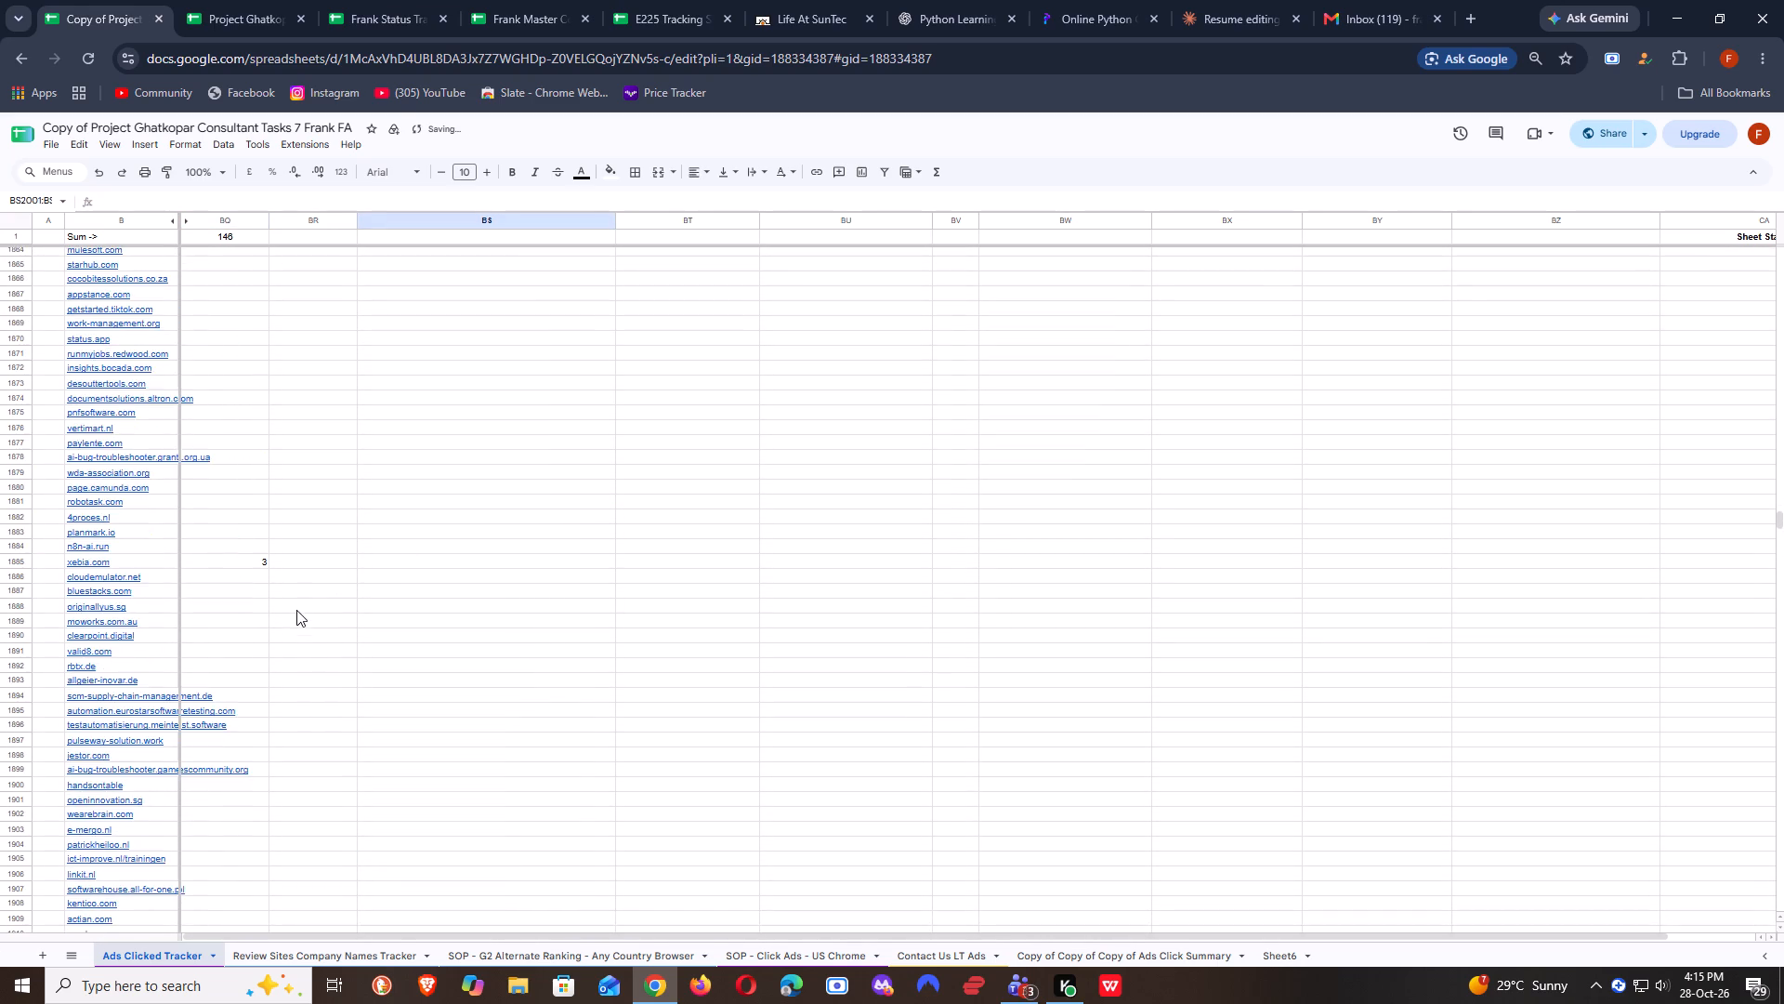
scroll(275, 604, "up", 20)
scroll(275, 604, "up", 4)
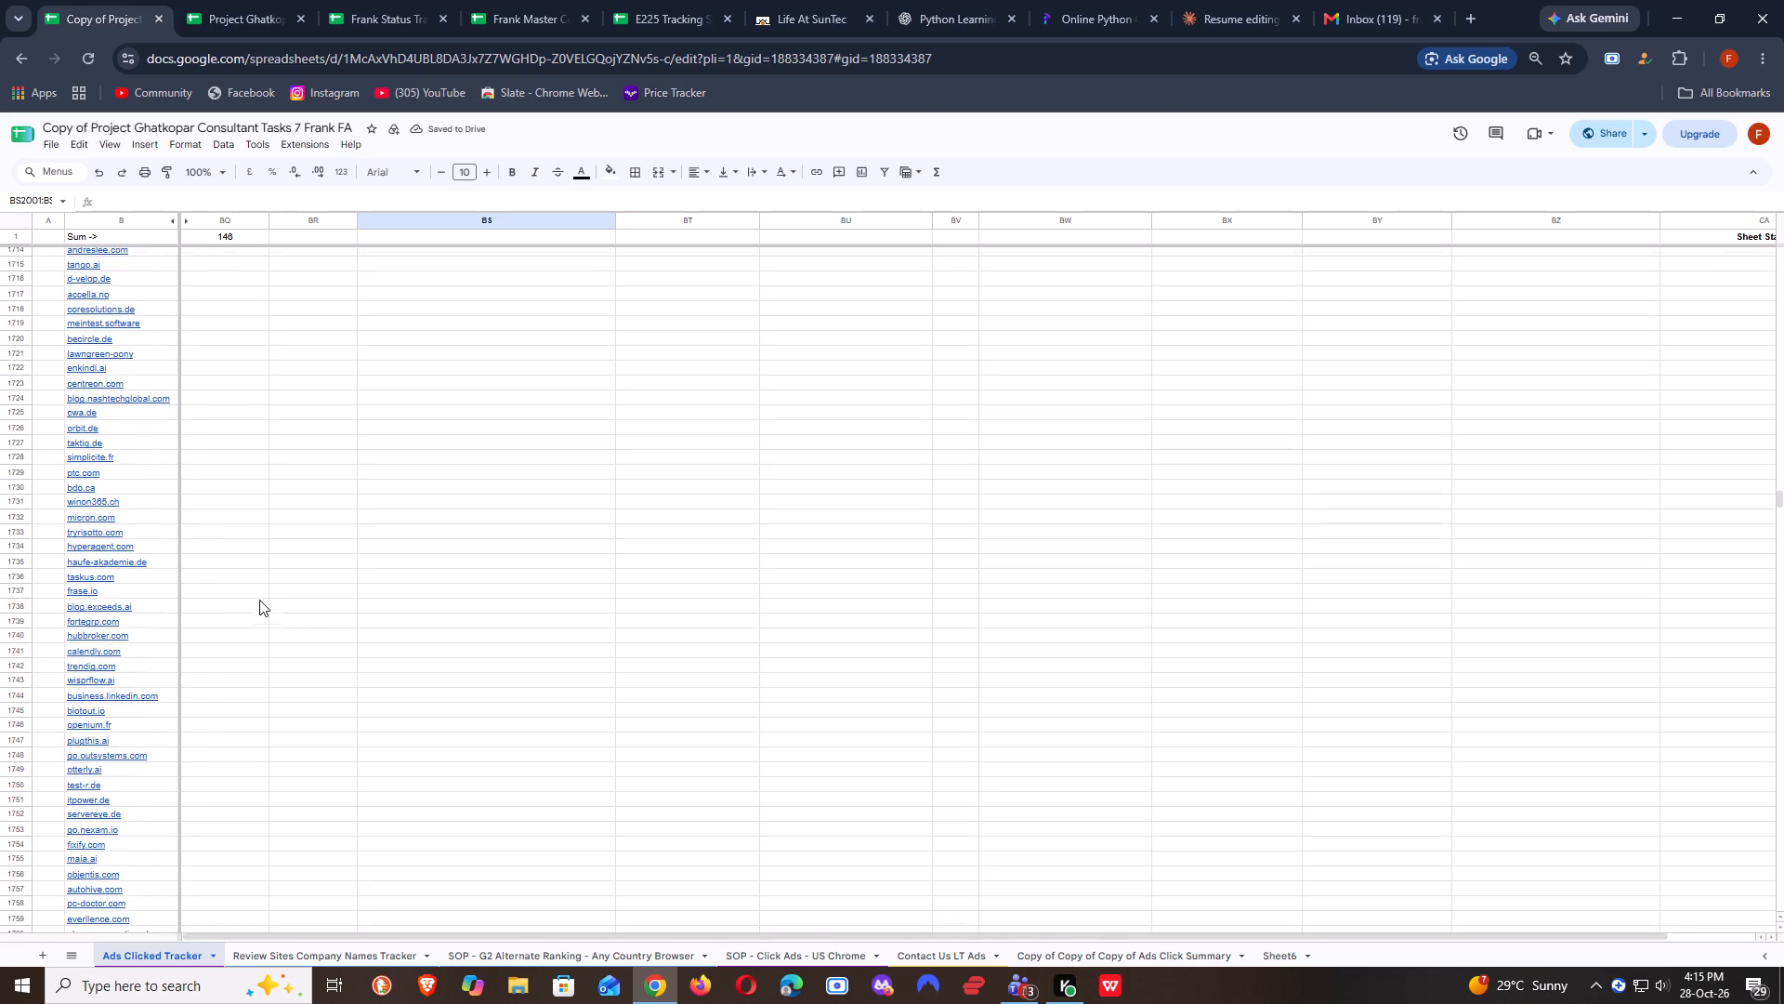
scroll(259, 600, "up", 15)
scroll(256, 601, "down", 4)
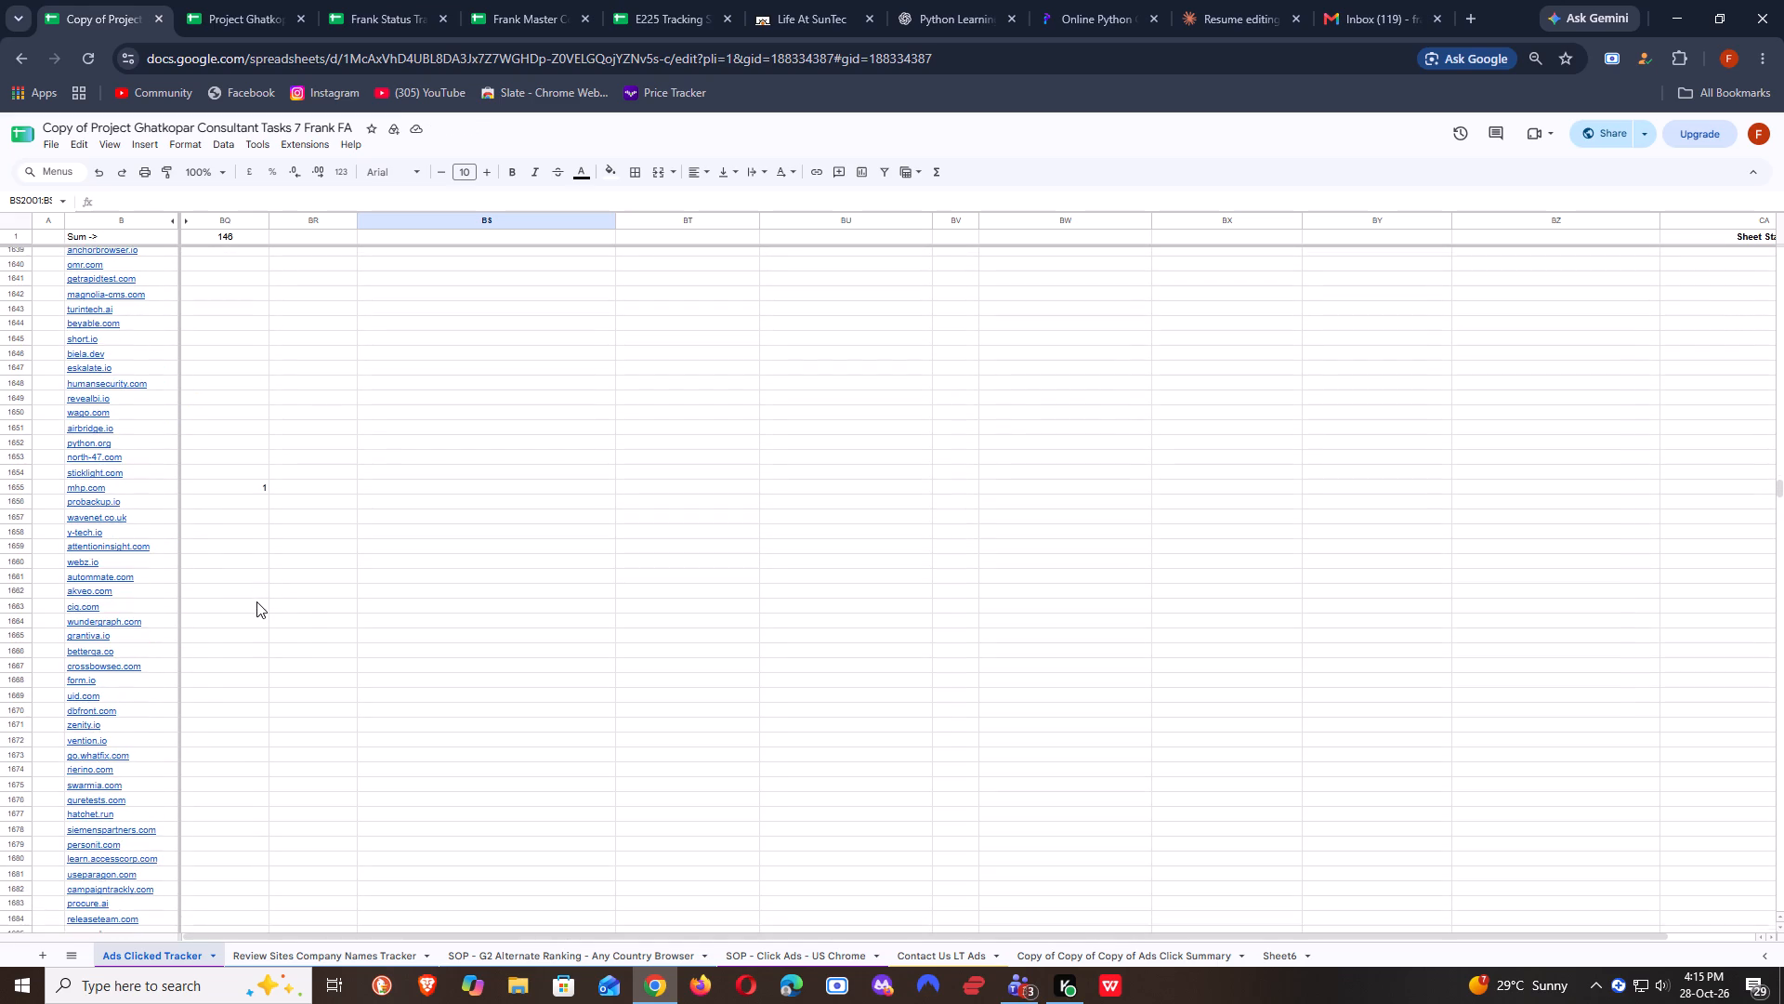
left_click(239, 482)
key("2")
left_click(623, 581)
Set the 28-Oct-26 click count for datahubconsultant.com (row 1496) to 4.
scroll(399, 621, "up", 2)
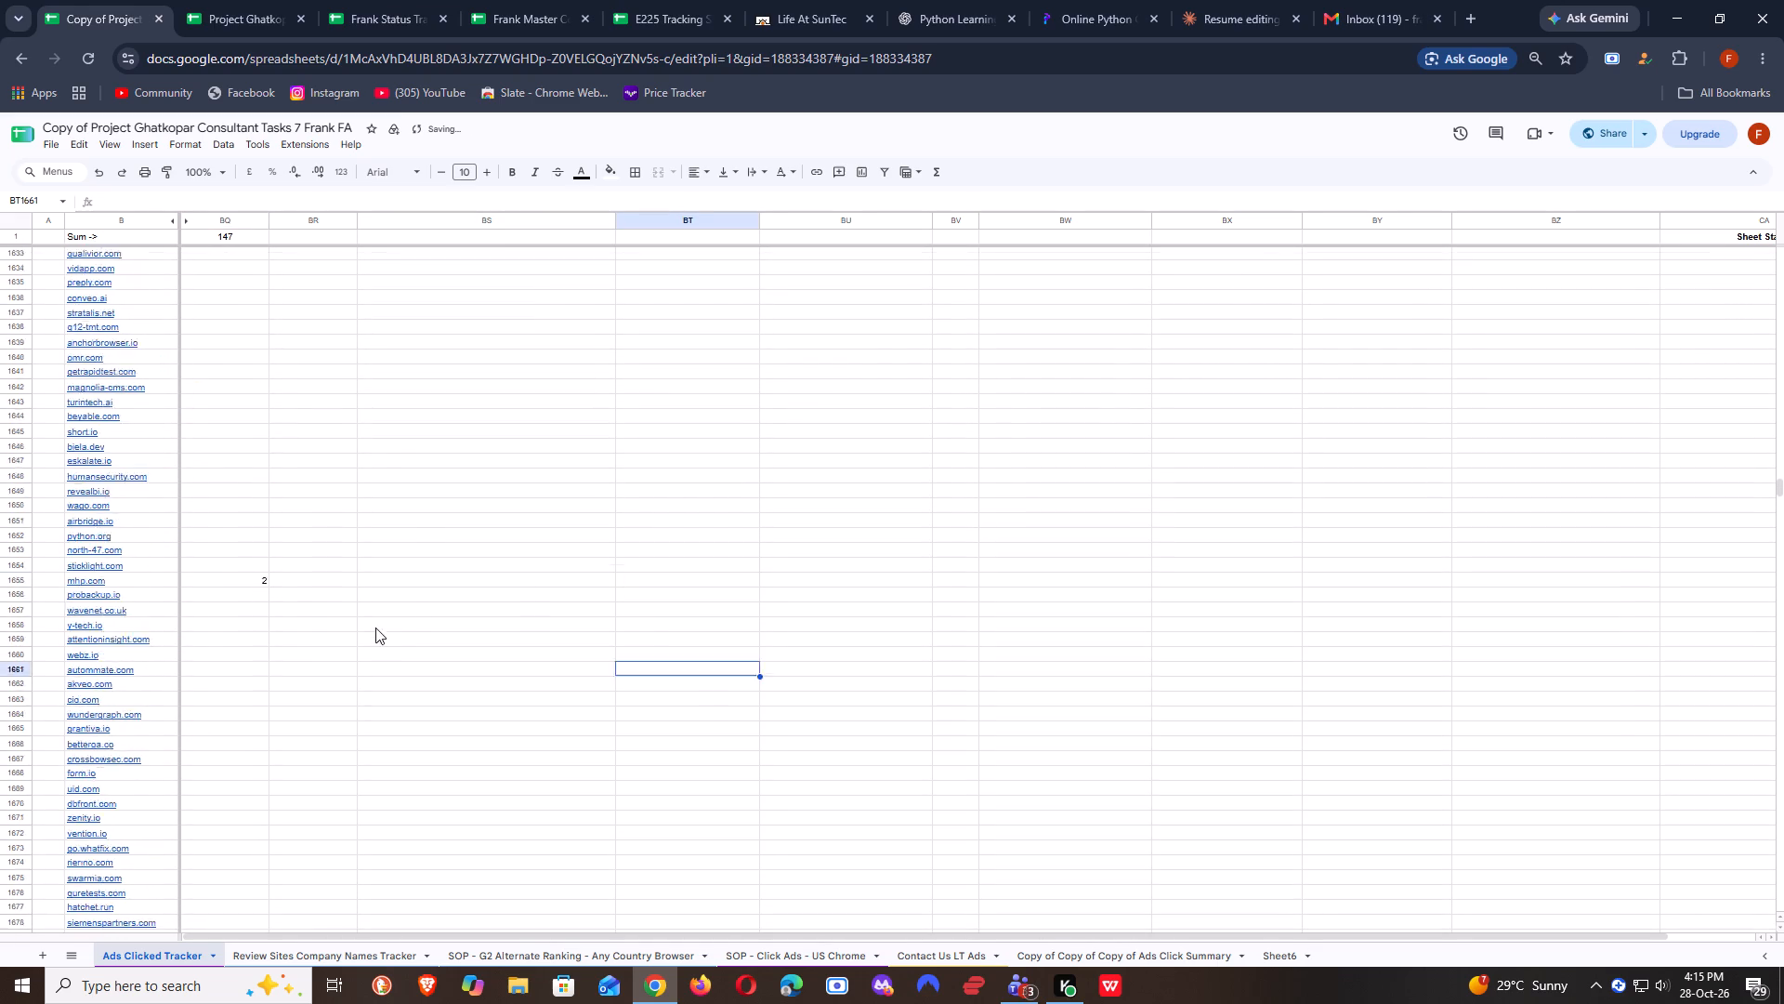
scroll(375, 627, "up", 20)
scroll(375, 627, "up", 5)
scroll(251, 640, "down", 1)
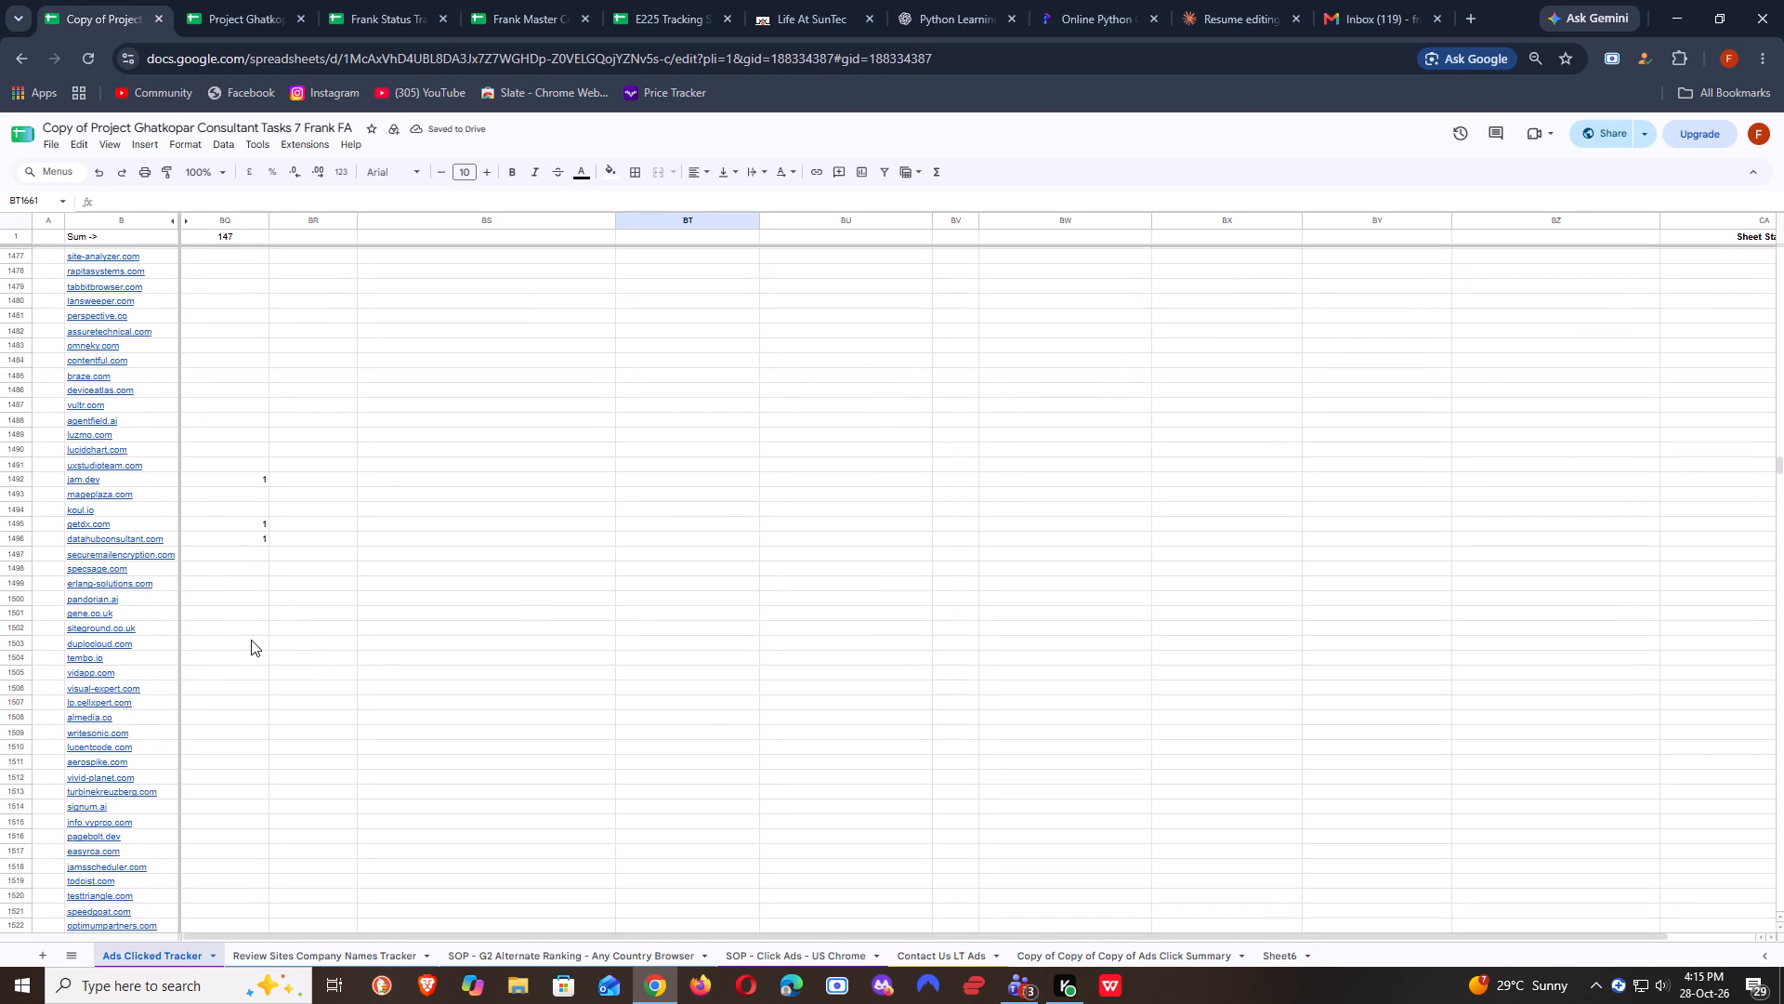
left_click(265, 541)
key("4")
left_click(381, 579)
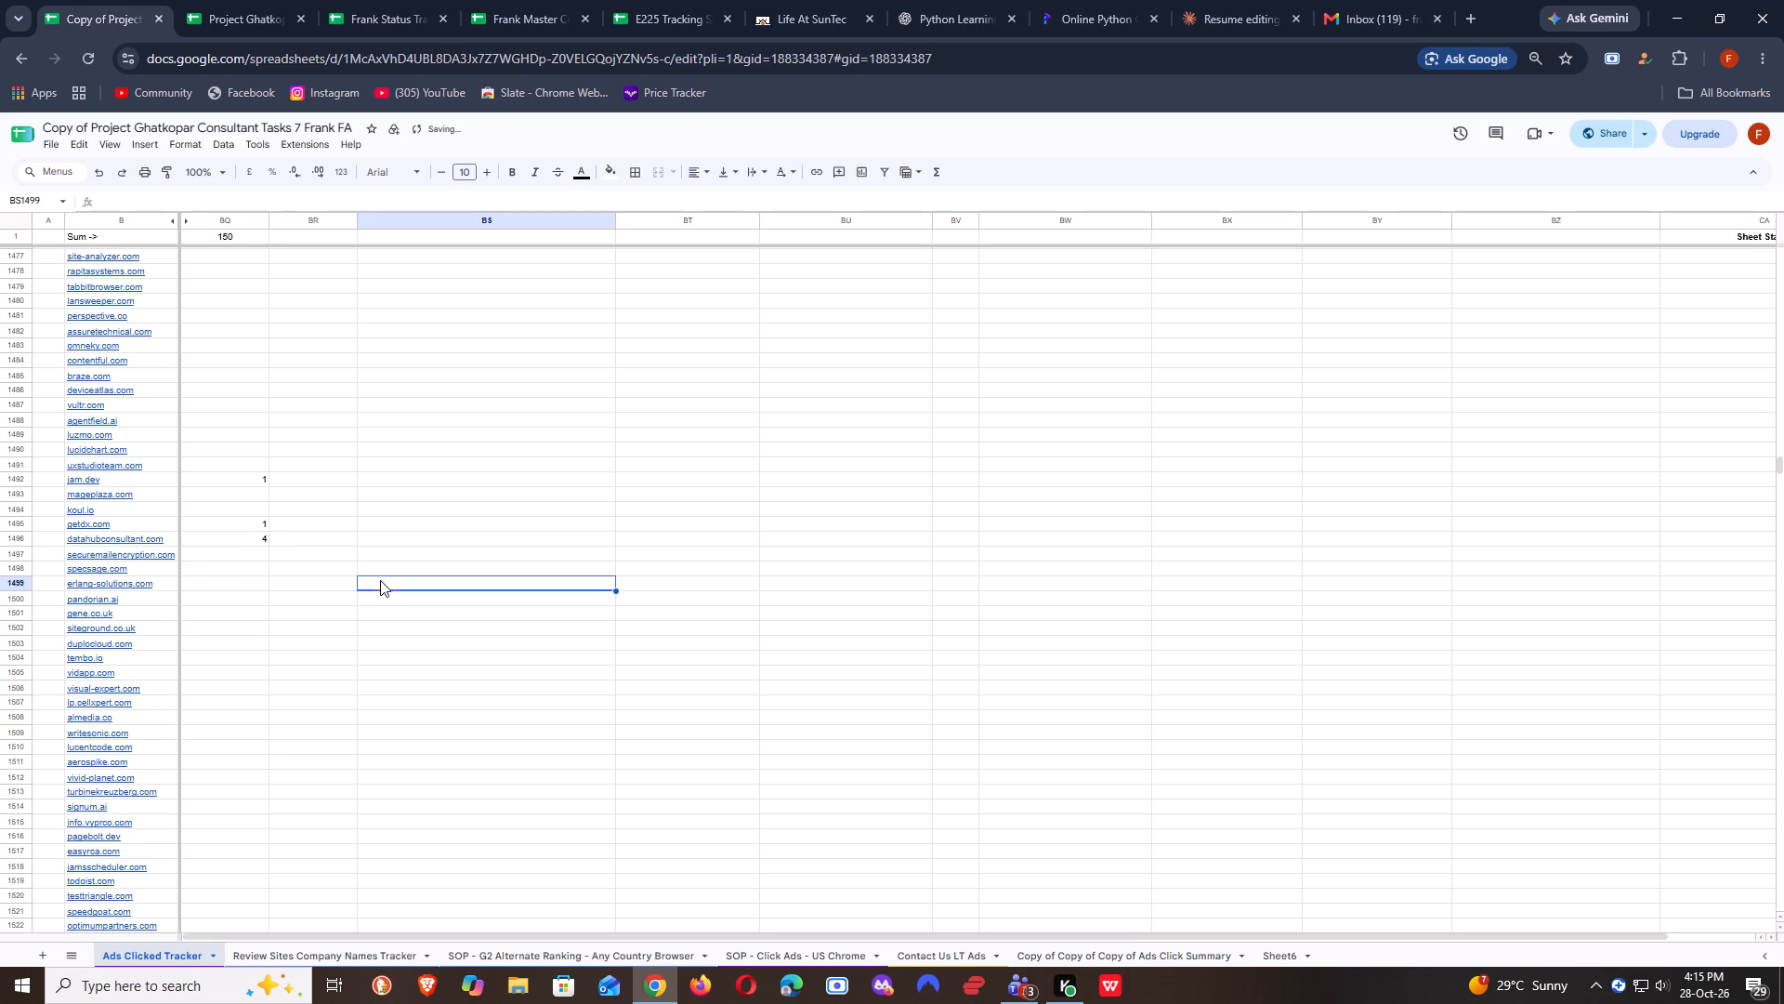
Correct the 28-Oct-26 click count for datahubconsultant.com (row 1496) to 3.
left_click(248, 539)
key("BackSpace")
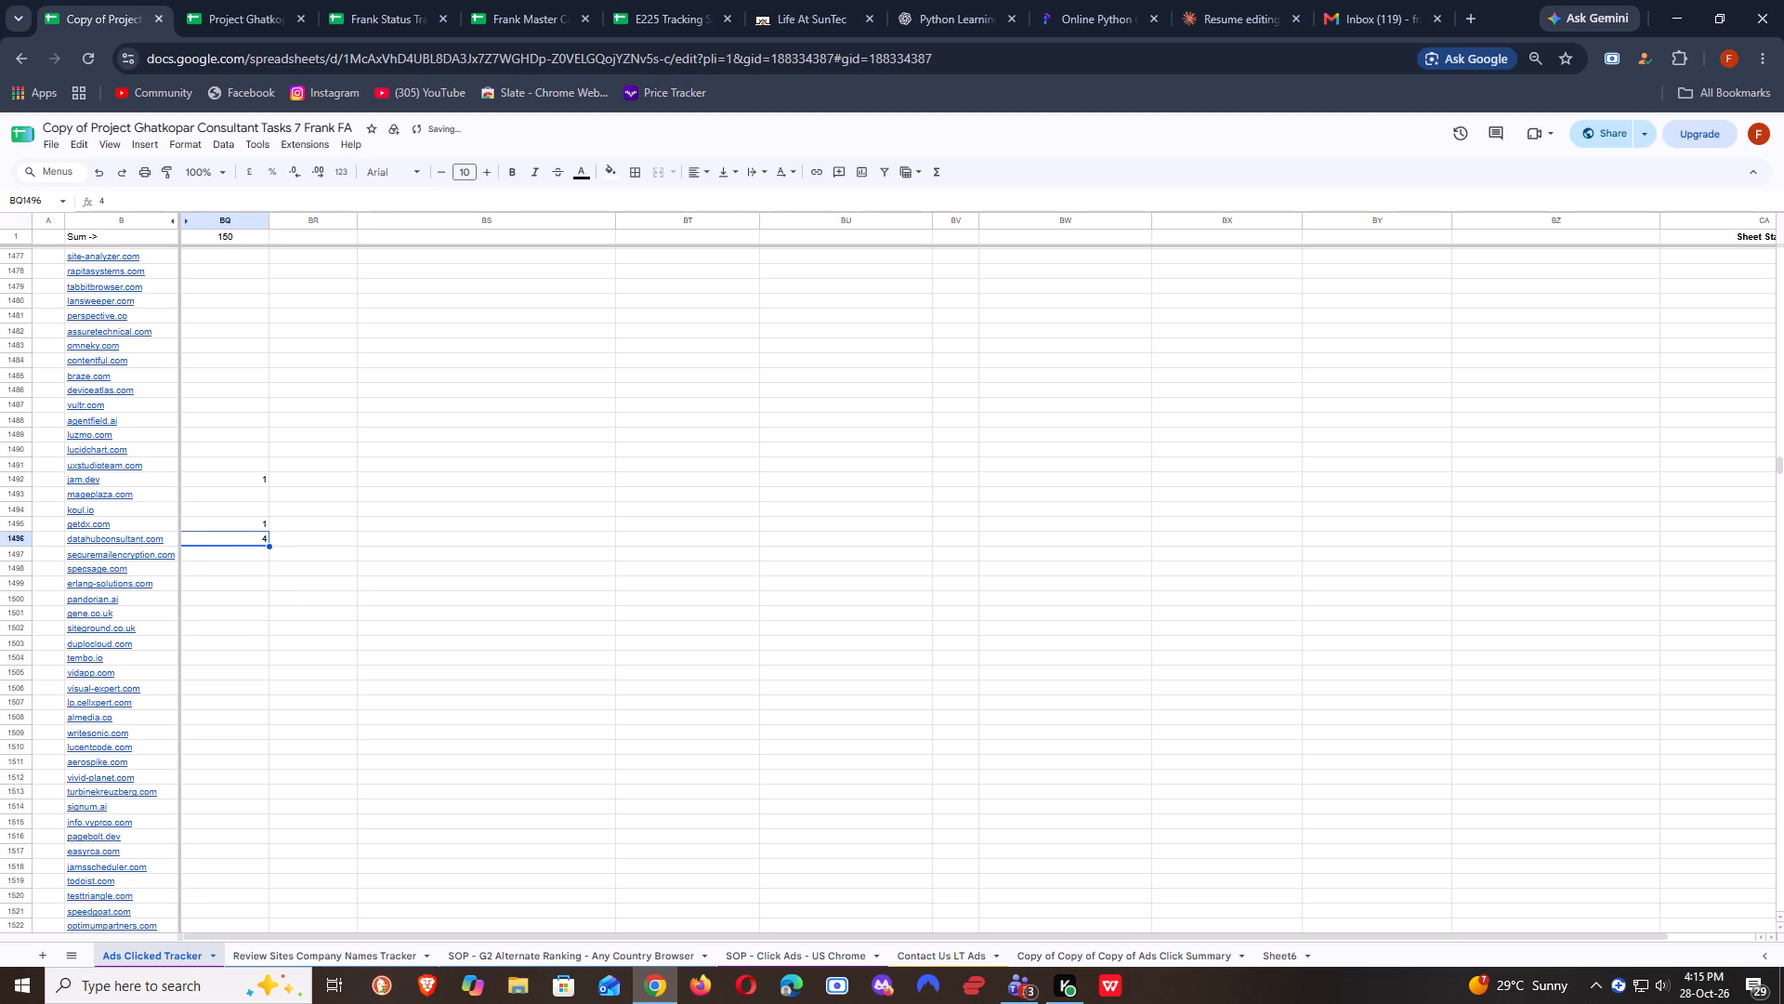
key("3")
key("Return")
left_click(422, 596)
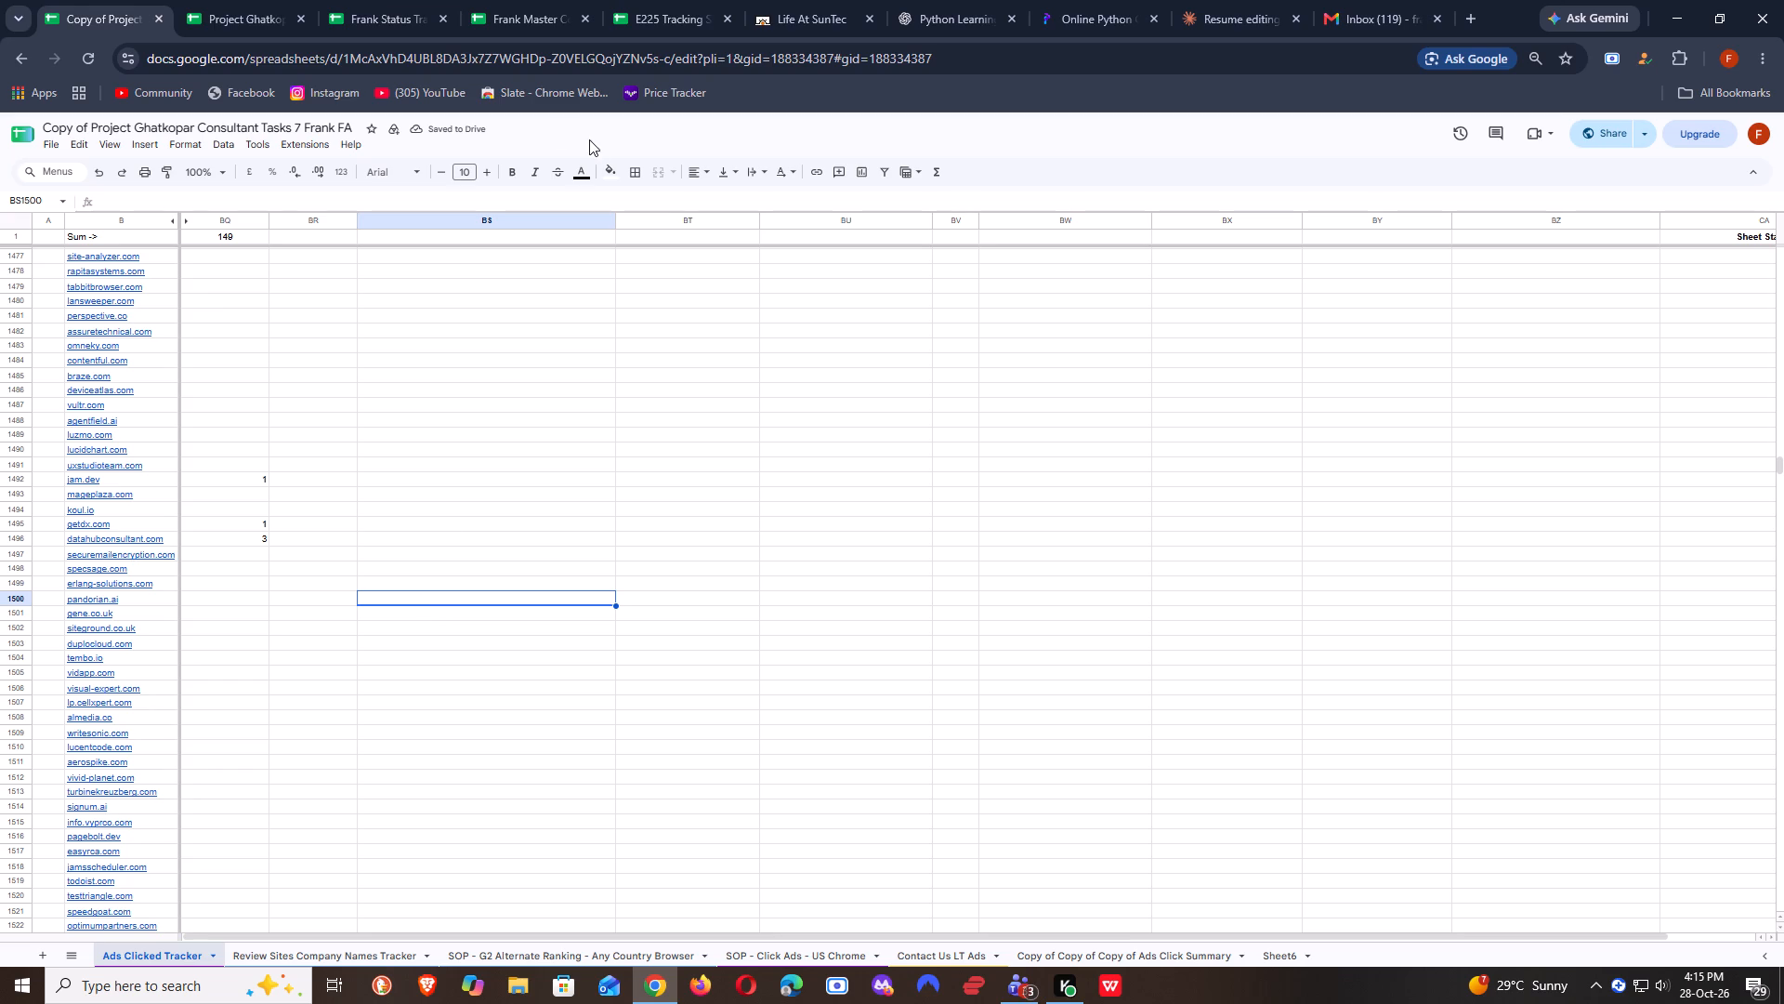
In the Frank Status Tracker, check the Fill Details sheet and copy the Status summary block from the Group Status sheet.
left_click(224, 0)
left_click(446, 0)
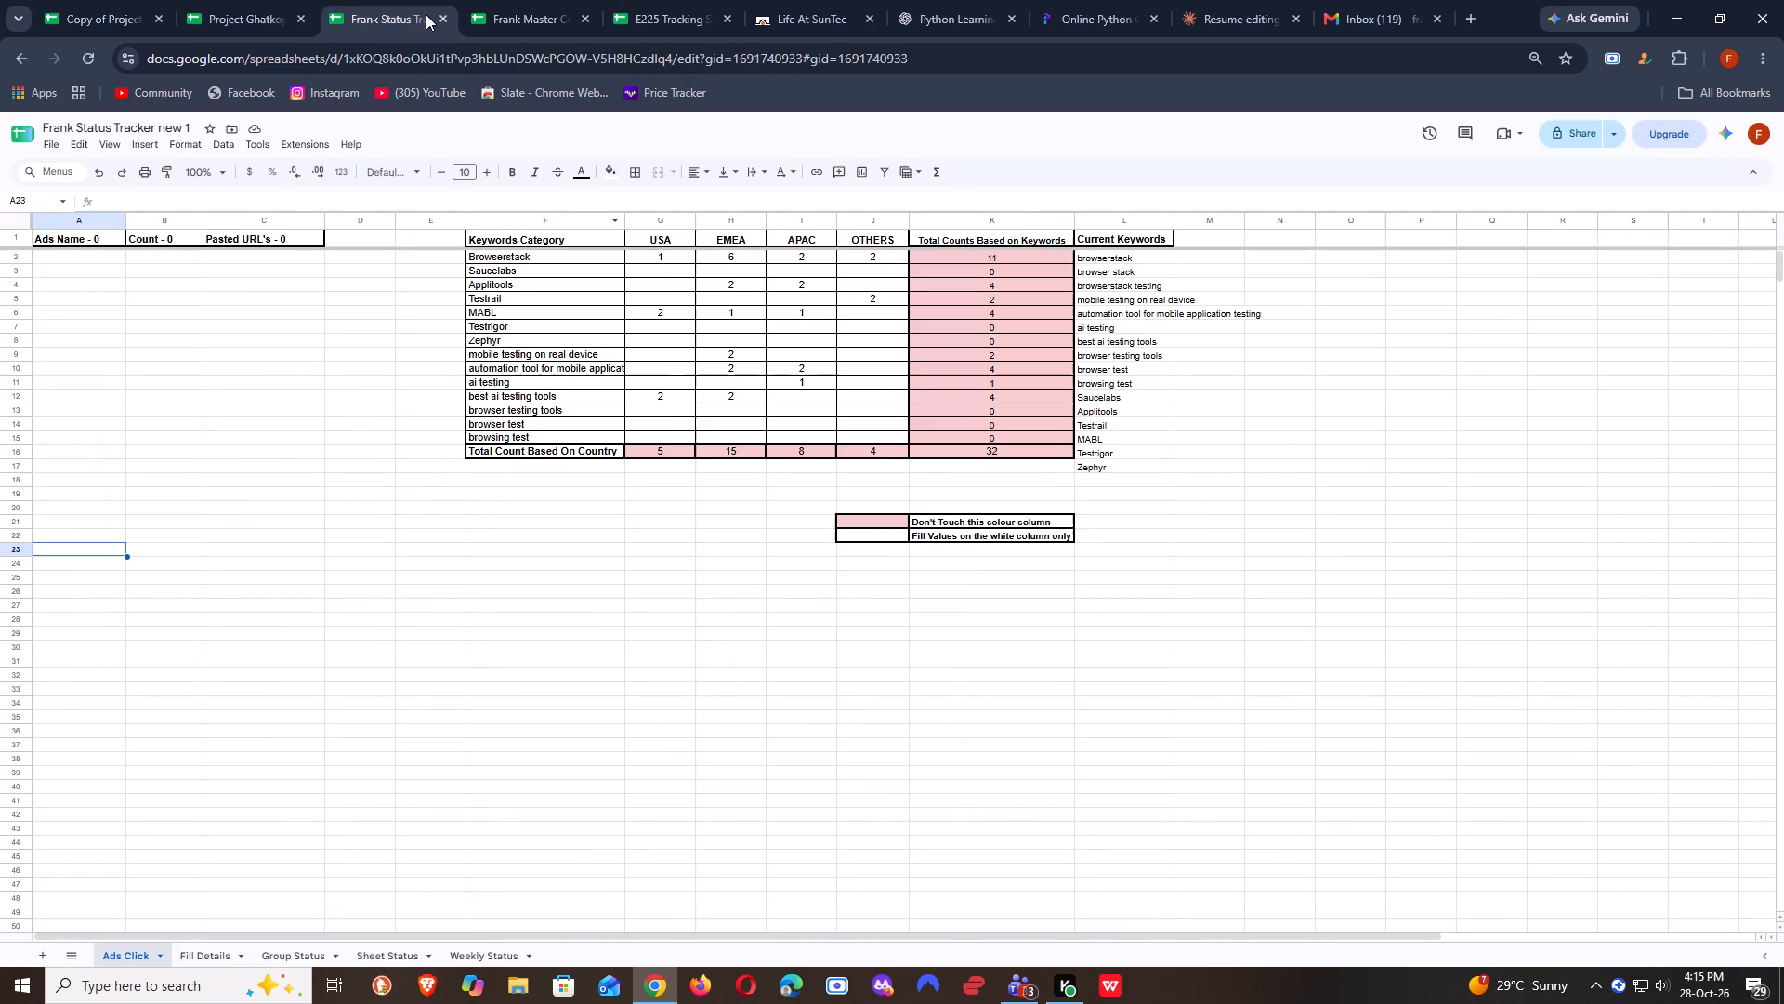
left_click(220, 944)
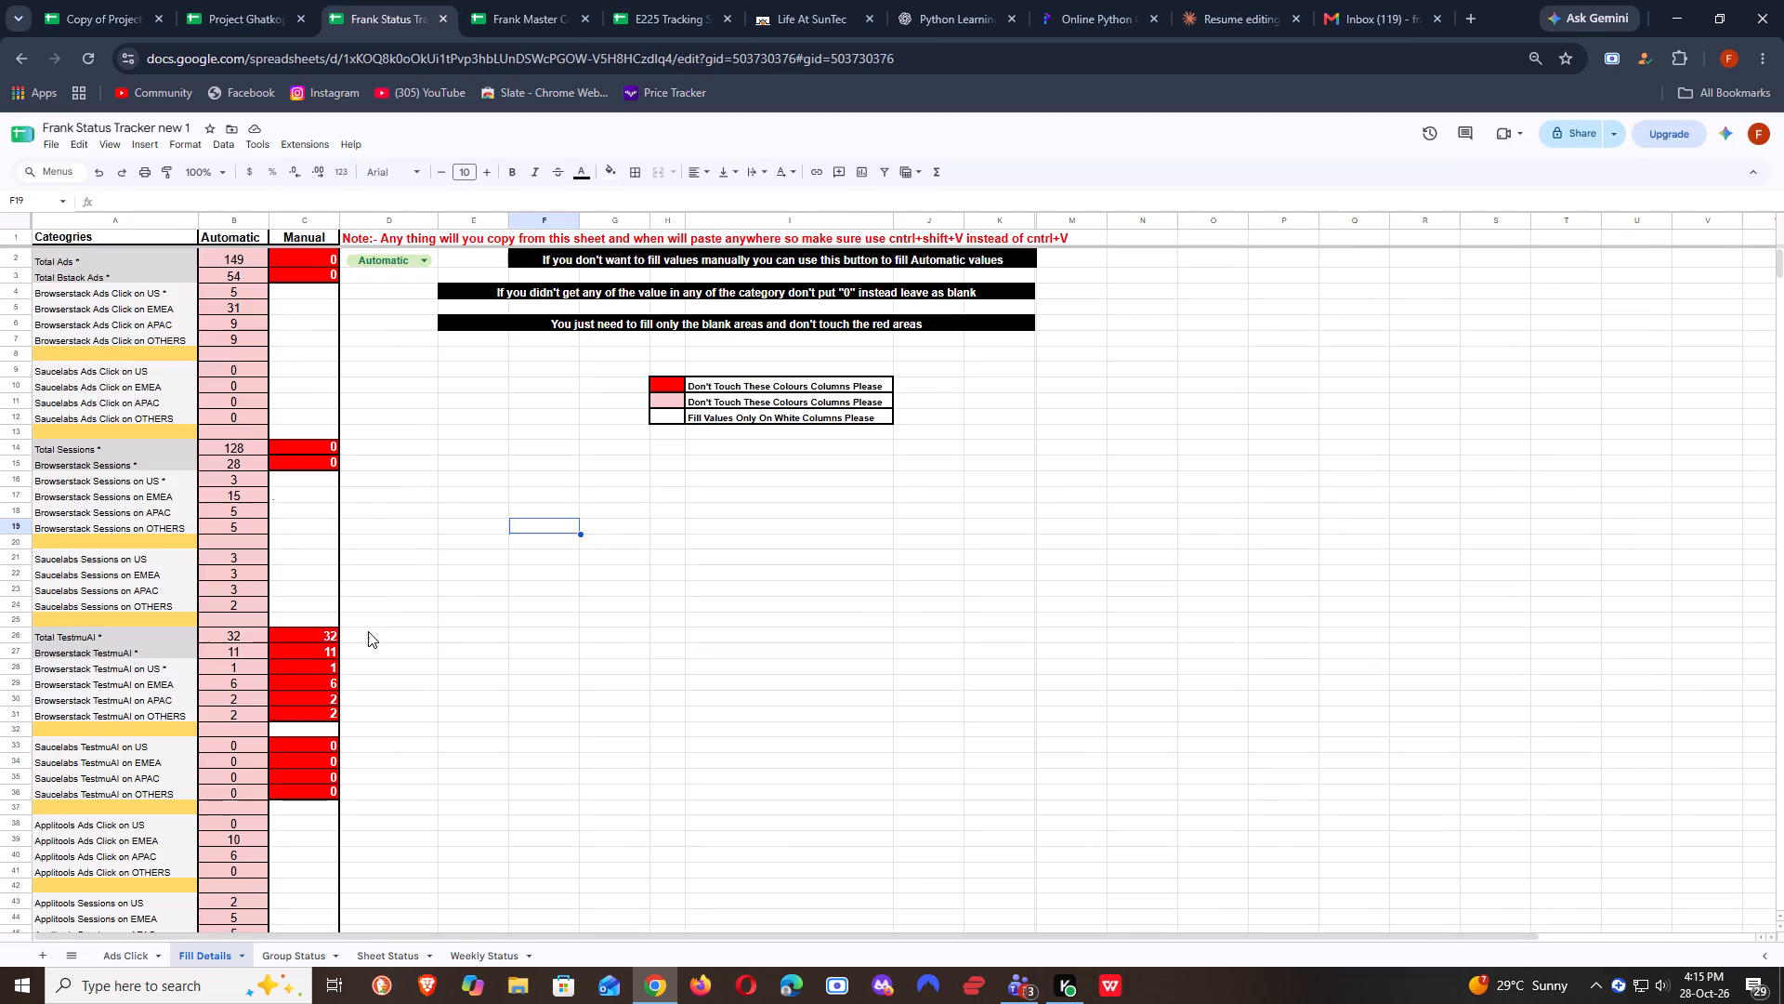
left_click(467, 605)
left_click(291, 958)
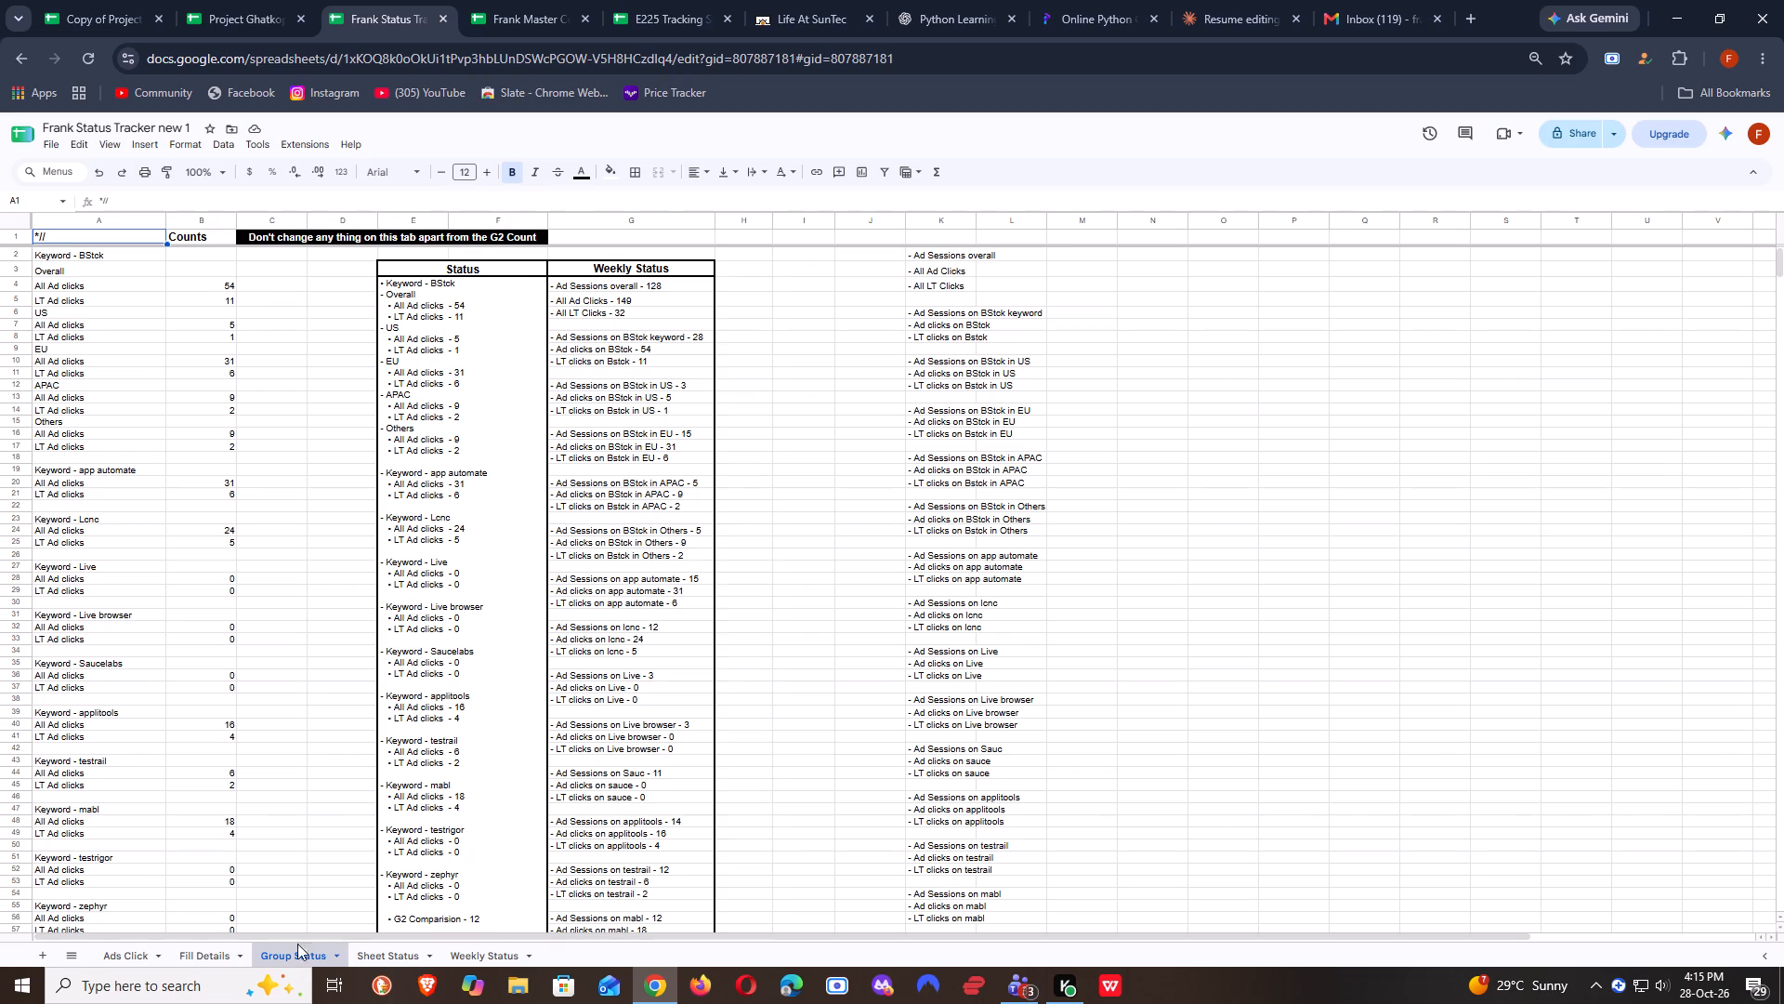
left_click(284, 645)
left_click(405, 648)
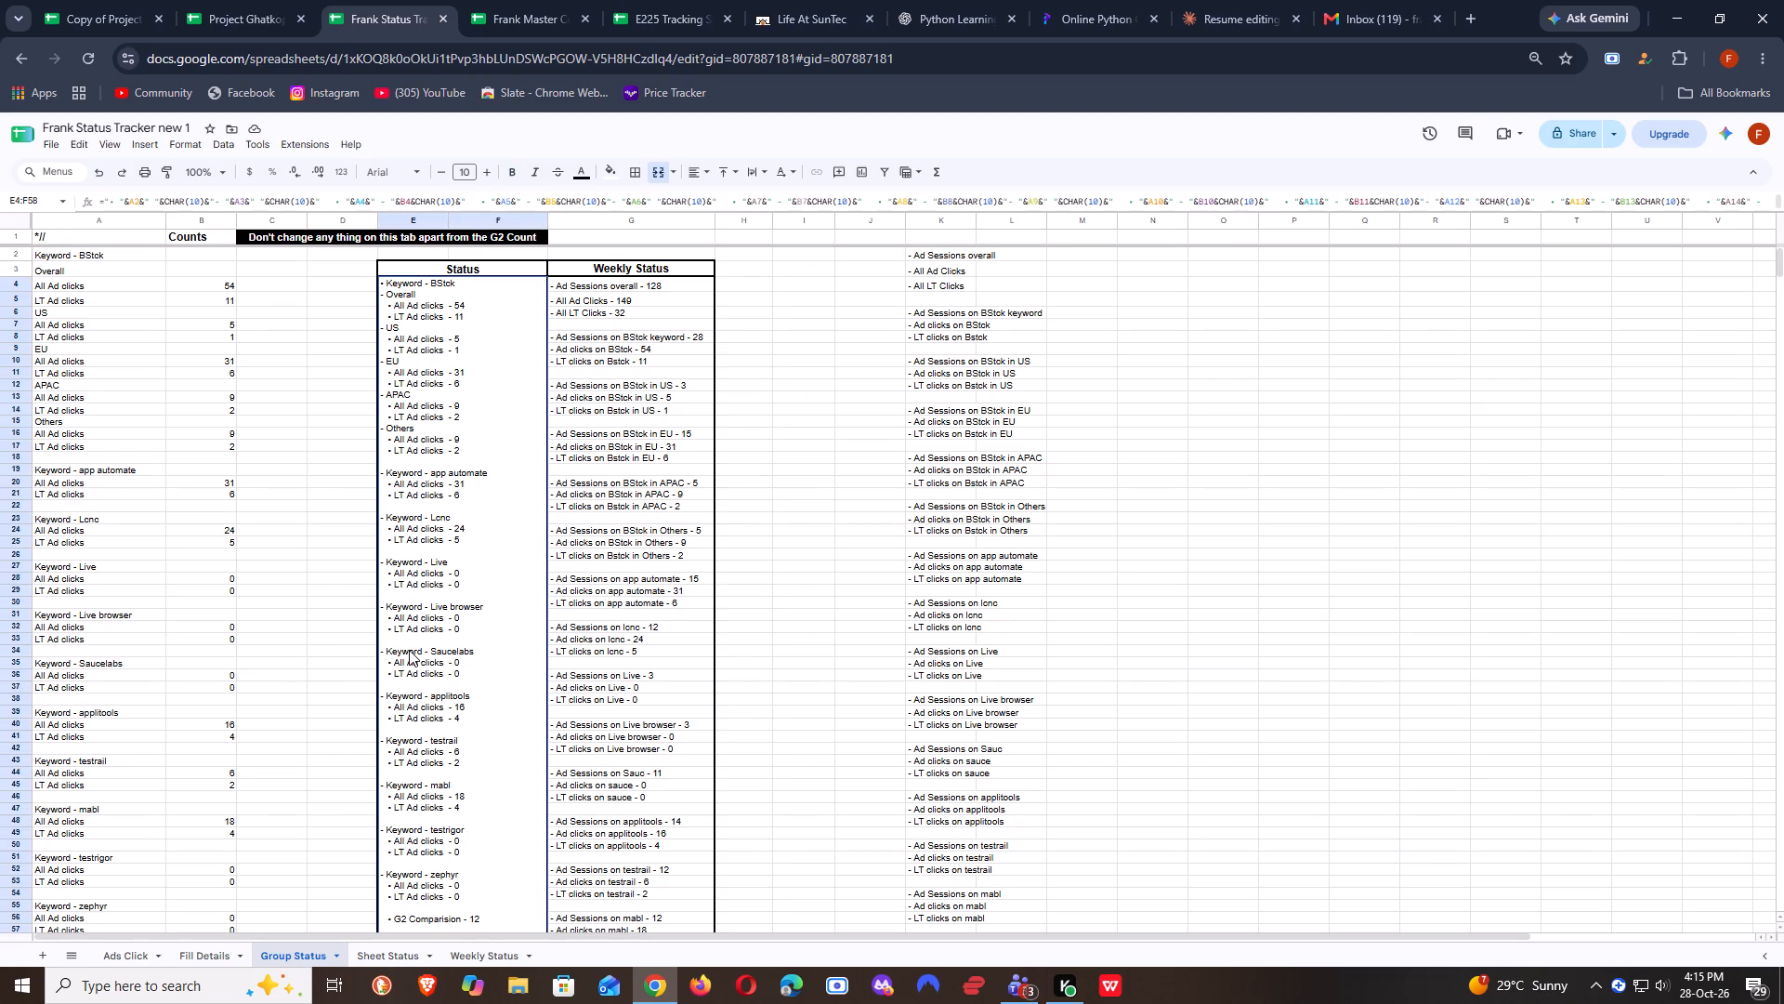
key("ctrl+c")
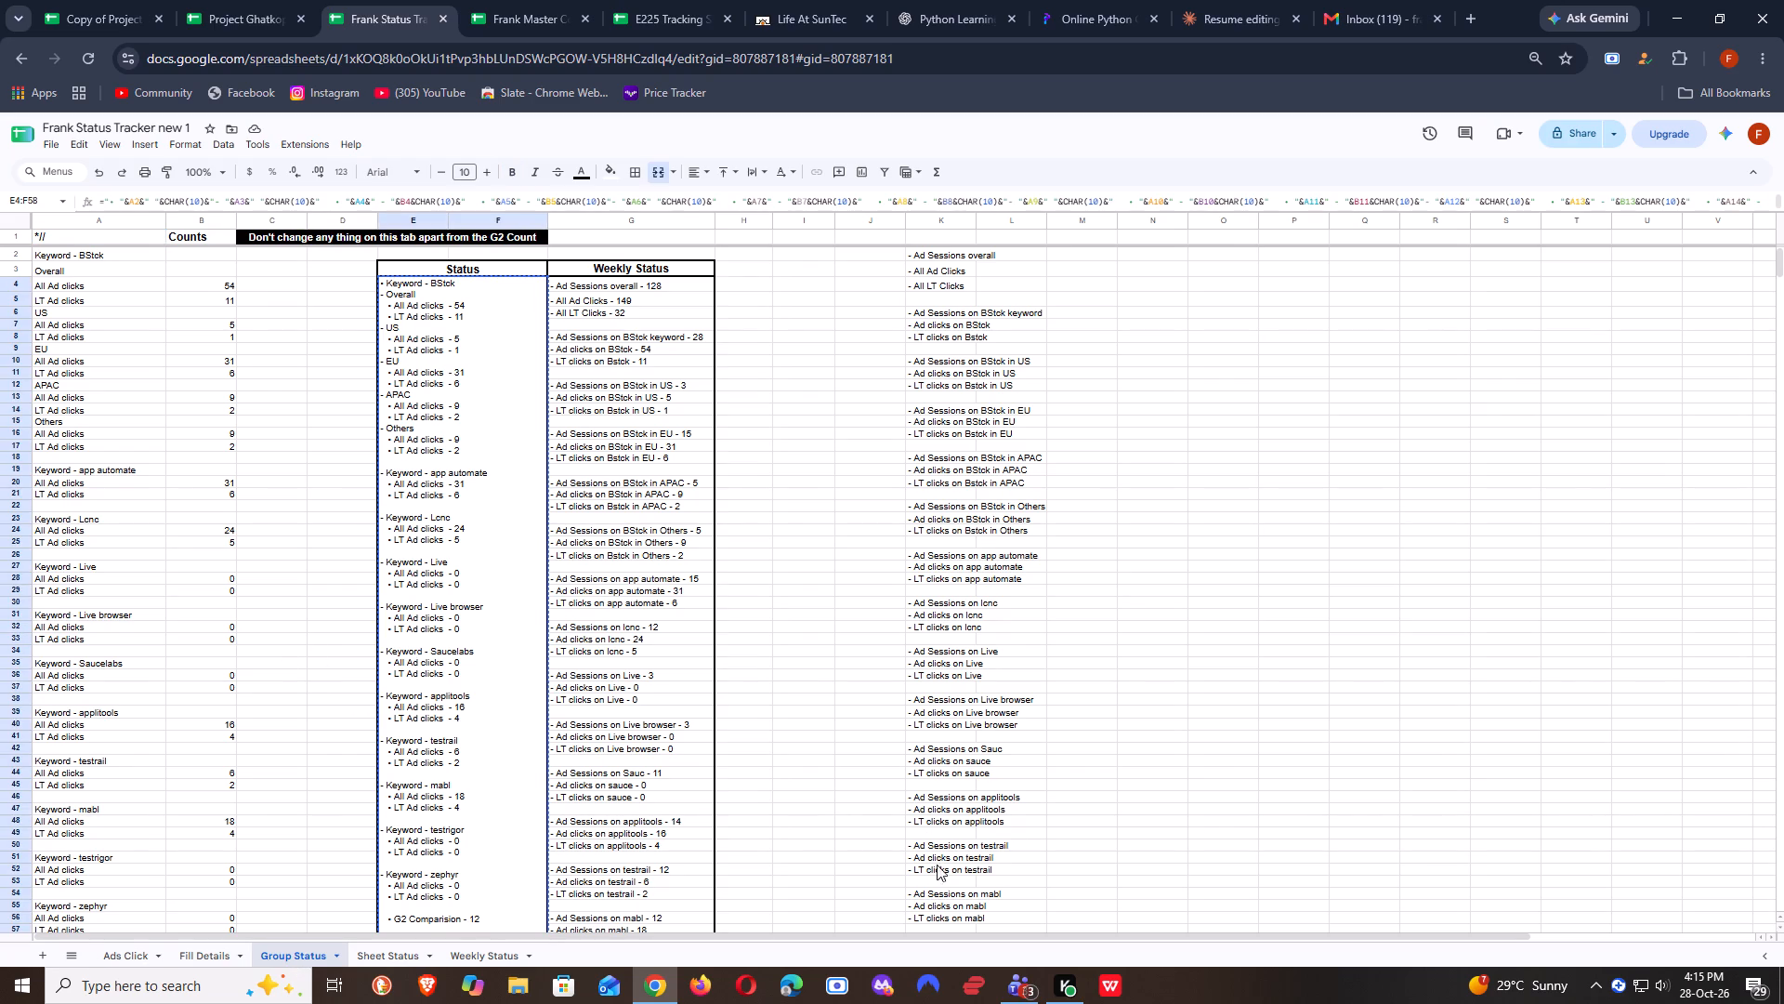
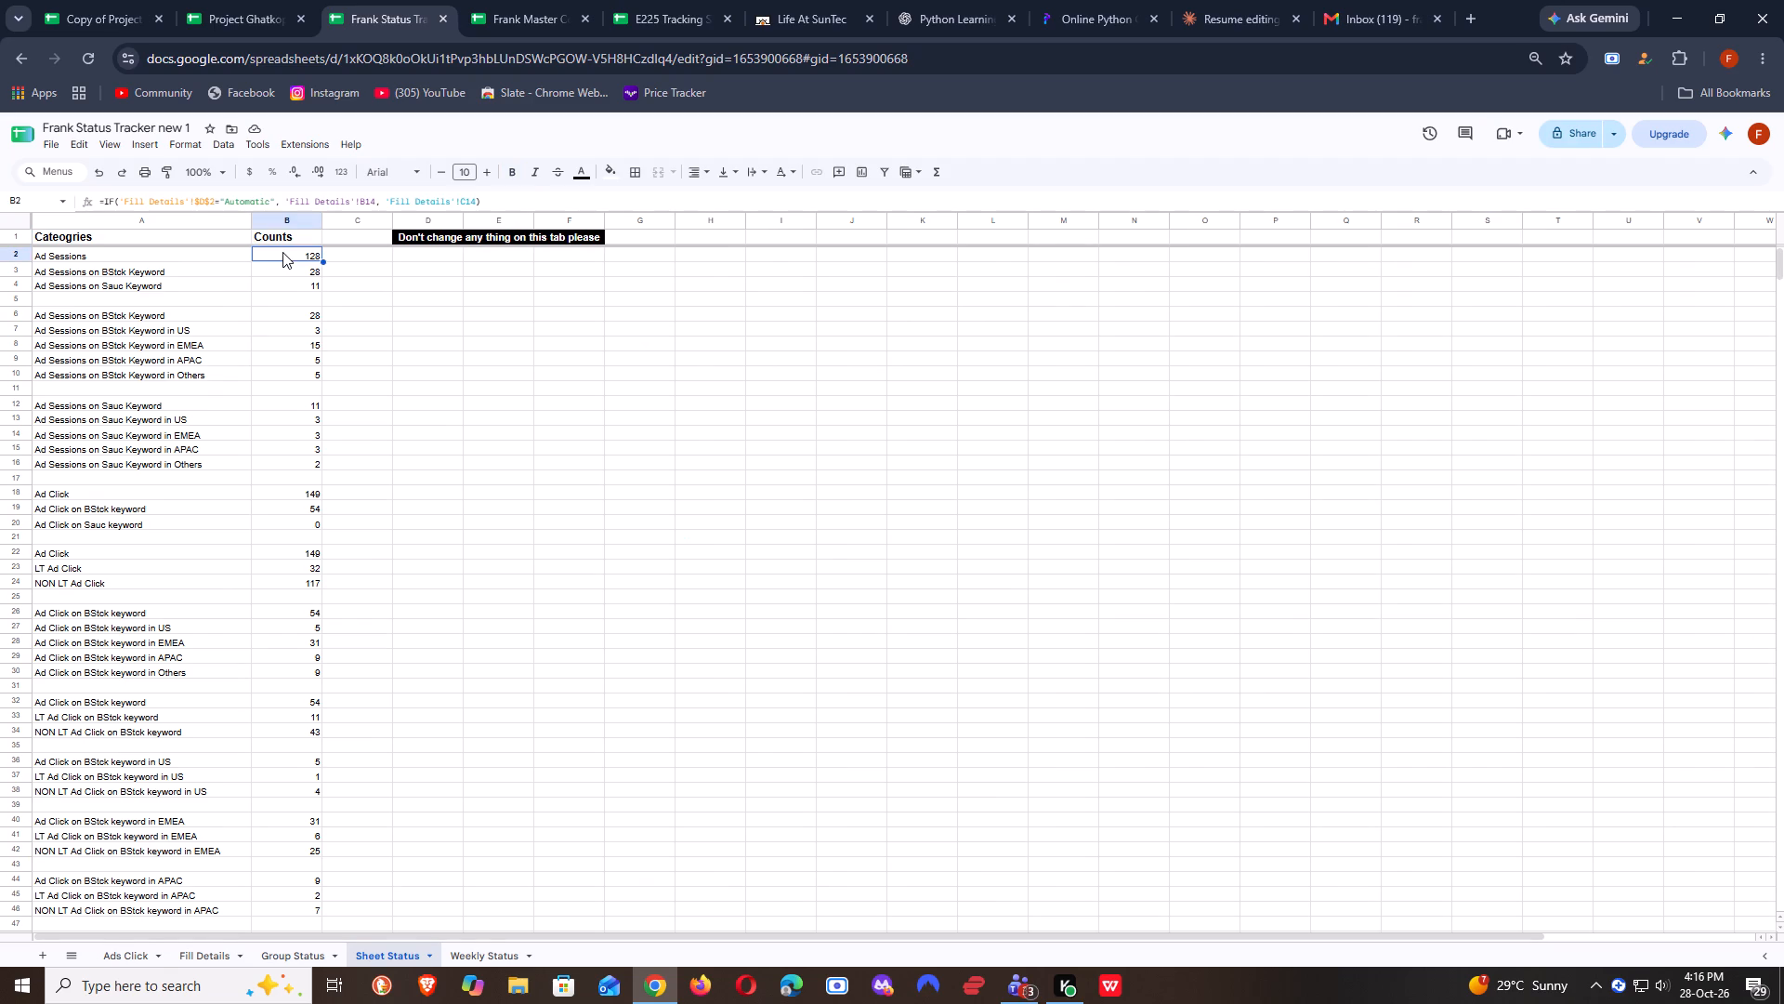
Copy the Counts column from B2 down to the last row on the Sheet Status sheet.
key("ctrl+shift+Down")
key("ctrl+shift+Down")
key("ctrl+shift+Down")
key("ctrl+shift+Down")
key("ctrl+shift+Down")
key("ctrl+shift+Down")
key("ctrl+shift+Down")
key("ctrl+shift+Down")
key("ctrl+shift+Down")
key("ctrl+shift+Down")
key("ctrl+shift+Down")
key("ctrl+shift+Down")
key("ctrl+shift+Down")
key("ctrl+shift+Down")
key("ctrl+shift+Down")
key("ctrl+shift+Down")
key("ctrl+shift+Down")
key("ctrl+shift+Down")
key("ctrl+shift+Down")
key("ctrl+shift+Down")
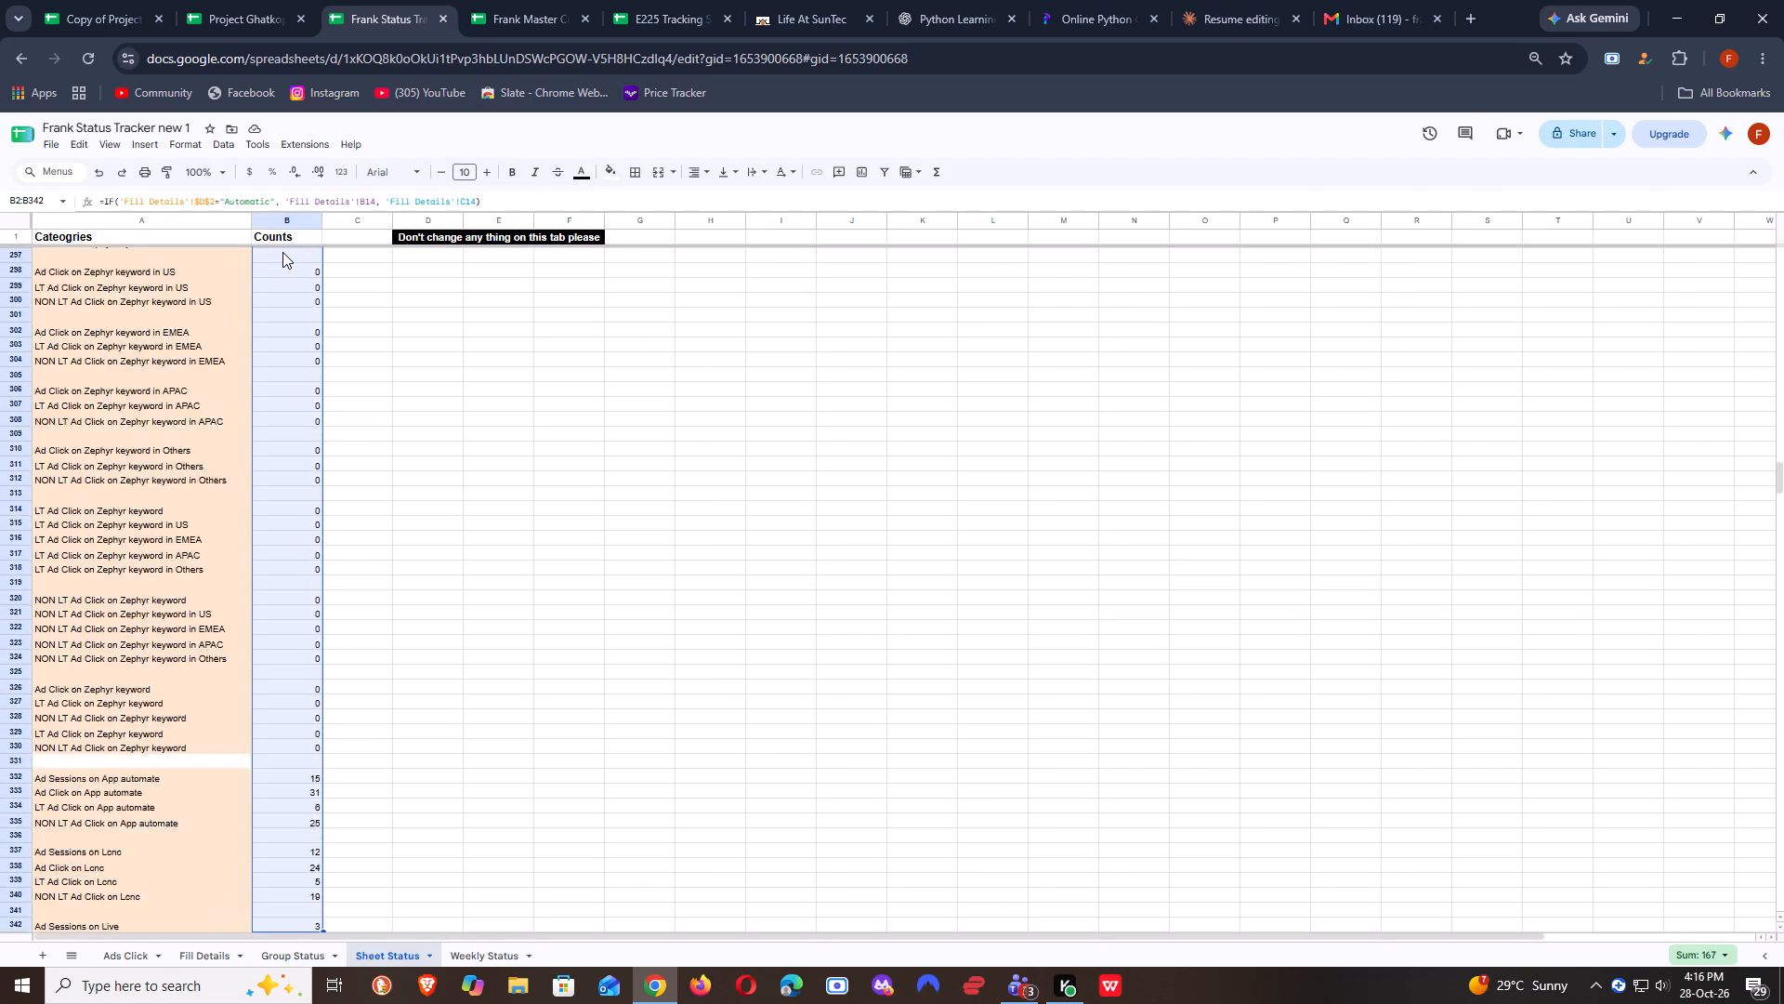
key("ctrl+c")
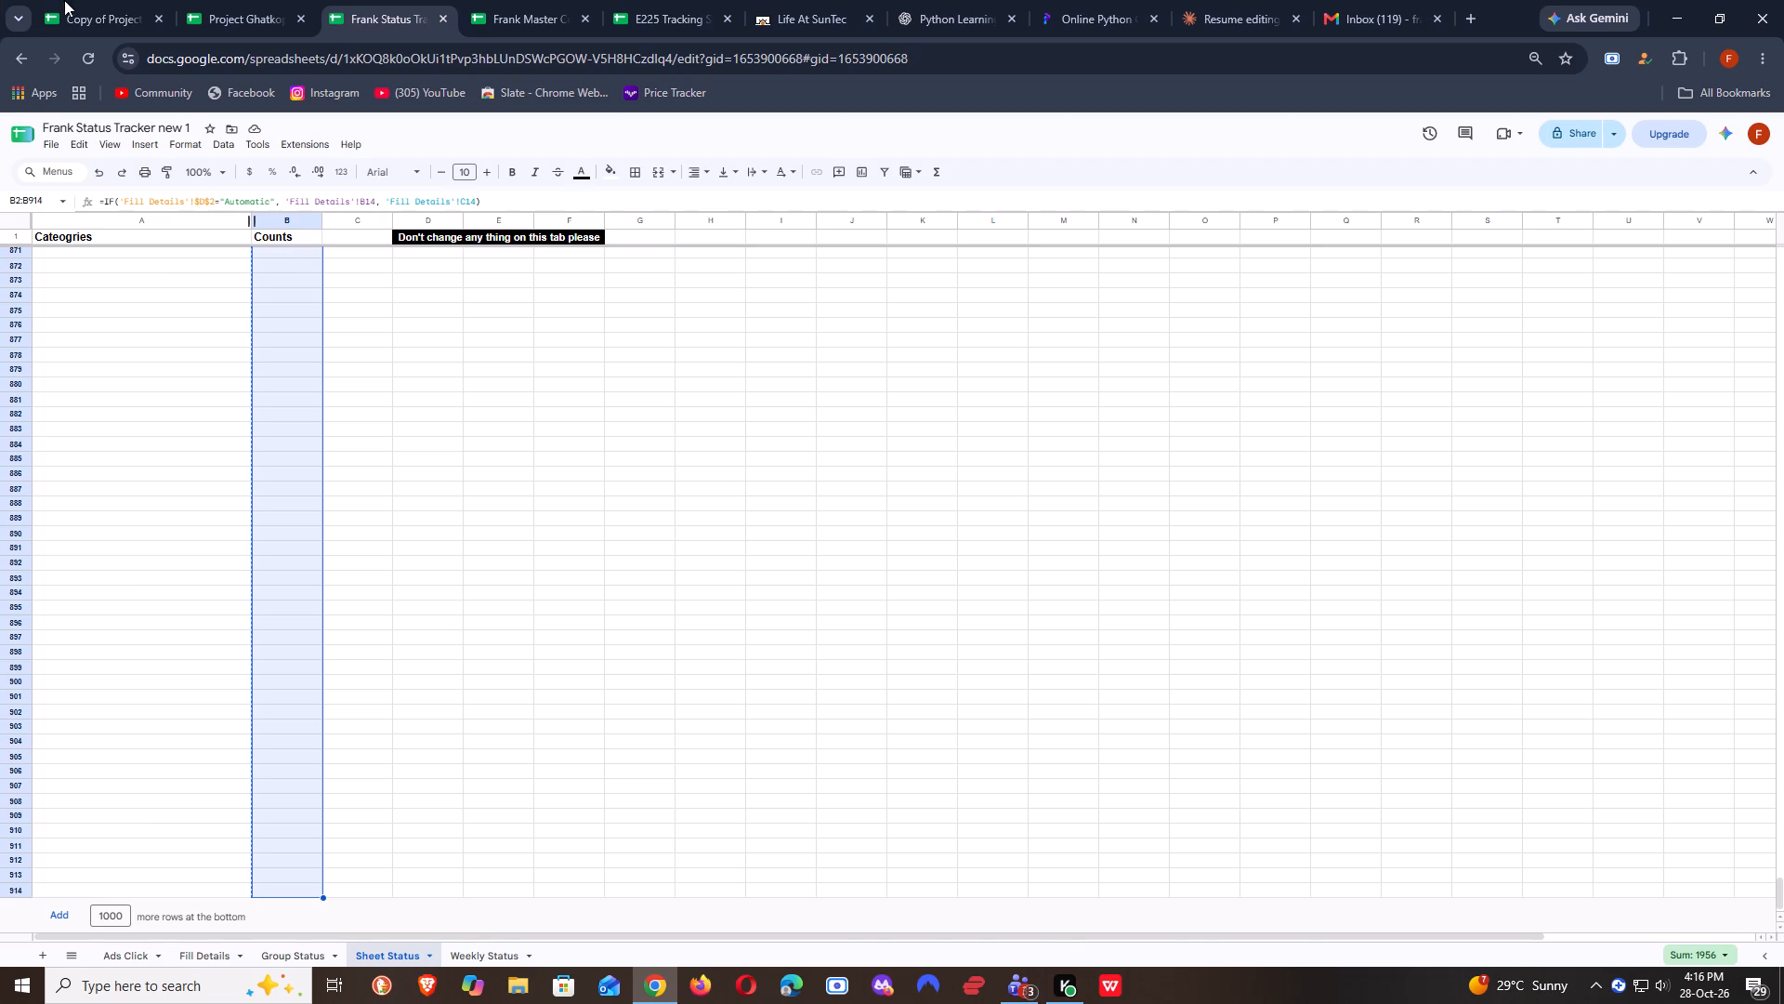
Paste the copied counts as values only into the Sheet Status column from CA2 in the Ads Clicked Tracker of the Frank FA workbook.
left_click(113, 0)
scroll(1247, 698, "up", 6)
scroll(1365, 695, "up", 4)
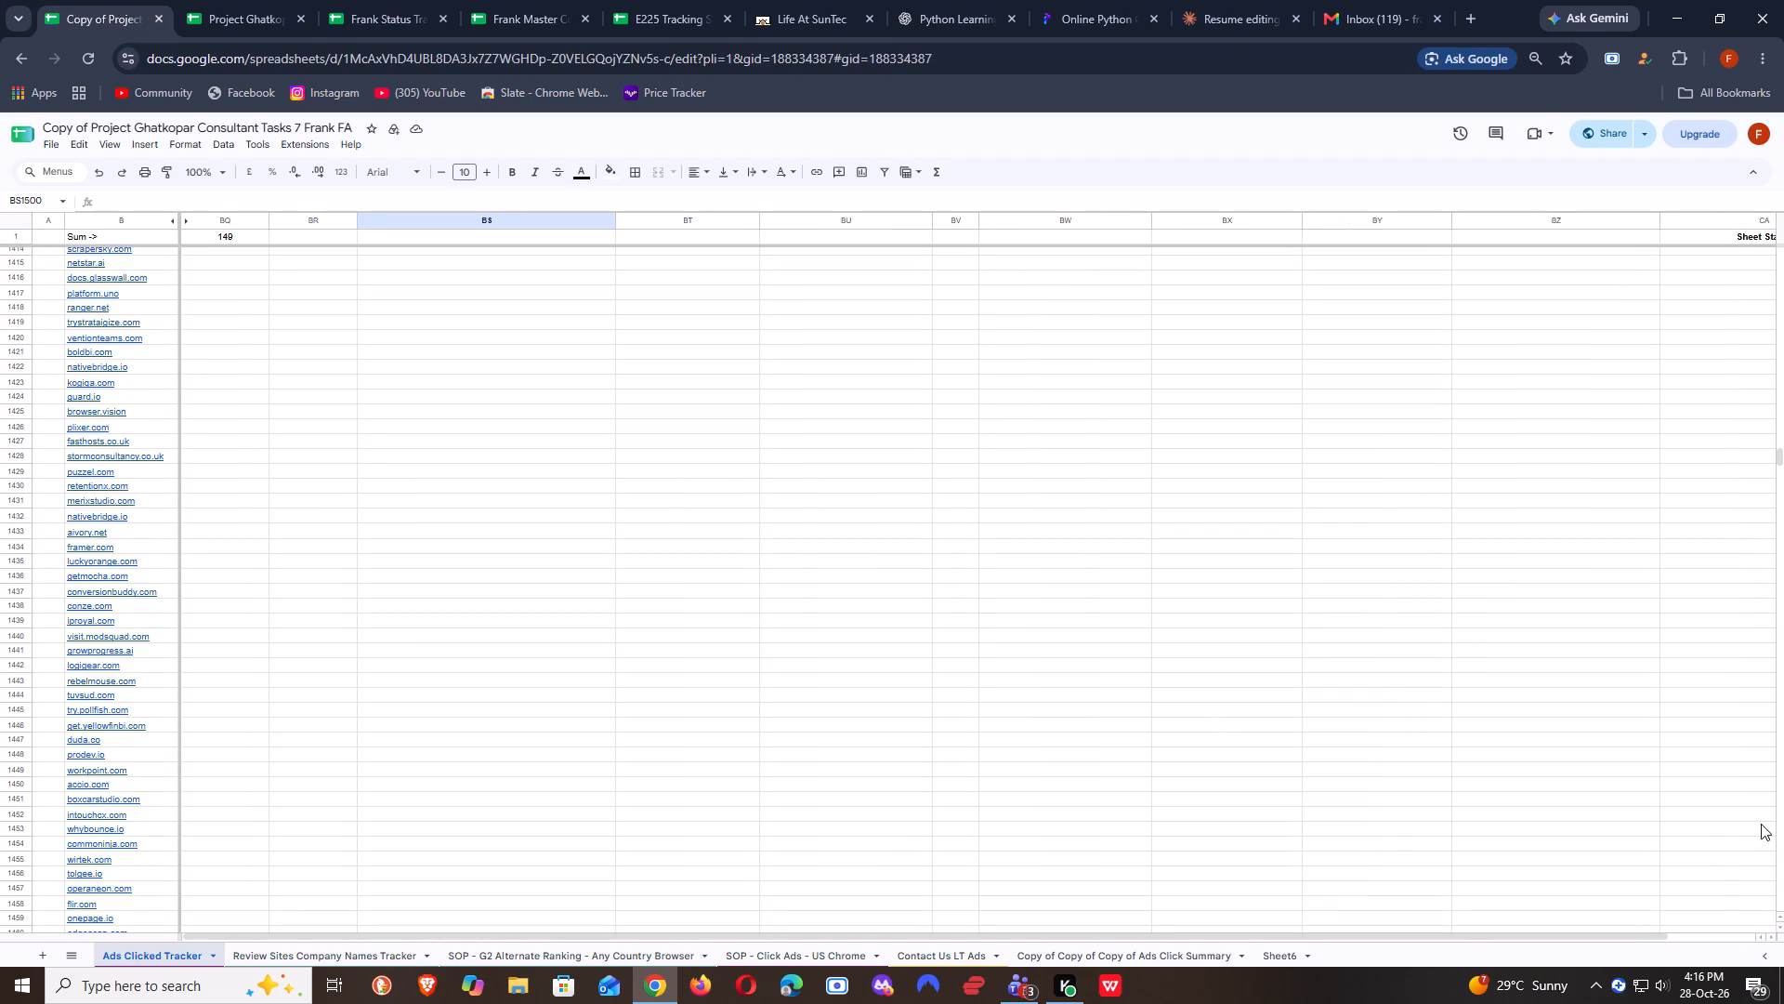
left_click_drag(1781, 456, 1783, 118)
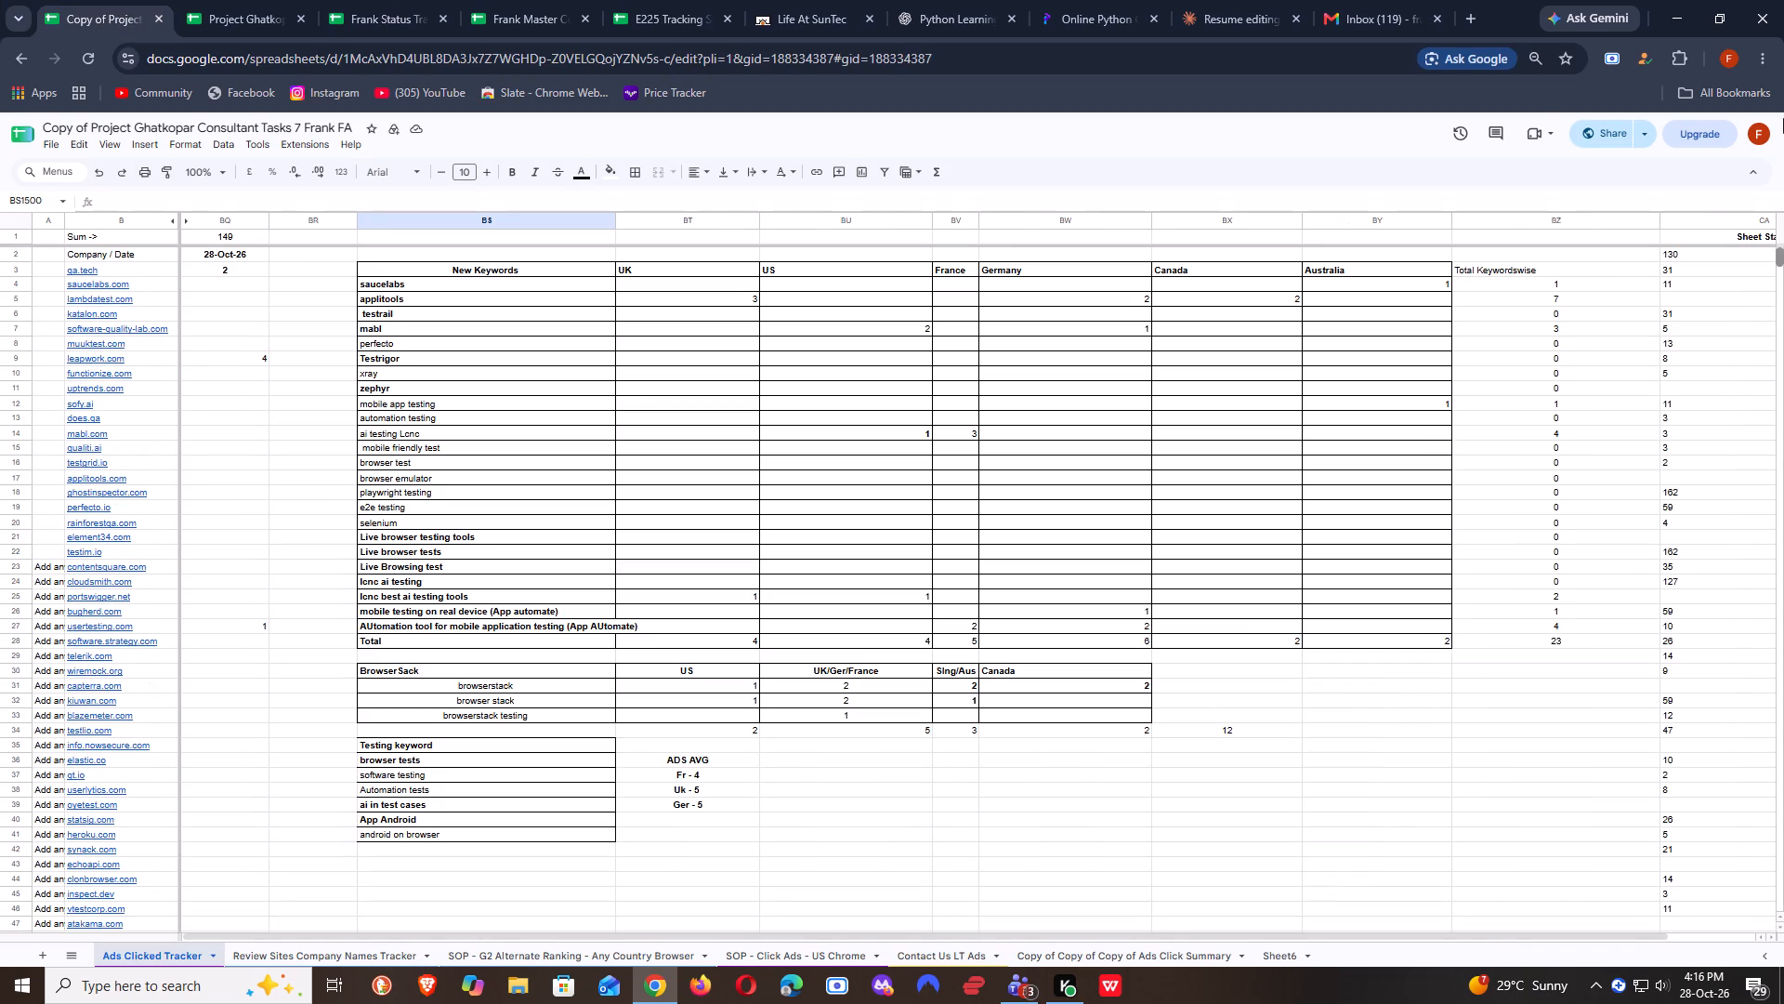
left_click_drag(1783, 118, 1783, 117)
left_click_drag(761, 939, 1187, 944)
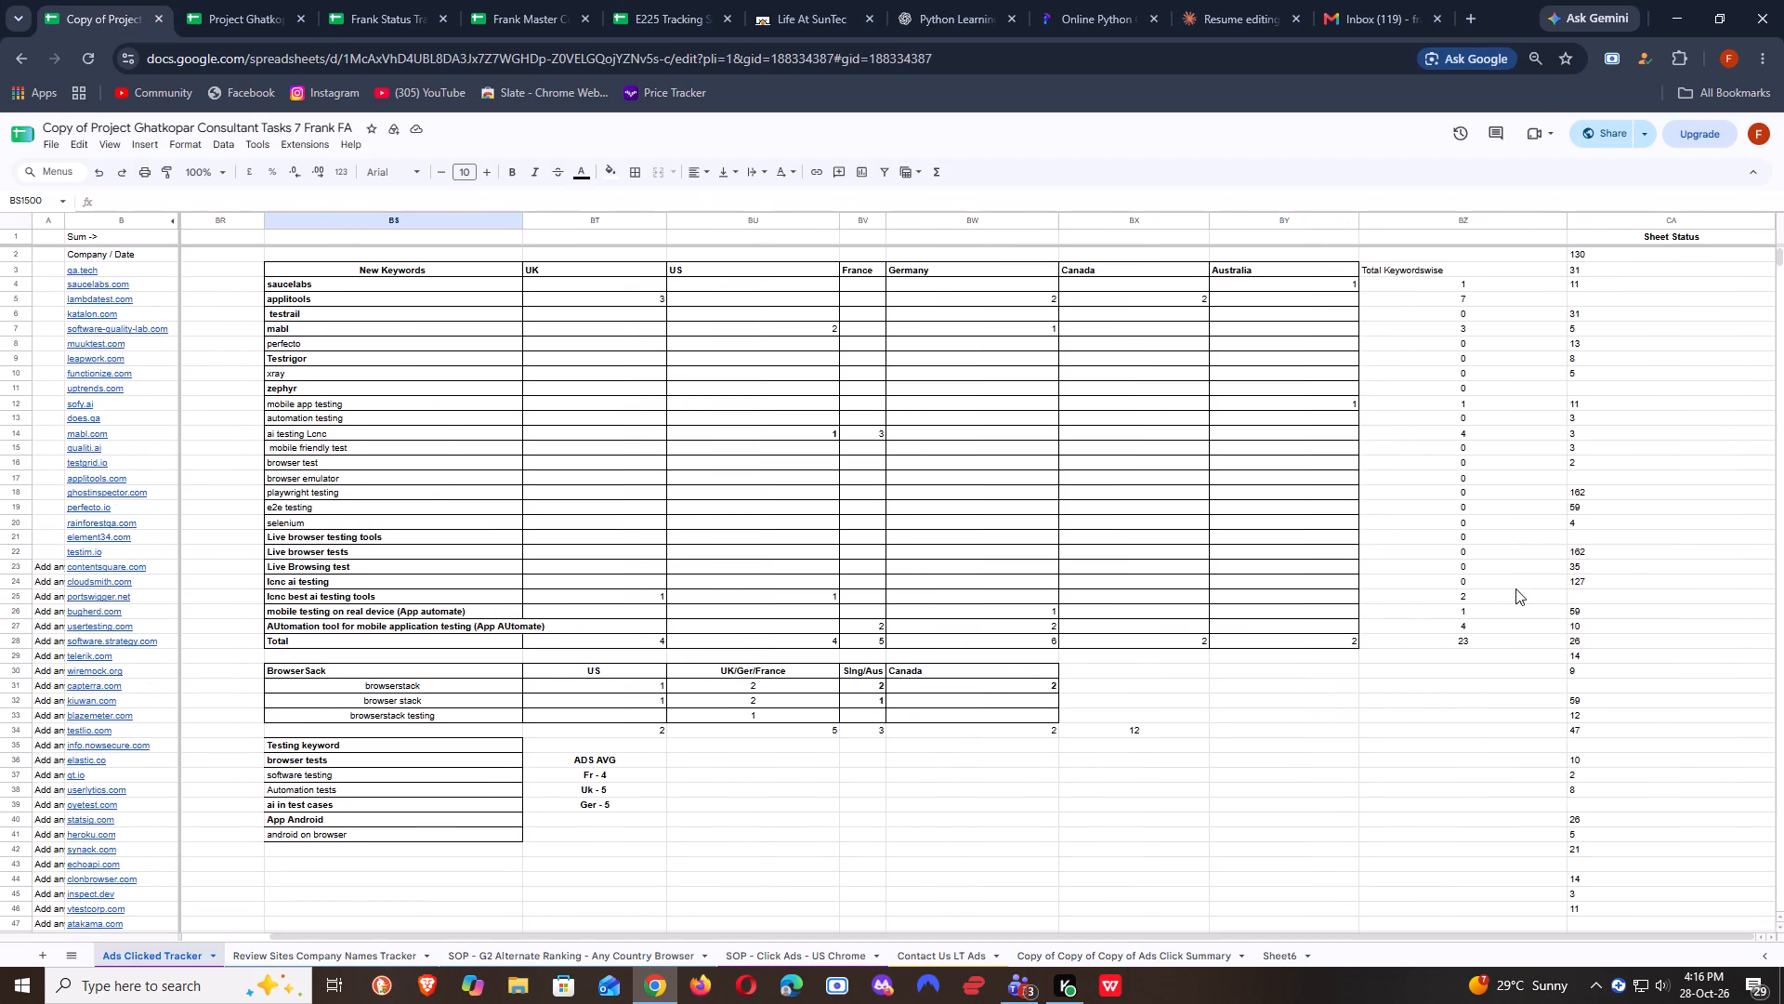
scroll(1532, 356, "up", 3)
left_click(1586, 247)
left_click(1586, 253)
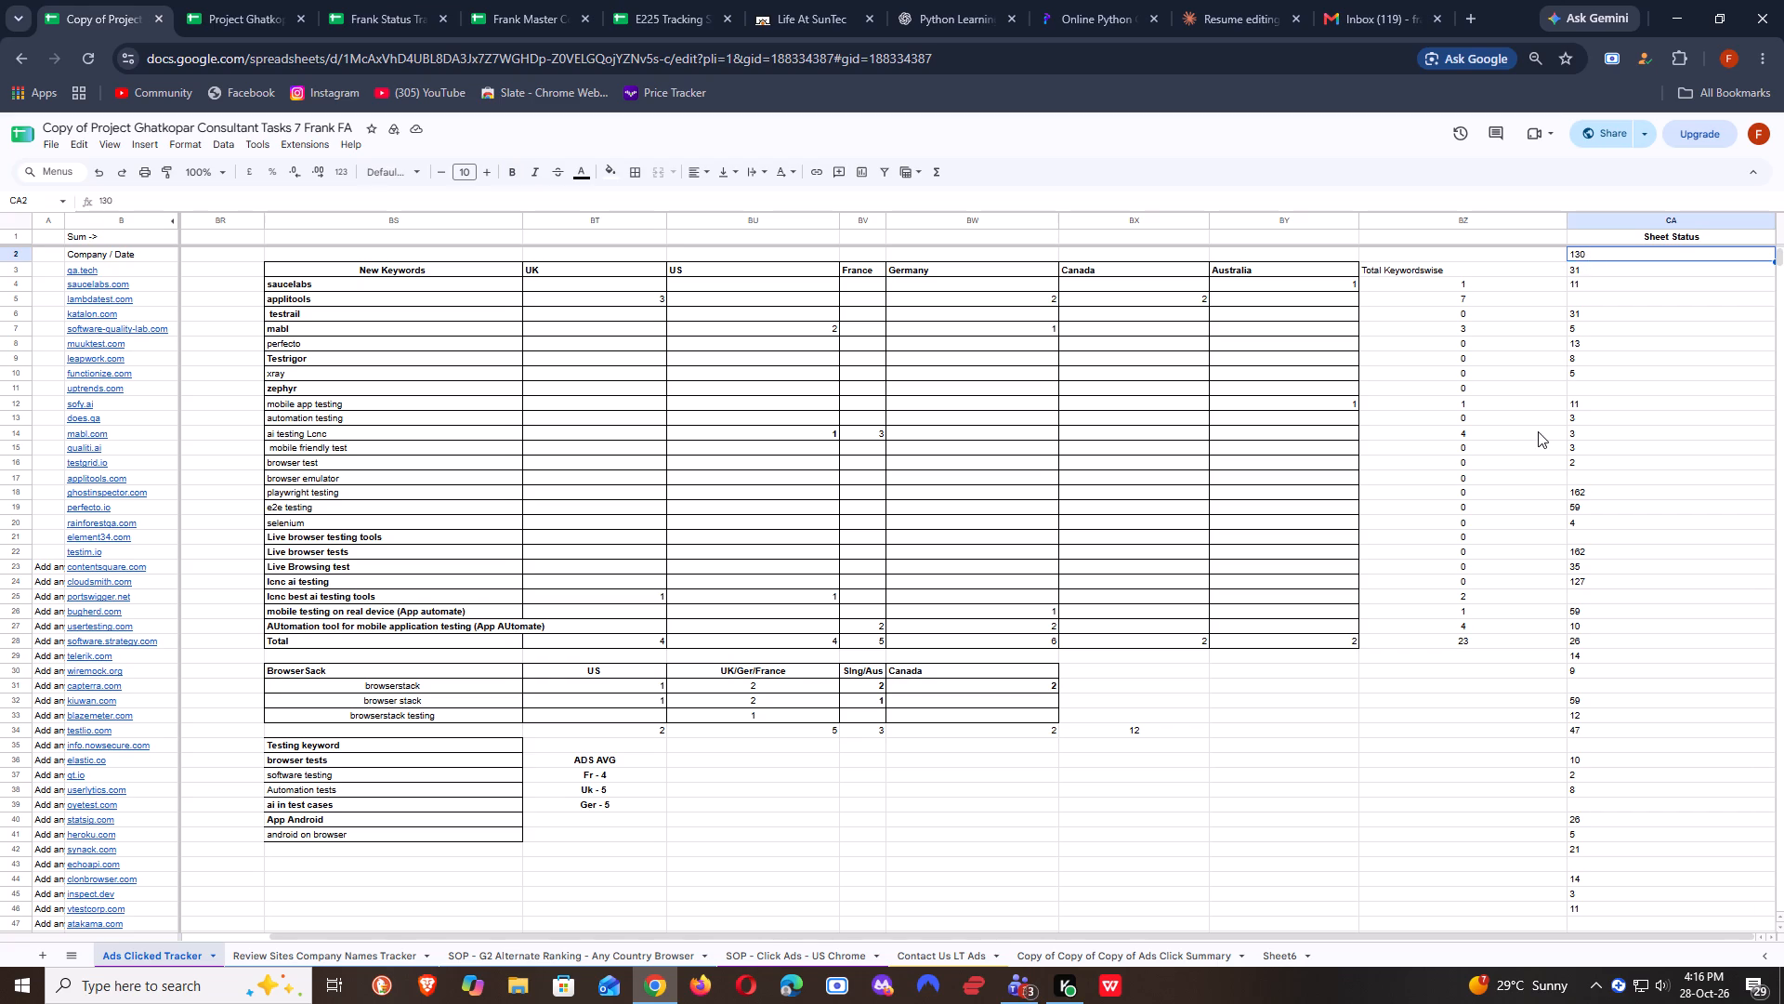
key("ctrl+shift+v")
left_click(1341, 854)
left_click(291, 0)
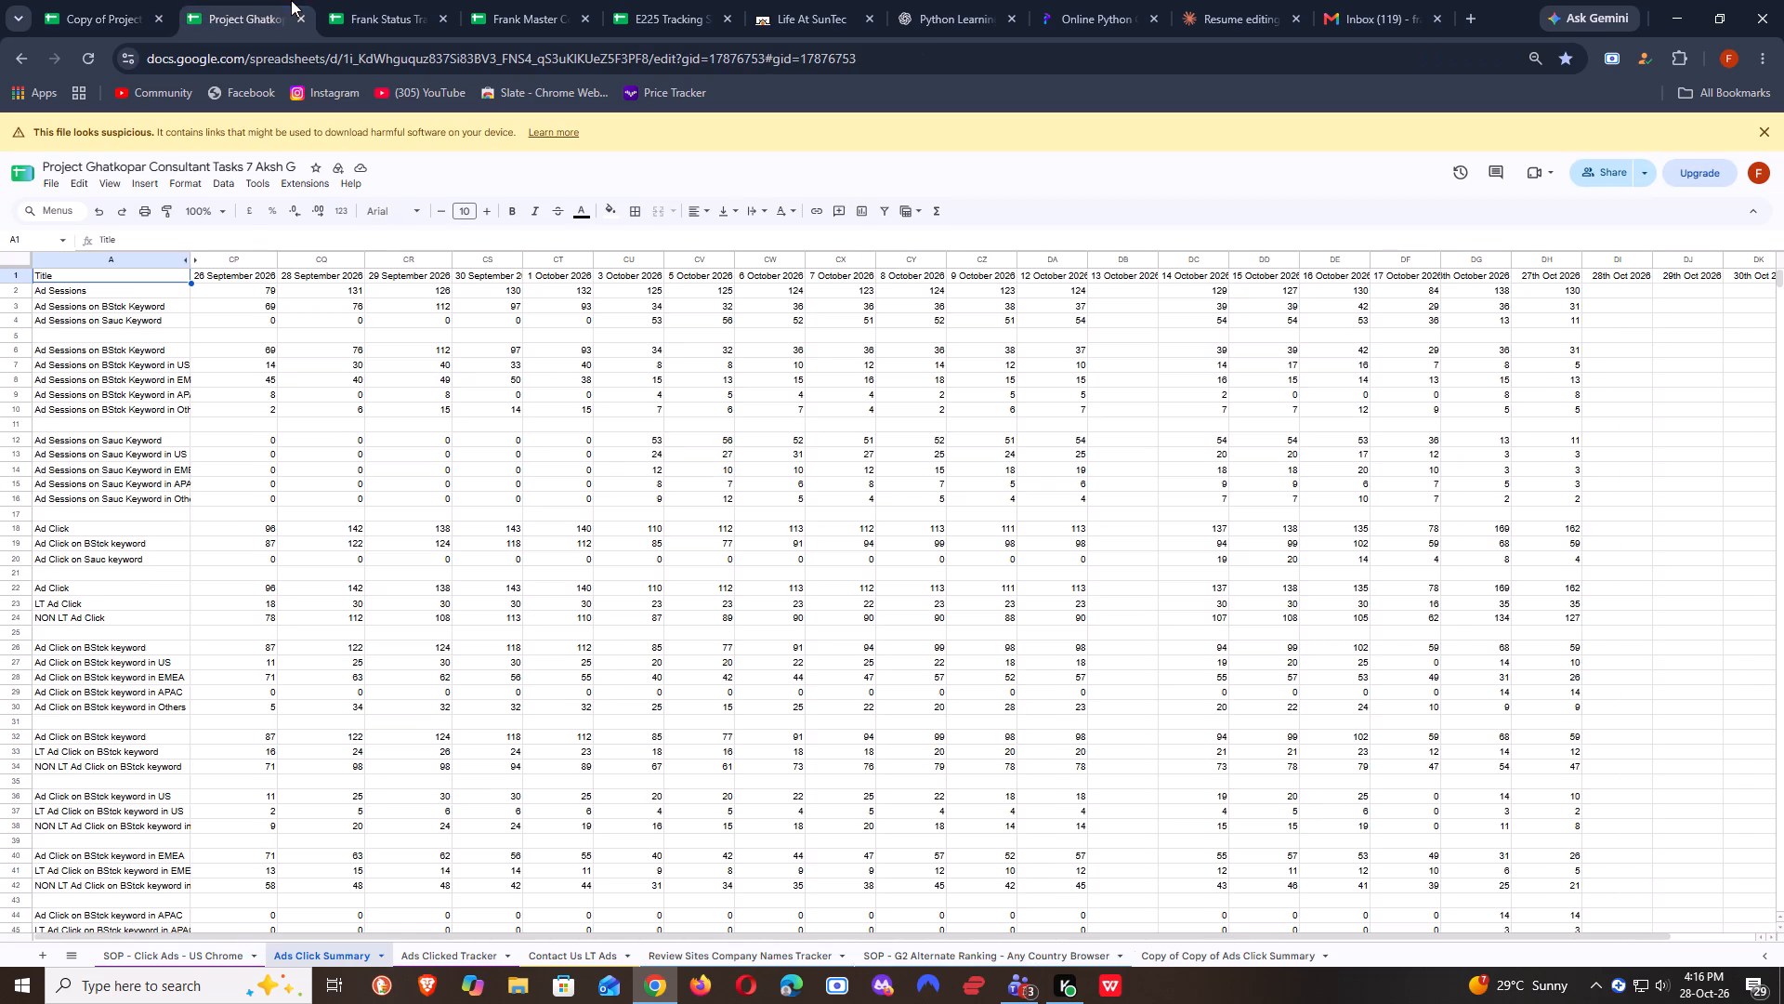
left_click(336, 0)
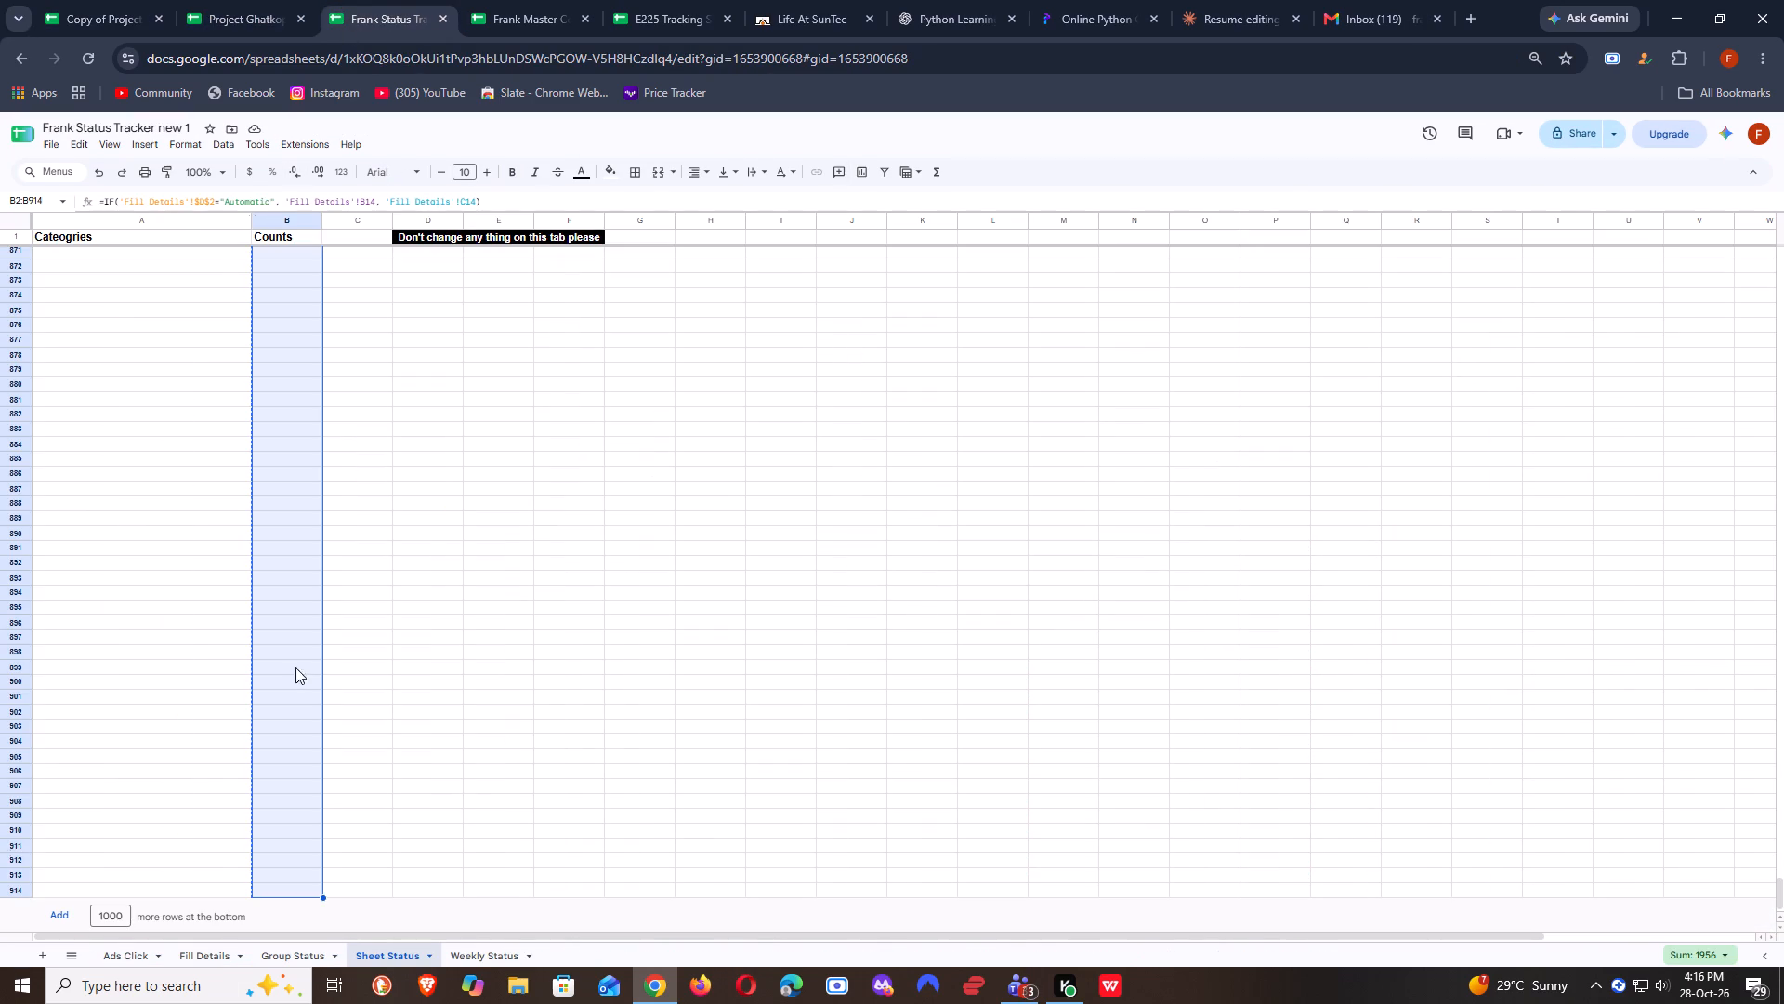
left_click(537, 737)
left_click(302, 951)
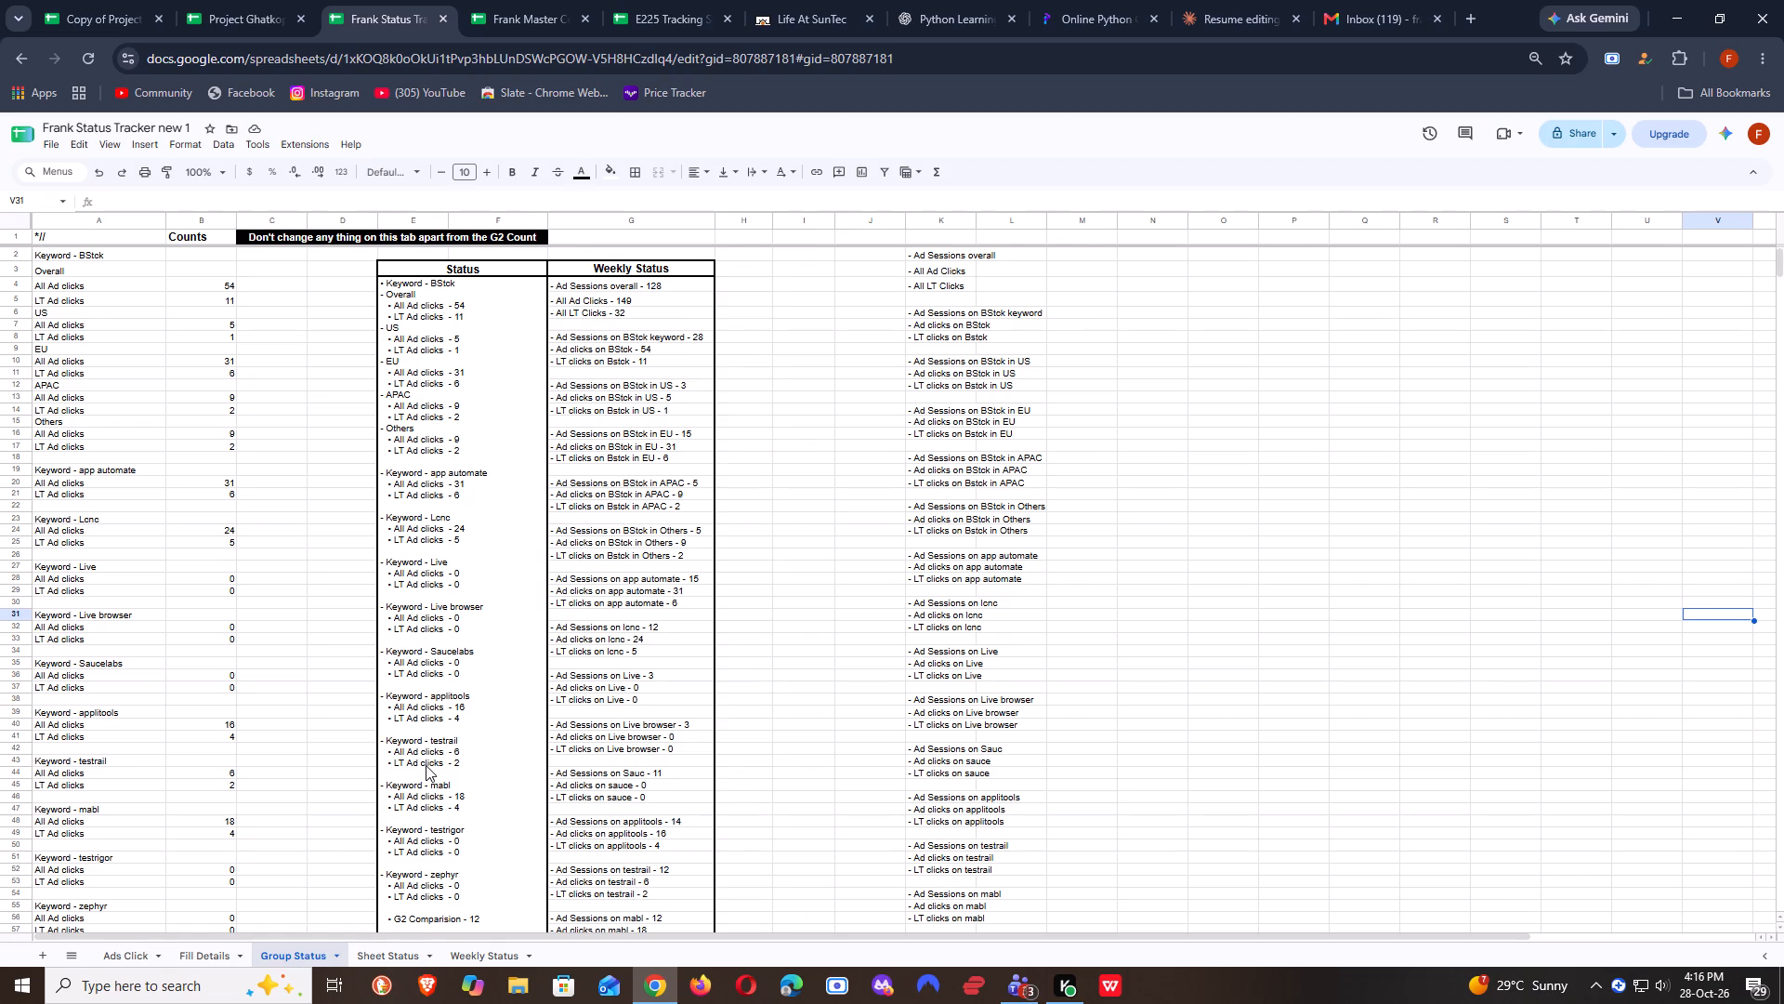
scroll(426, 759, "up", 4)
left_click(192, 958)
scroll(298, 821, "up", 4)
left_click(510, 779)
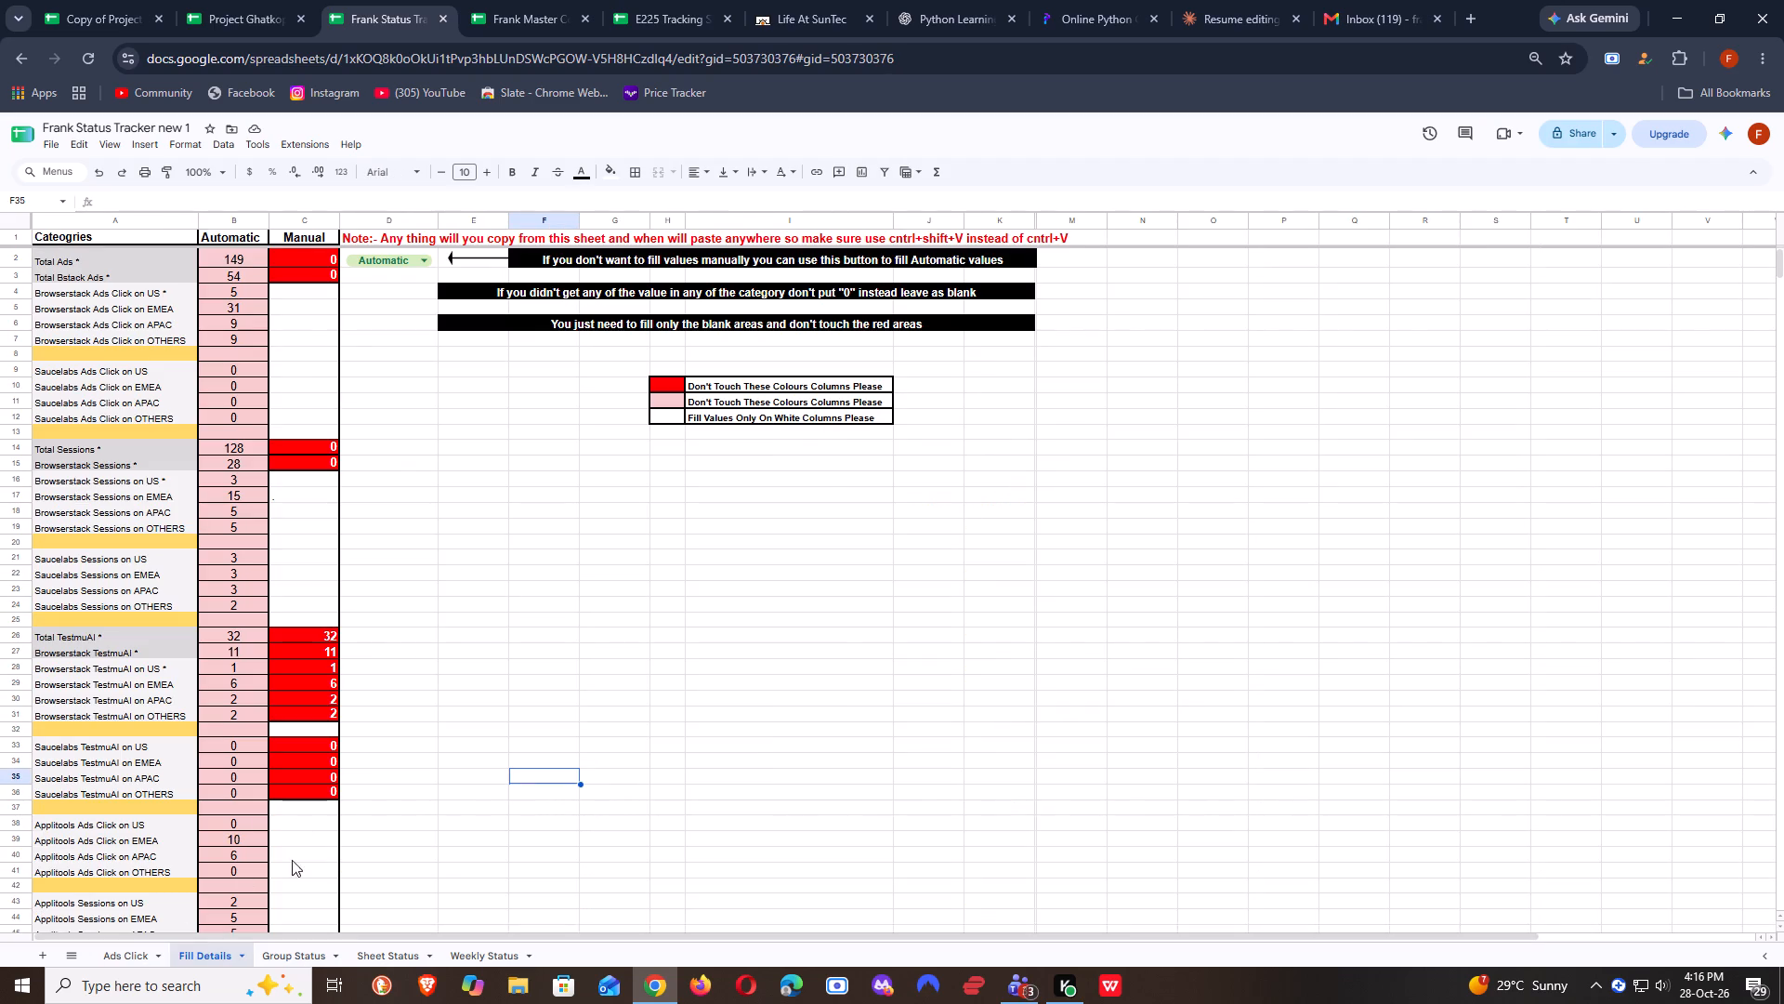
left_click(111, 957)
left_click(568, 695)
Find "testmu" in the Frank FA workbook's Ads Clicked Tracker and set its 28-Oct-26 click count (row 1334) to 32.
left_click(110, 0)
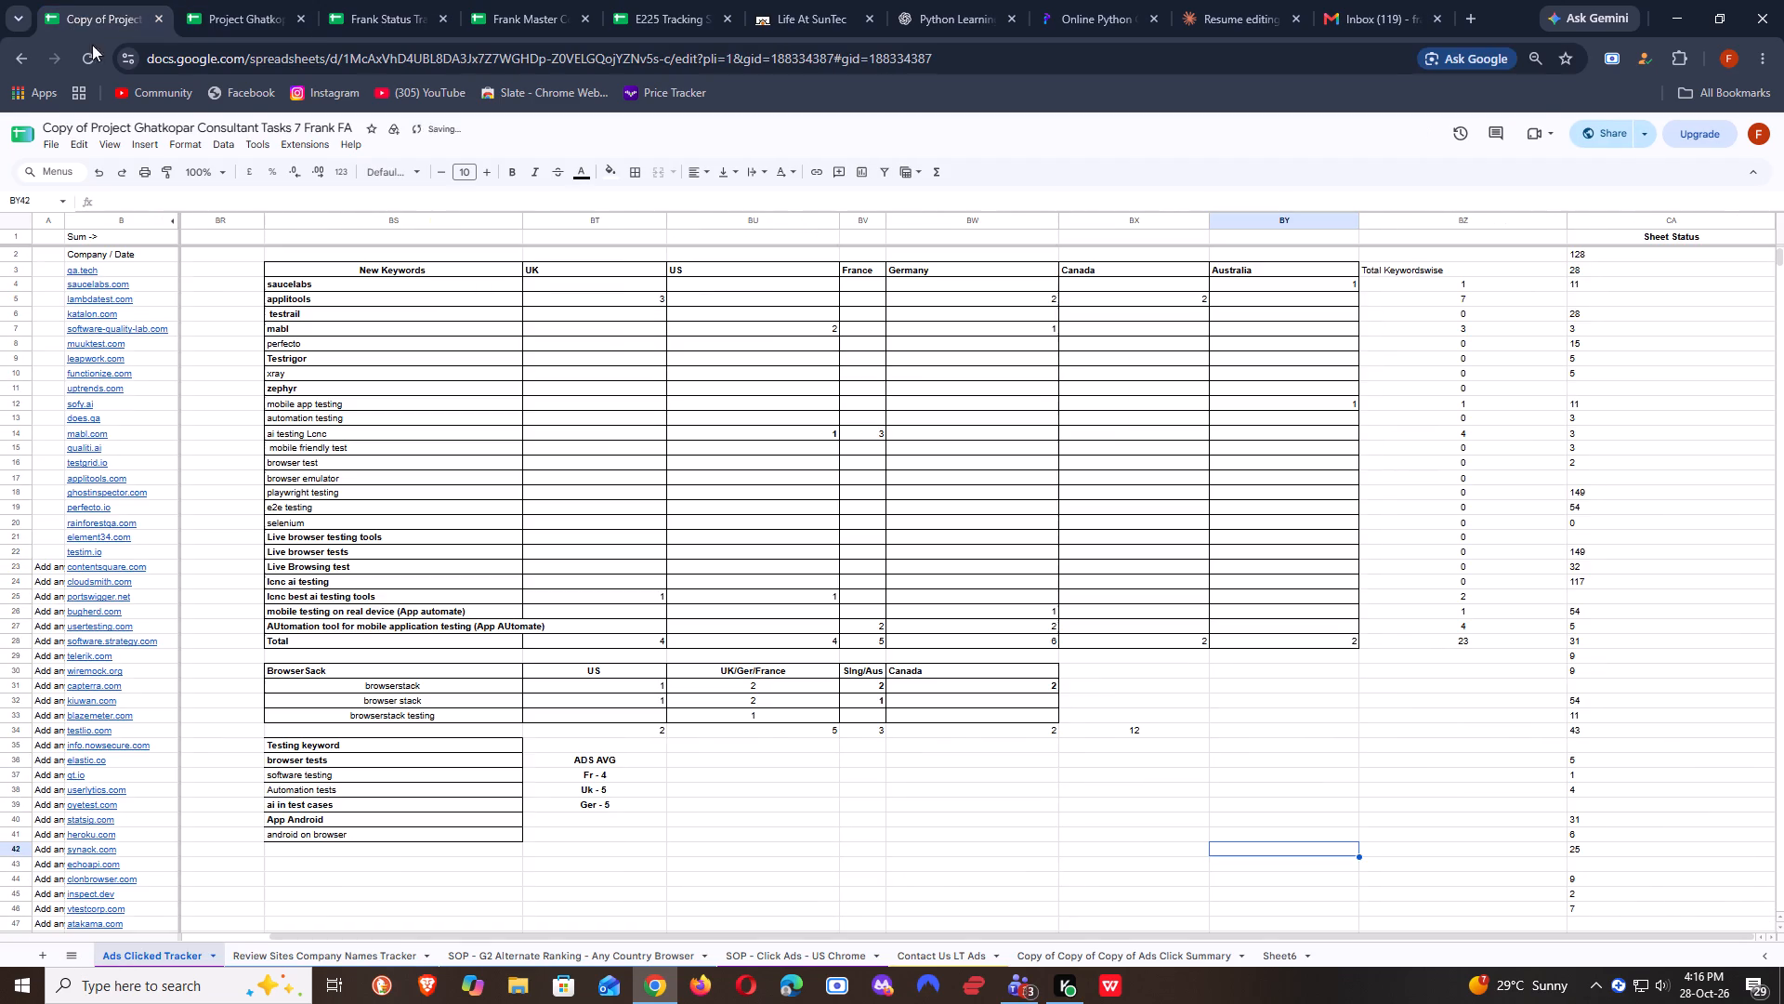
left_click(234, 615)
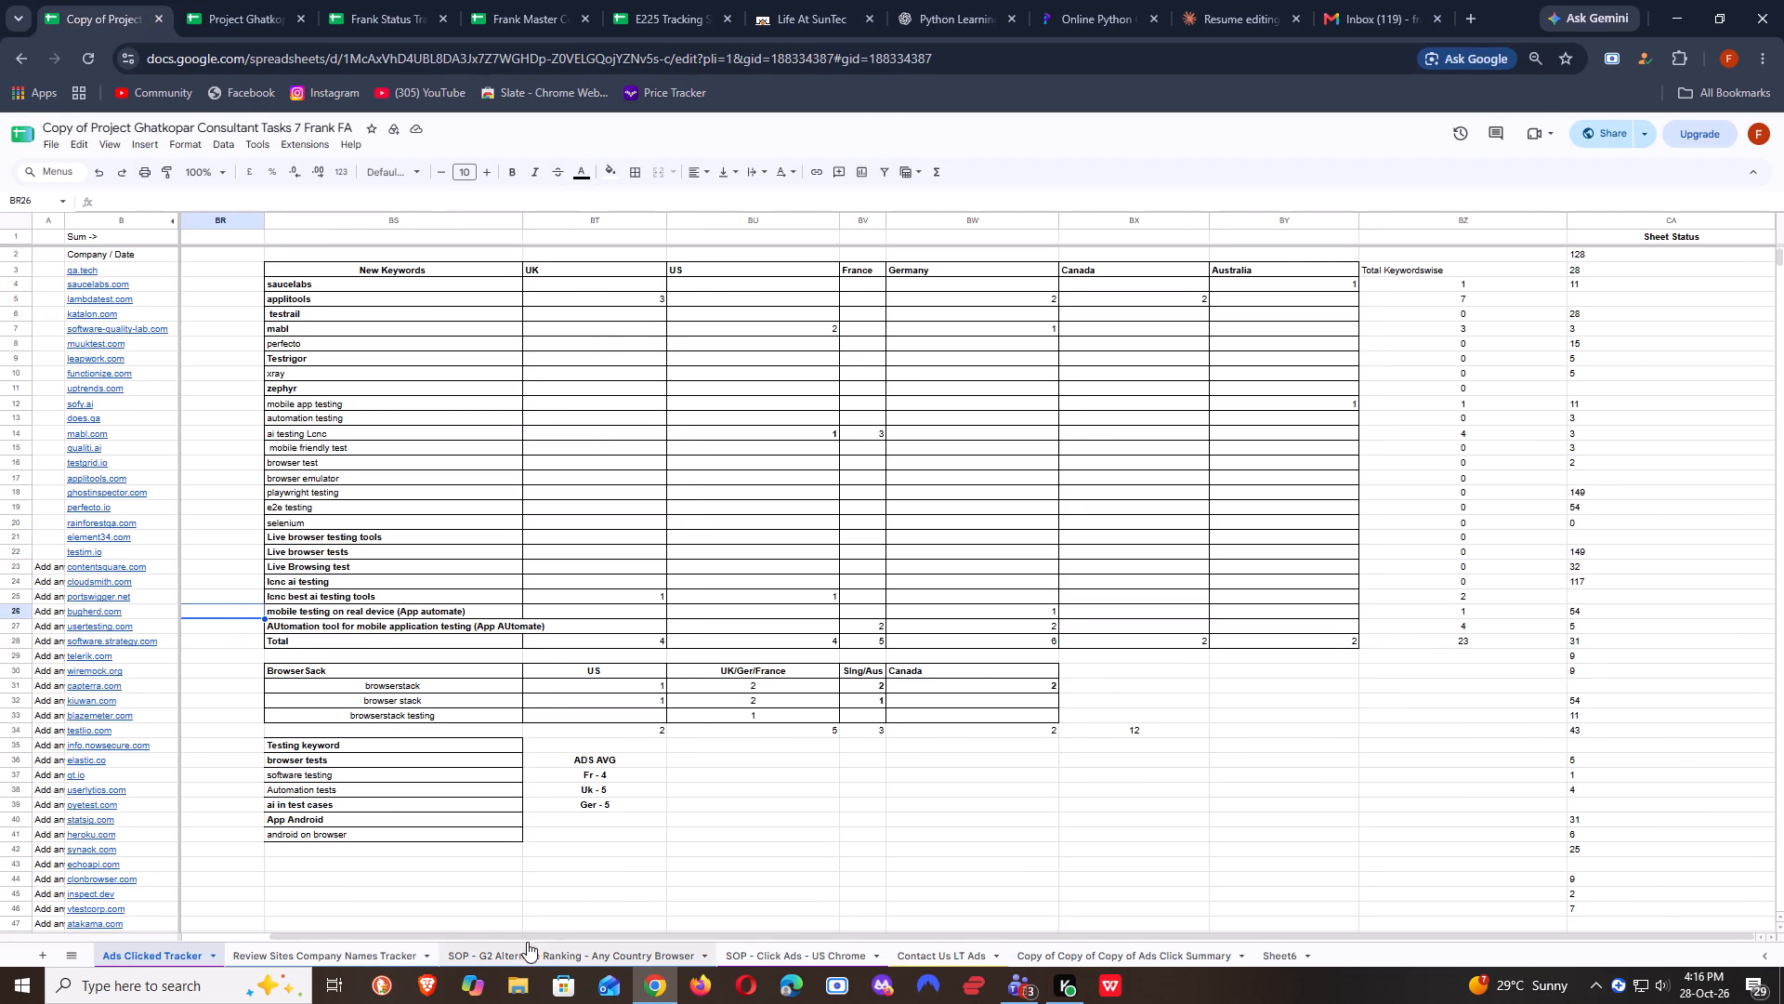
left_click_drag(524, 937, 260, 918)
left_click(260, 687)
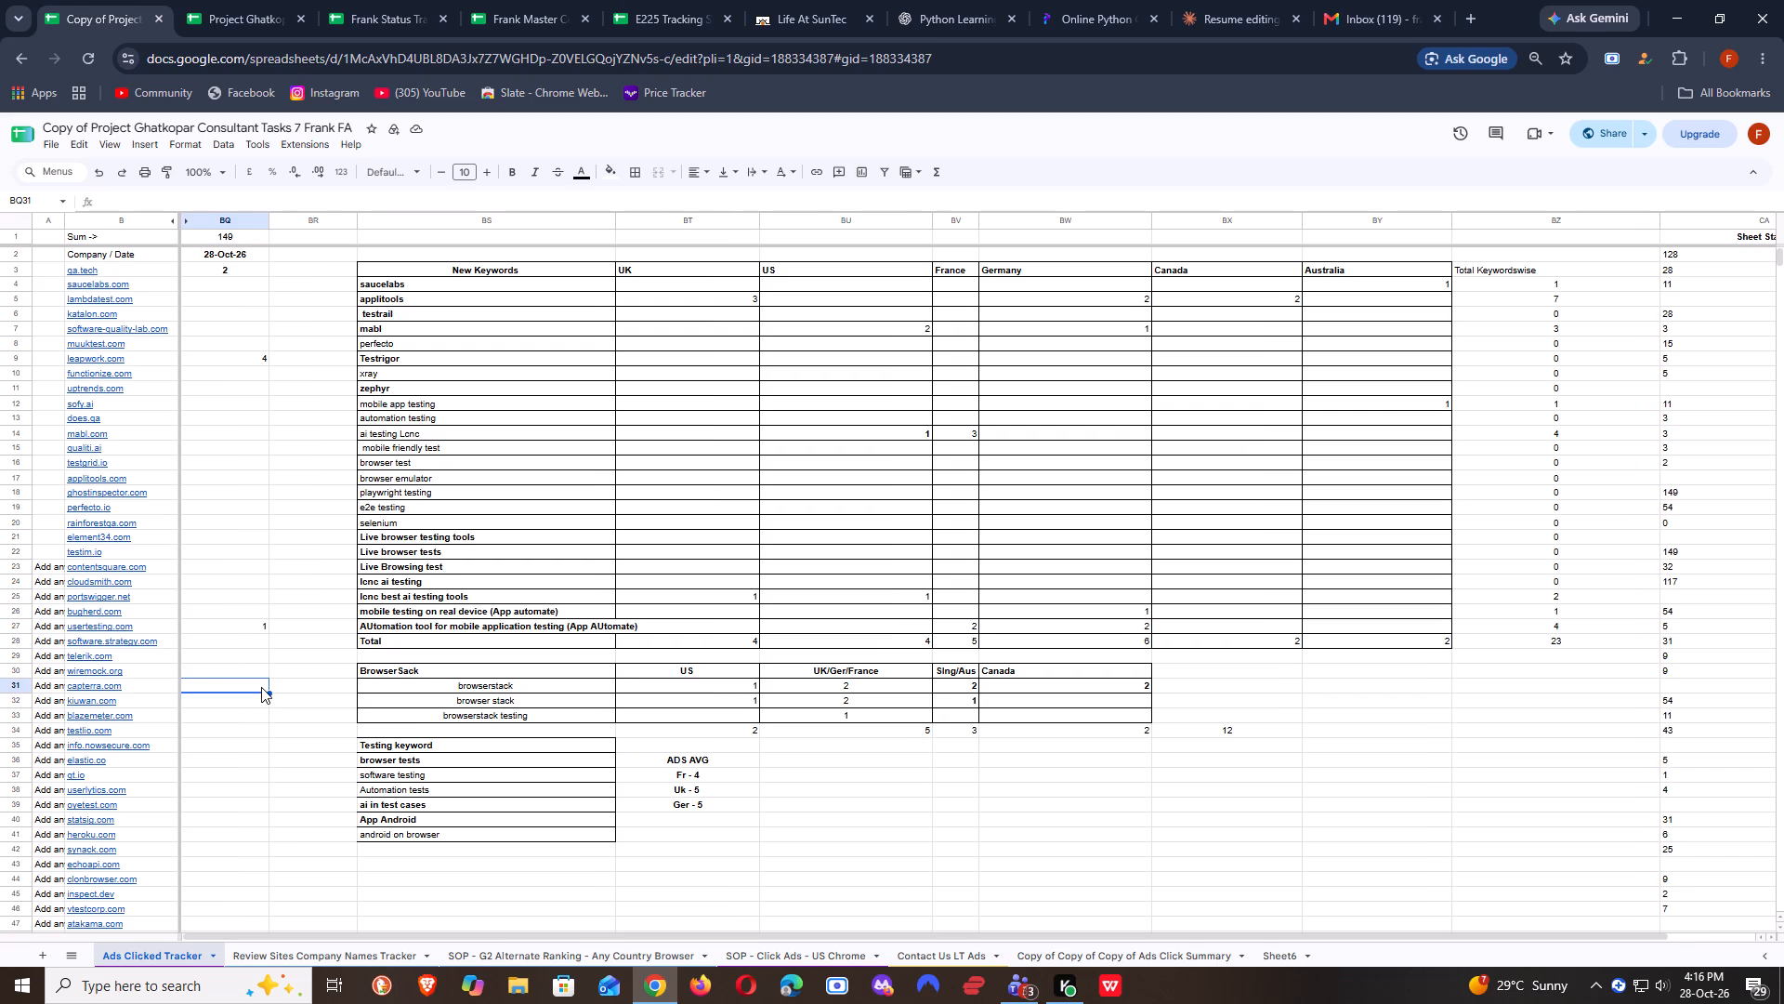
key("ctrl+f")
key("t")
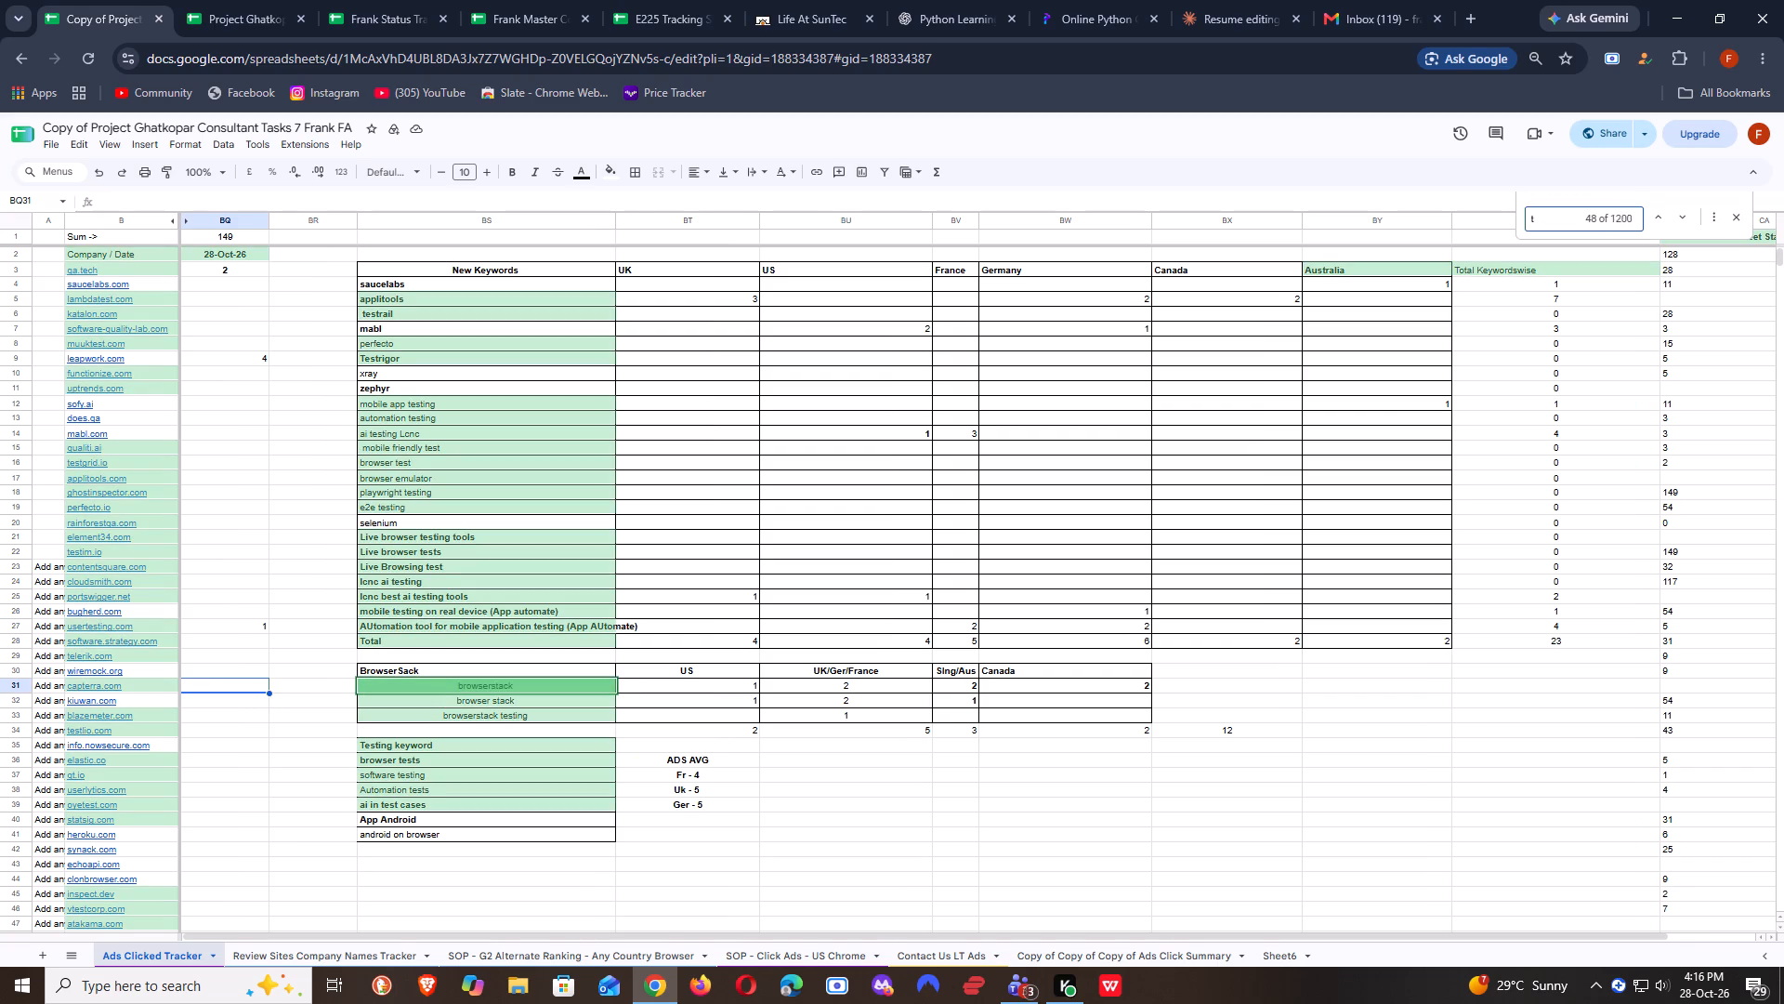
type("estmu")
key("Return")
key("Return")
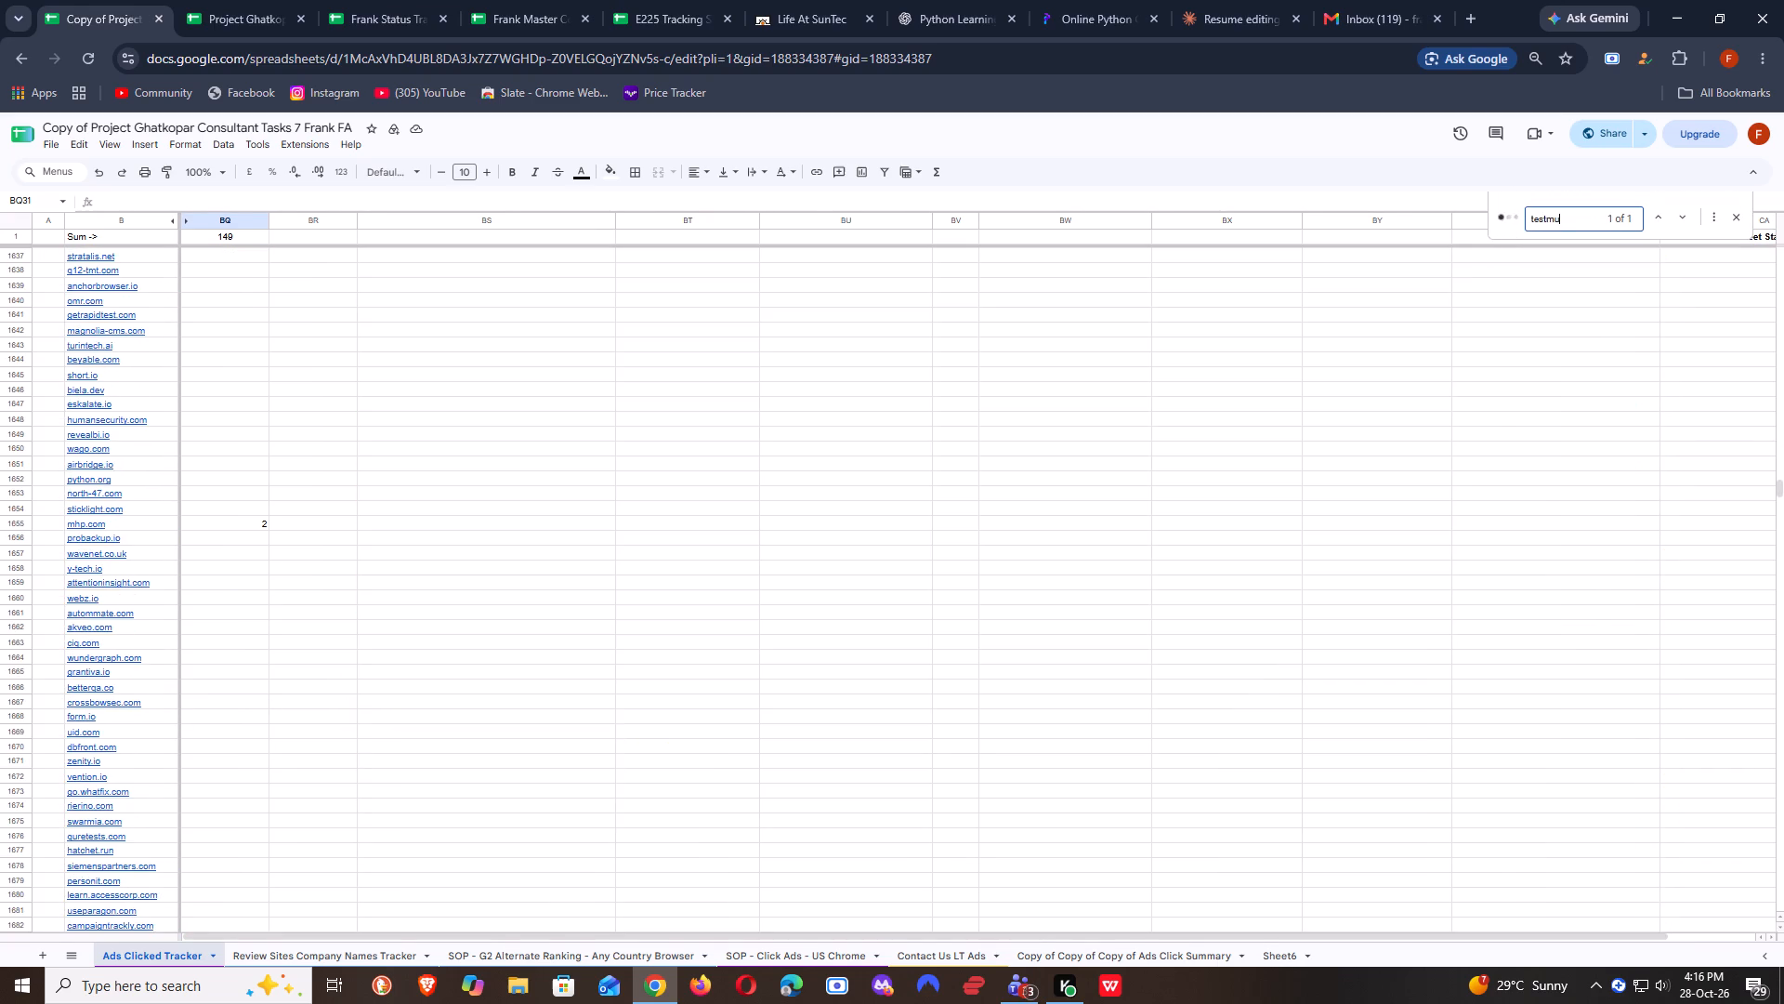
key("Return")
key("Return")
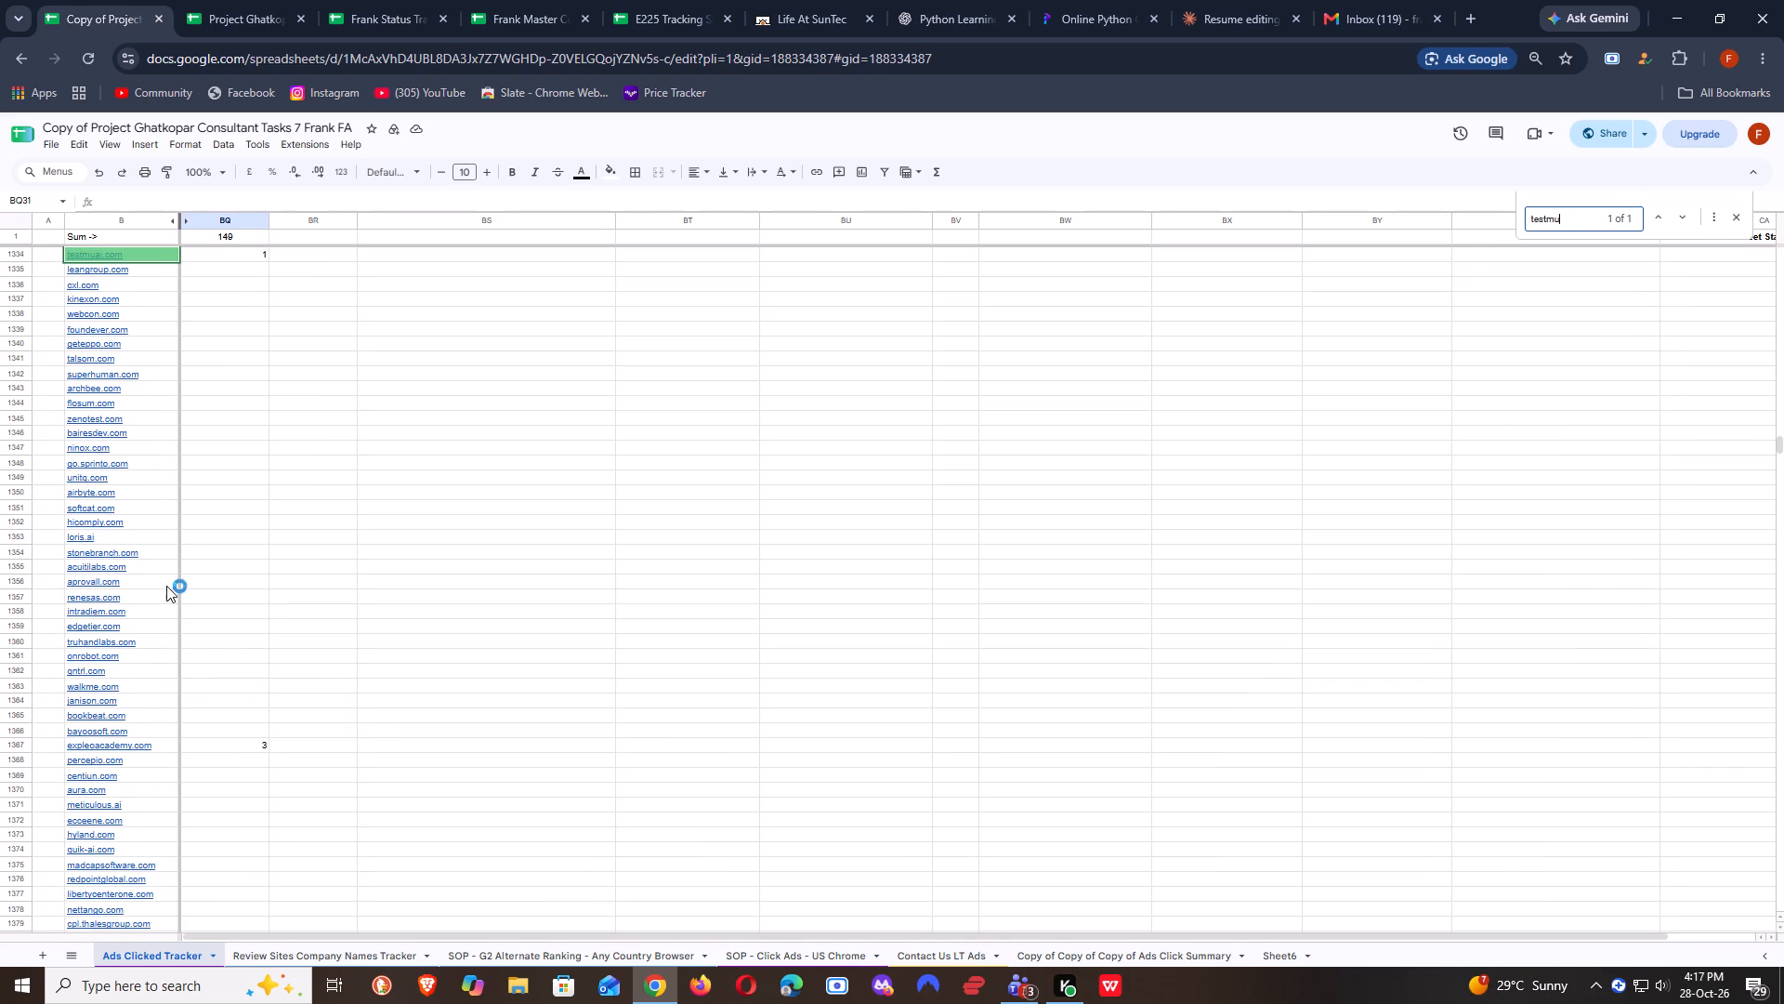
left_click(218, 256)
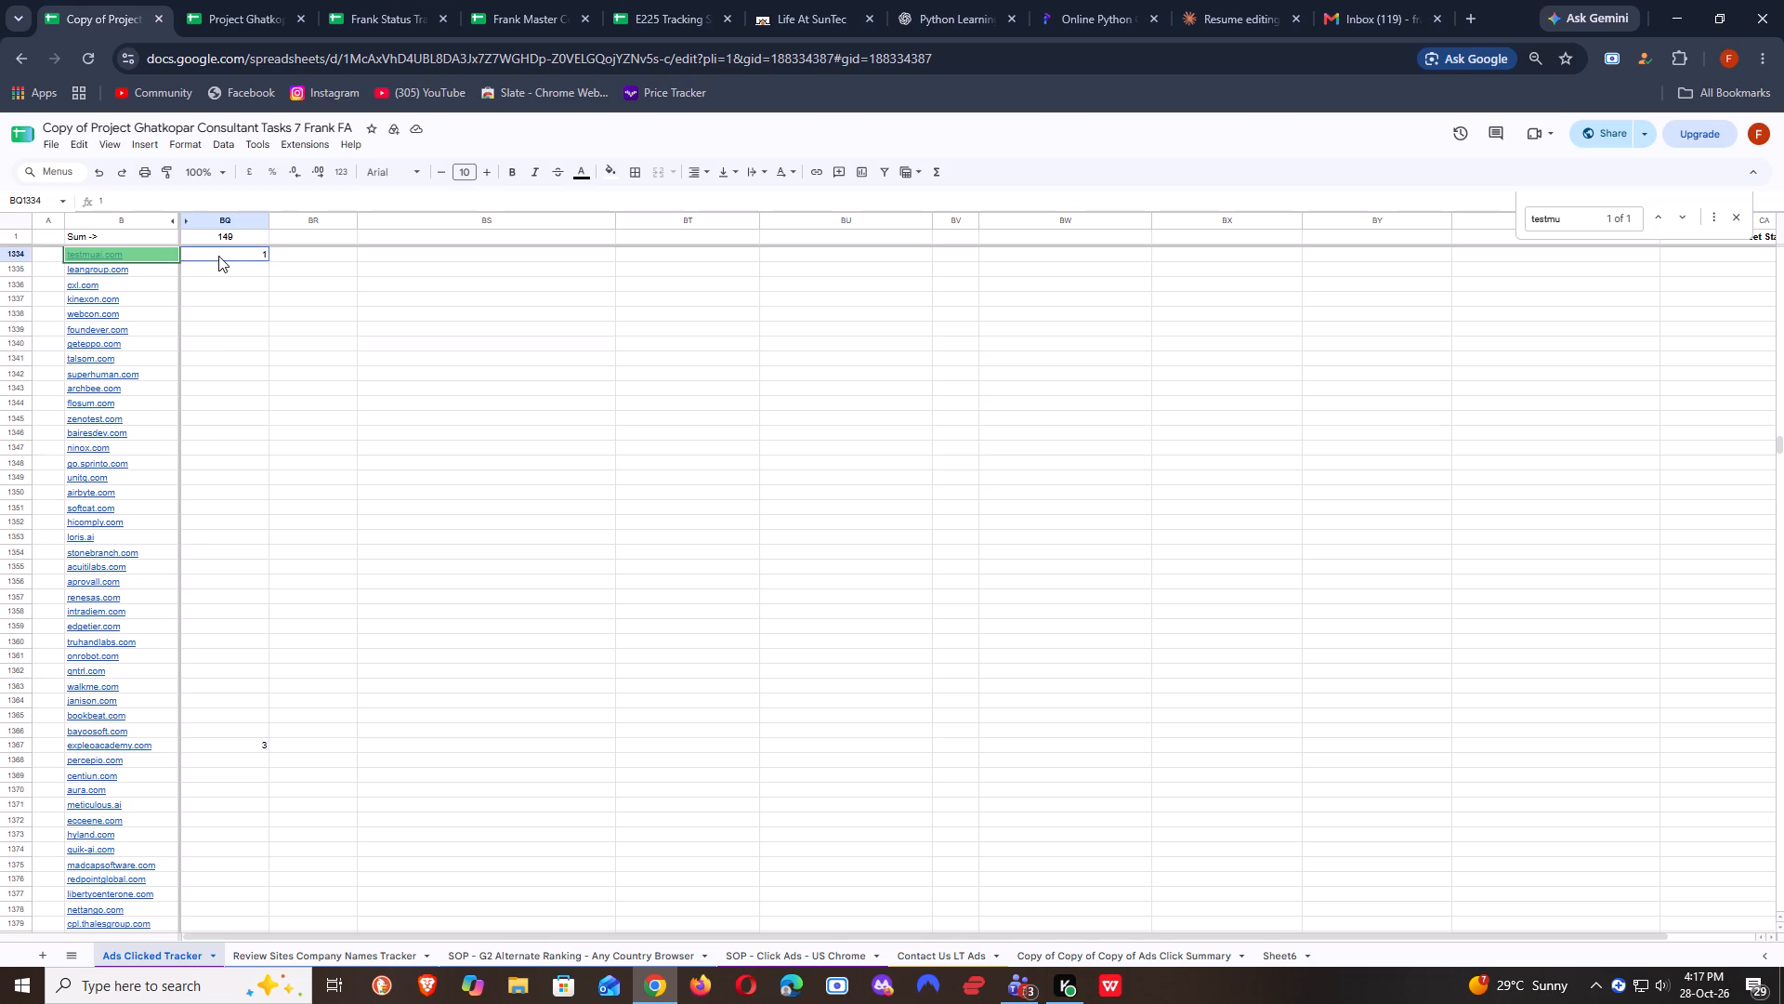
key("3")
key("2")
key("Return")
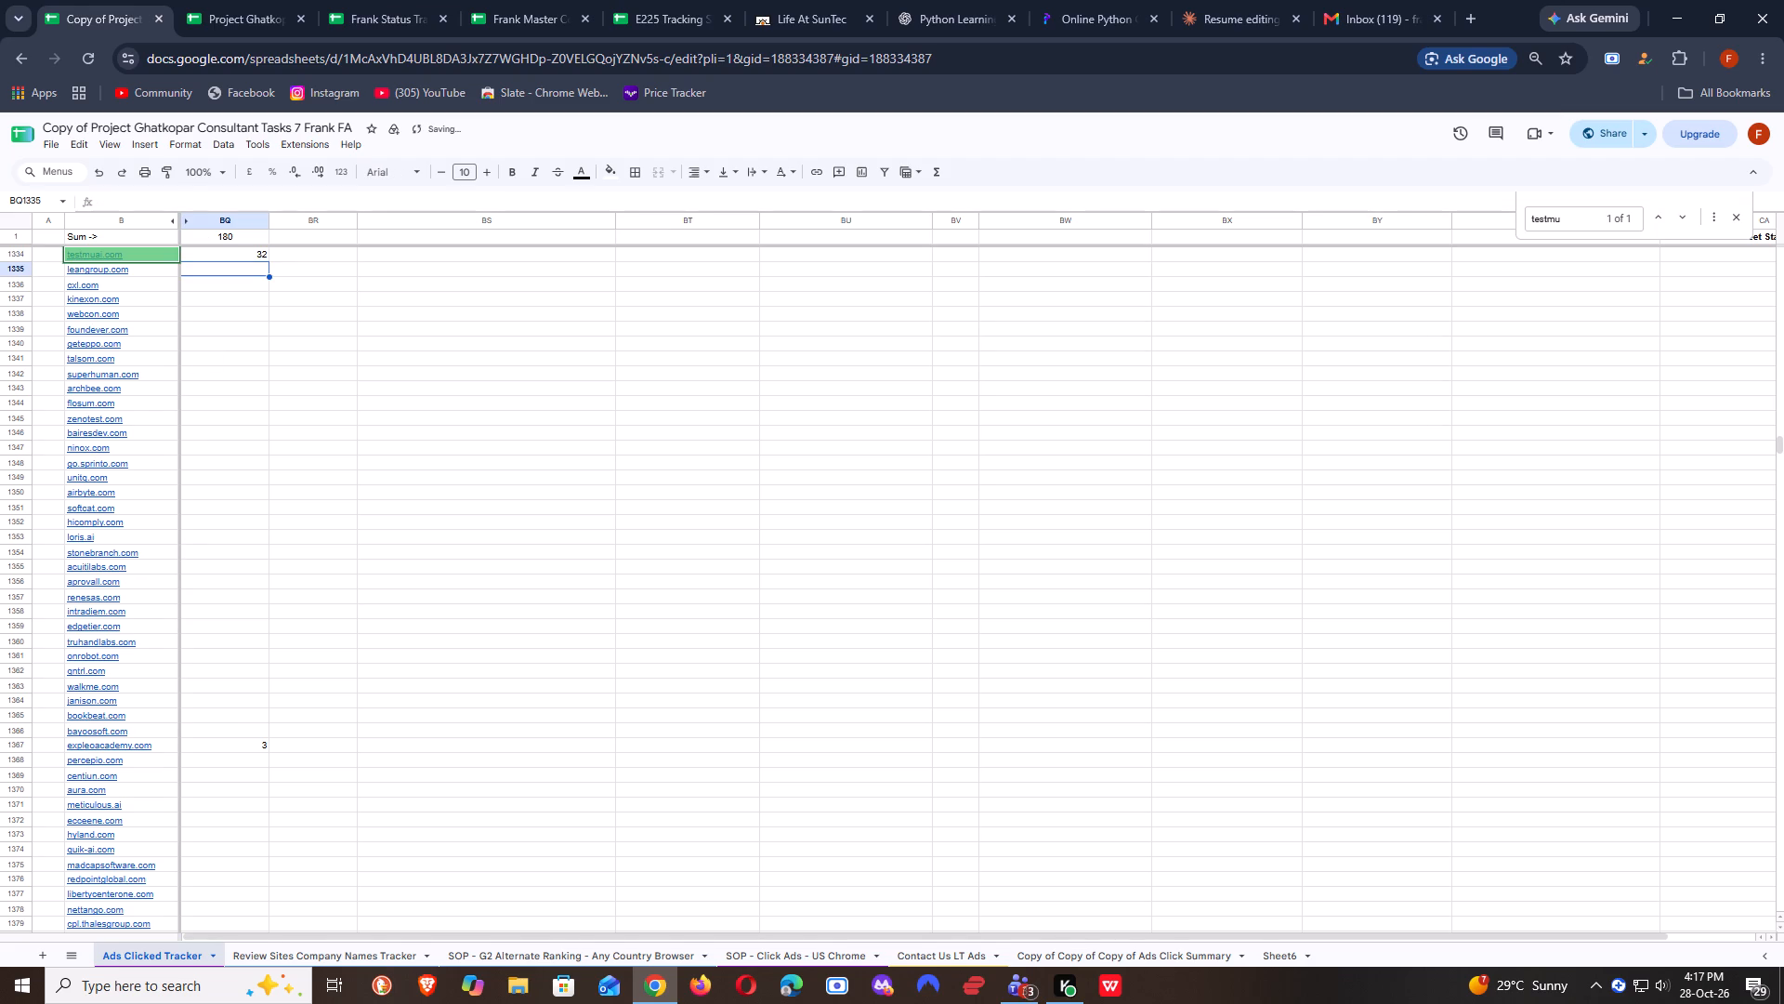
Check the tracker's keyword table, and clear the 28-Oct-26 click counts for xbow.com (row 1134) and the filled cell near it.
left_click(415, 405)
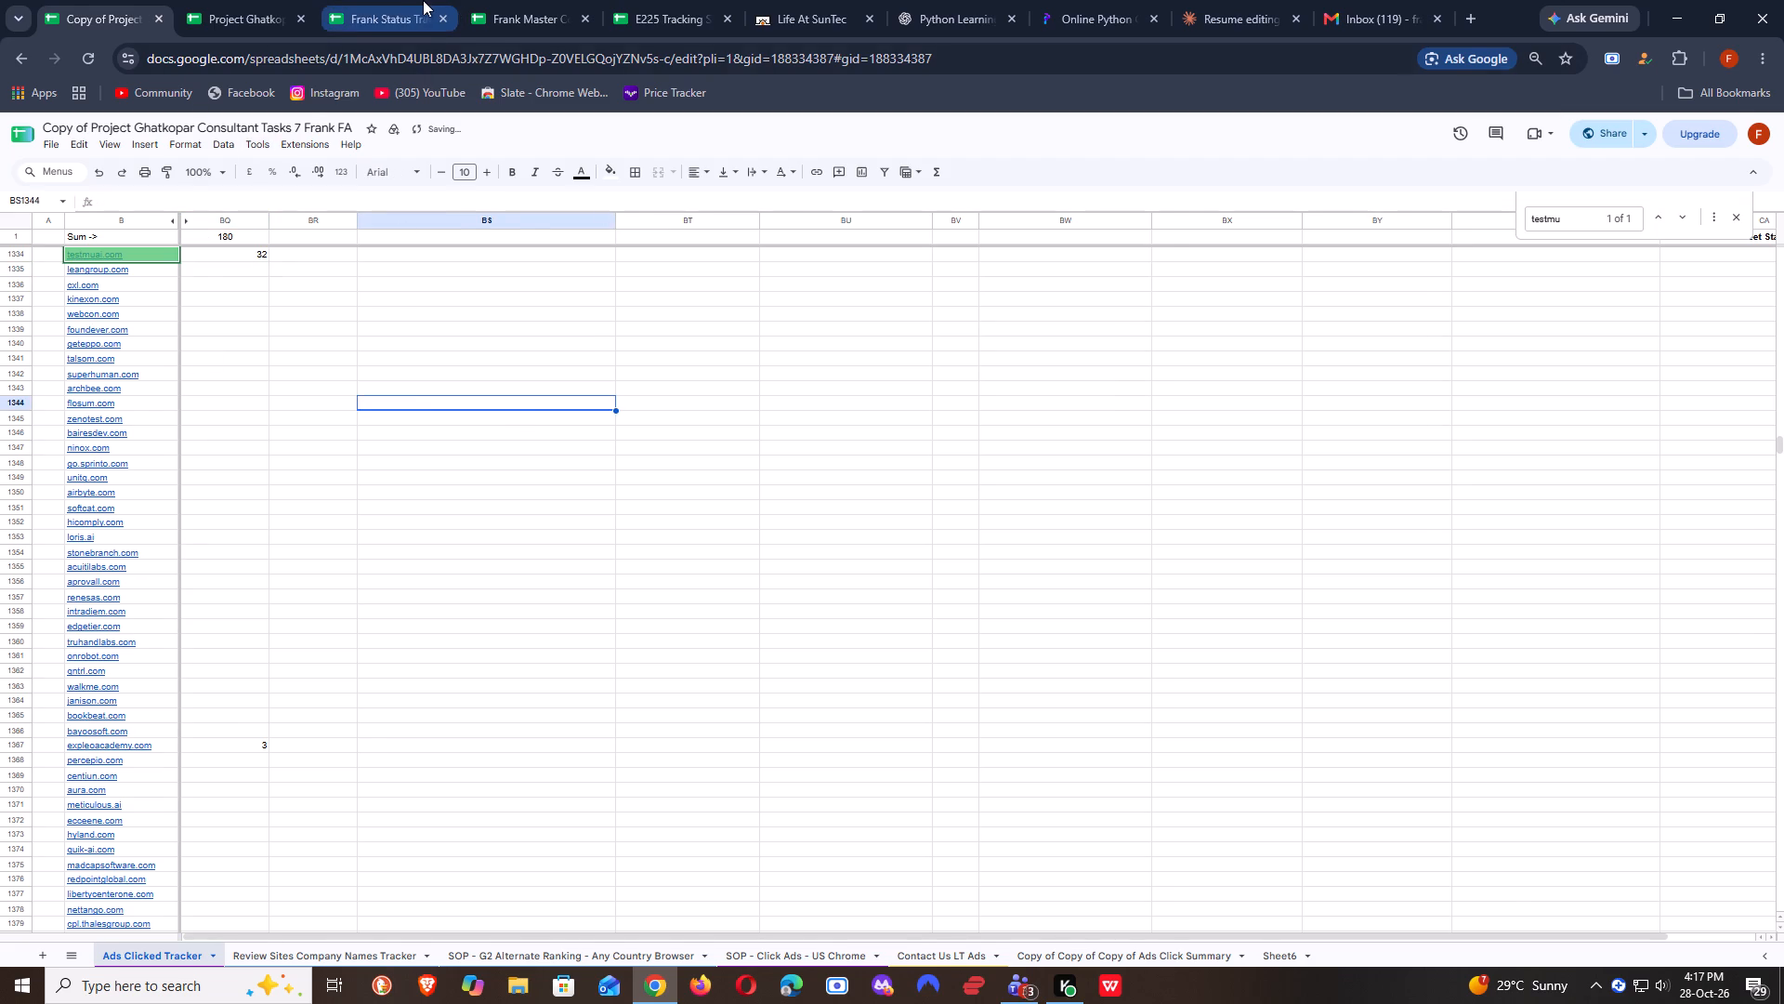
left_click(413, 0)
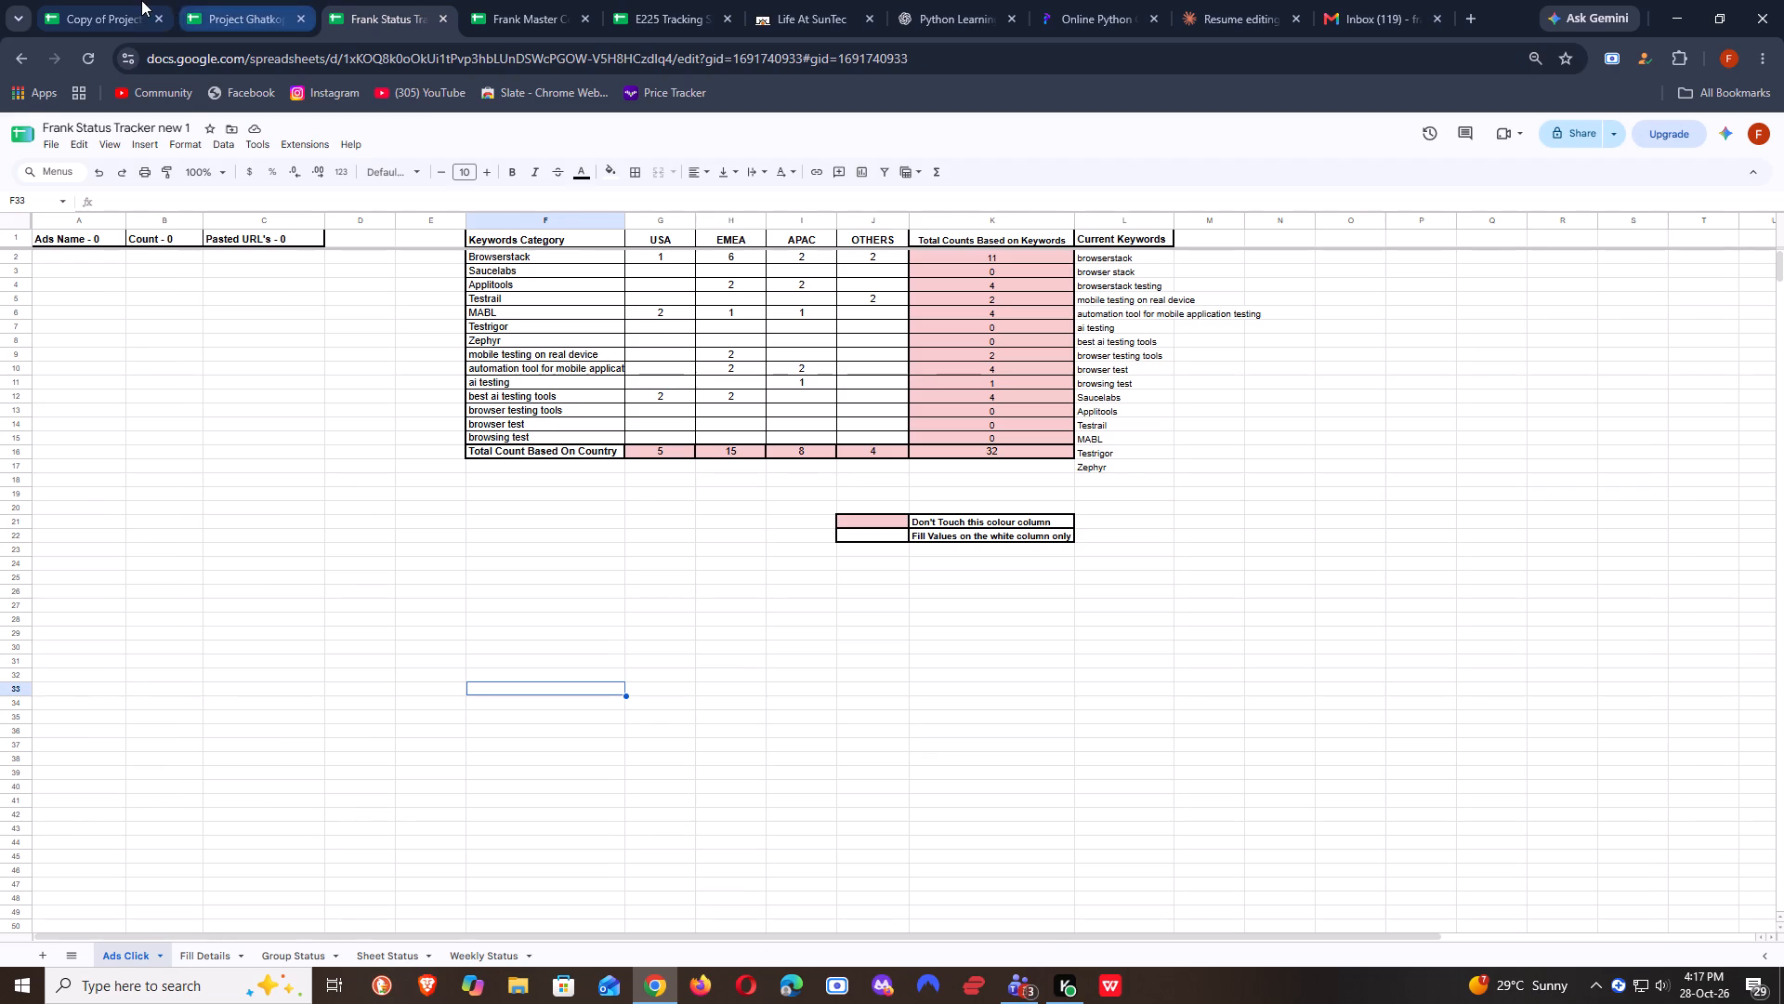
left_click(141, 0)
scroll(449, 710, "up", 7)
scroll(233, 656, "up", 8)
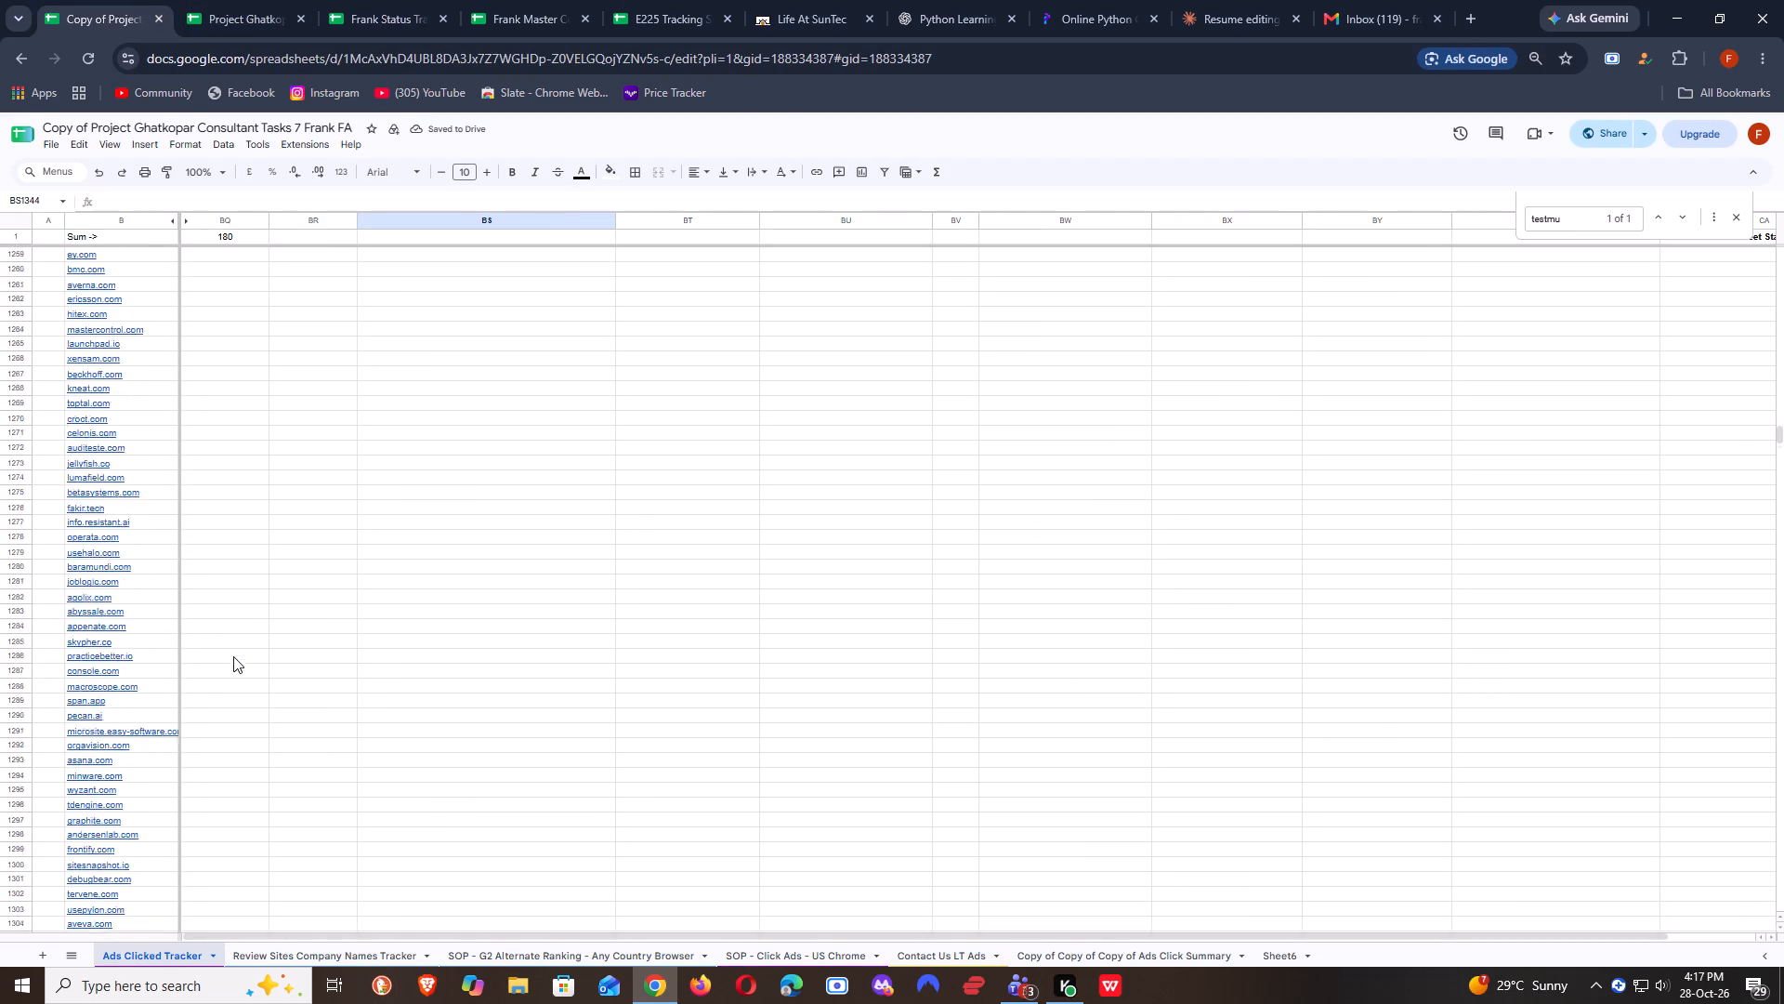
scroll(233, 656, "up", 19)
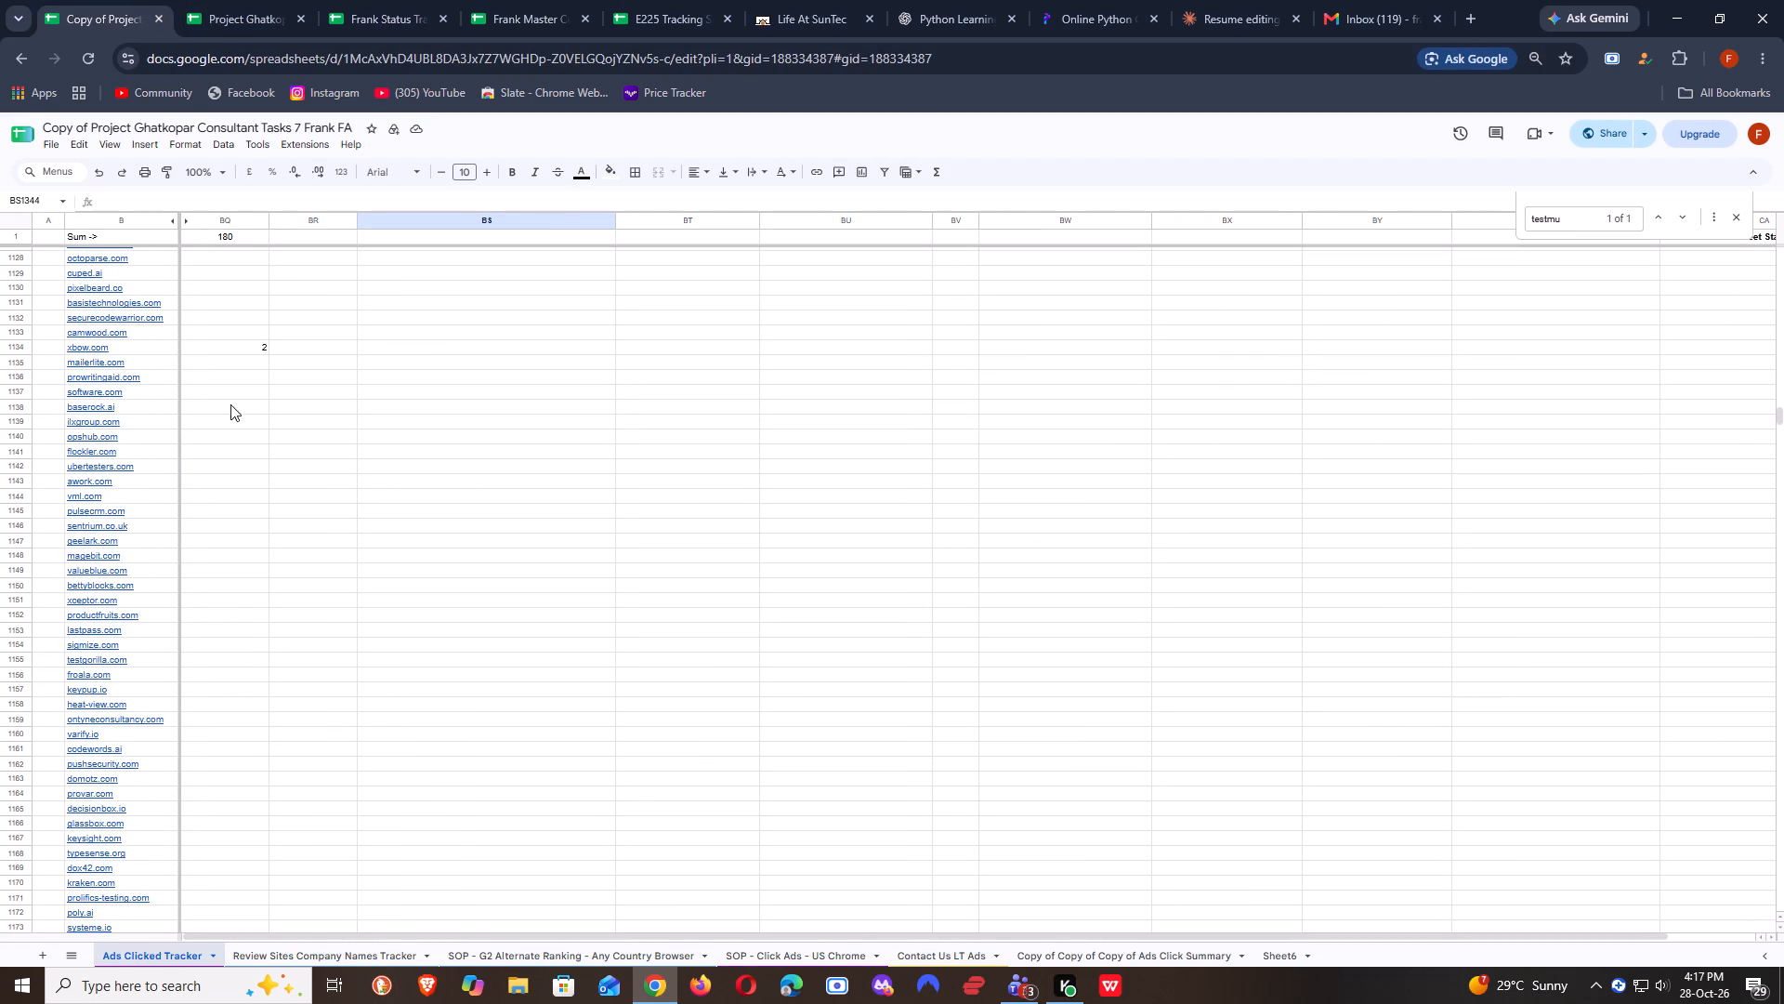
left_click_drag(230, 329, 228, 400)
key("BackSpace")
left_click(240, 445)
key("BackSpace")
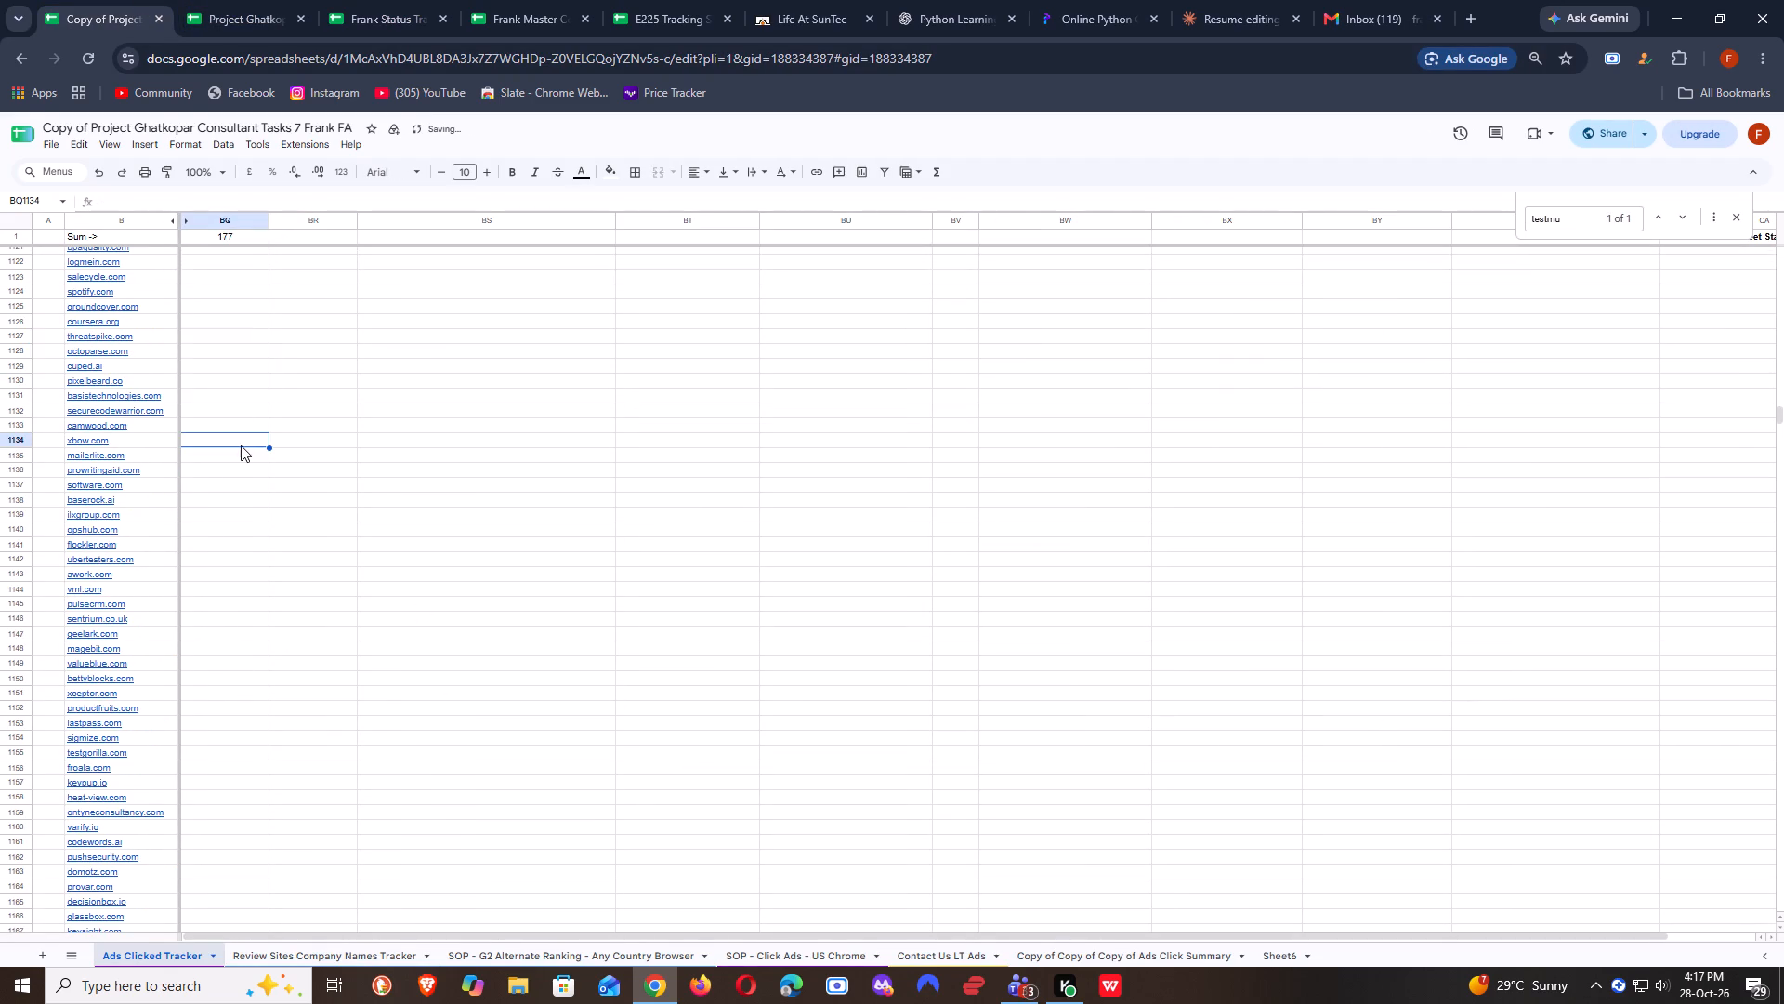
Clear the 28-Oct-26 click counts in the block of company rows around row 2431.
left_click_drag(1783, 419, 1783, 619)
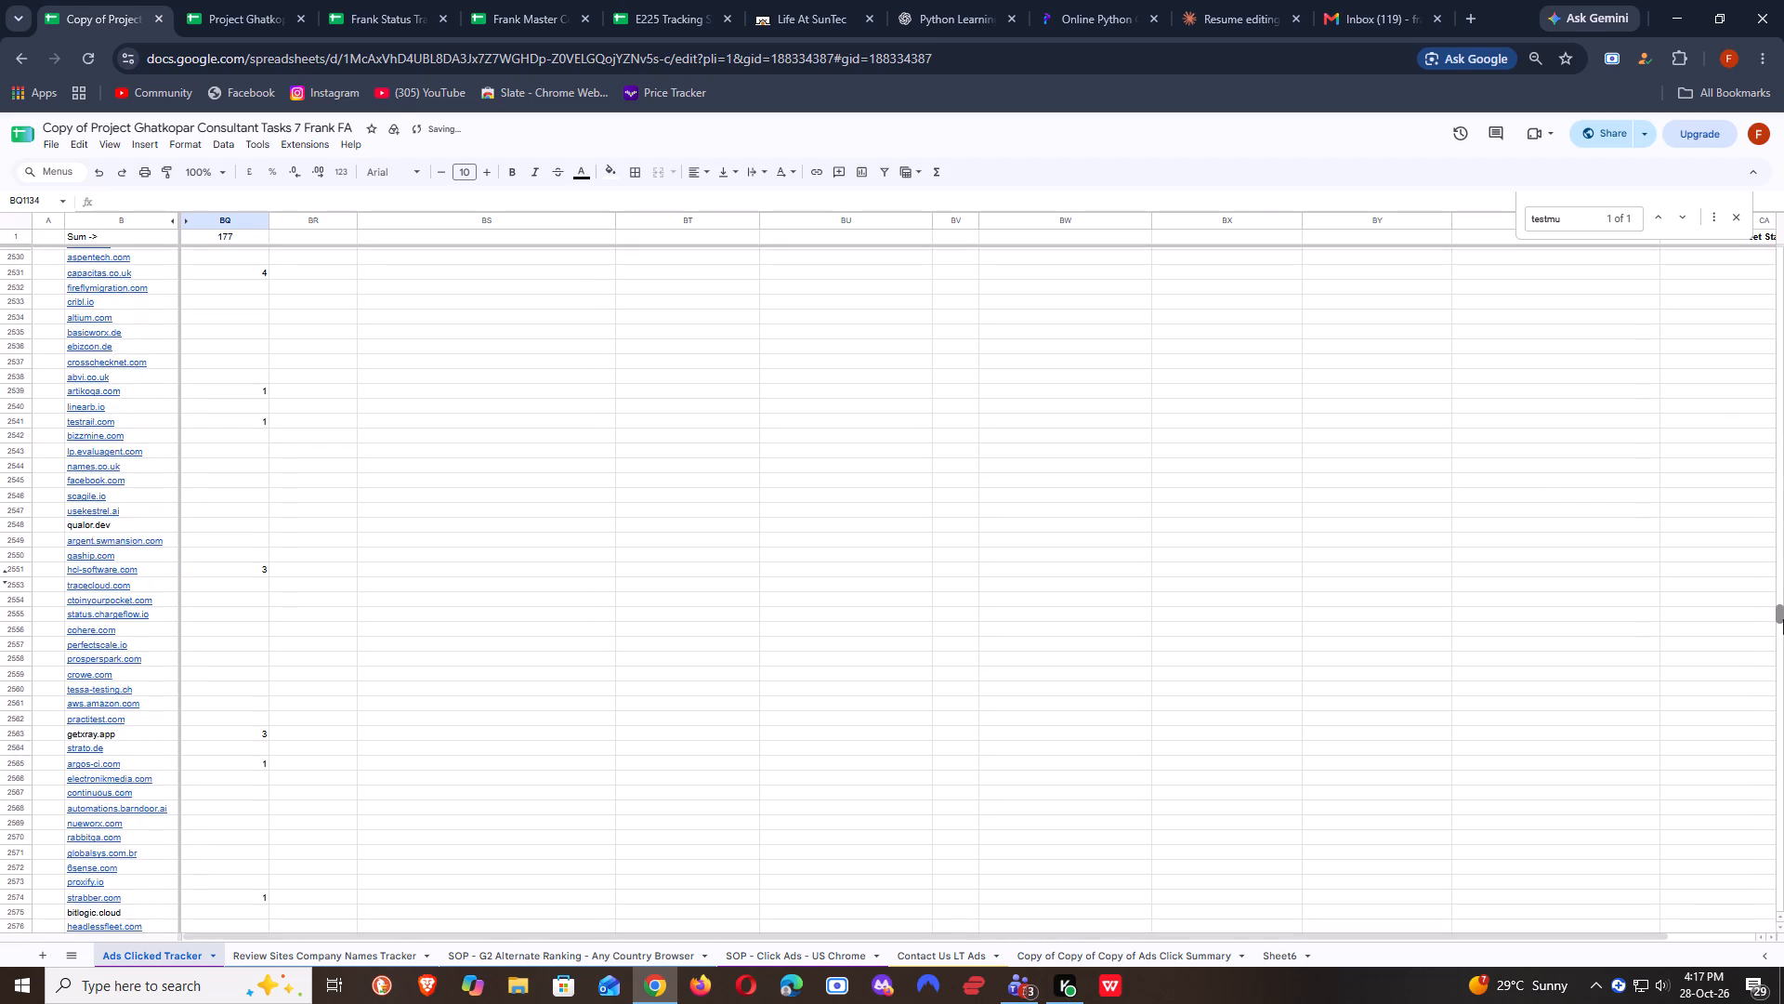
left_click_drag(1783, 619, 1781, 602)
left_click_drag(232, 261, 269, 650)
key("BackSpace")
left_click(582, 541)
scroll(673, 532, "down", 6)
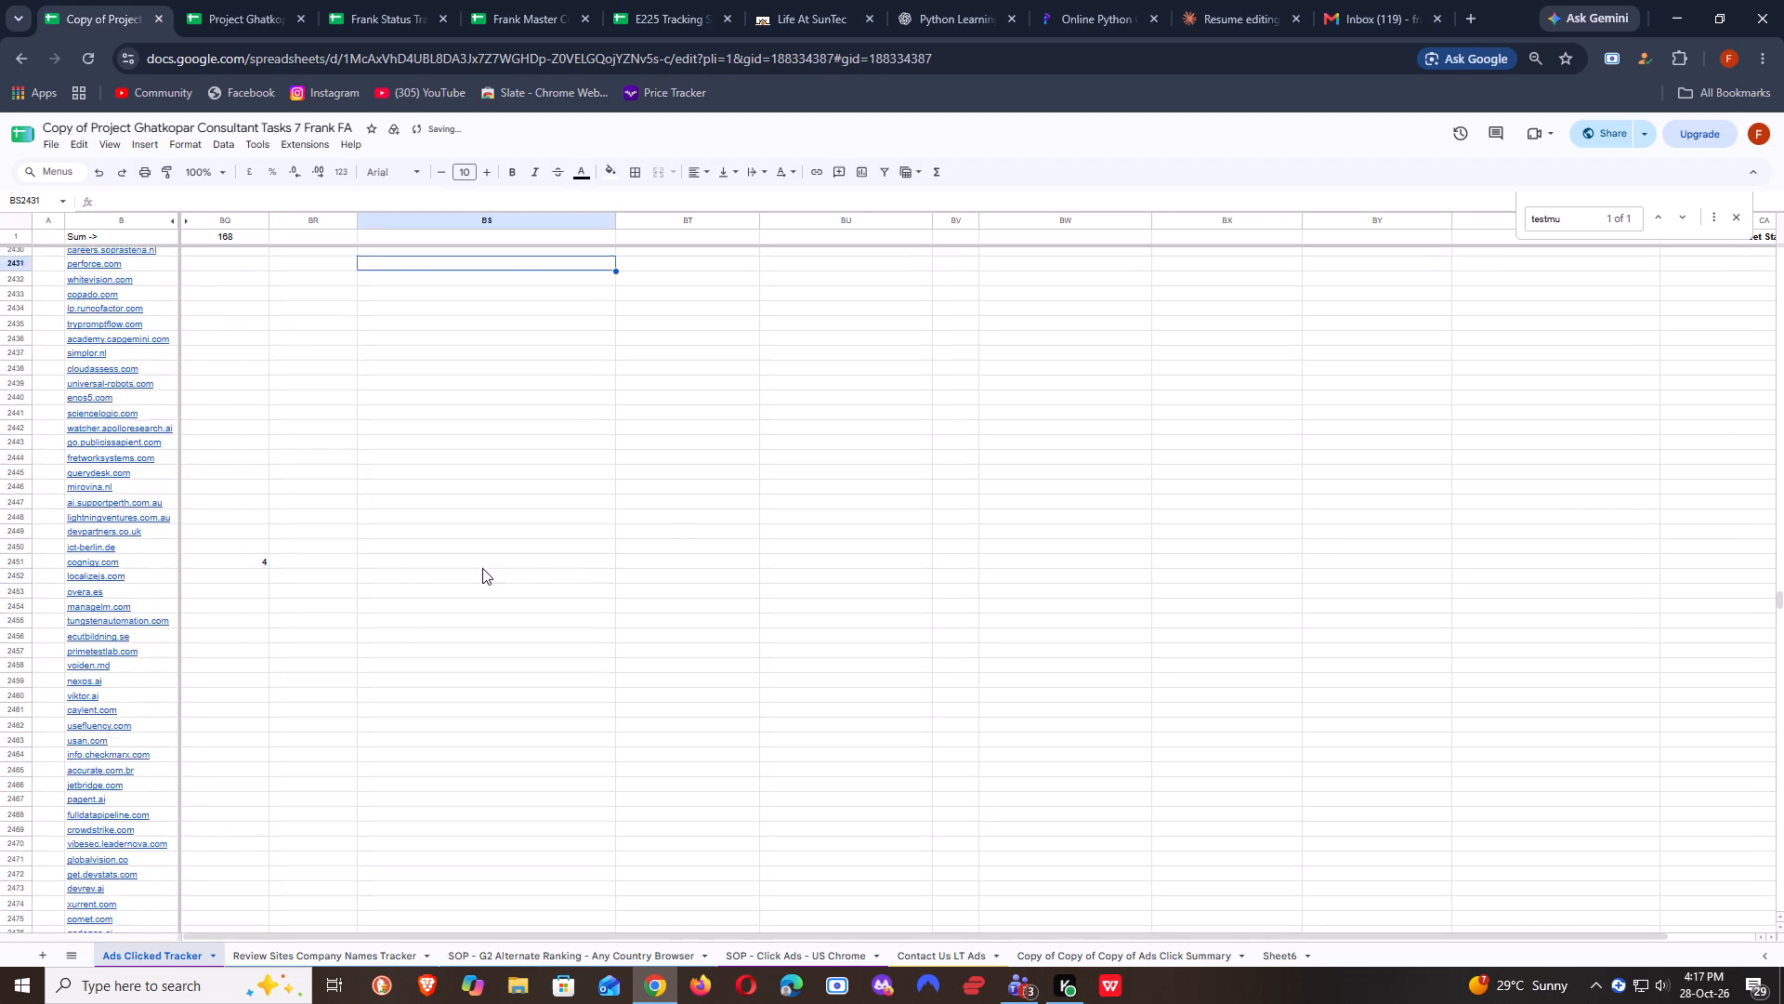
Clear the 28-Oct-26 click counts for app.emergent.sh (row 2500) and maxcontact.com (row 2512).
scroll(401, 595, "down", 12)
scroll(342, 585, "up", 5)
left_click_drag(249, 358, 247, 377)
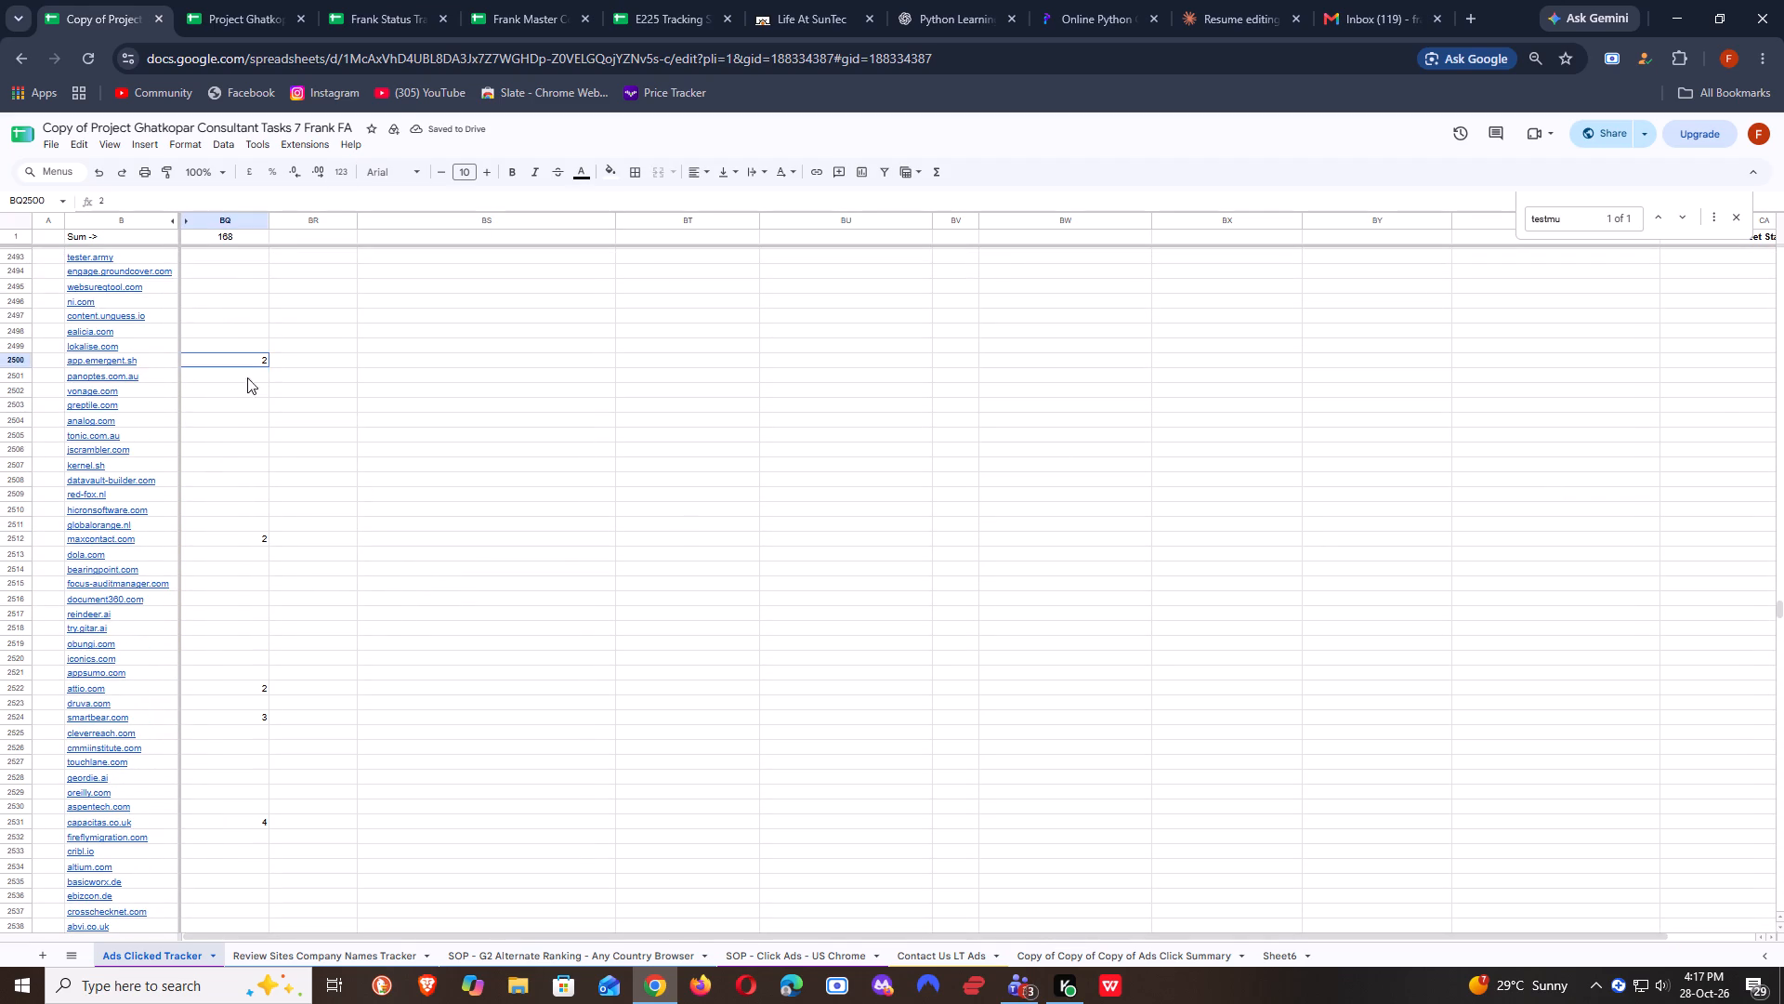
left_click_drag(247, 377, 244, 601)
key("BackSpace")
left_click_drag(519, 555, 509, 554)
Clear the 28-Oct-26 click counts of the last four companies in the list, rows 2601 to 2604.
scroll(312, 595, "down", 19)
scroll(230, 624, "up", 5)
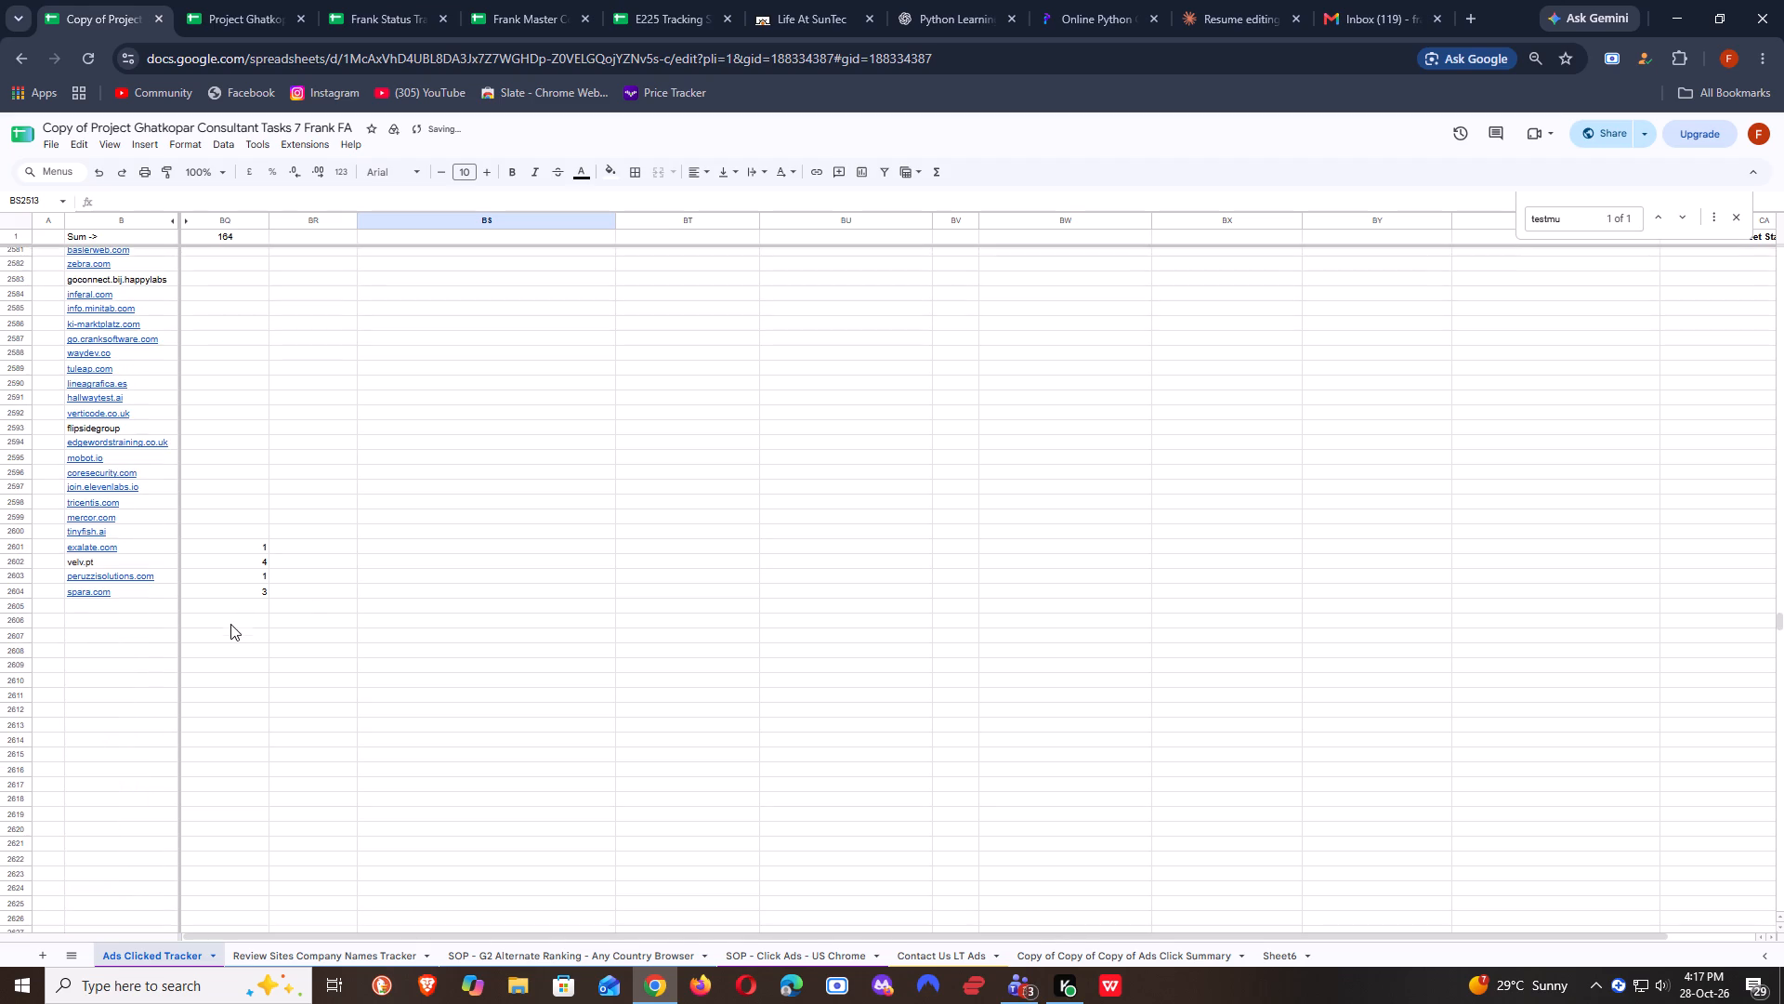
left_click_drag(223, 517, 235, 614)
key("BackSpace")
left_click(415, 554)
Clear the 28-Oct-26 click counts for capacitas.co.uk (row 2531) and smartbear.com (row 2524).
scroll(246, 570, "up", 5)
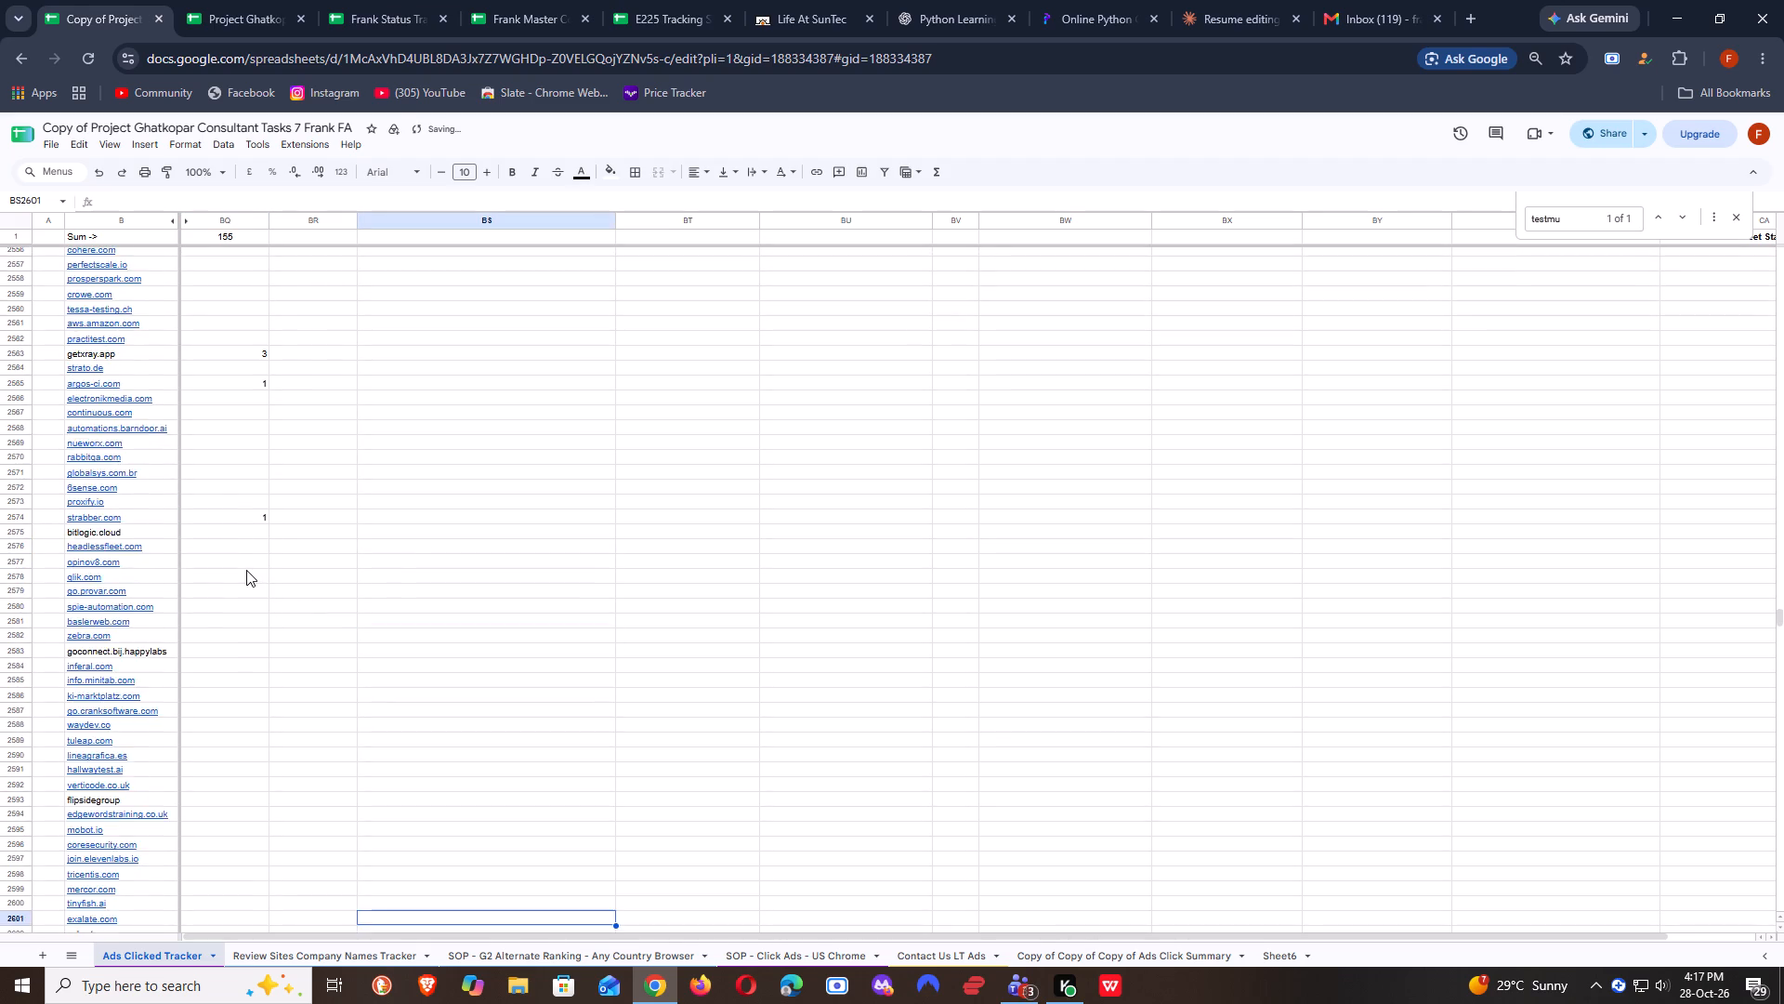
scroll(246, 570, "up", 5)
scroll(190, 627, "down", 5)
scroll(216, 655, "up", 5)
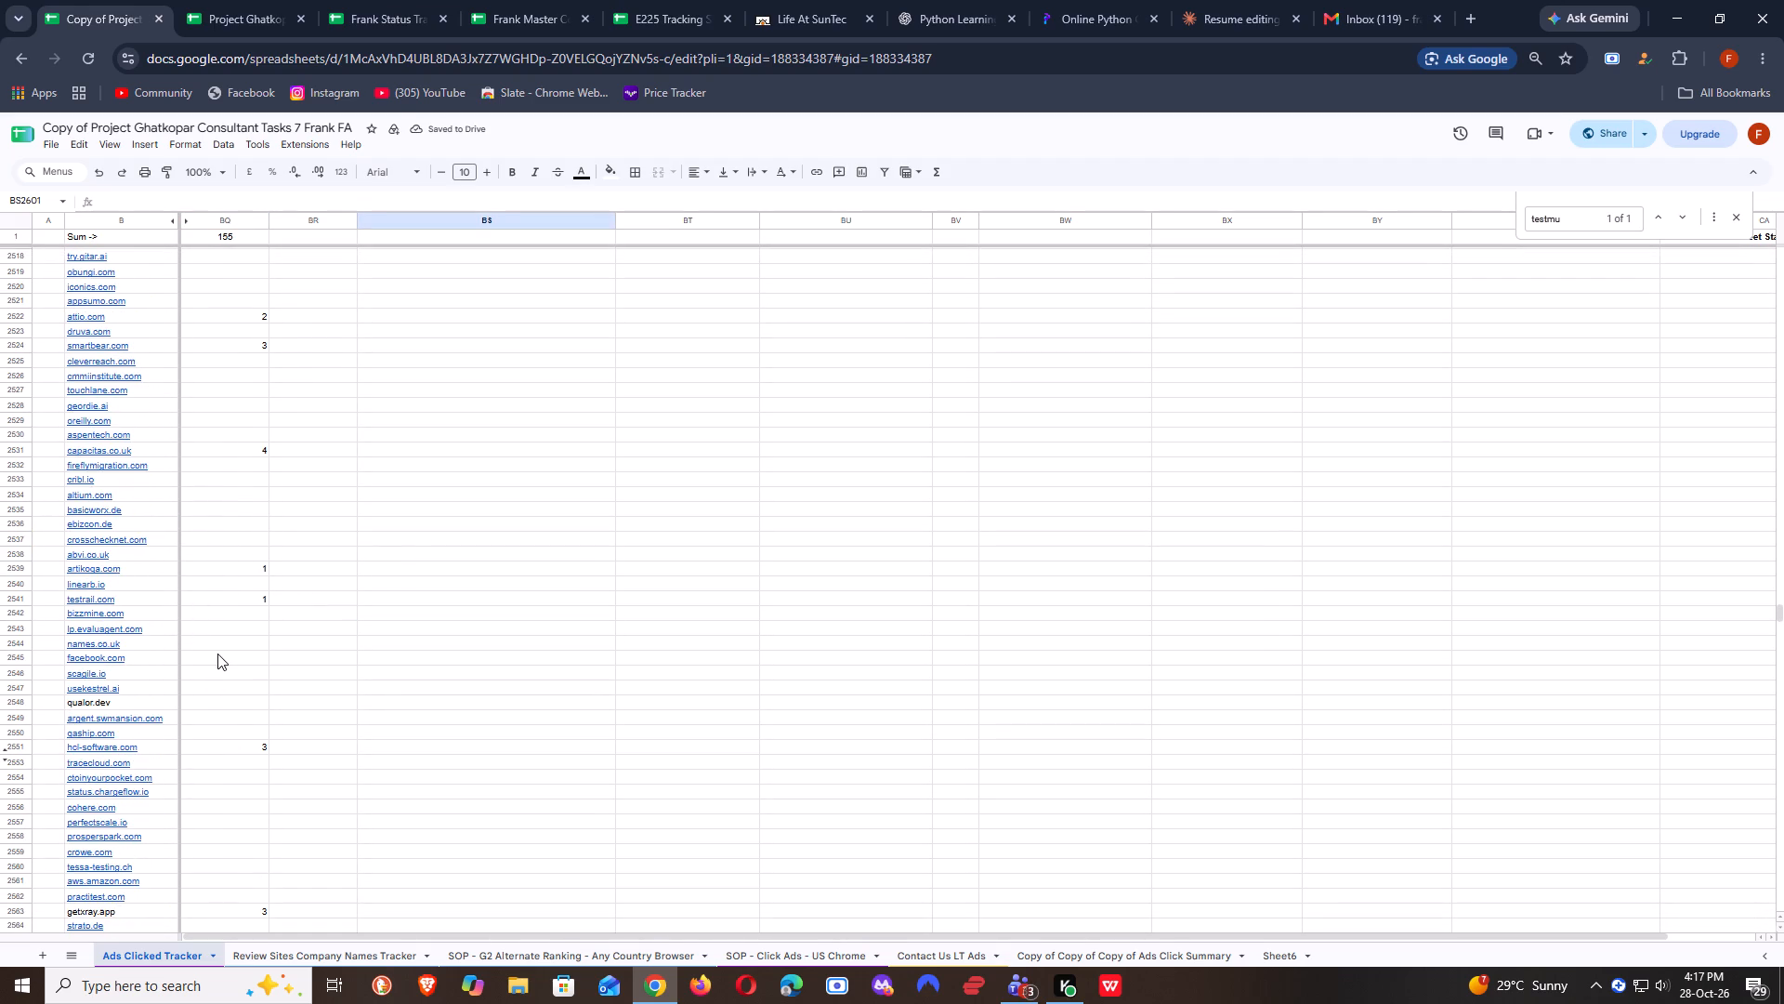
left_click(226, 436)
key("BackSpace")
left_click(229, 448)
key("BackSpace")
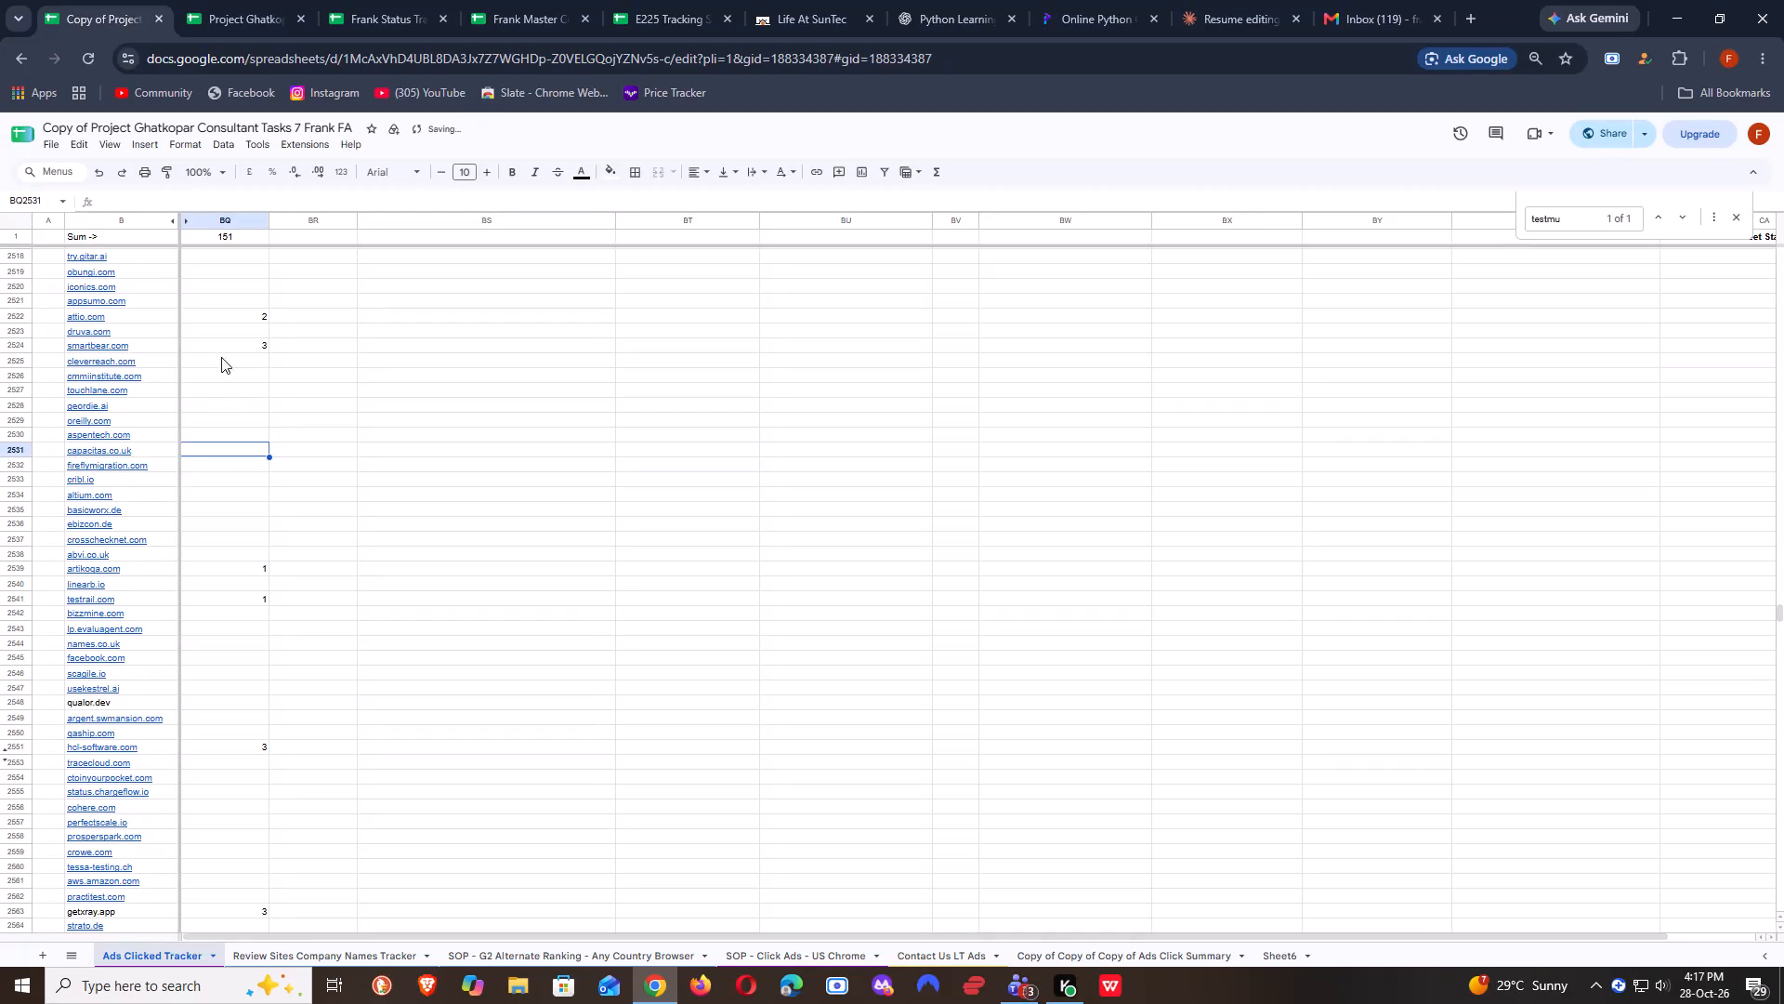
left_click(227, 343)
key("BackSpace")
left_click(295, 469)
Compare the 28-Oct-26 click sum with Total Ads on the Frank Status Tracker's Fill Details sheet.
scroll(212, 492, "up", 10)
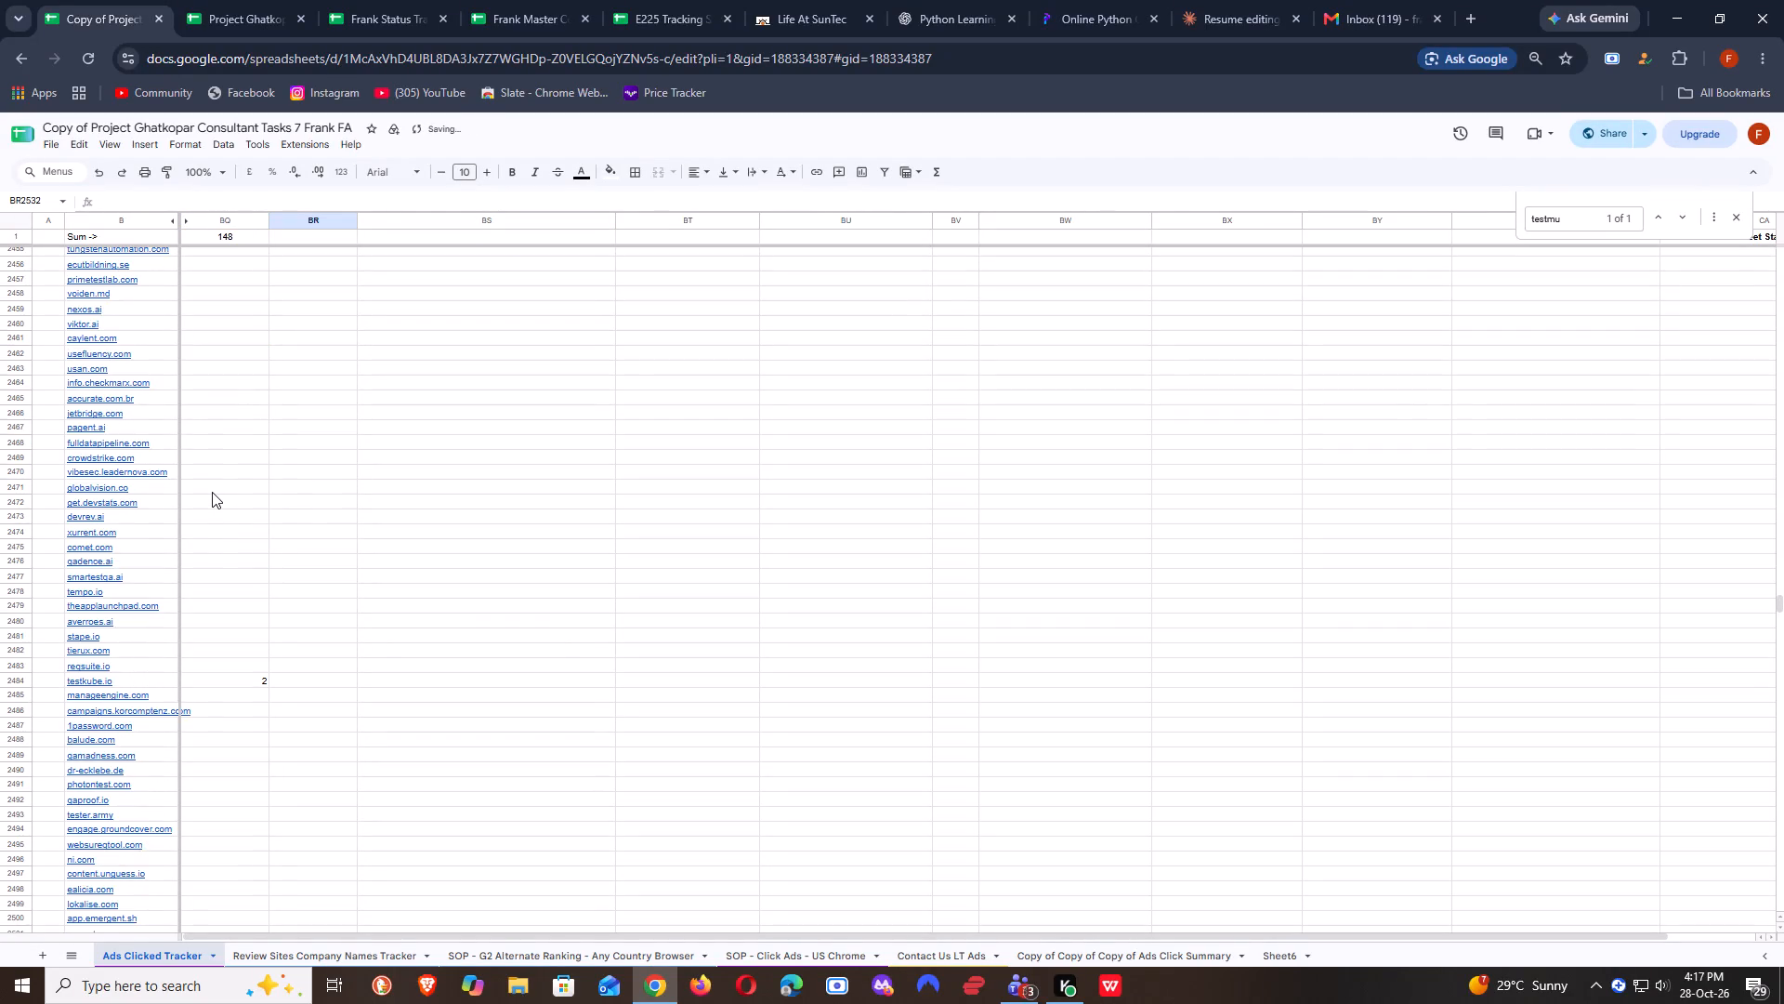
scroll(212, 492, "down", 4)
left_click(370, 0)
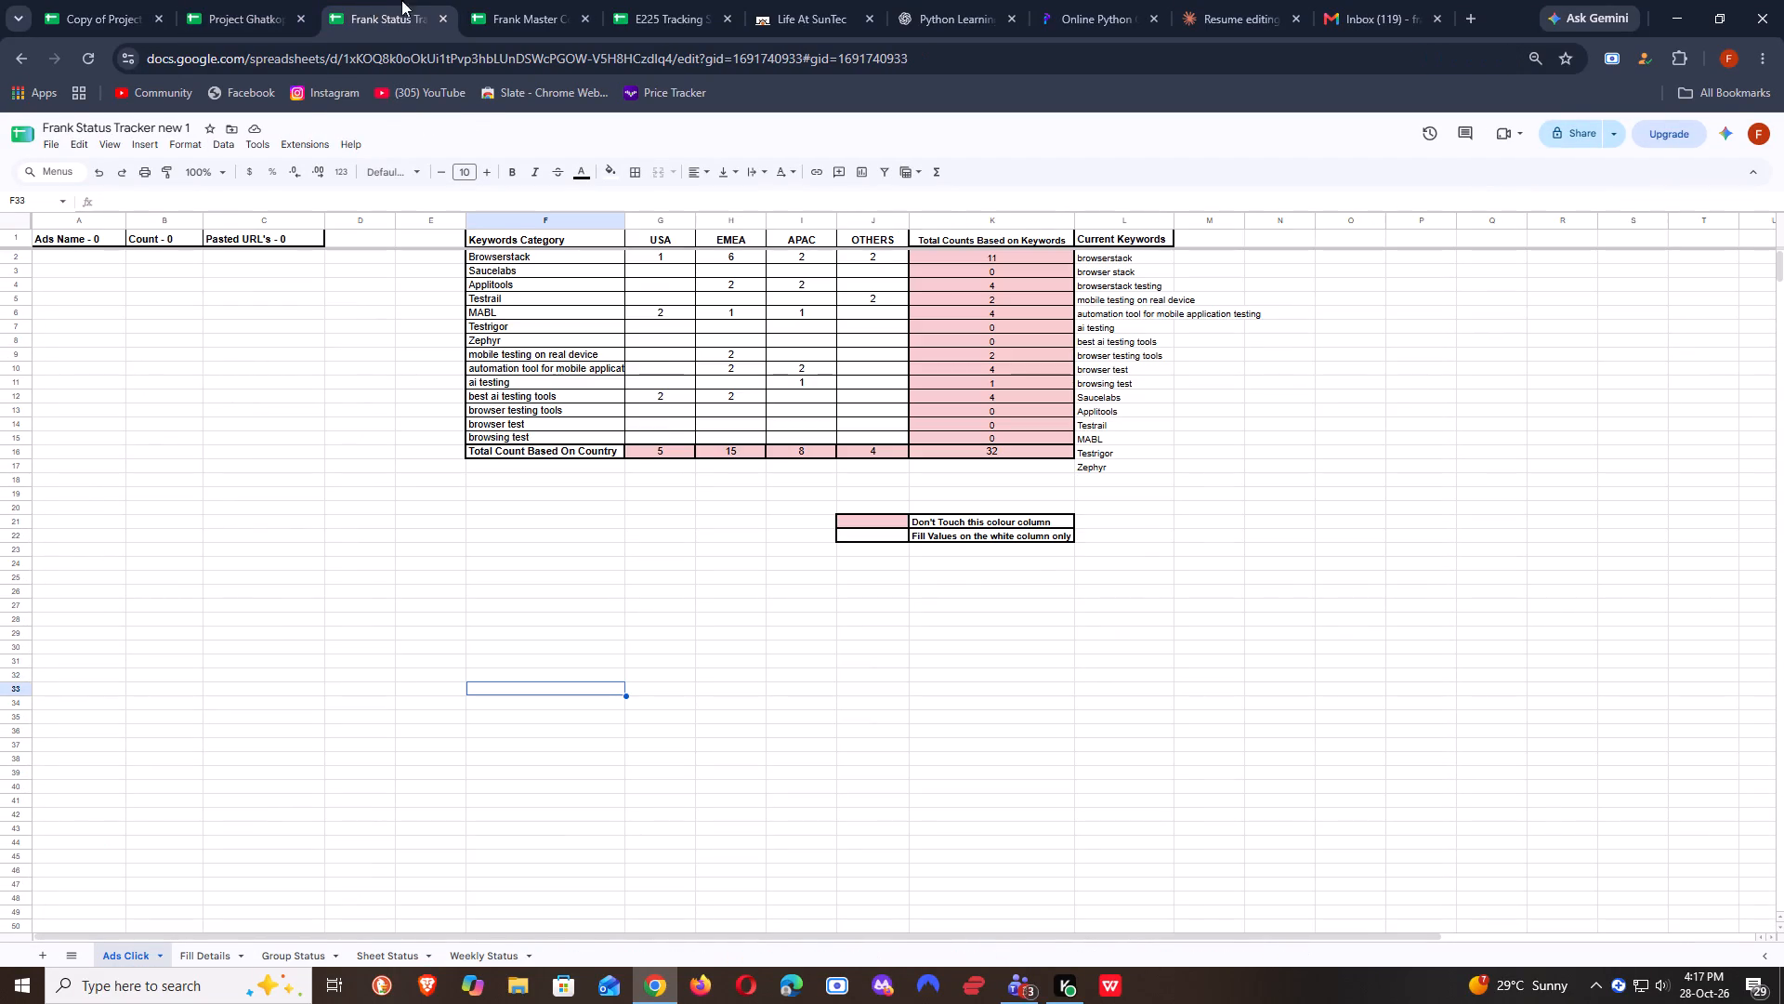
left_click(214, 944)
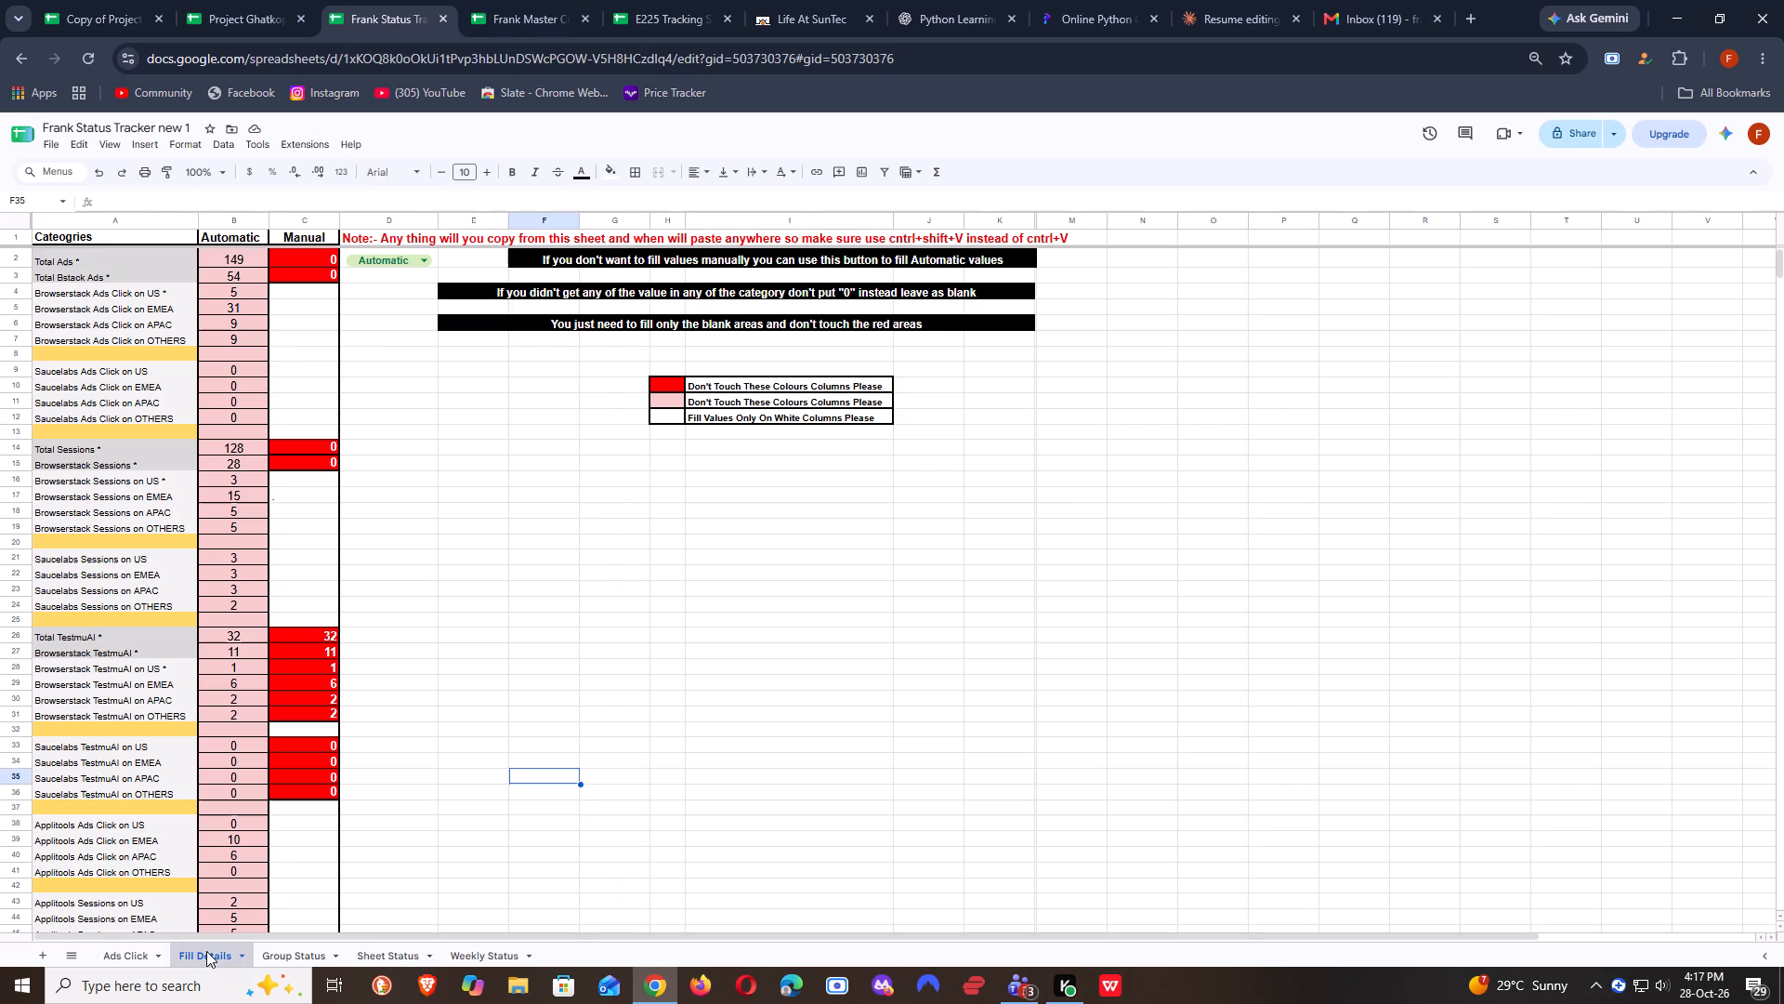
left_click(64, 0)
left_click(411, 522)
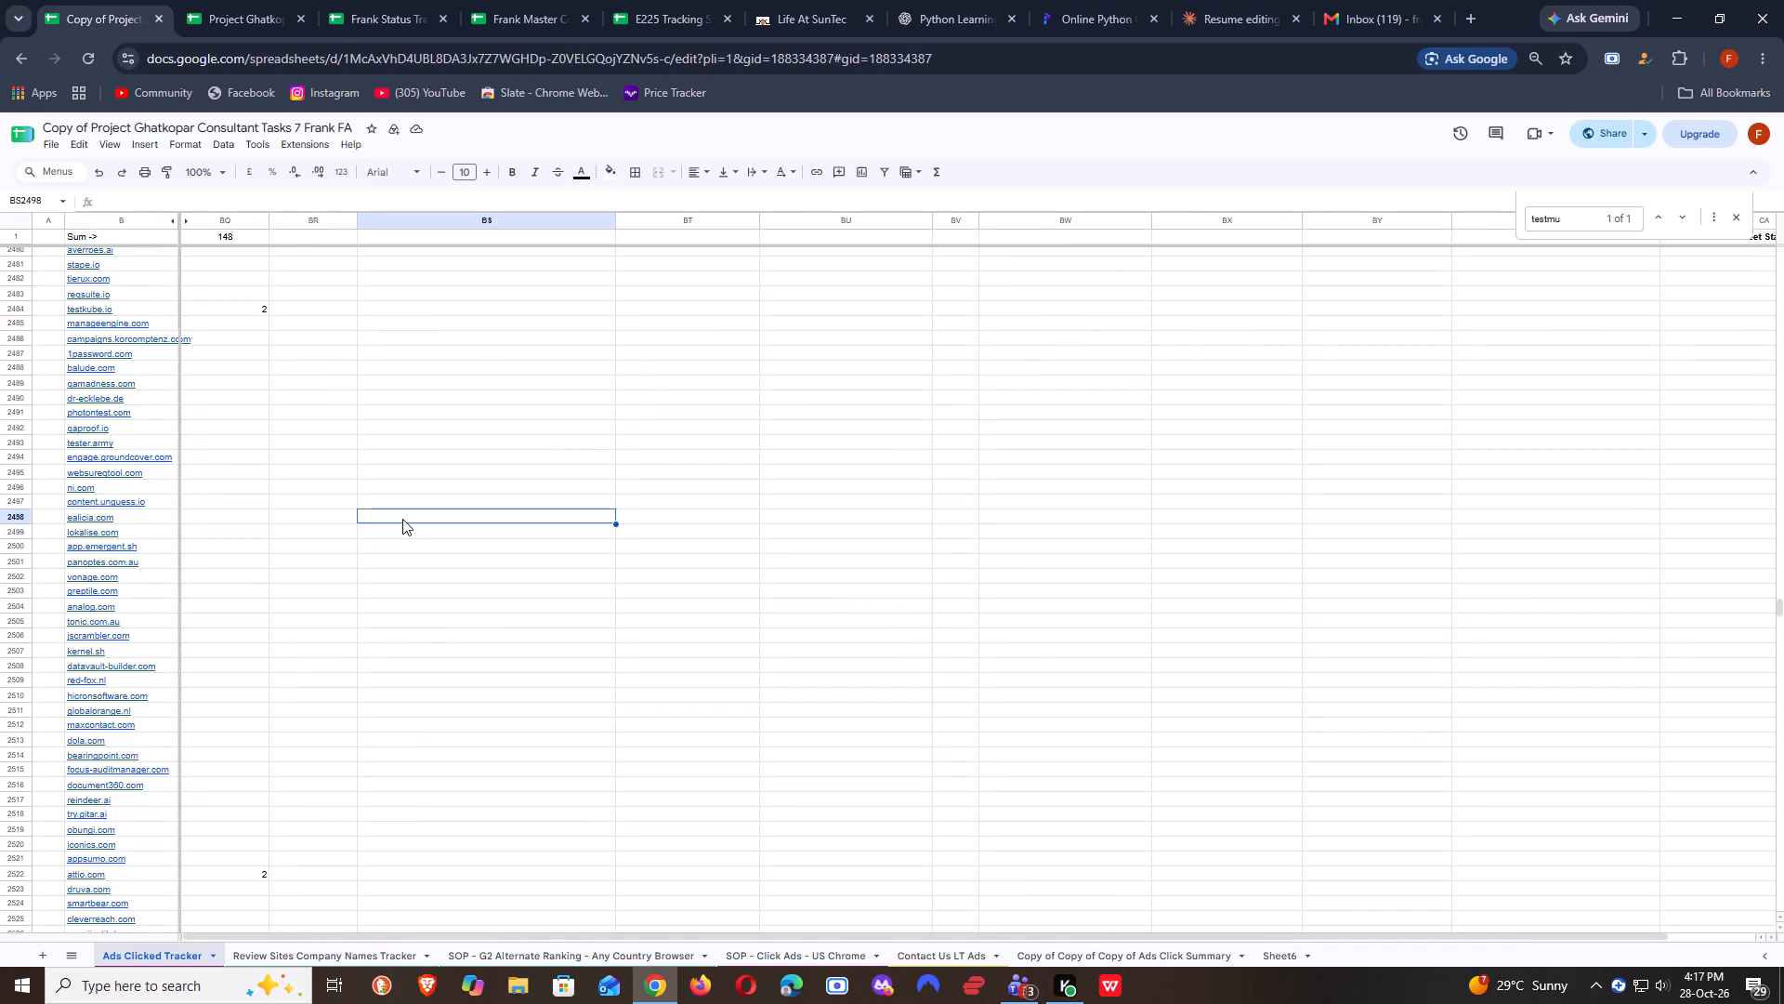
Undo the clearing of smartbear.com's 28-Oct-26 click count in row 2524, try 2, and set it to 1.
key("ctrl+z")
key("ctrl+x")
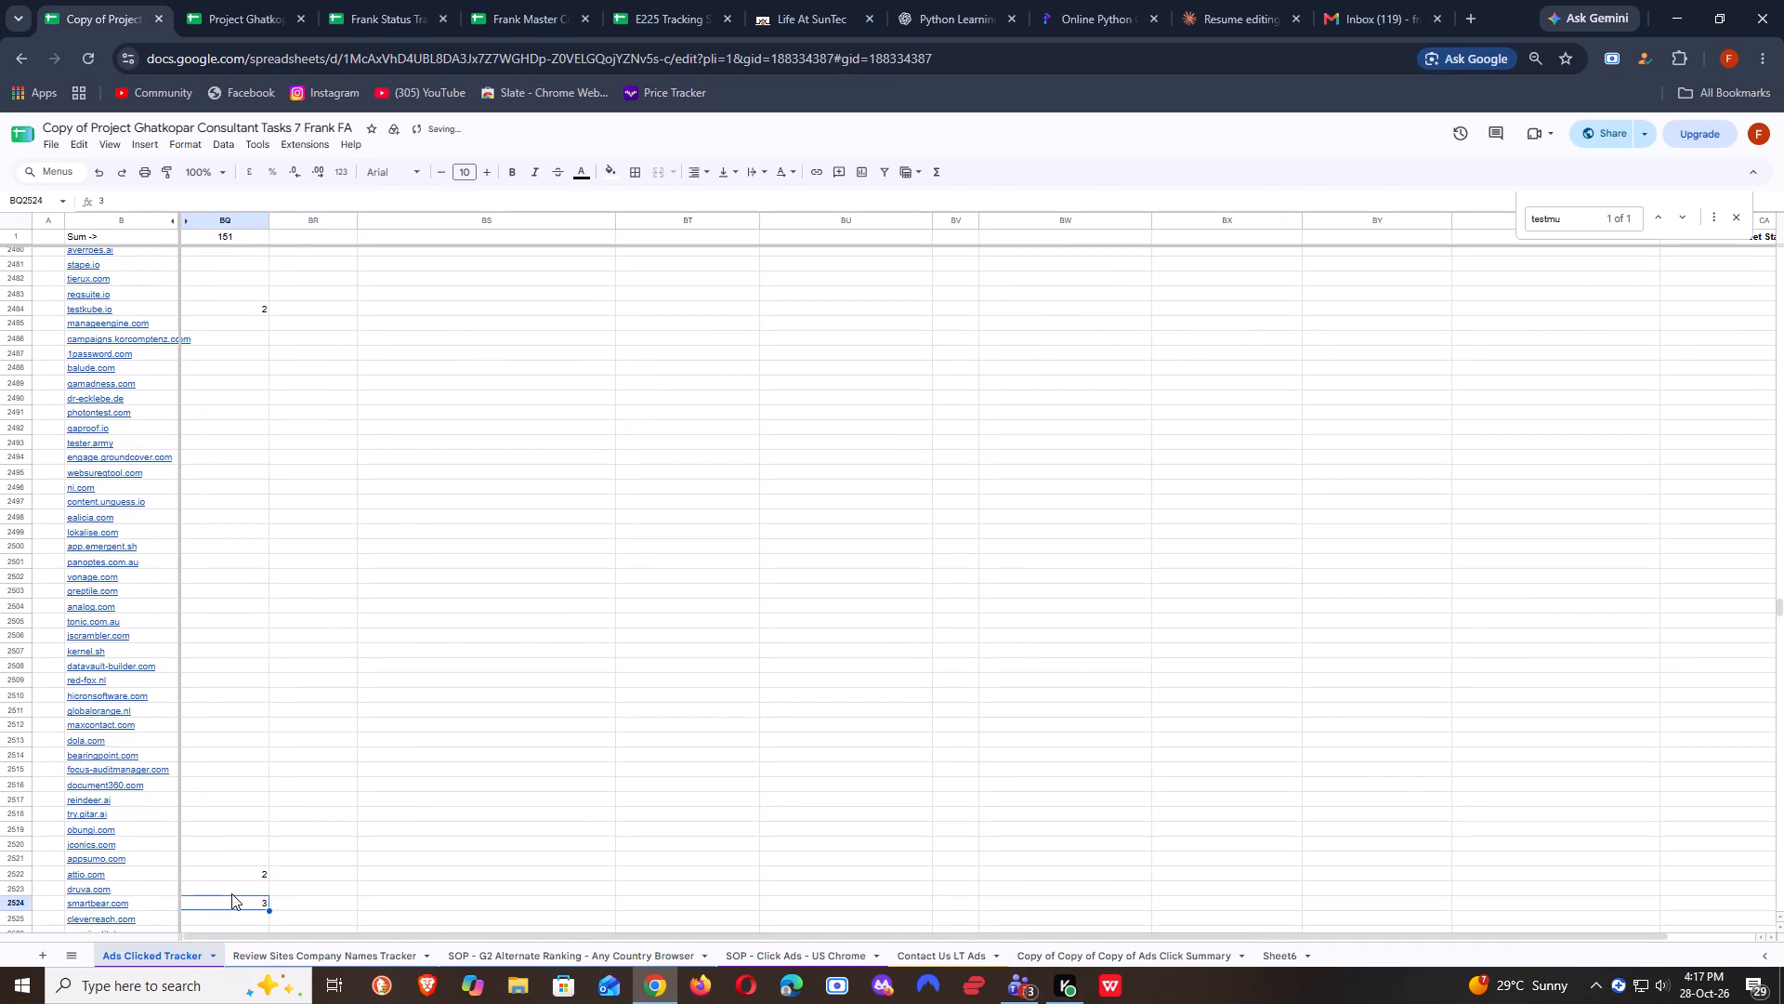
key("BackSpace")
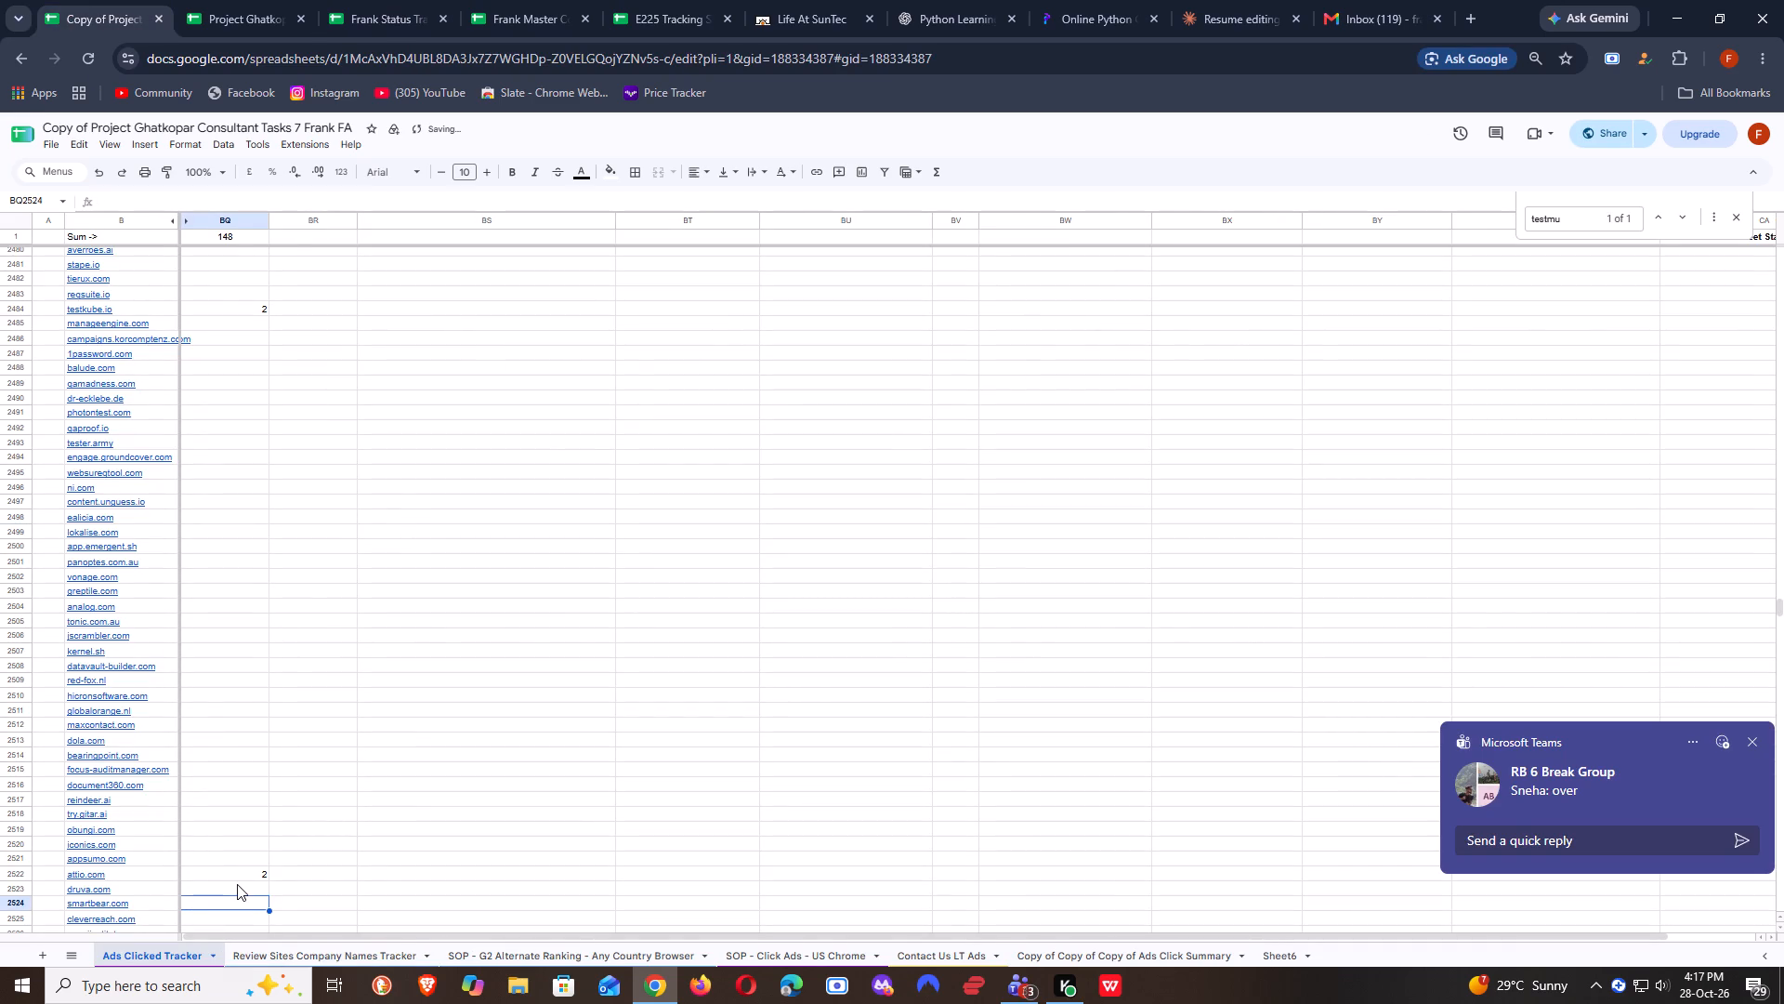
key("2")
left_click(375, 869)
left_click(230, 910)
key("BackSpace")
key("1")
key("Return")
left_click(509, 735)
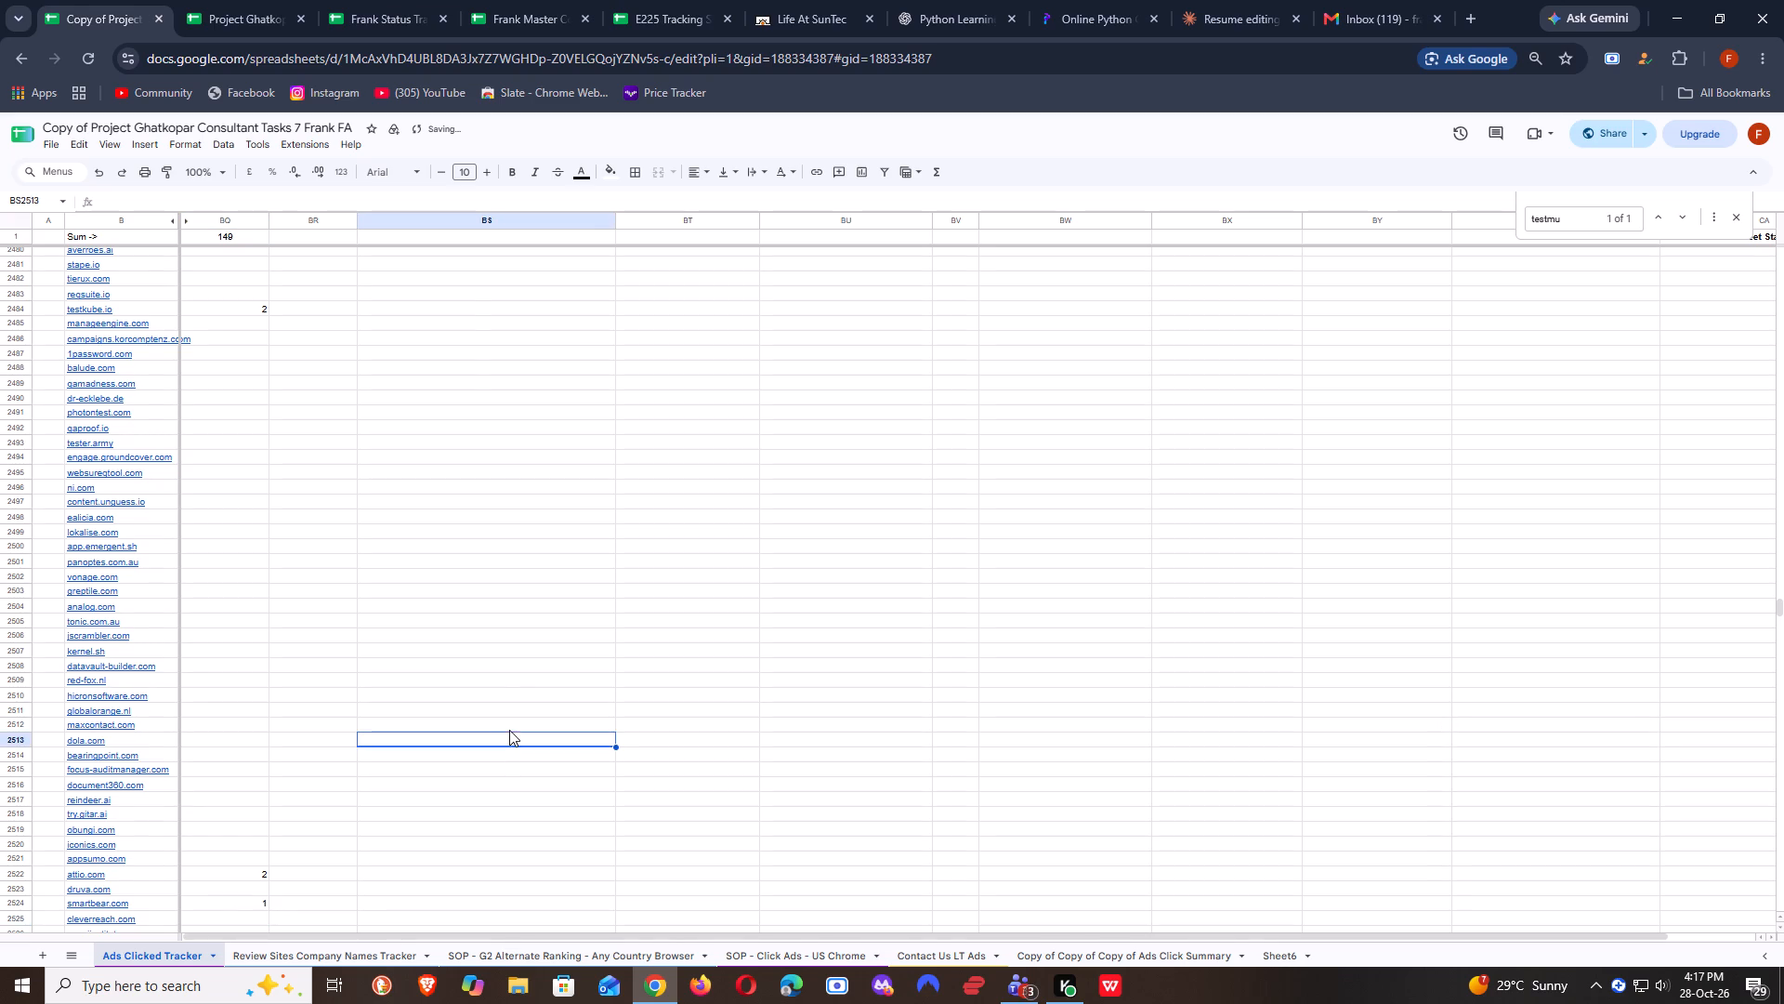
Close the find bar and right-align the 28-Oct-26 click counts from qa.tech to leapwork.com, BQ3:BQ9.
scroll(511, 701, "up", 7)
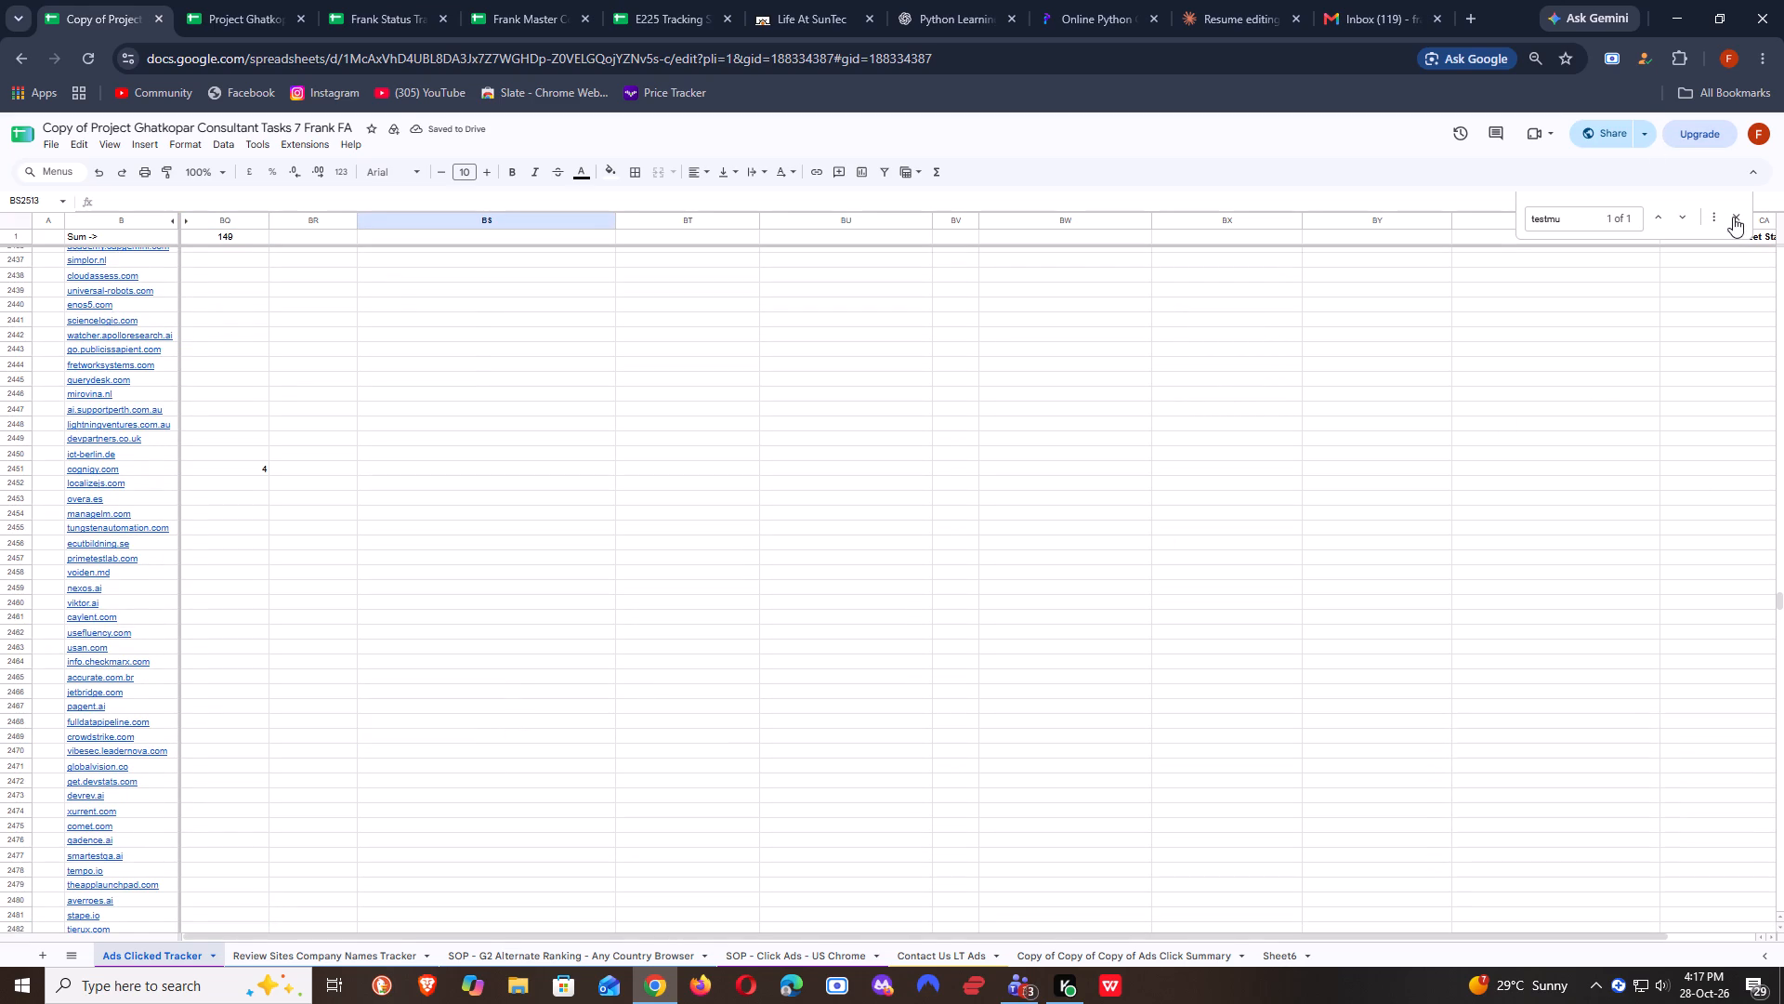
left_click(1733, 217)
left_click(1528, 601)
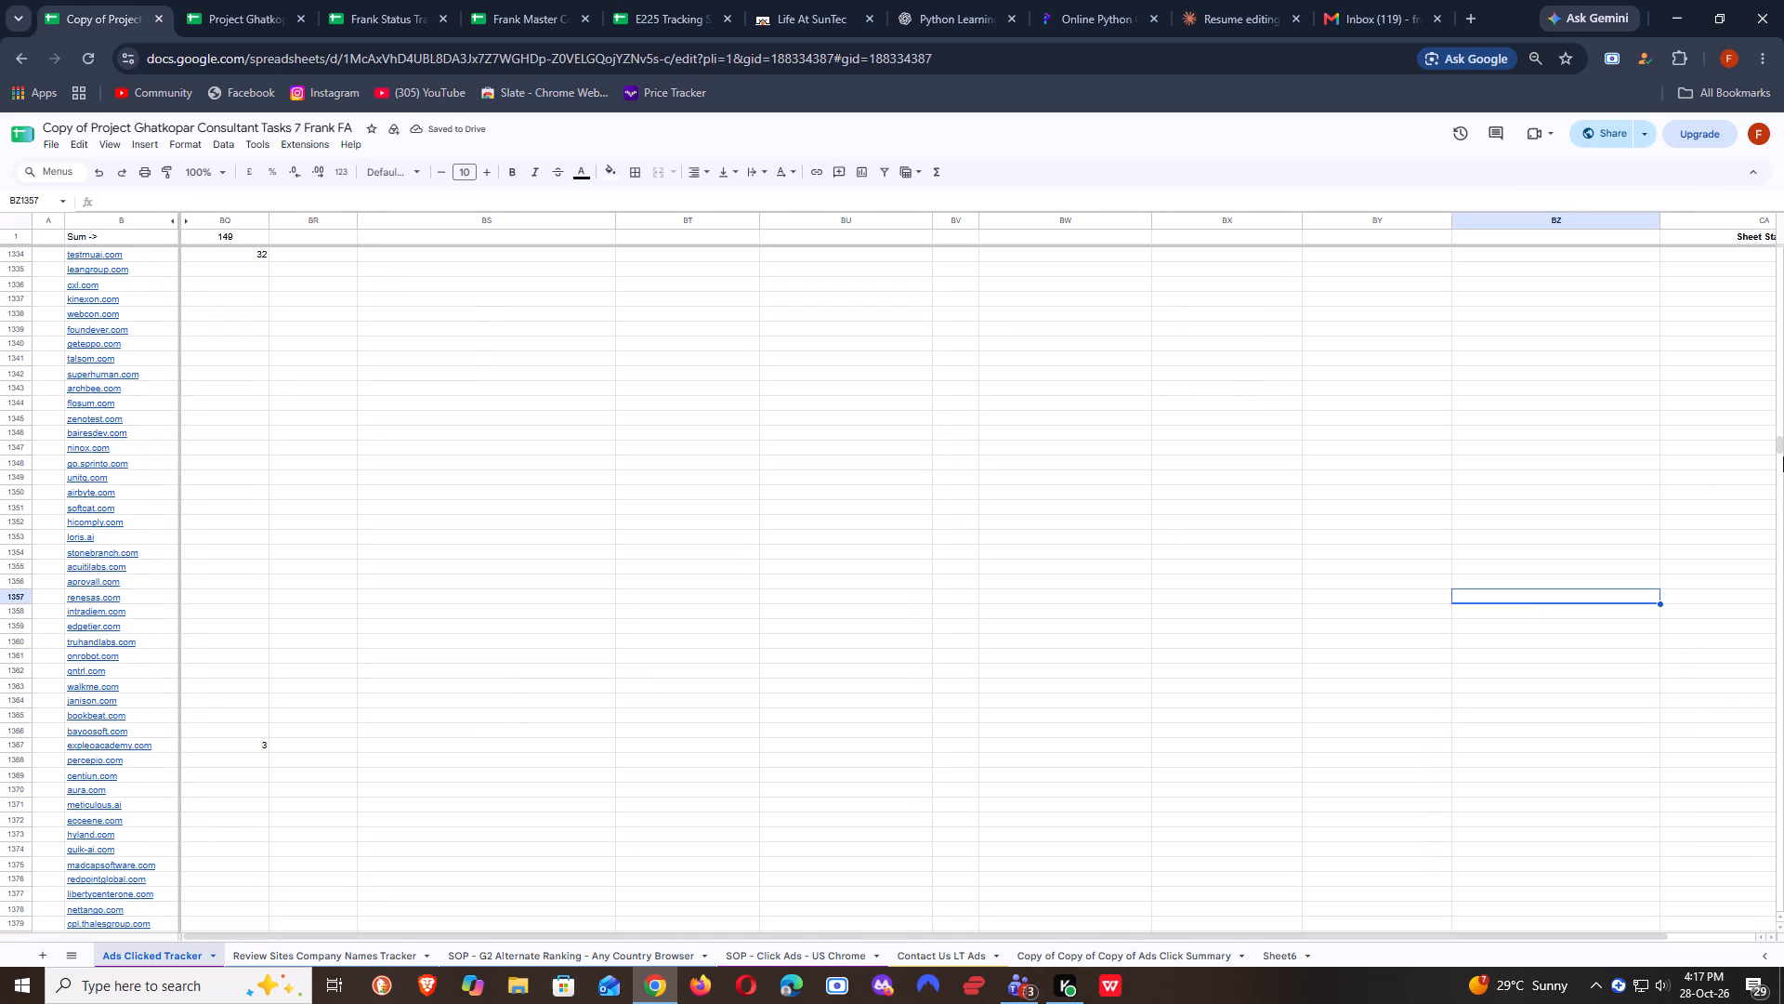
left_click_drag(1783, 448, 1783, 42)
left_click(311, 550)
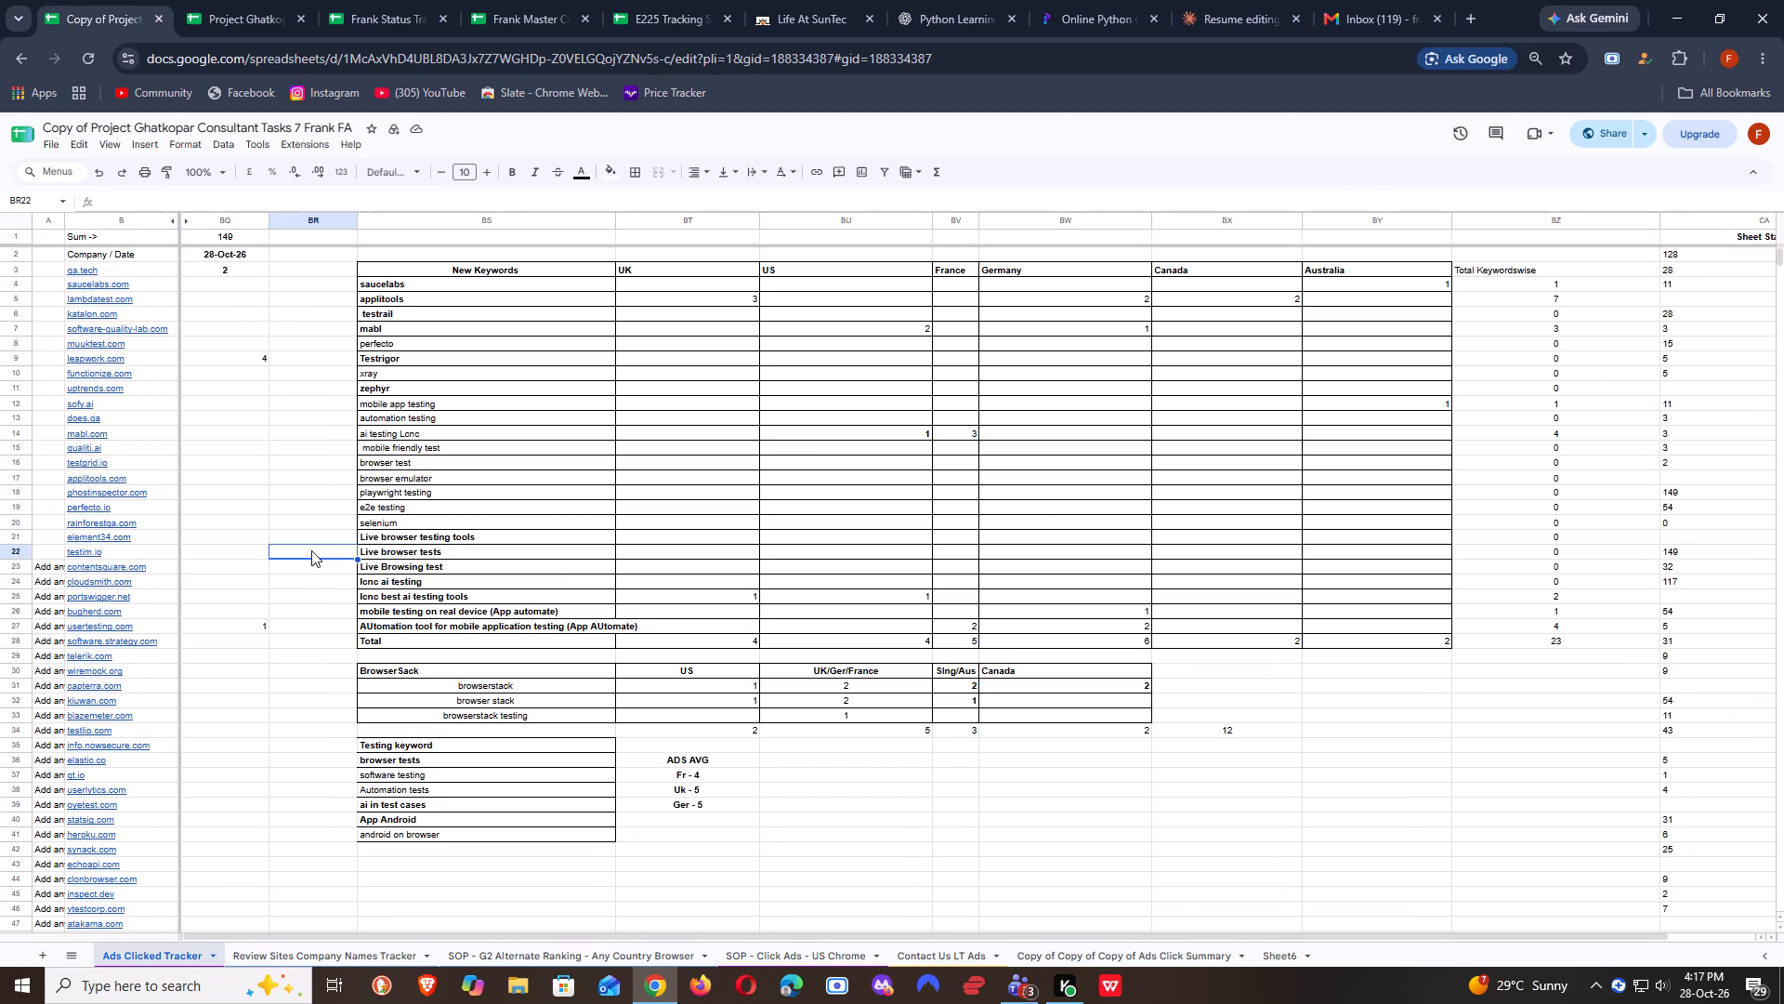
left_click_drag(228, 274, 214, 353)
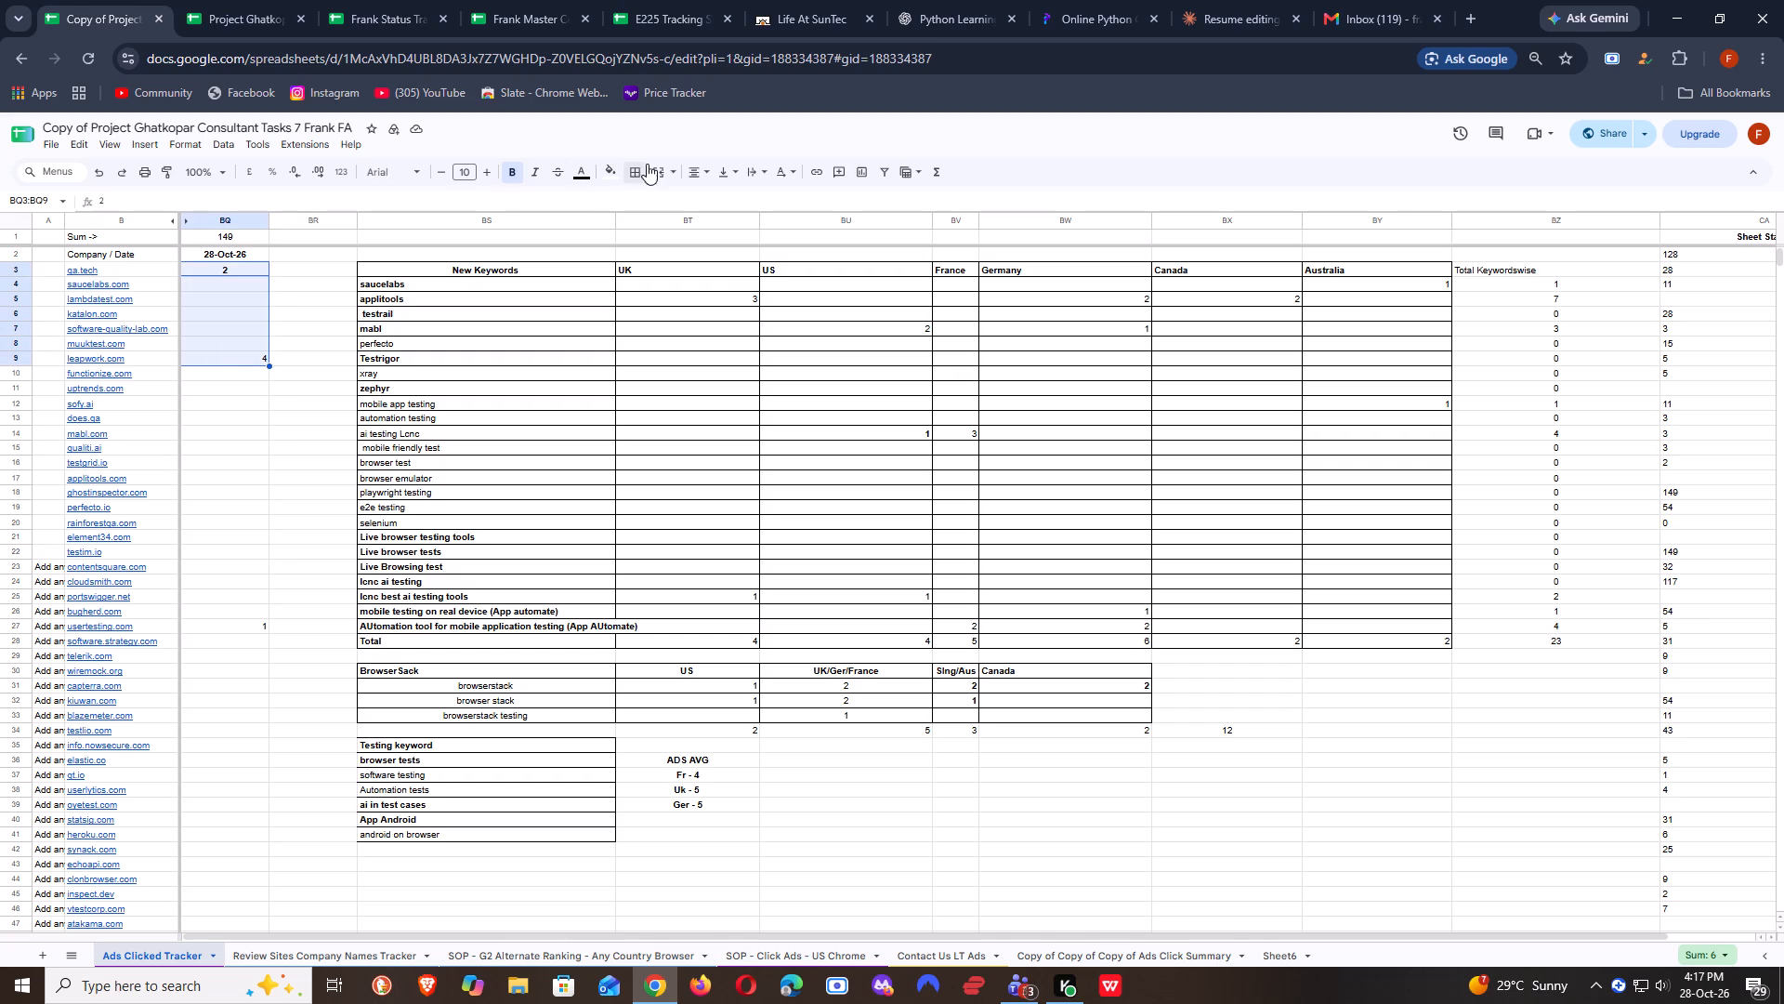
left_click(700, 175)
left_click(743, 201)
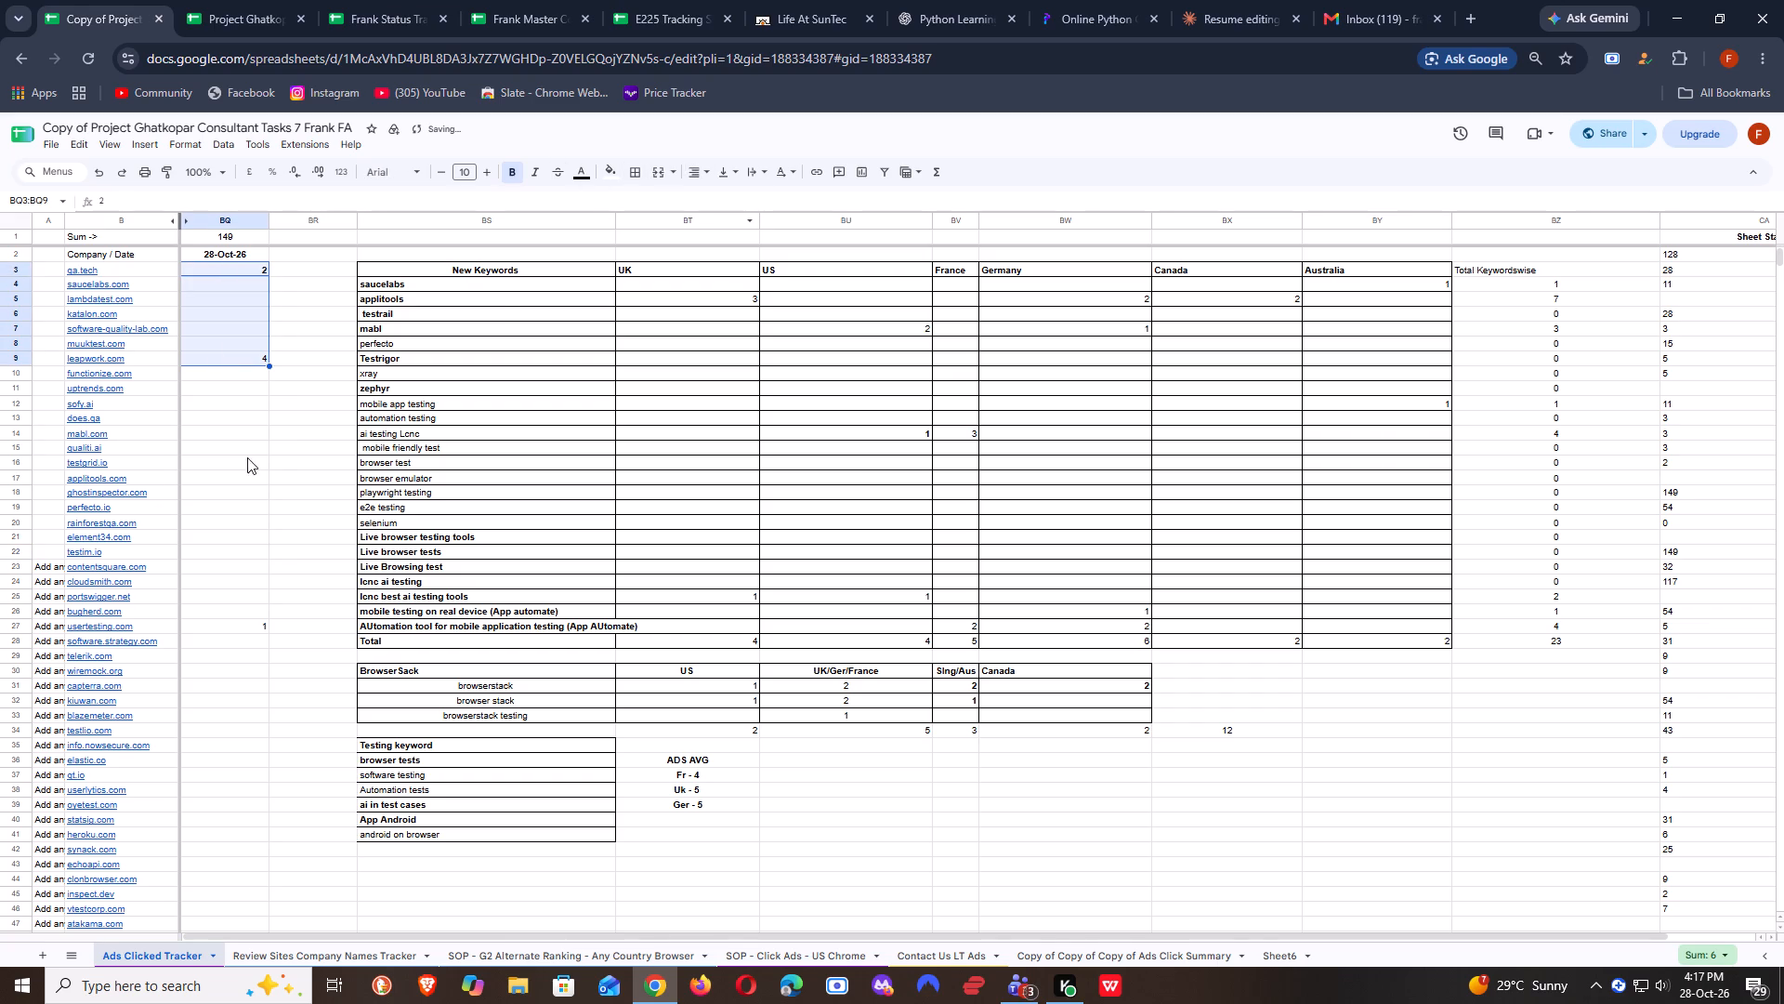
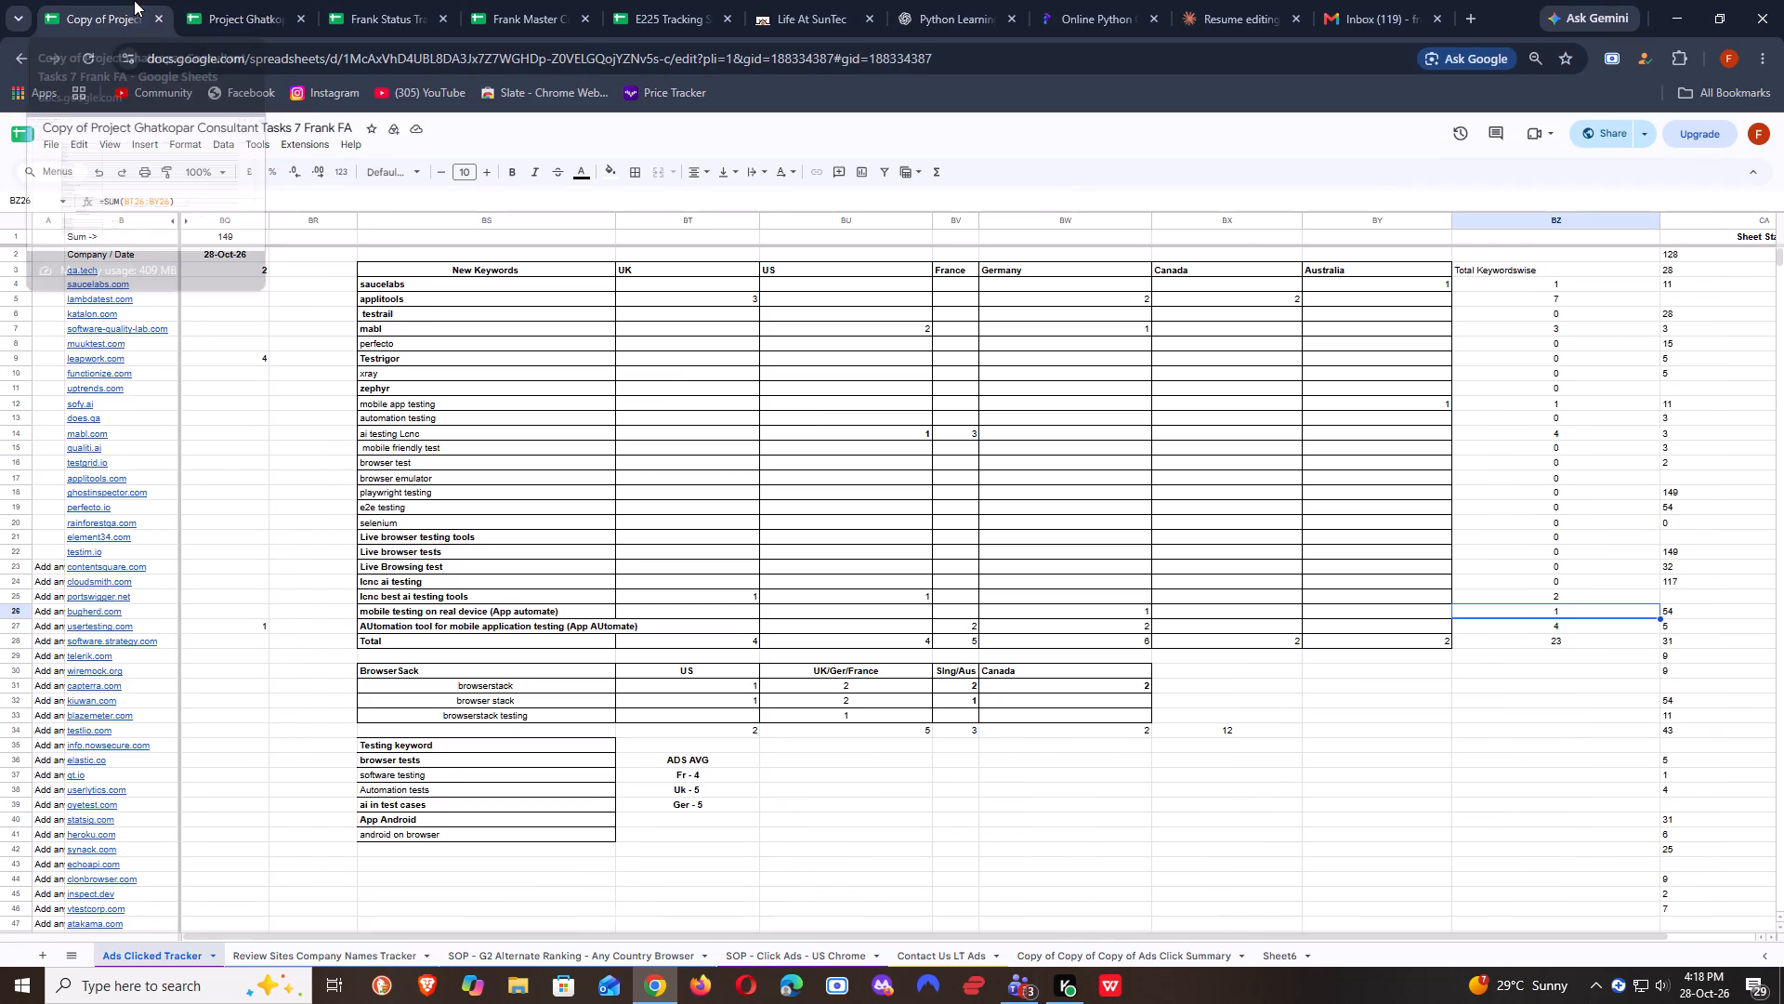
left_click(377, 0)
left_click(174, 0)
left_click(237, 0)
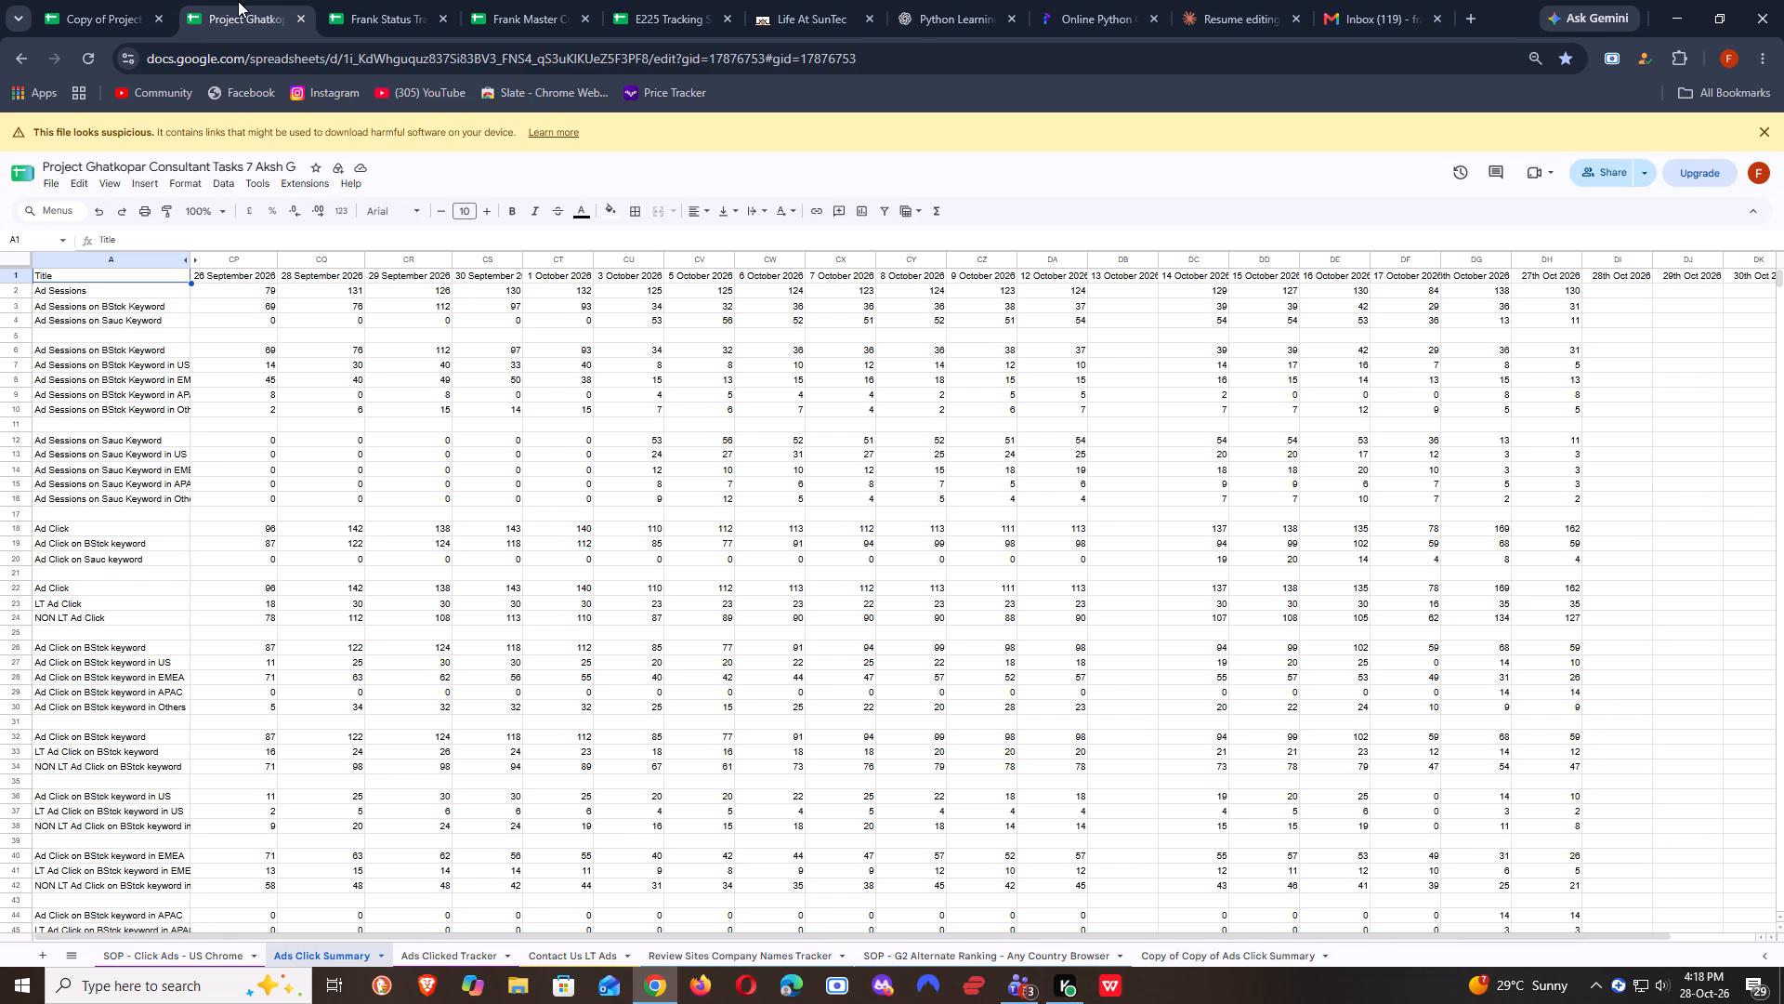
left_click(33, 0)
left_click(85, 0)
left_click(284, 0)
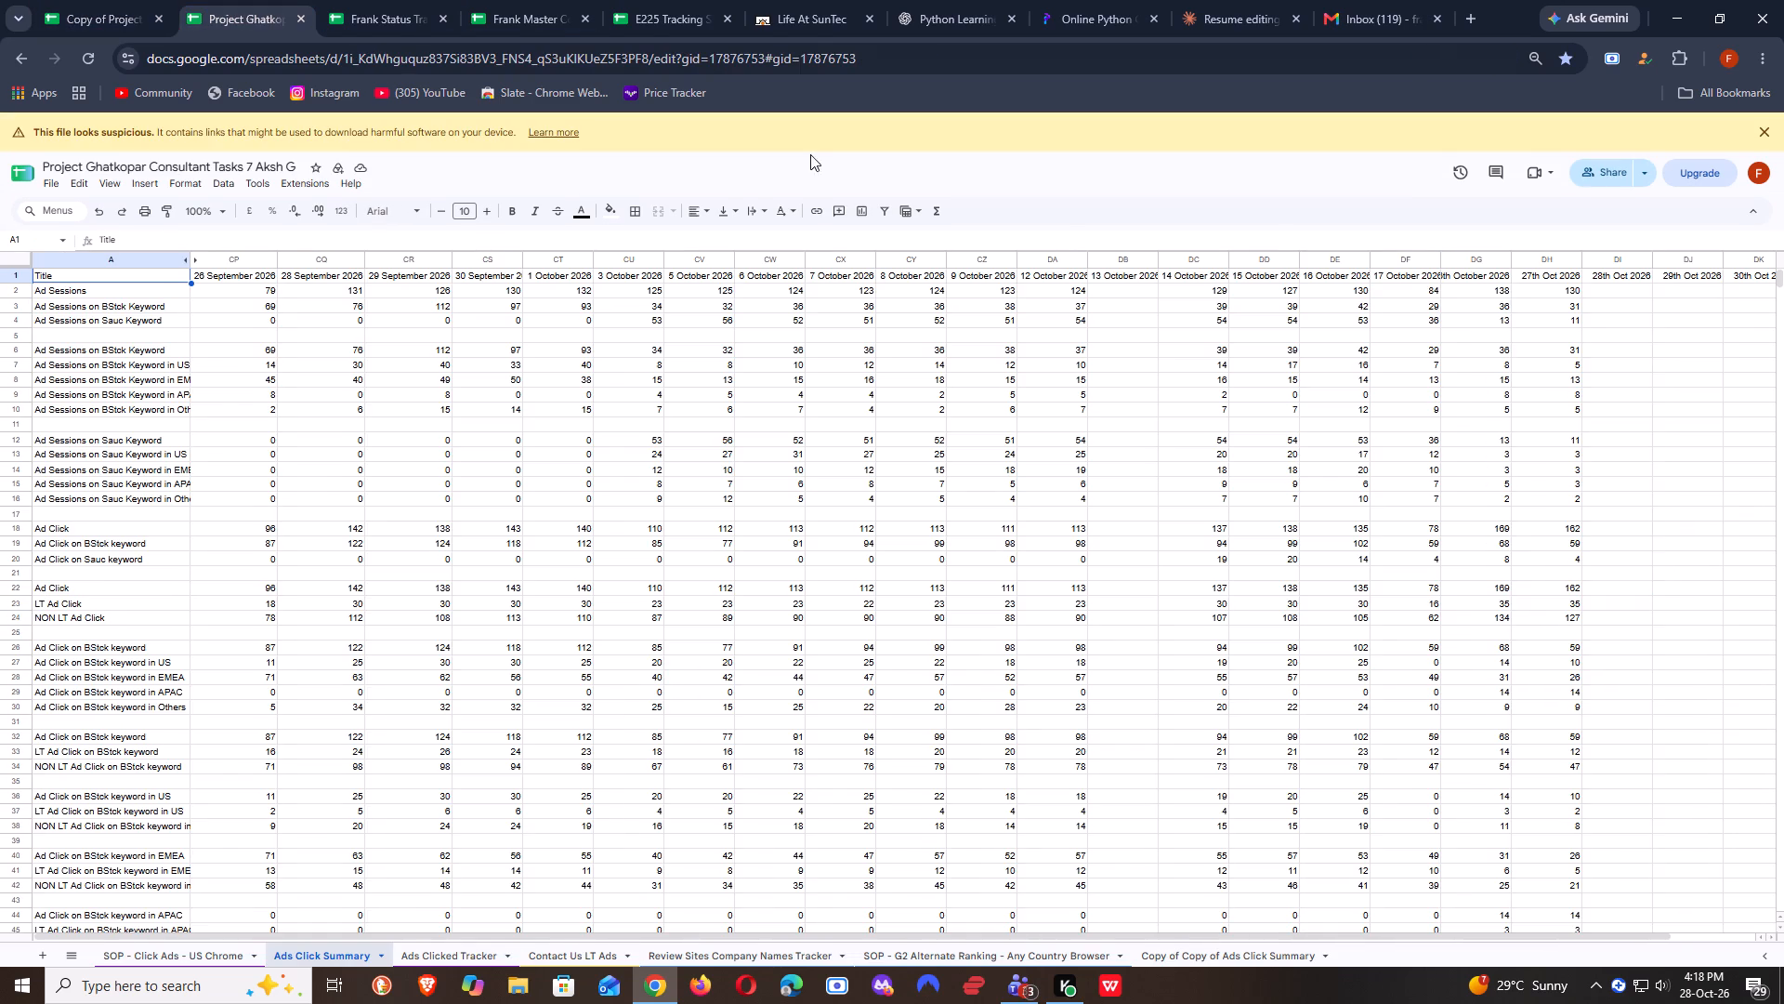
left_click(1767, 136)
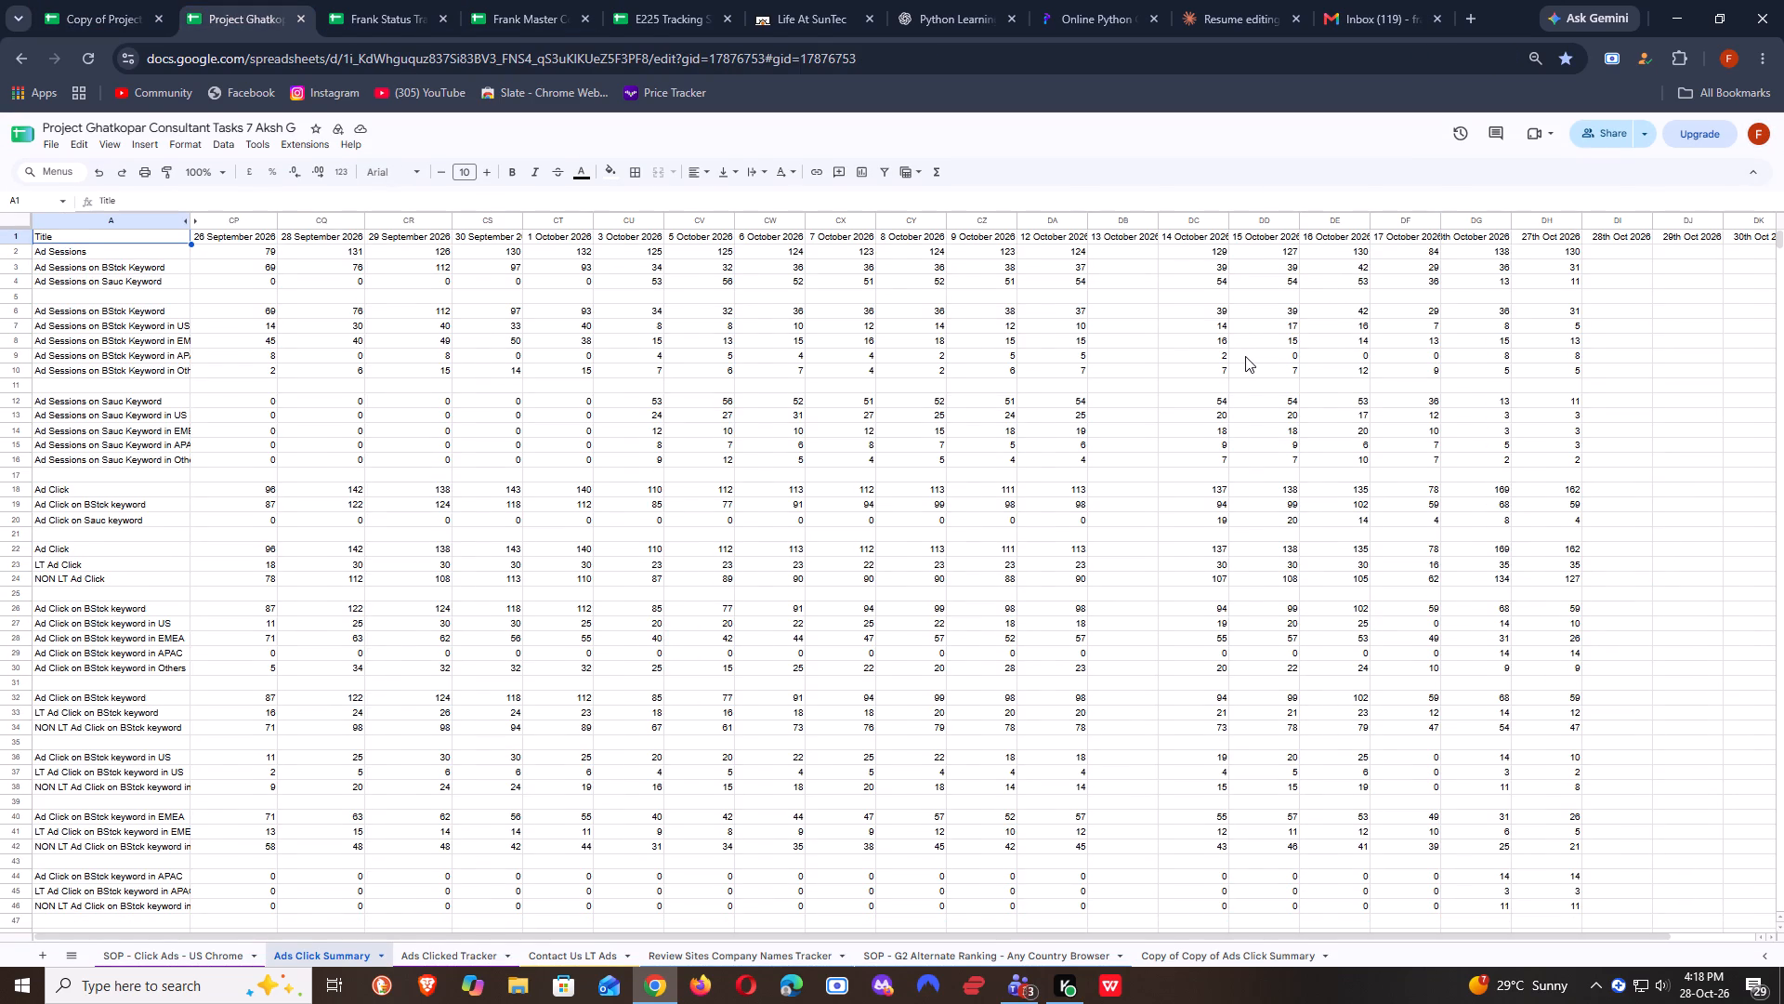
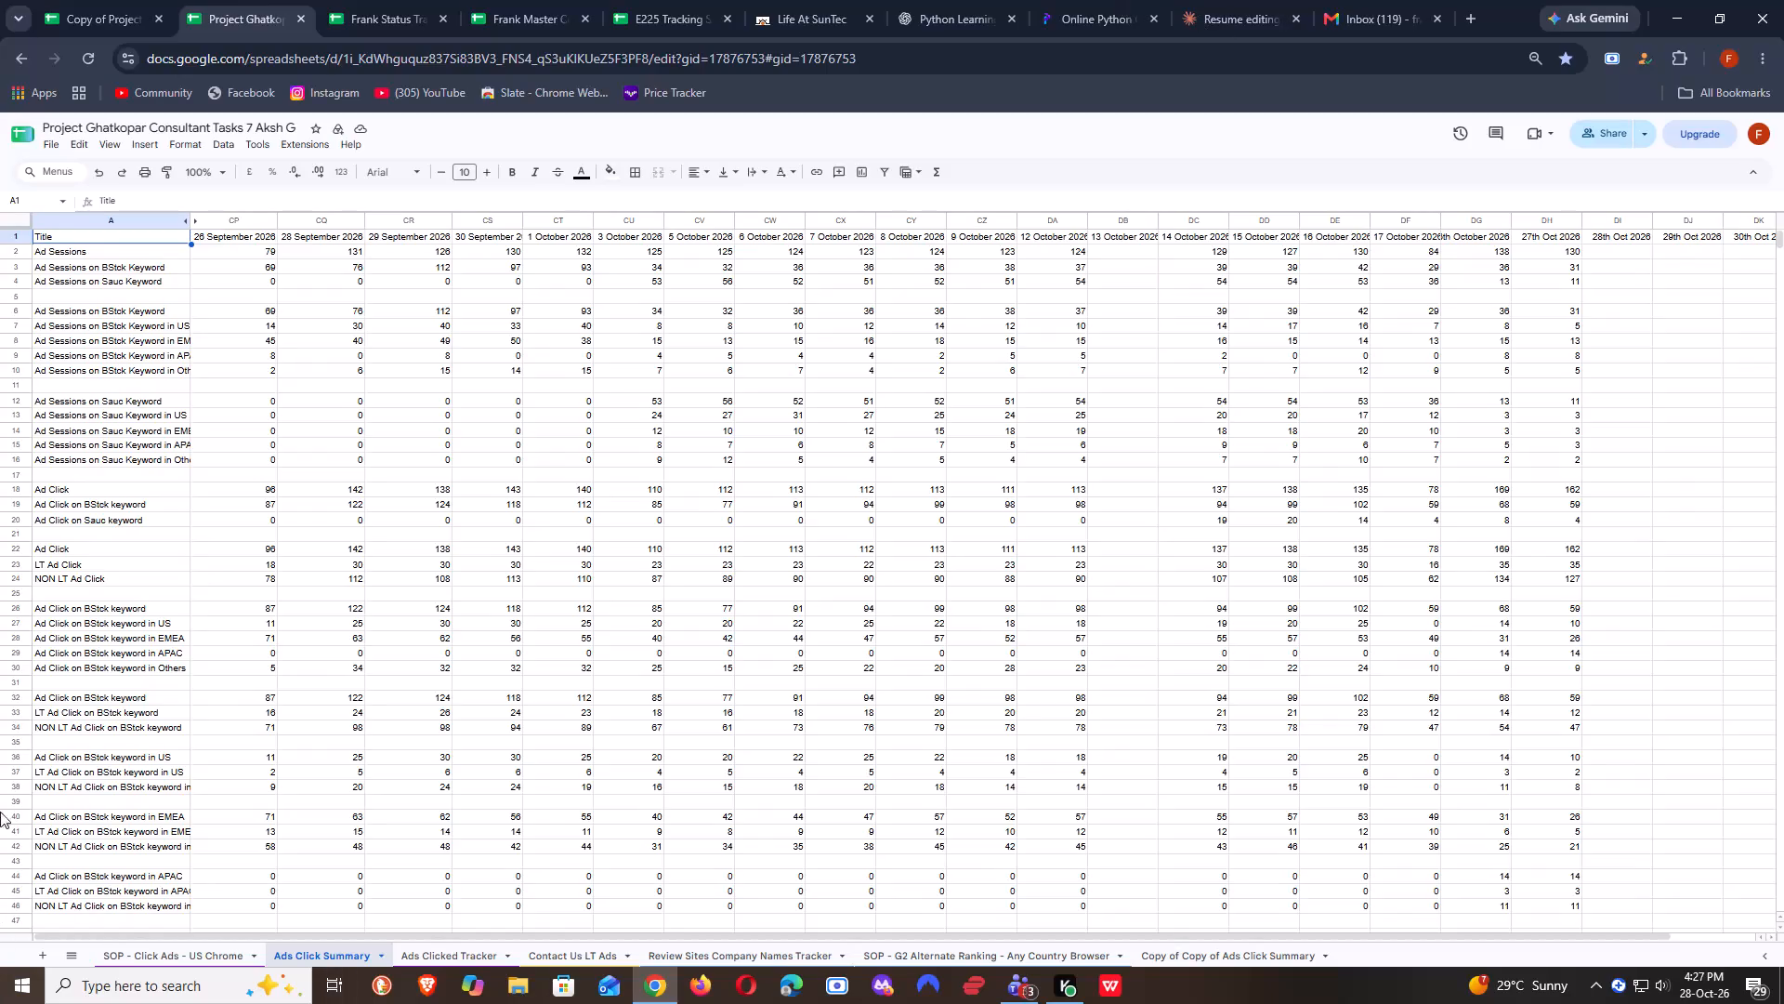
Switch to Copy of Project Ghatkopar Consultant Tasks 7 Frank FA, glance at SOP - Click Ads - US Chrome, and return to Ads Clicked Tracker.
left_click(98, 0)
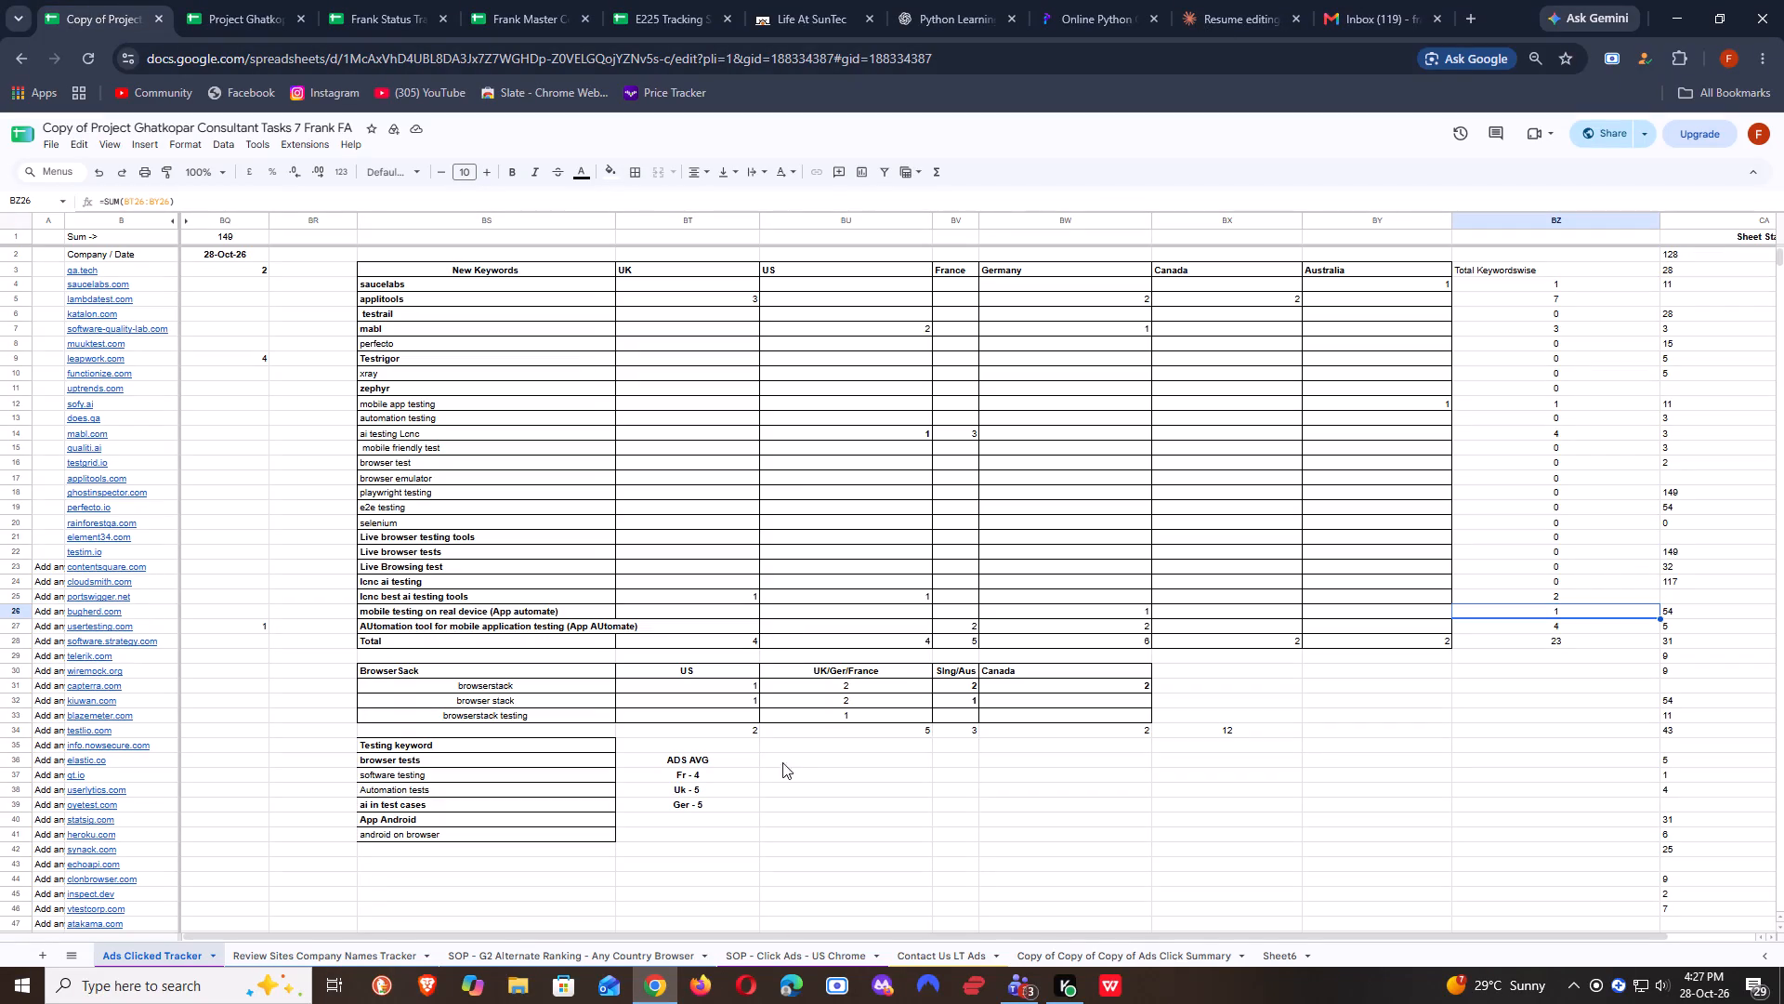
left_click(770, 956)
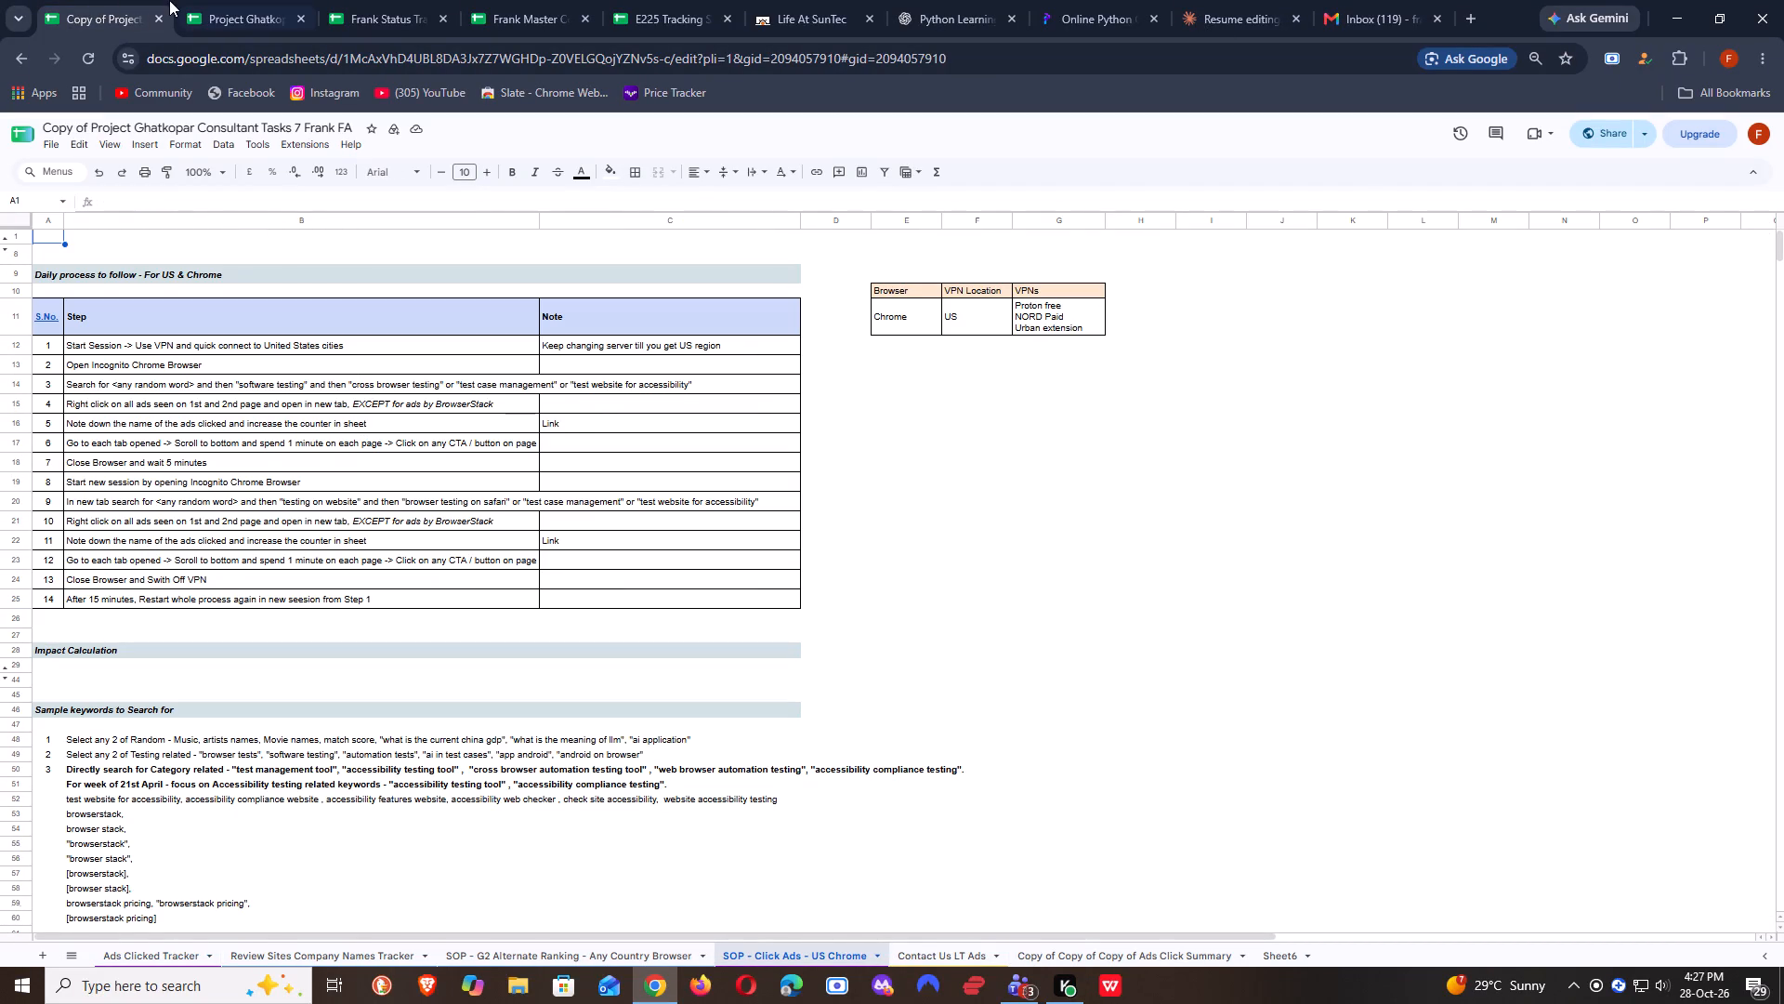
left_click(164, 959)
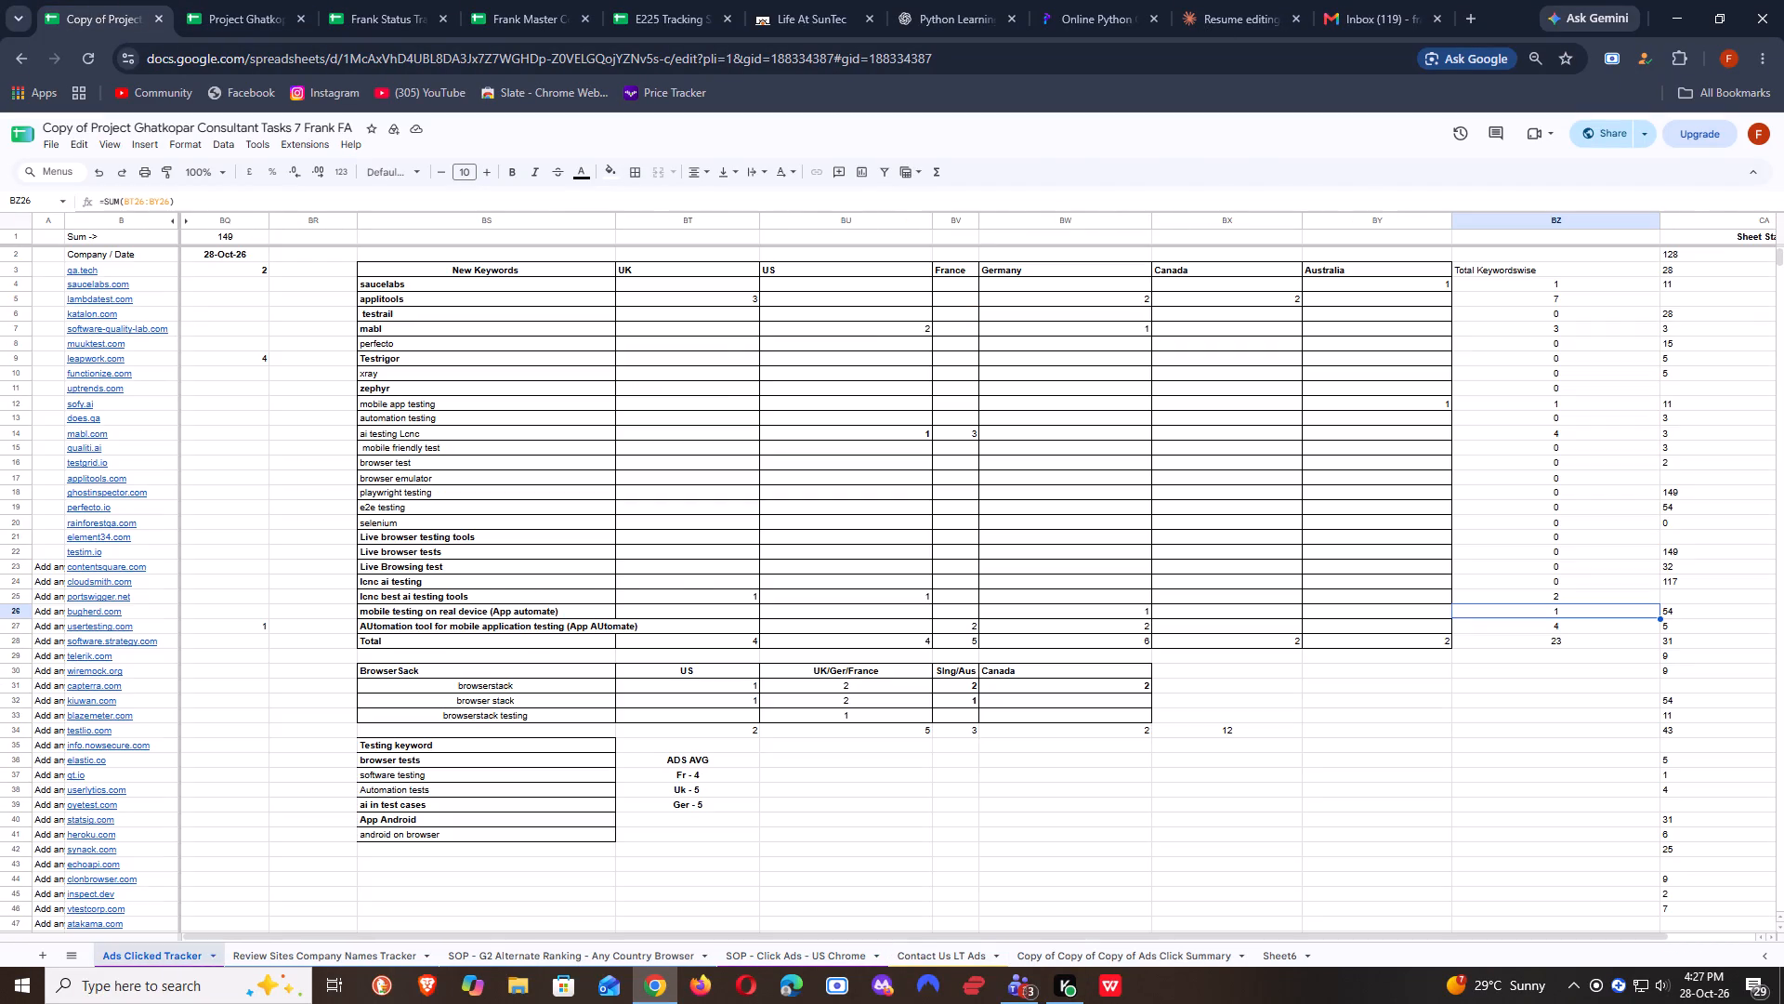
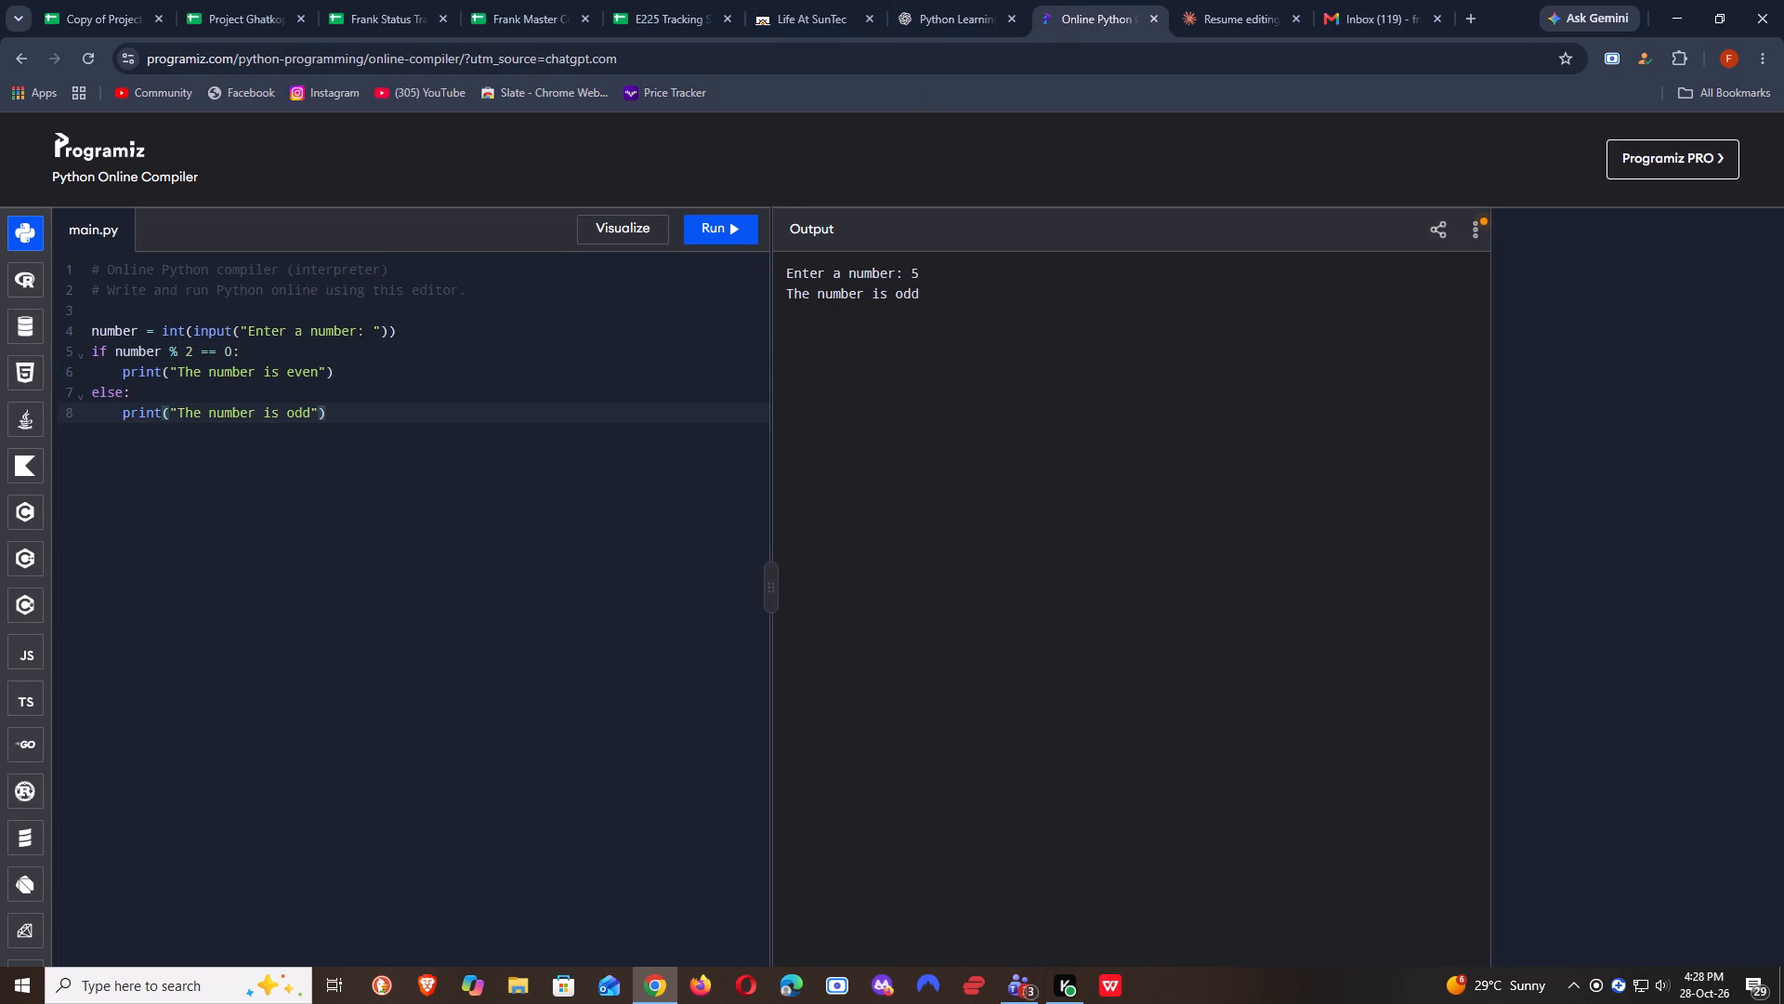
Glance at the Python Learning Recap chat in ChatGPT and return to the Copy of Project Ghatkopar Consultant Tasks 7 Frank FA spreadsheet.
left_click(940, 0)
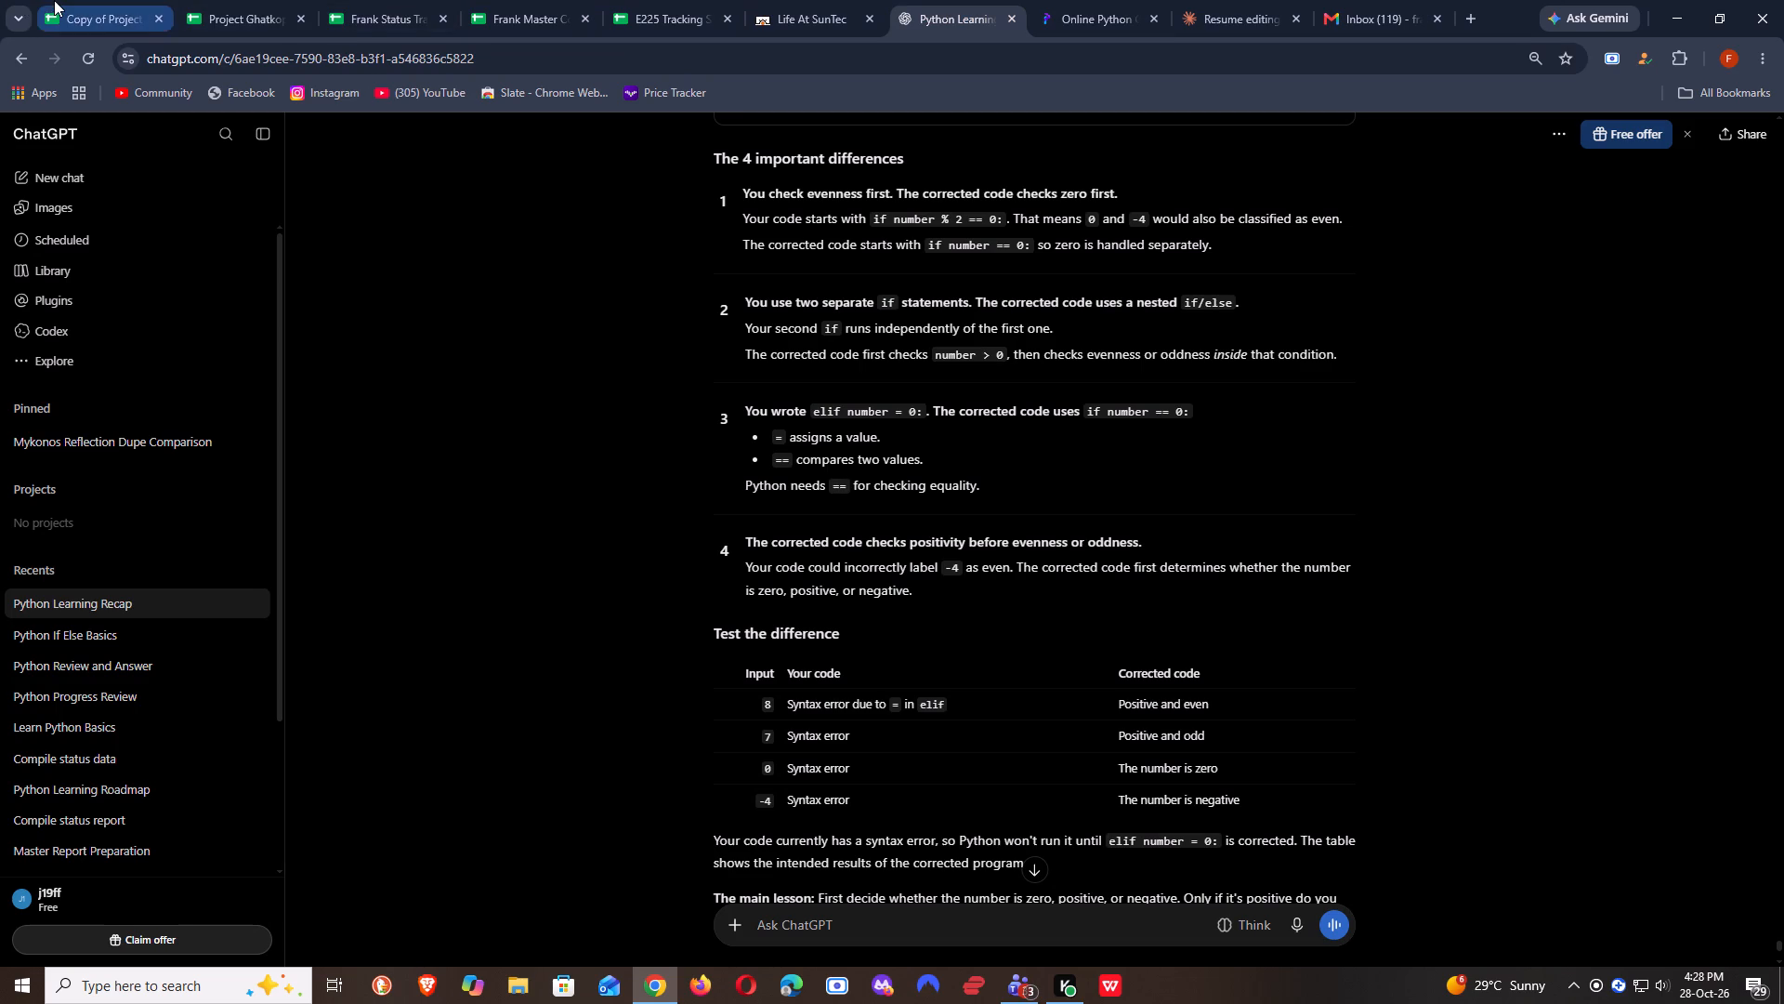
left_click(54, 0)
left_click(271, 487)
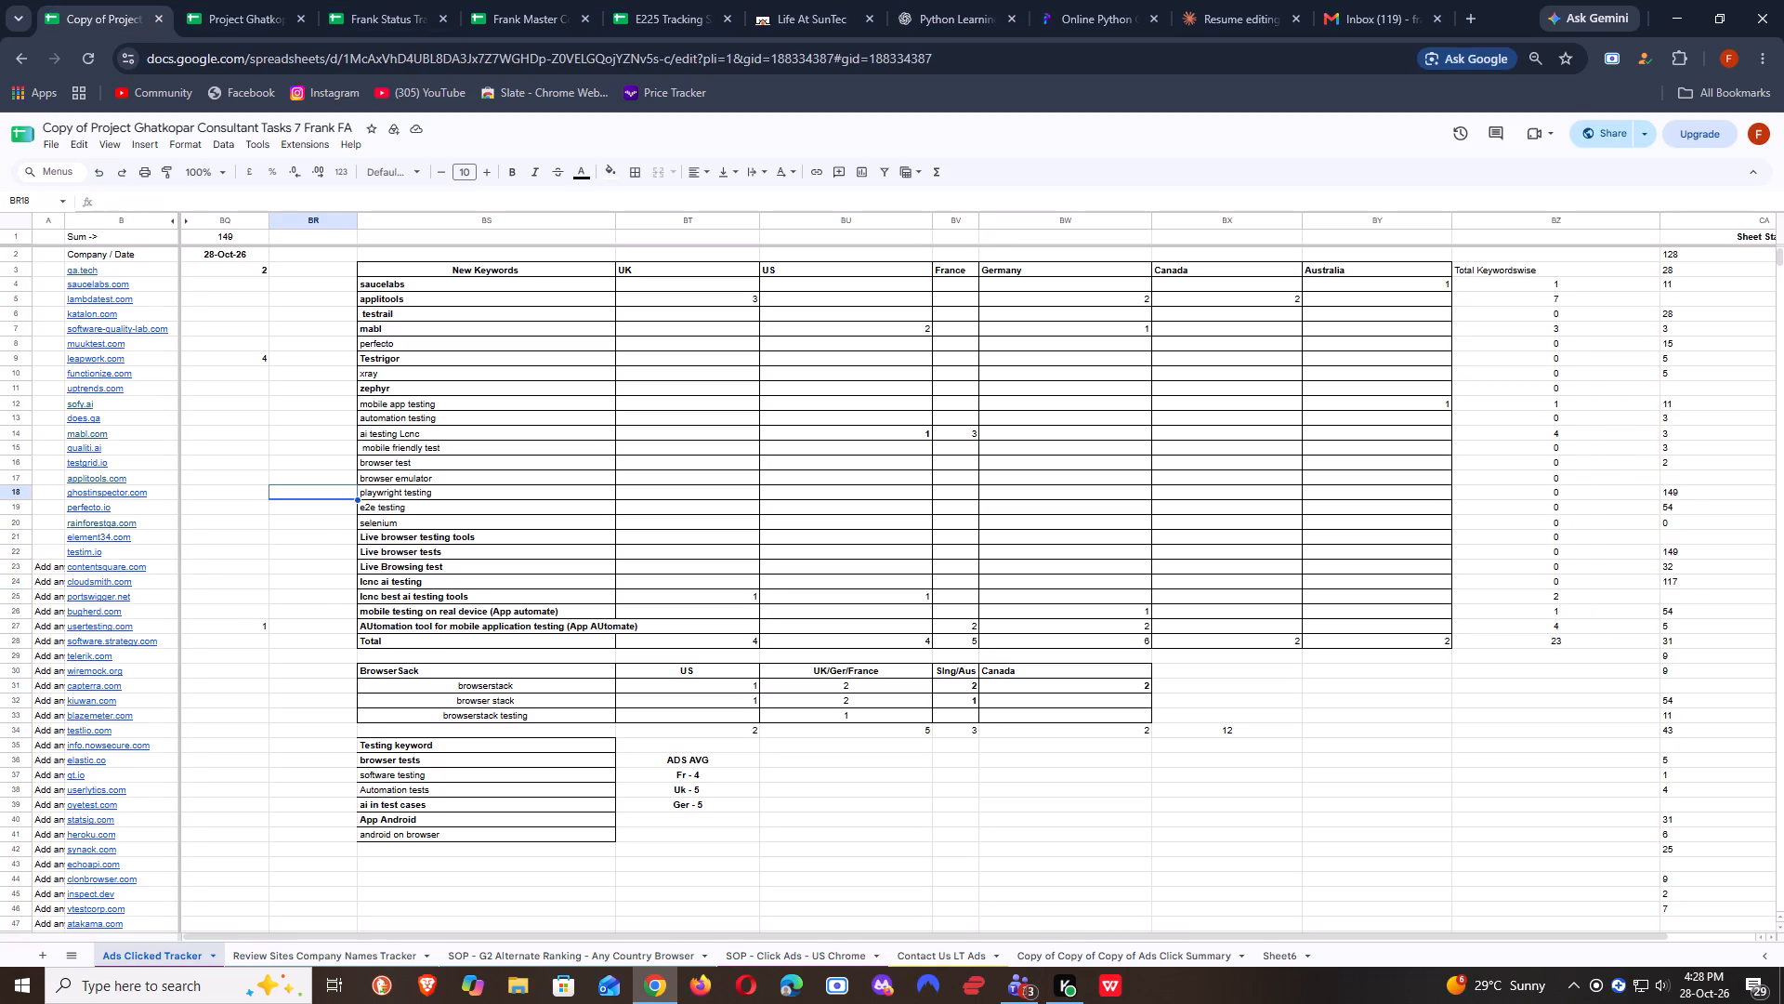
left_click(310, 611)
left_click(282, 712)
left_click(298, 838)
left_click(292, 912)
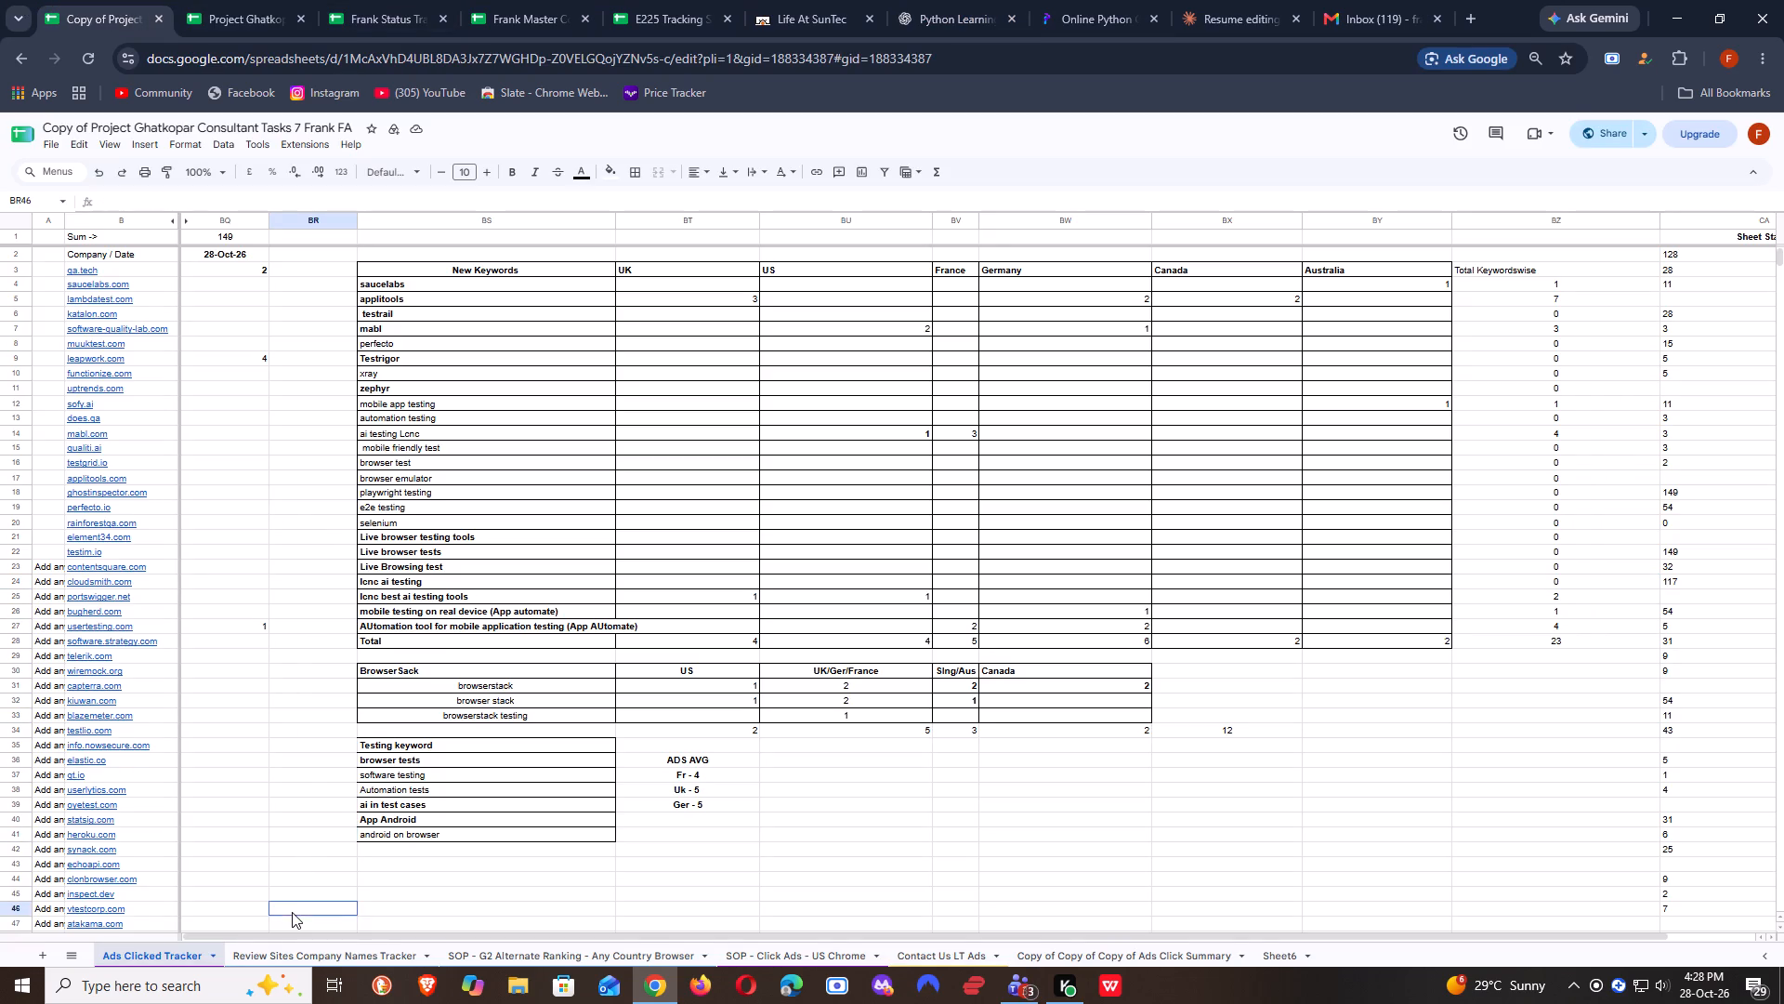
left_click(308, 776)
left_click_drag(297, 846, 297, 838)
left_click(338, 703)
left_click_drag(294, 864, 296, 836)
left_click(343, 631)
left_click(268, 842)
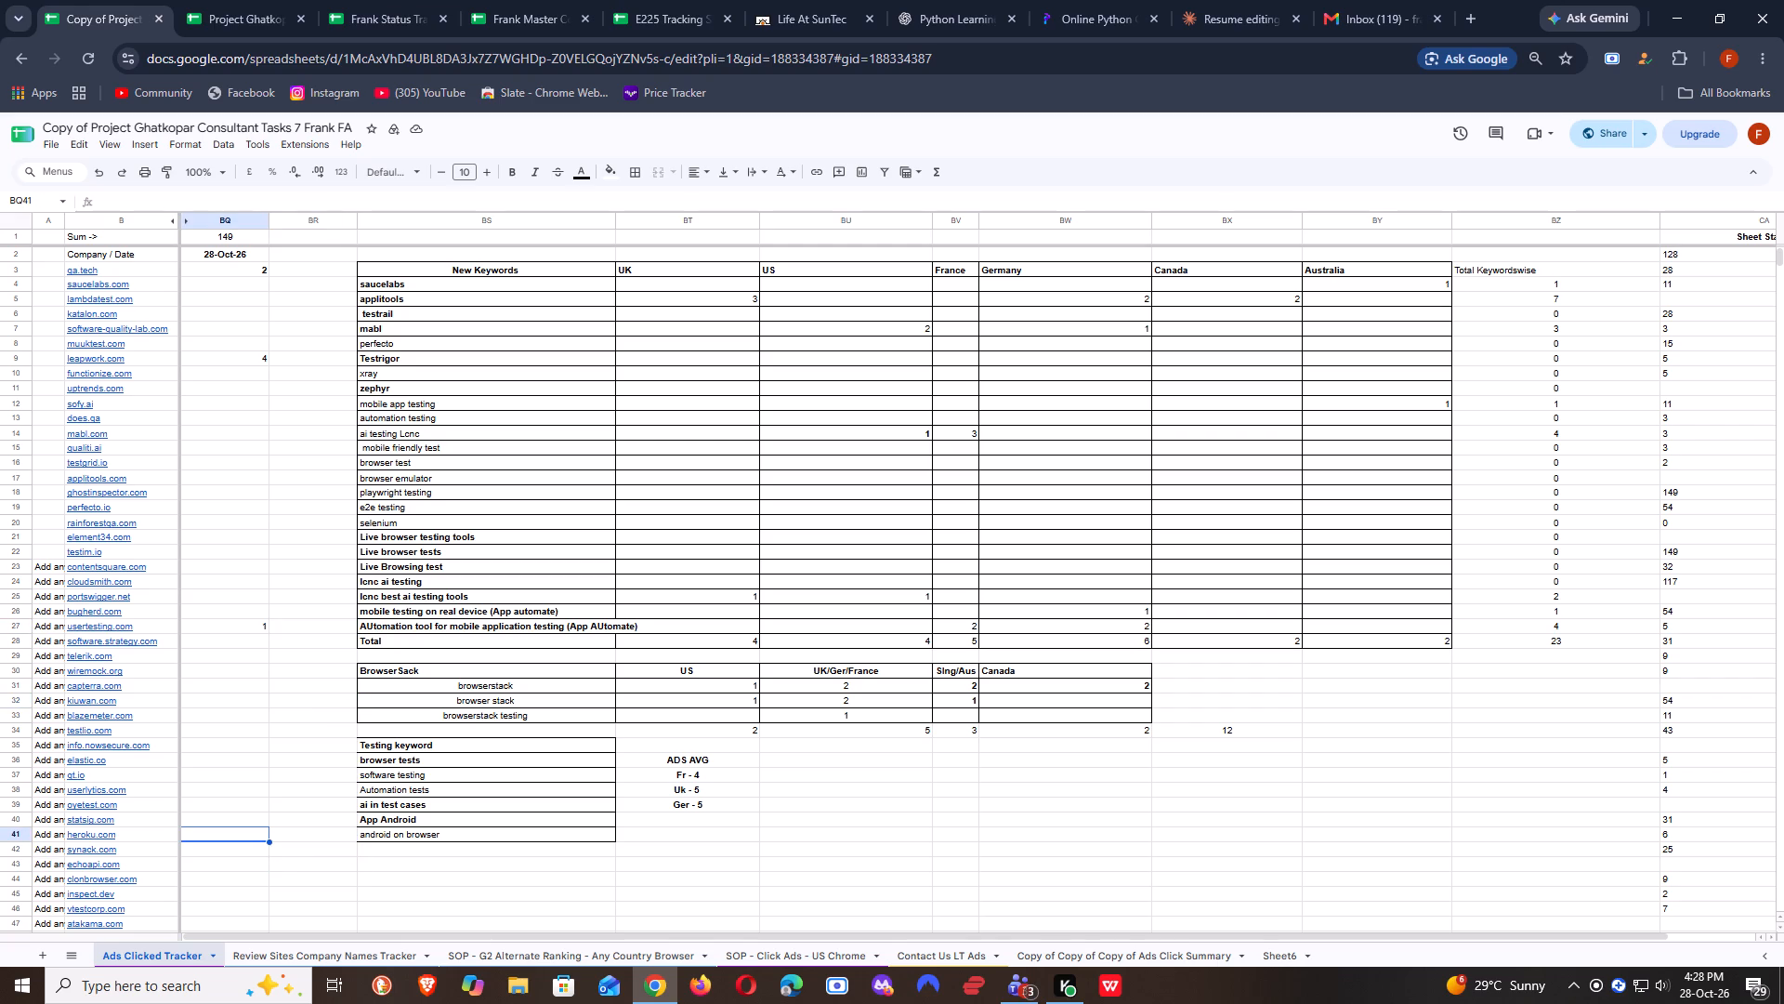
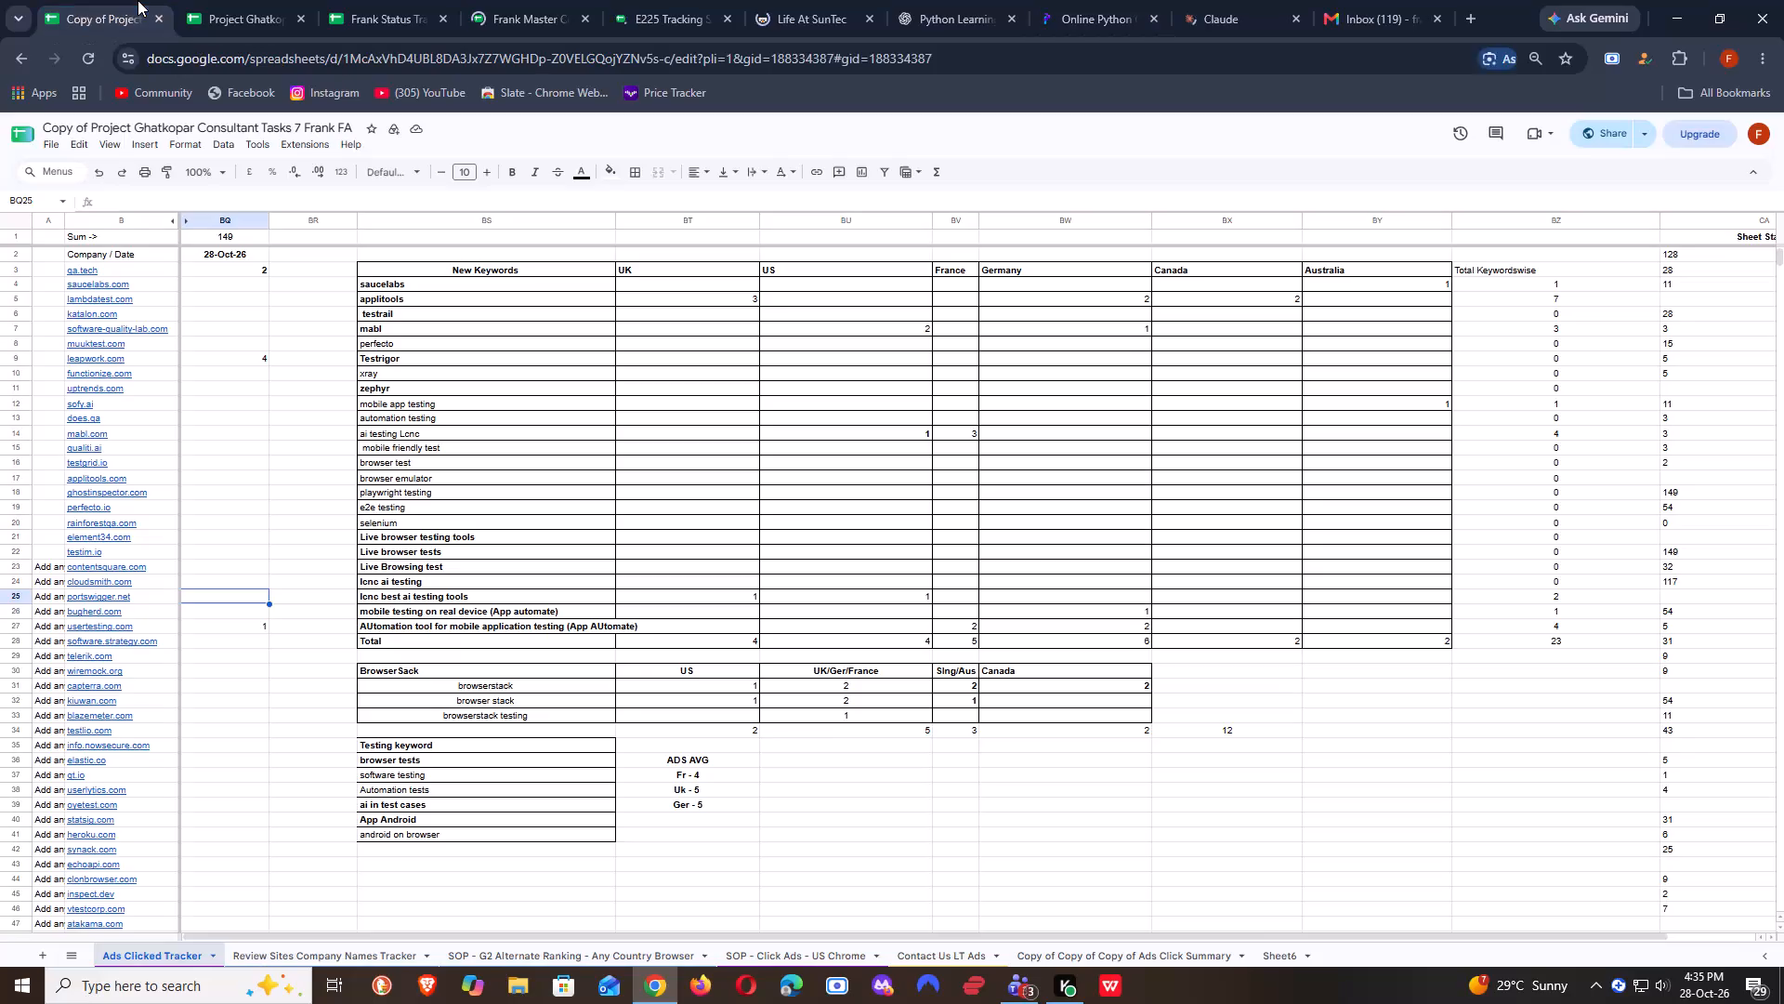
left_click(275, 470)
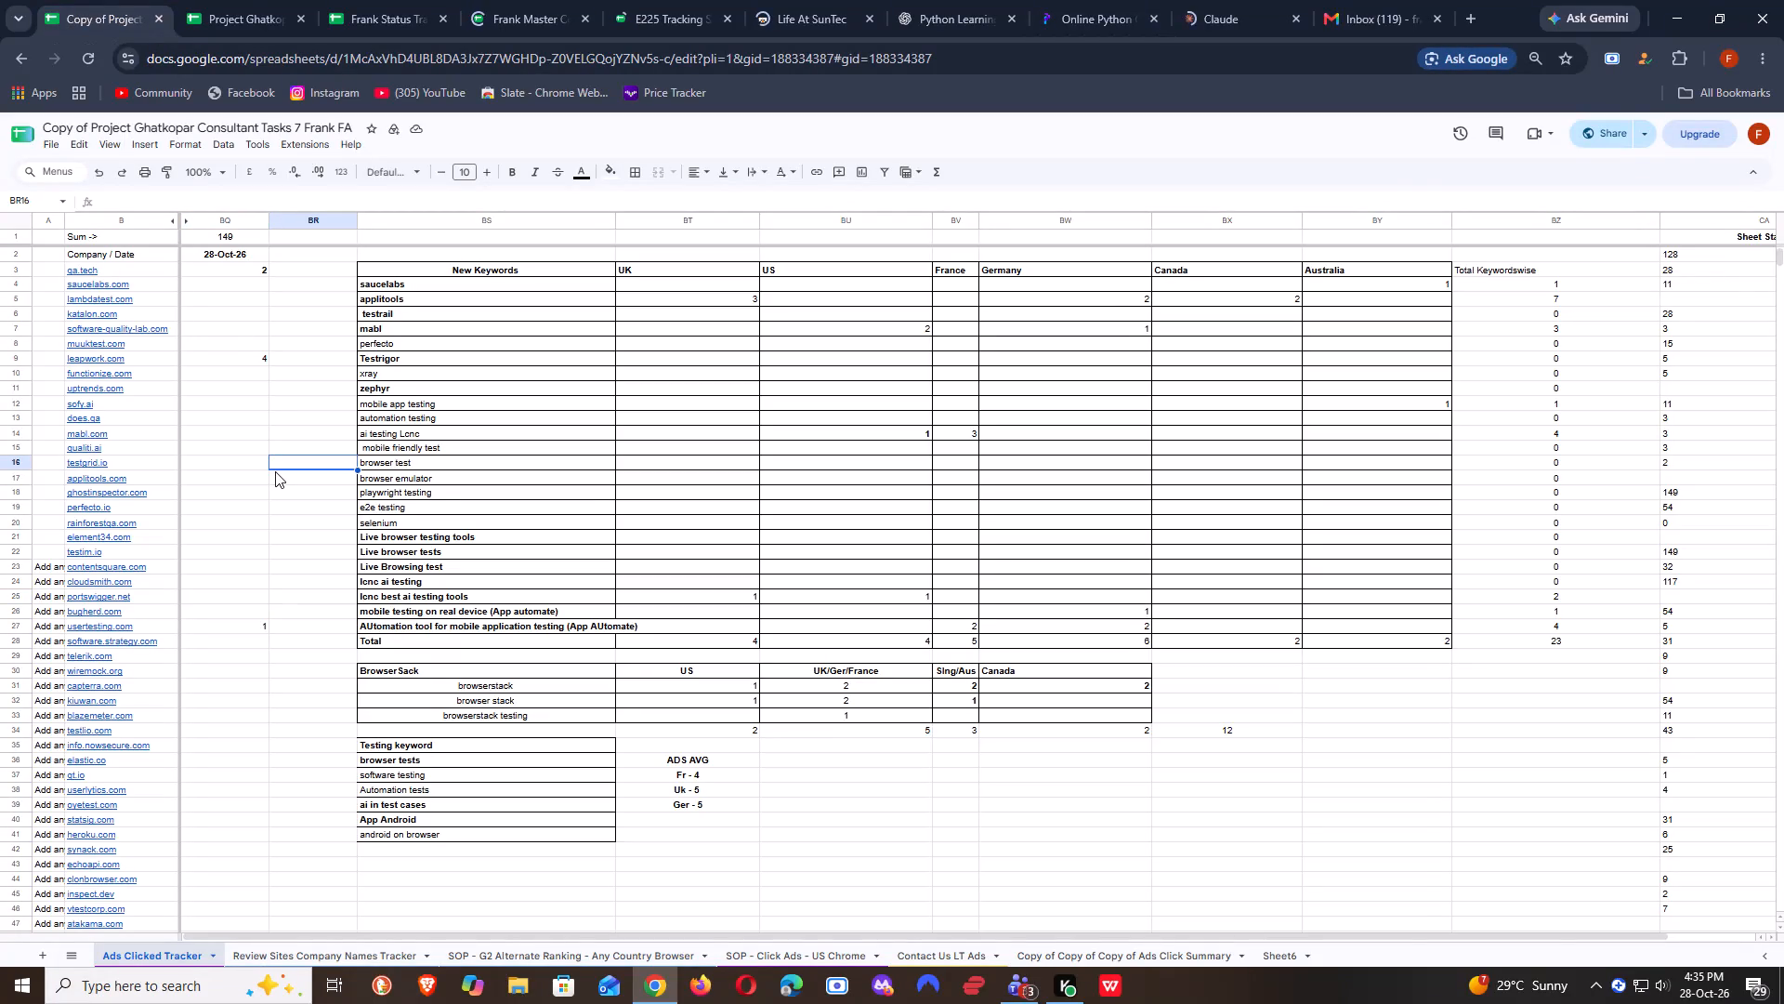
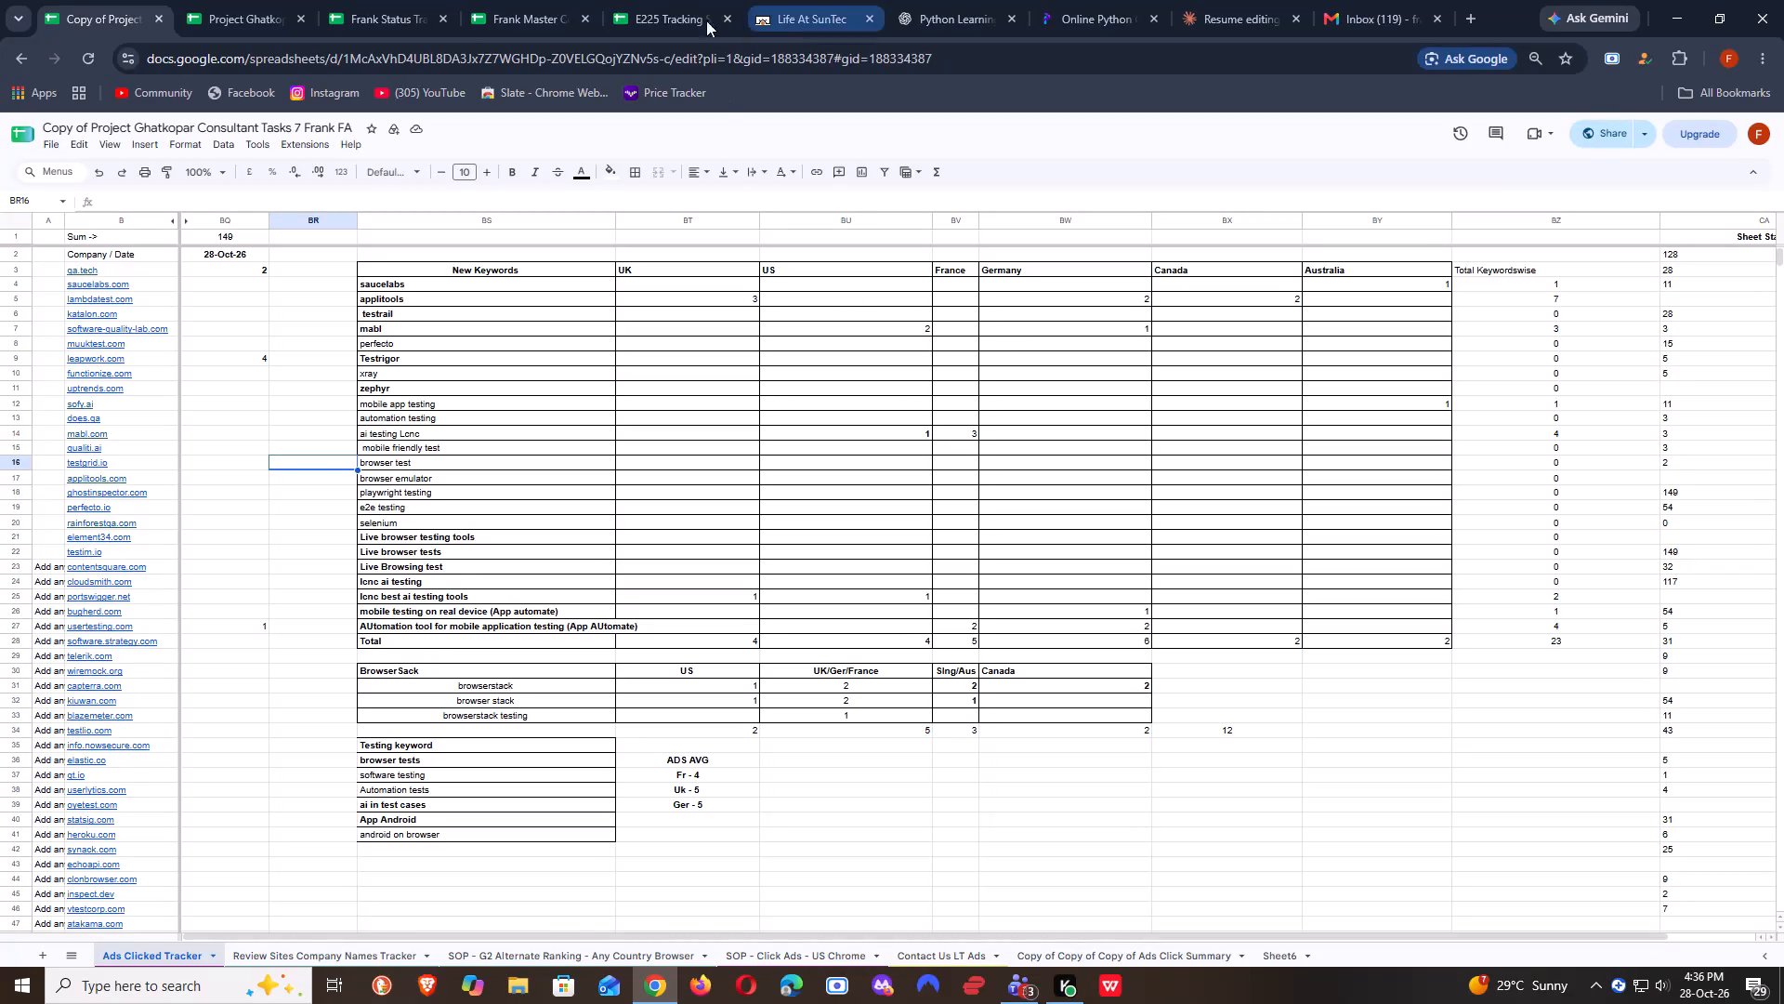
Switch to the Life At SunTec site and sign in to the Associate Portal with the saved credentials.
left_click(250, 0)
left_click(392, 0)
left_click(578, 0)
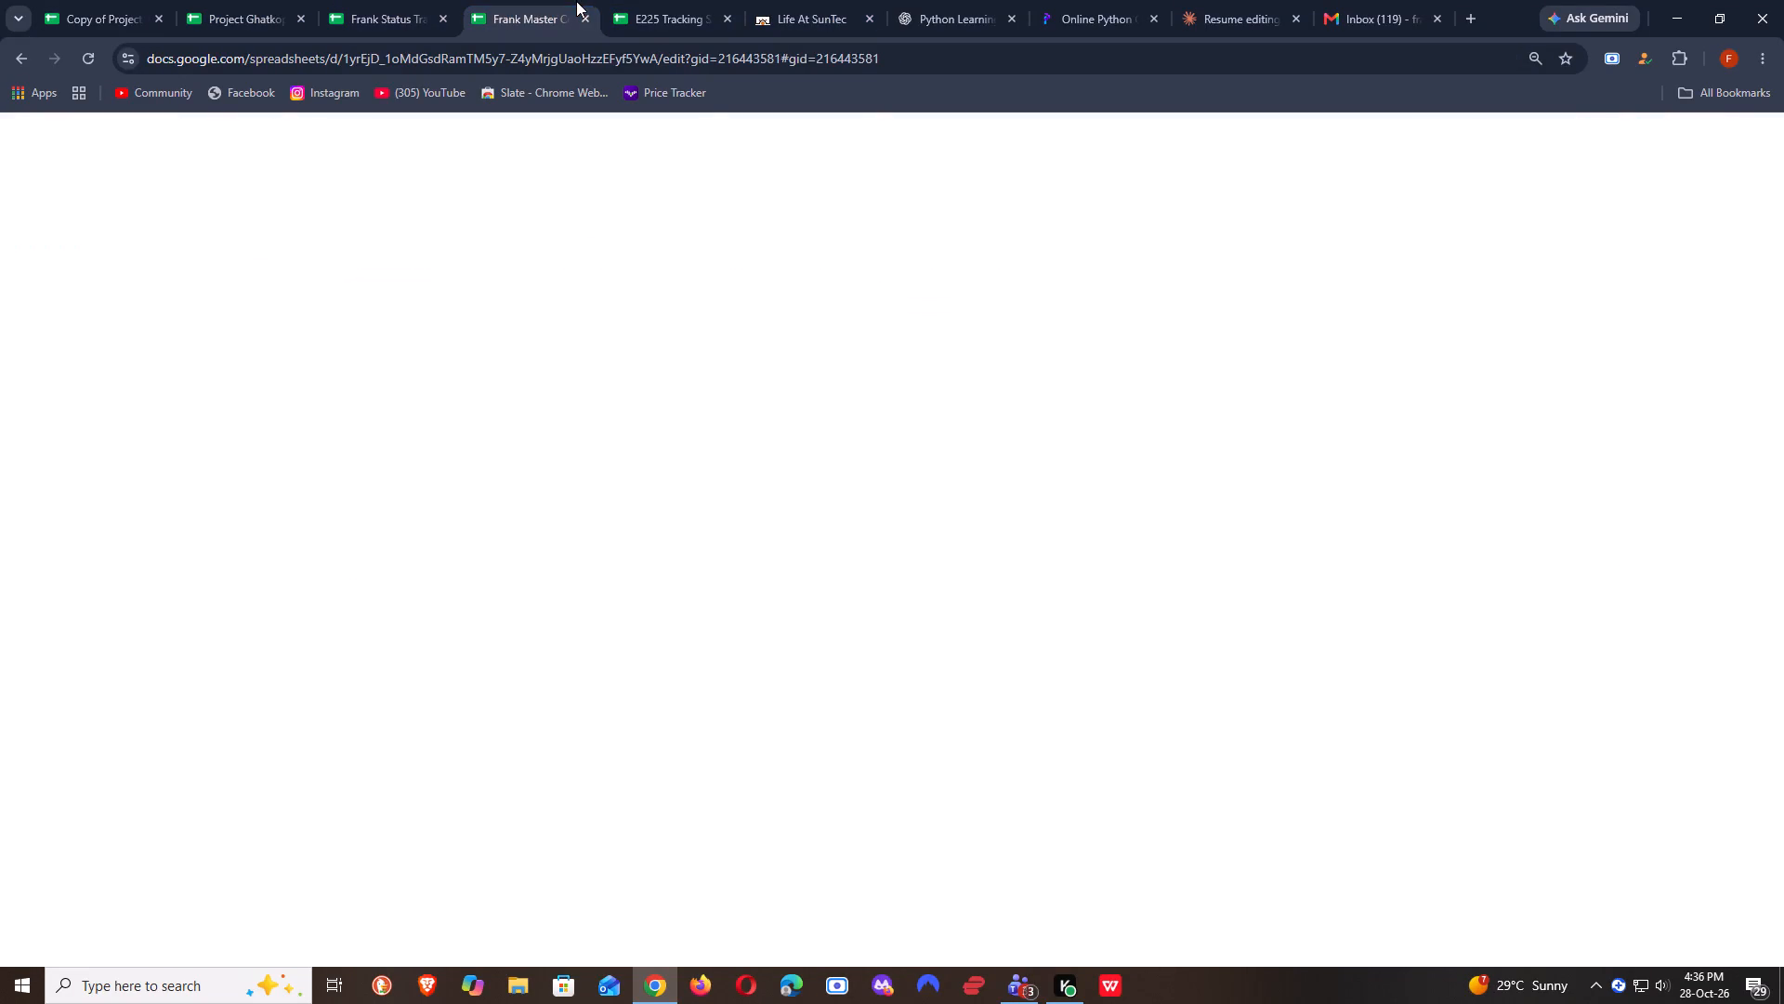
left_click(719, 0)
left_click(829, 0)
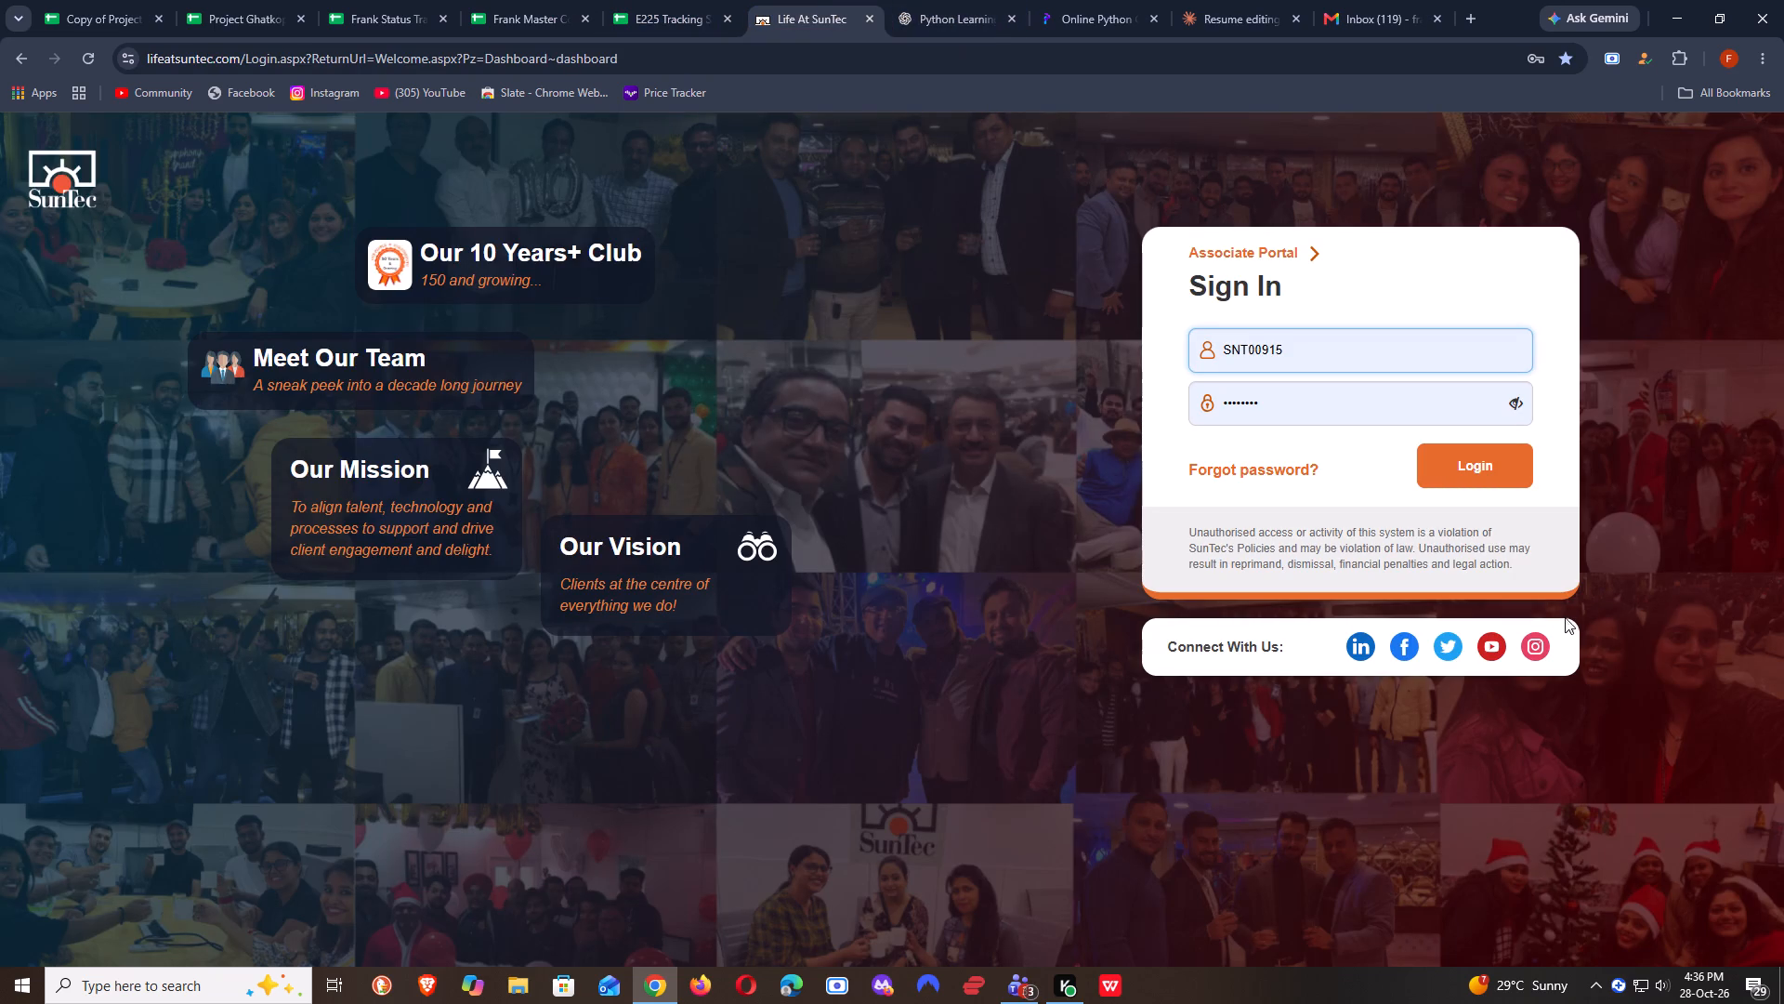
left_click(1507, 467)
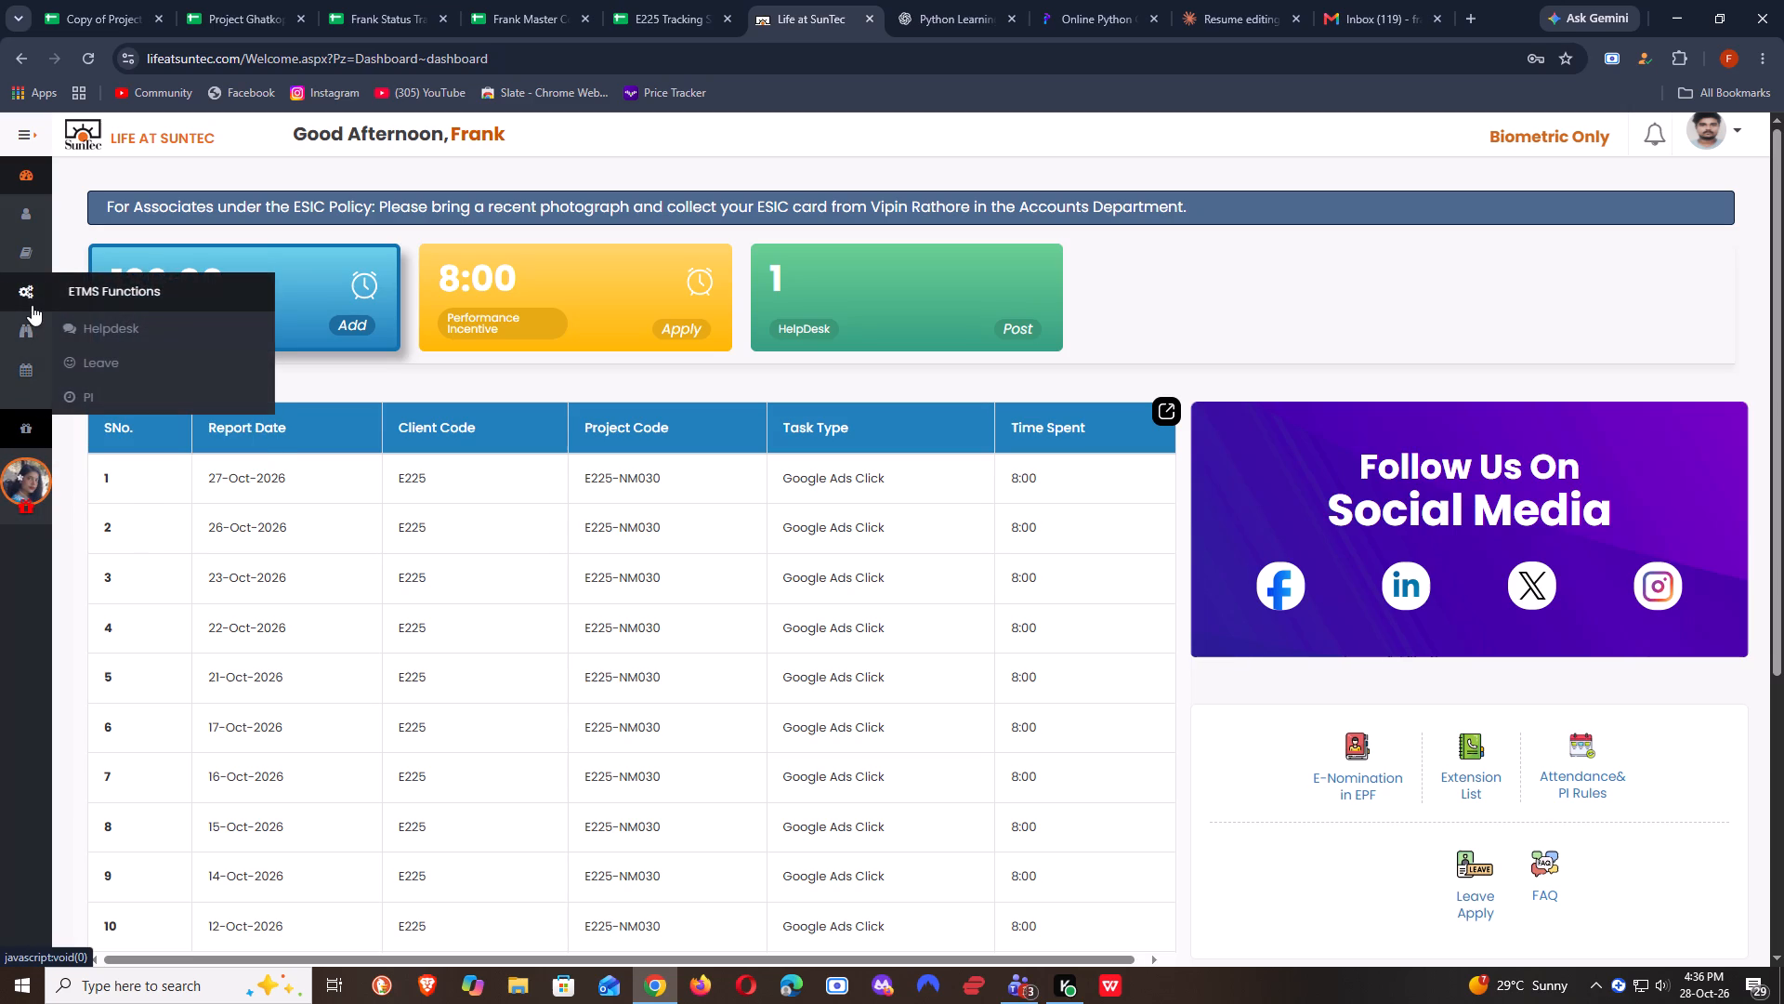
Look through the portal's list of today's, tomorrow's and forthcoming birthdays, and return to the dashboard.
left_click(1206, 321)
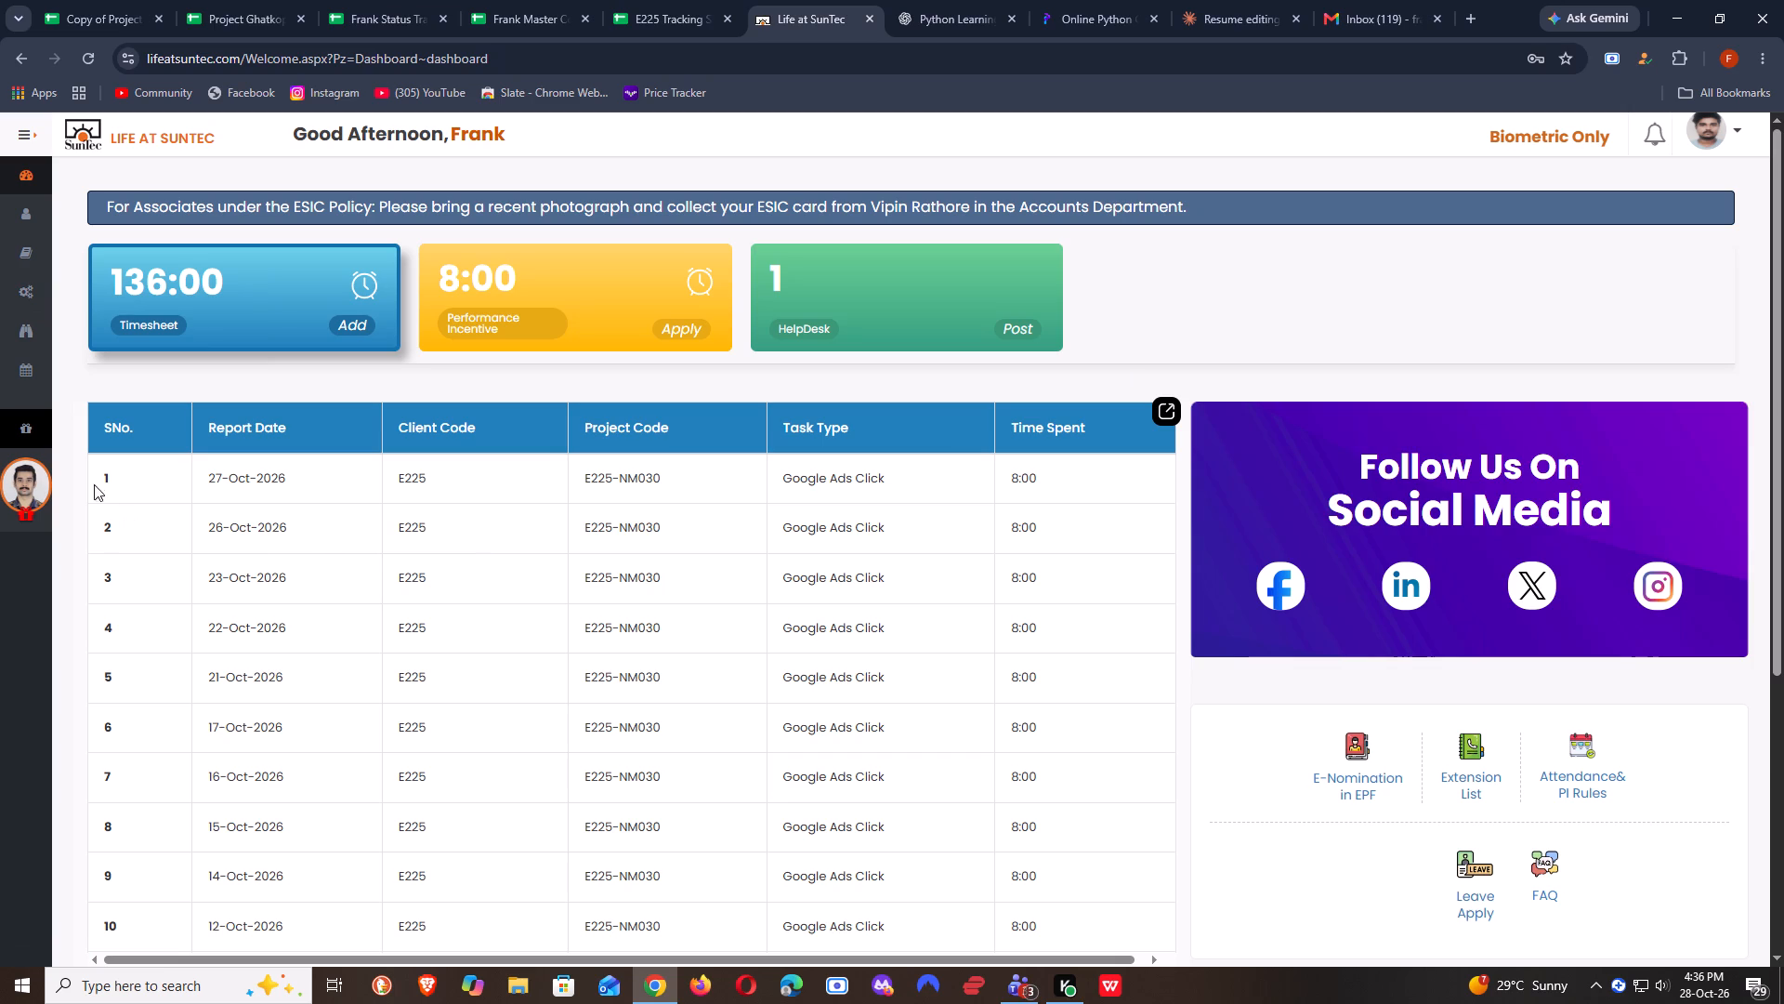
left_click(8, 470)
left_click(10, 470)
left_click(35, 479)
left_click(32, 425)
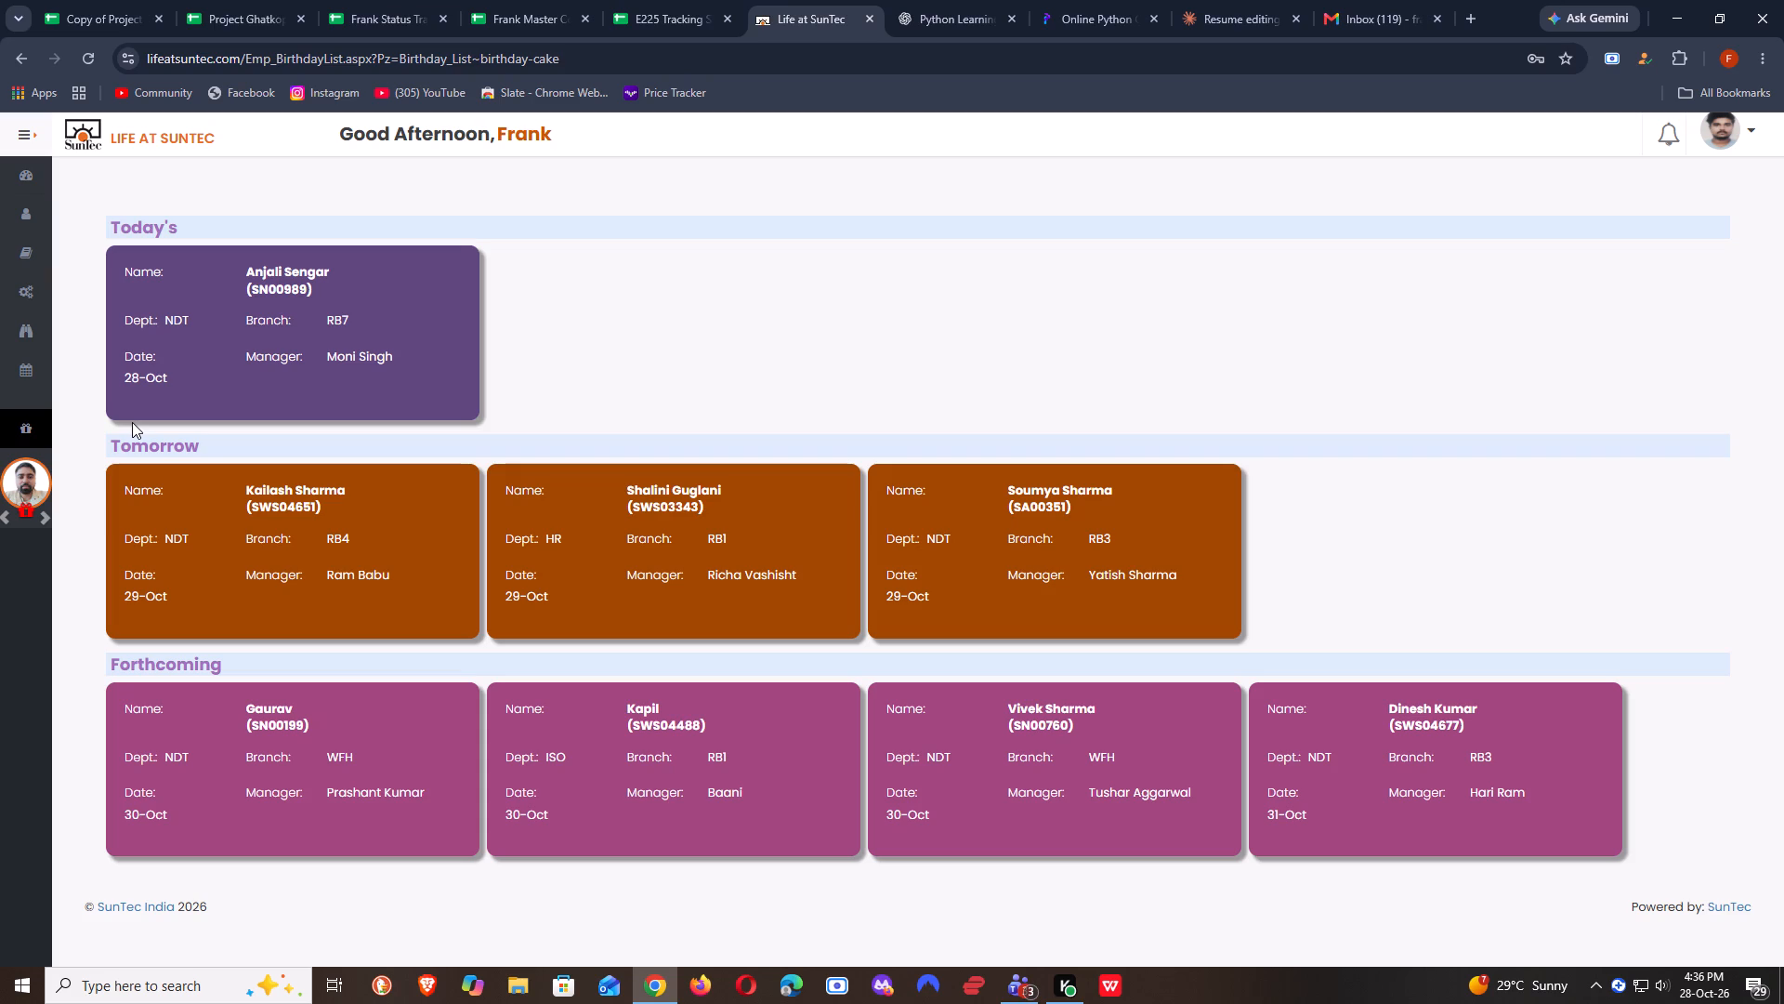
left_click(80, 426)
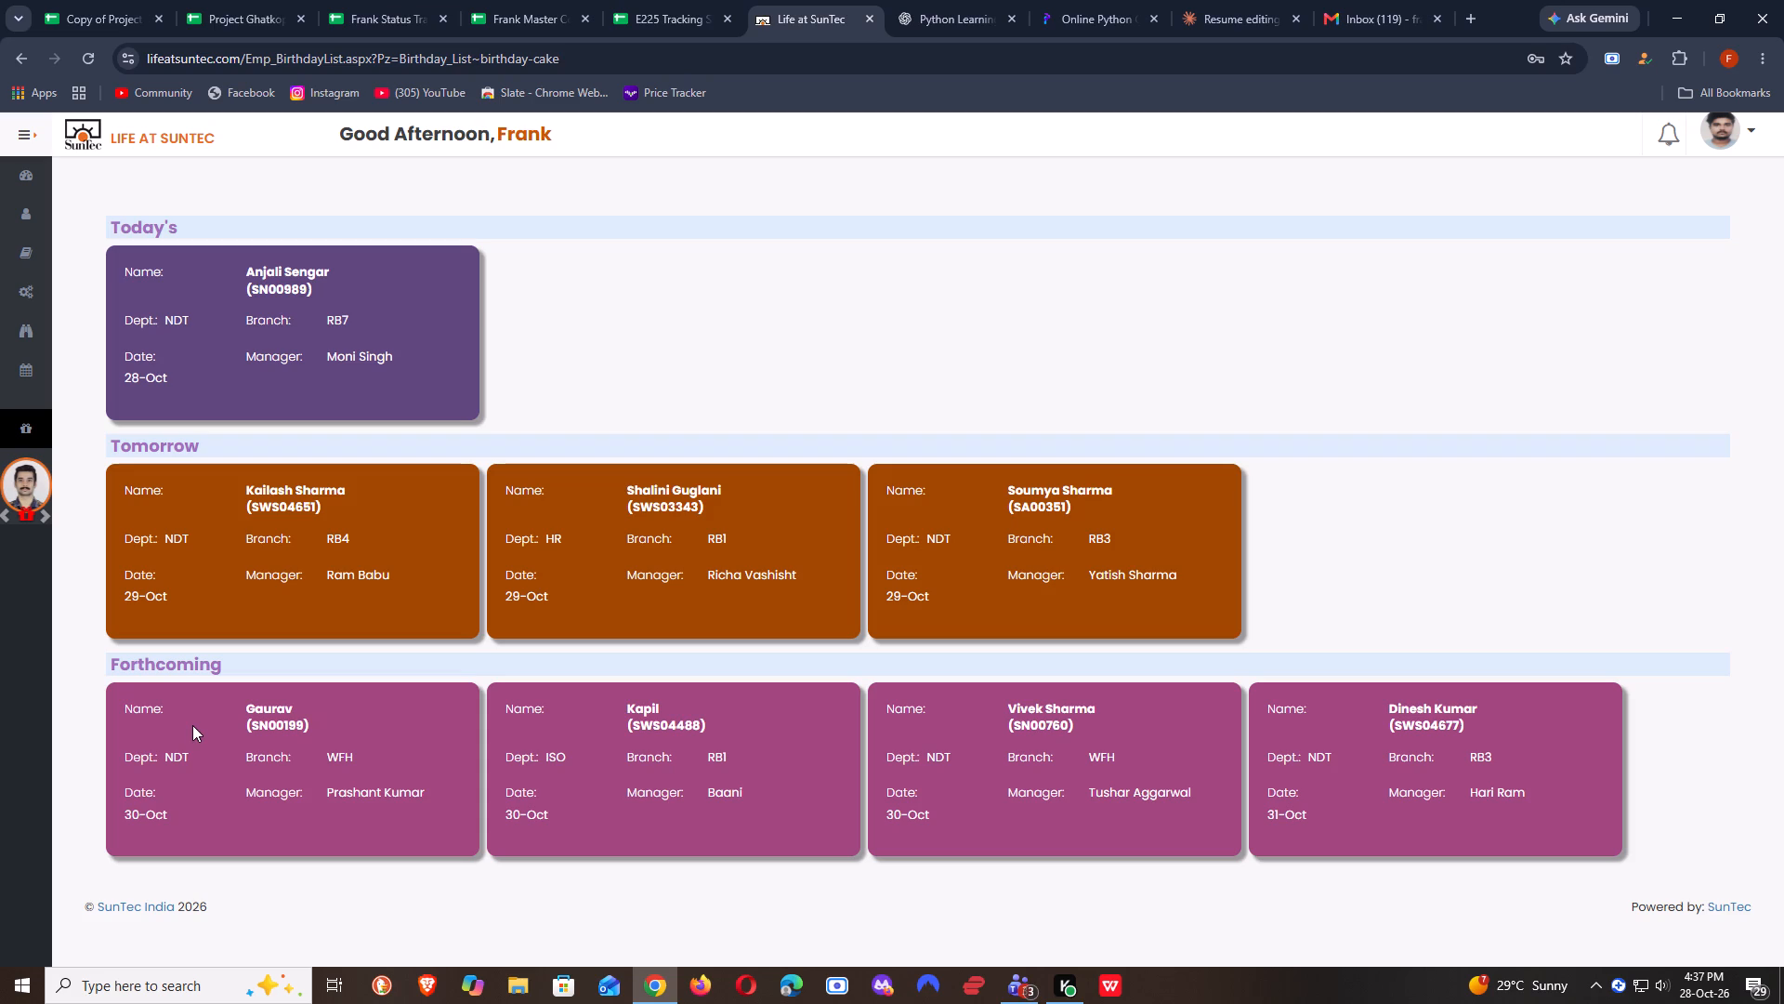
scroll(184, 722, "up", 4)
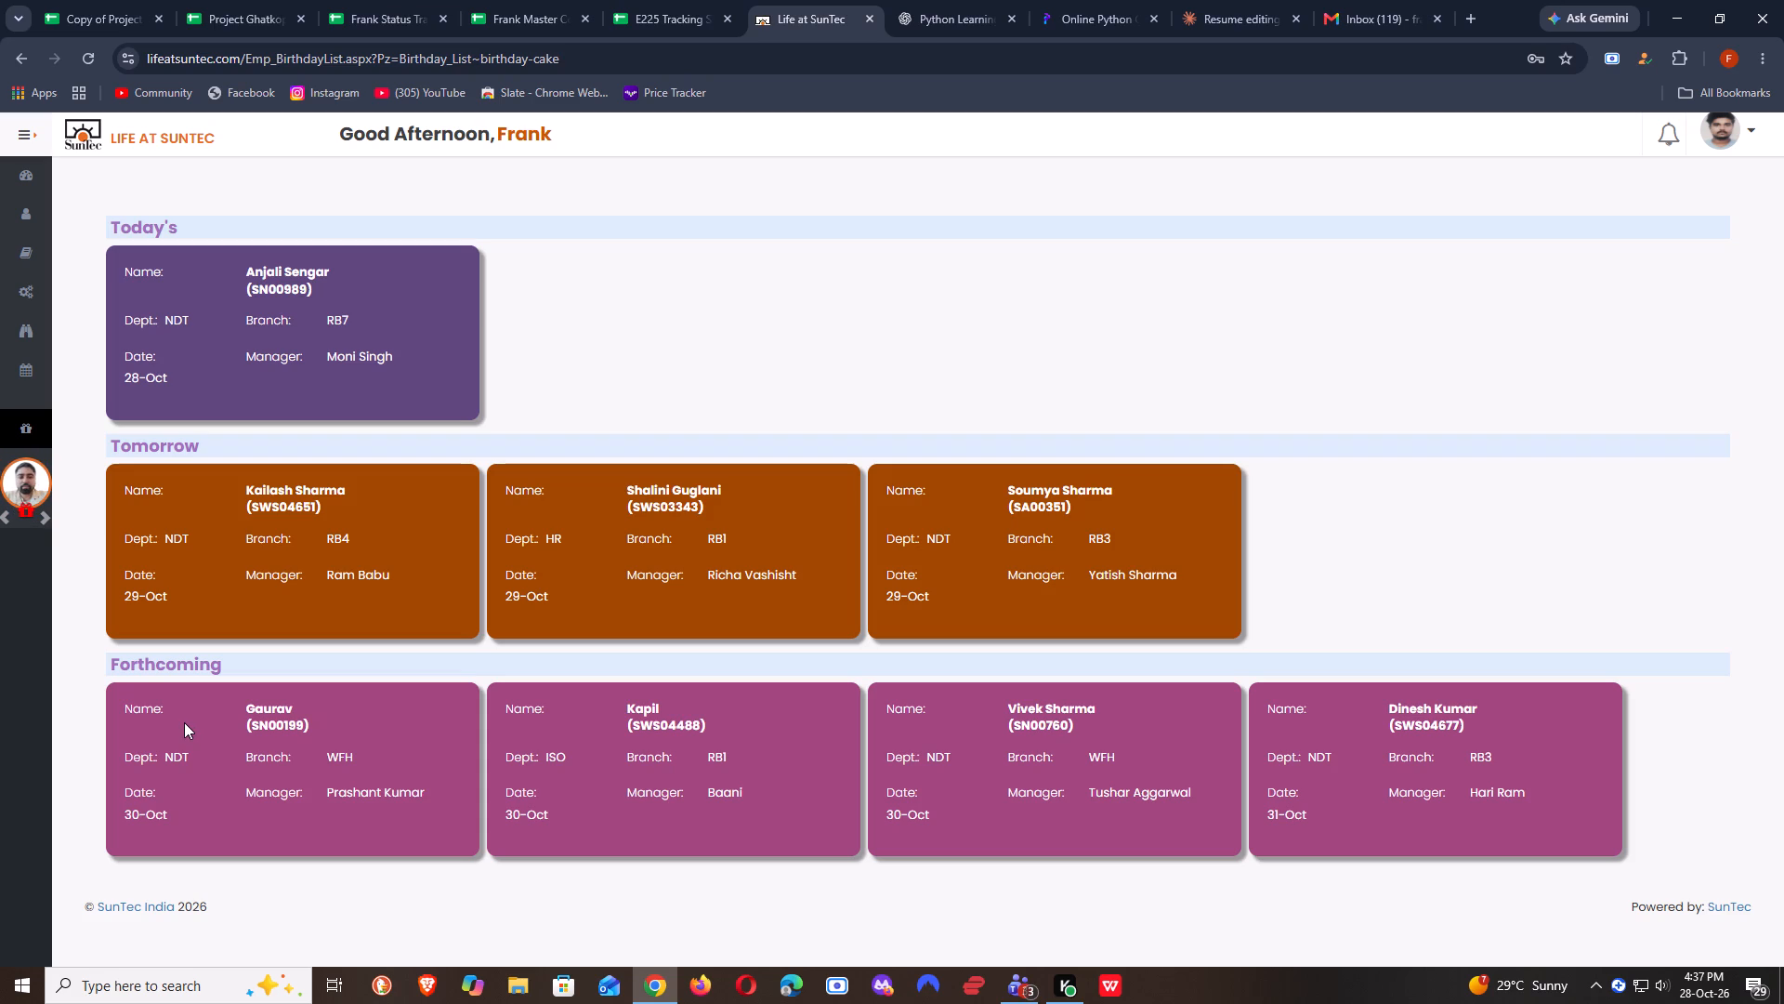
scroll(36, 524, "up", 3)
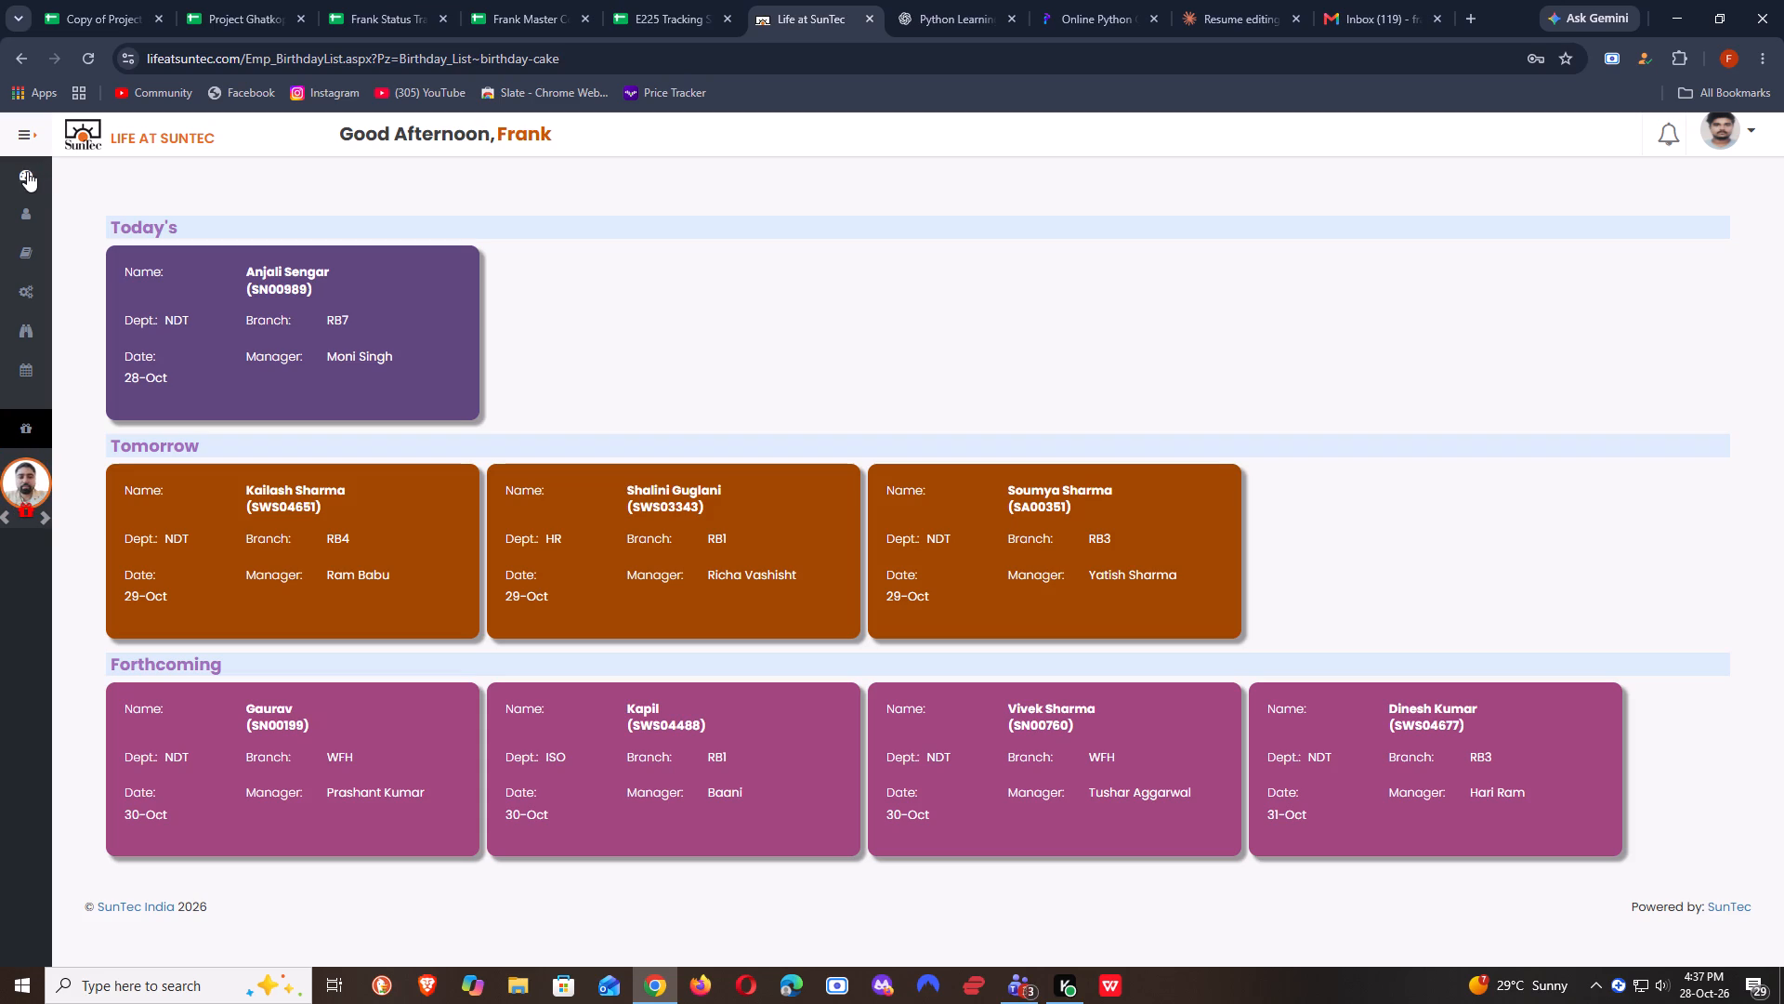
left_click(27, 171)
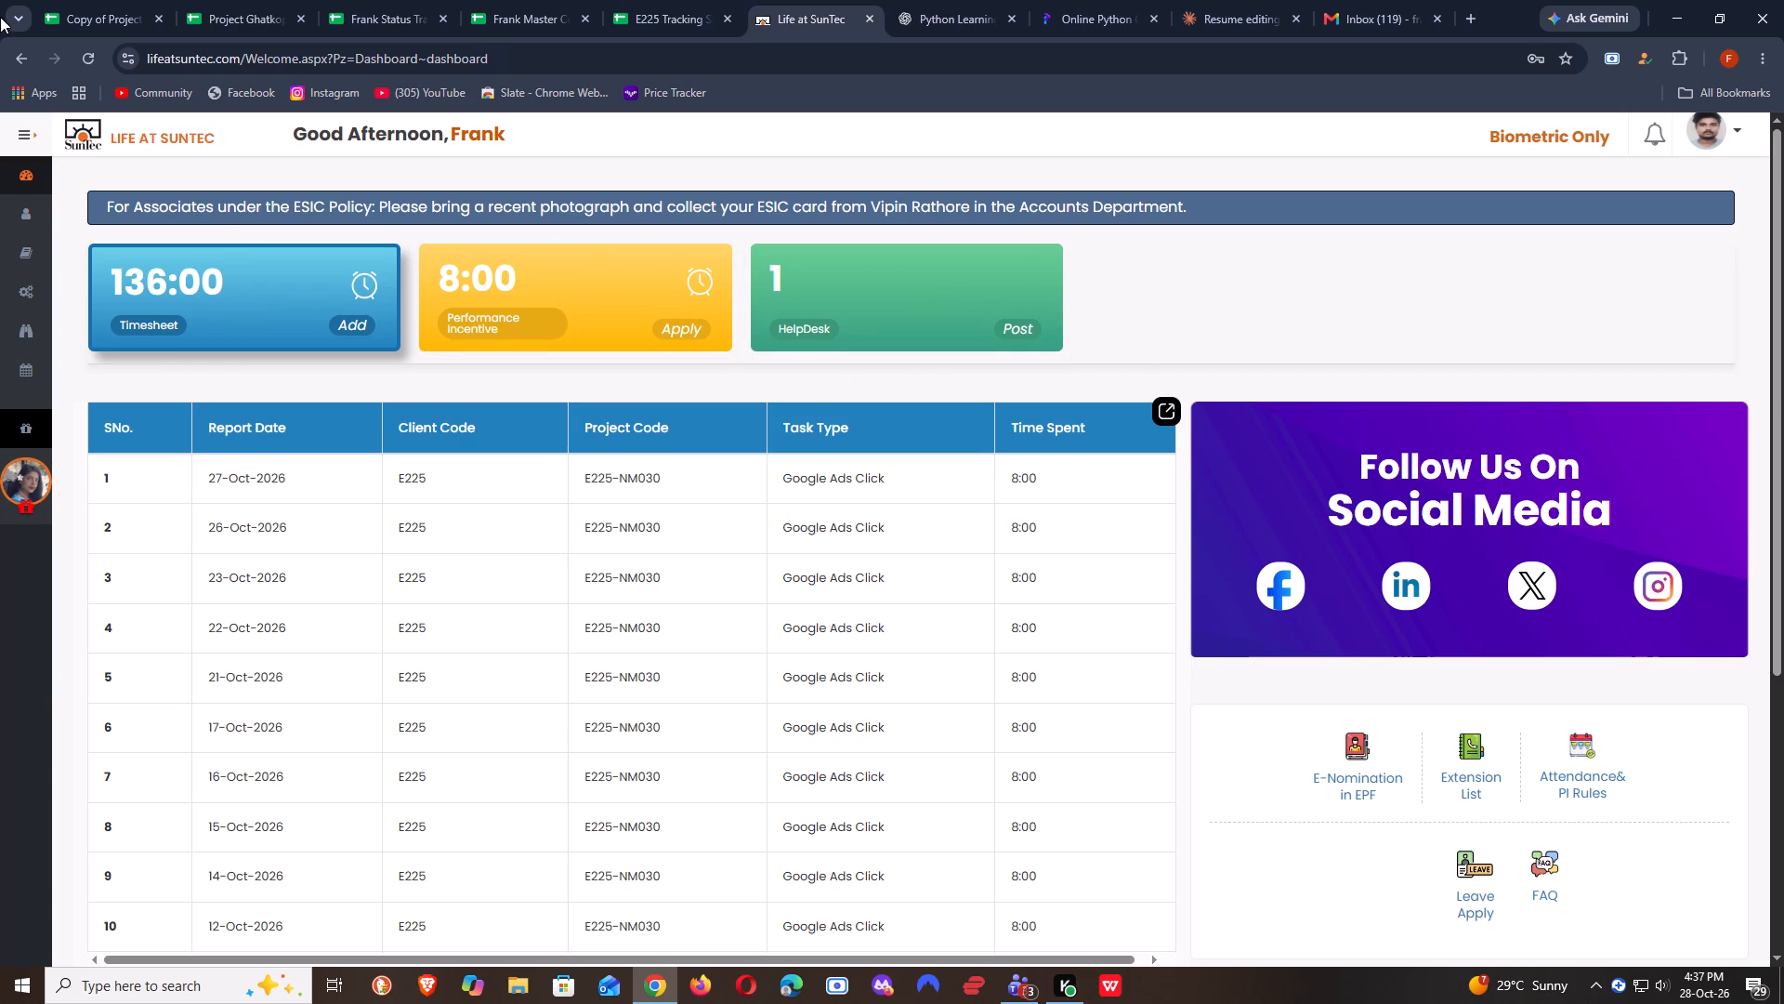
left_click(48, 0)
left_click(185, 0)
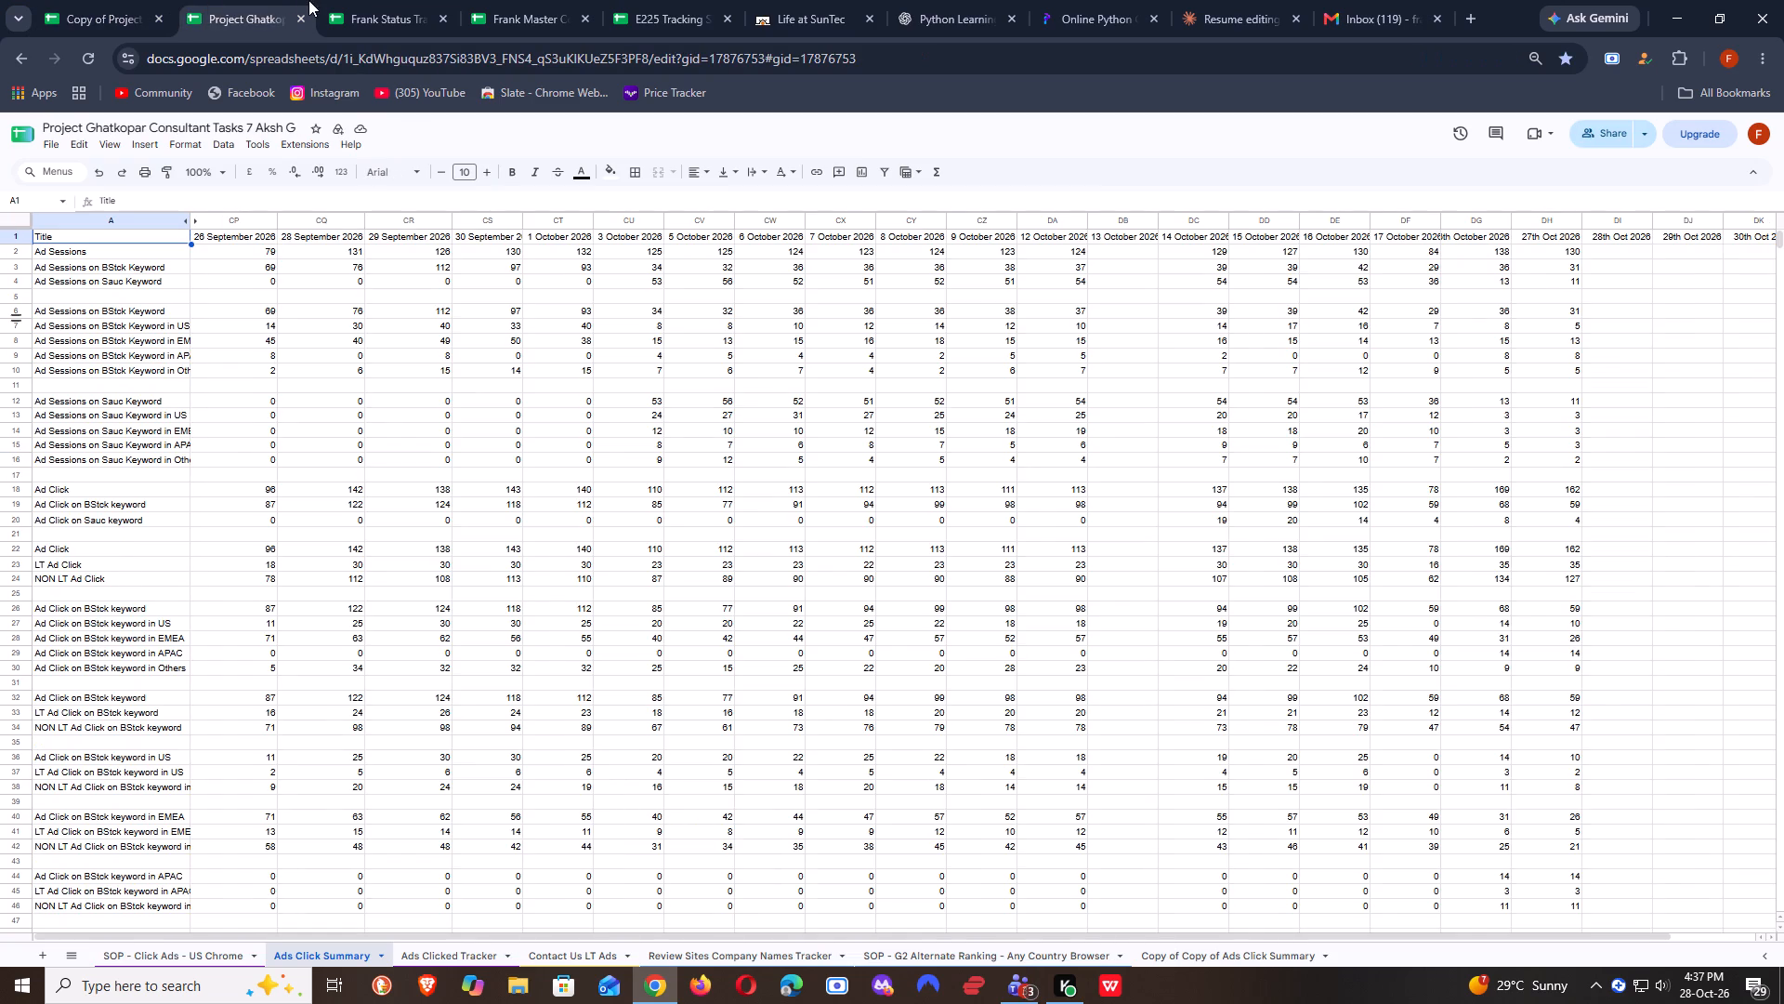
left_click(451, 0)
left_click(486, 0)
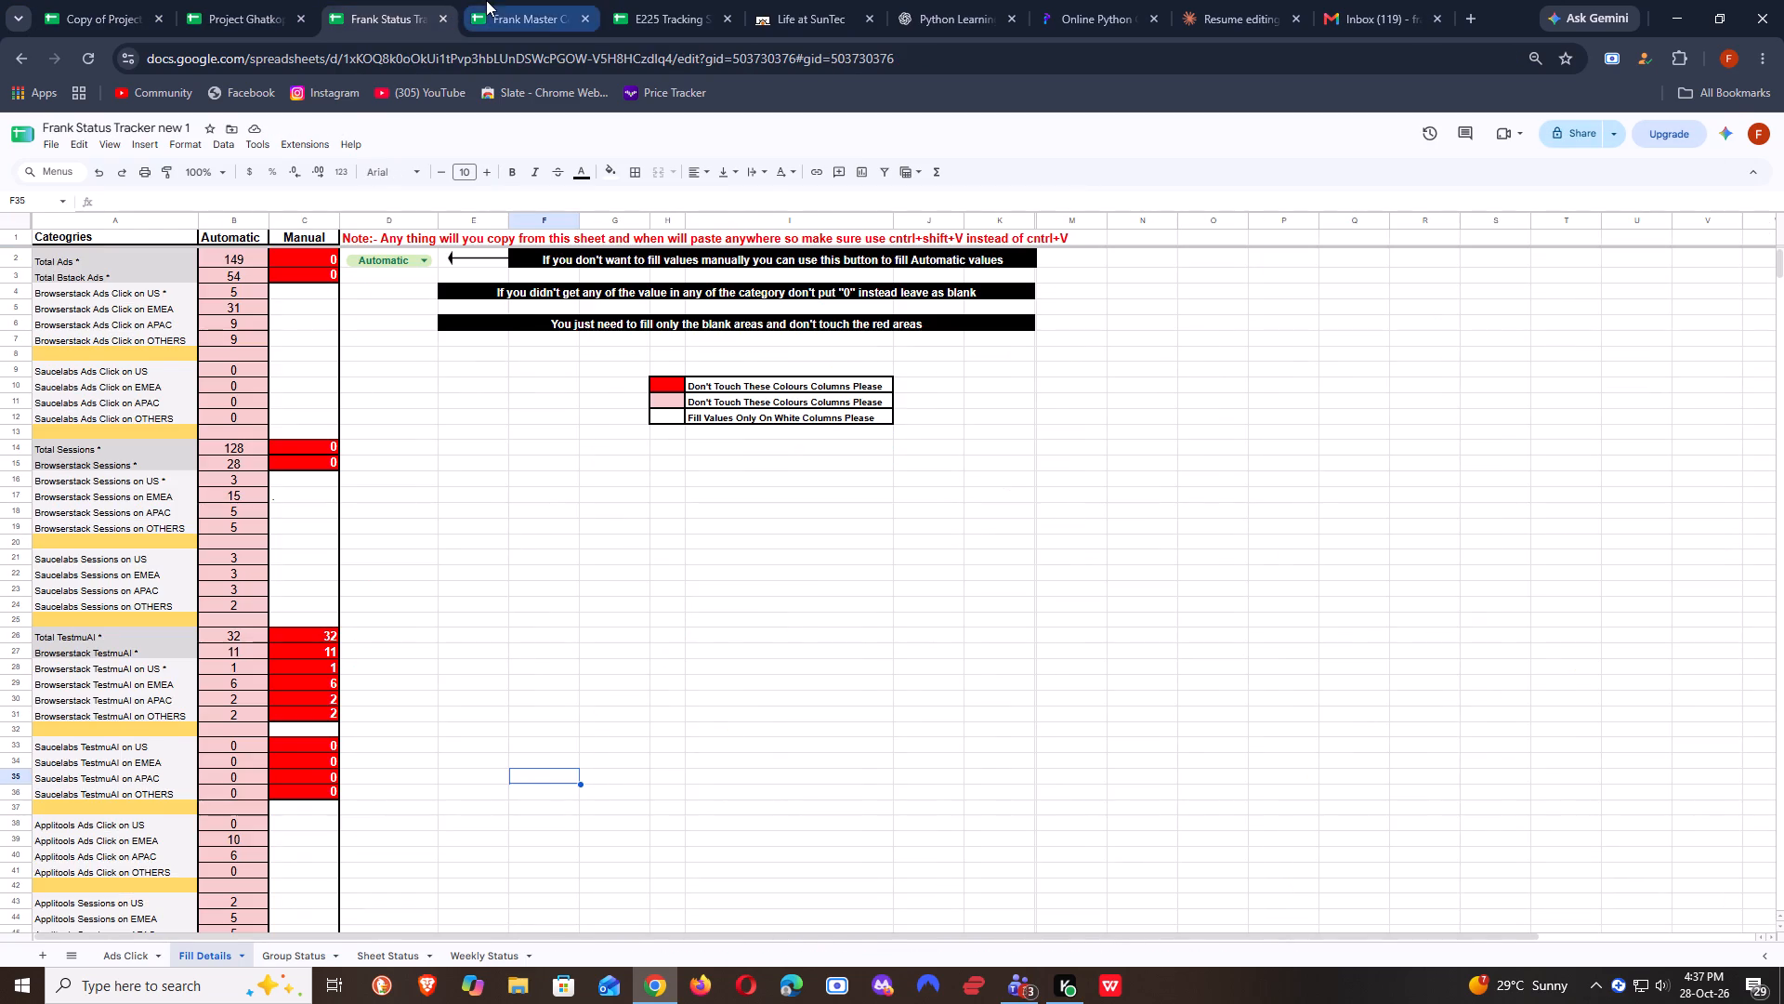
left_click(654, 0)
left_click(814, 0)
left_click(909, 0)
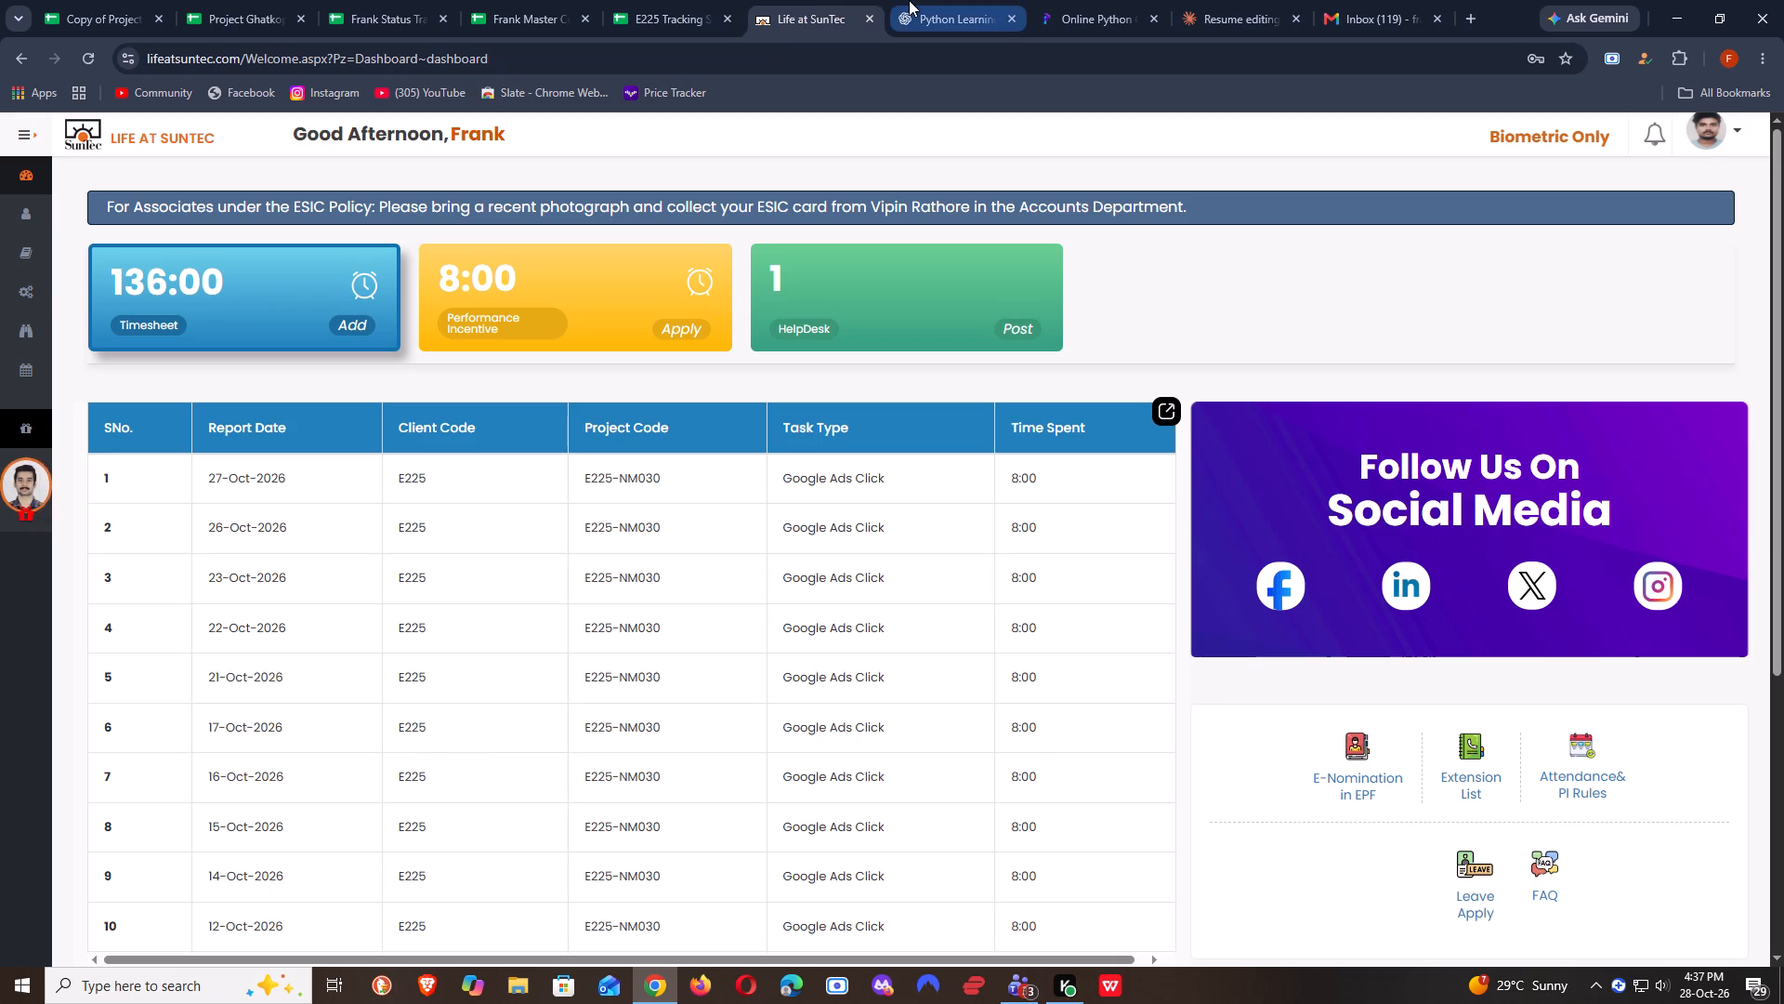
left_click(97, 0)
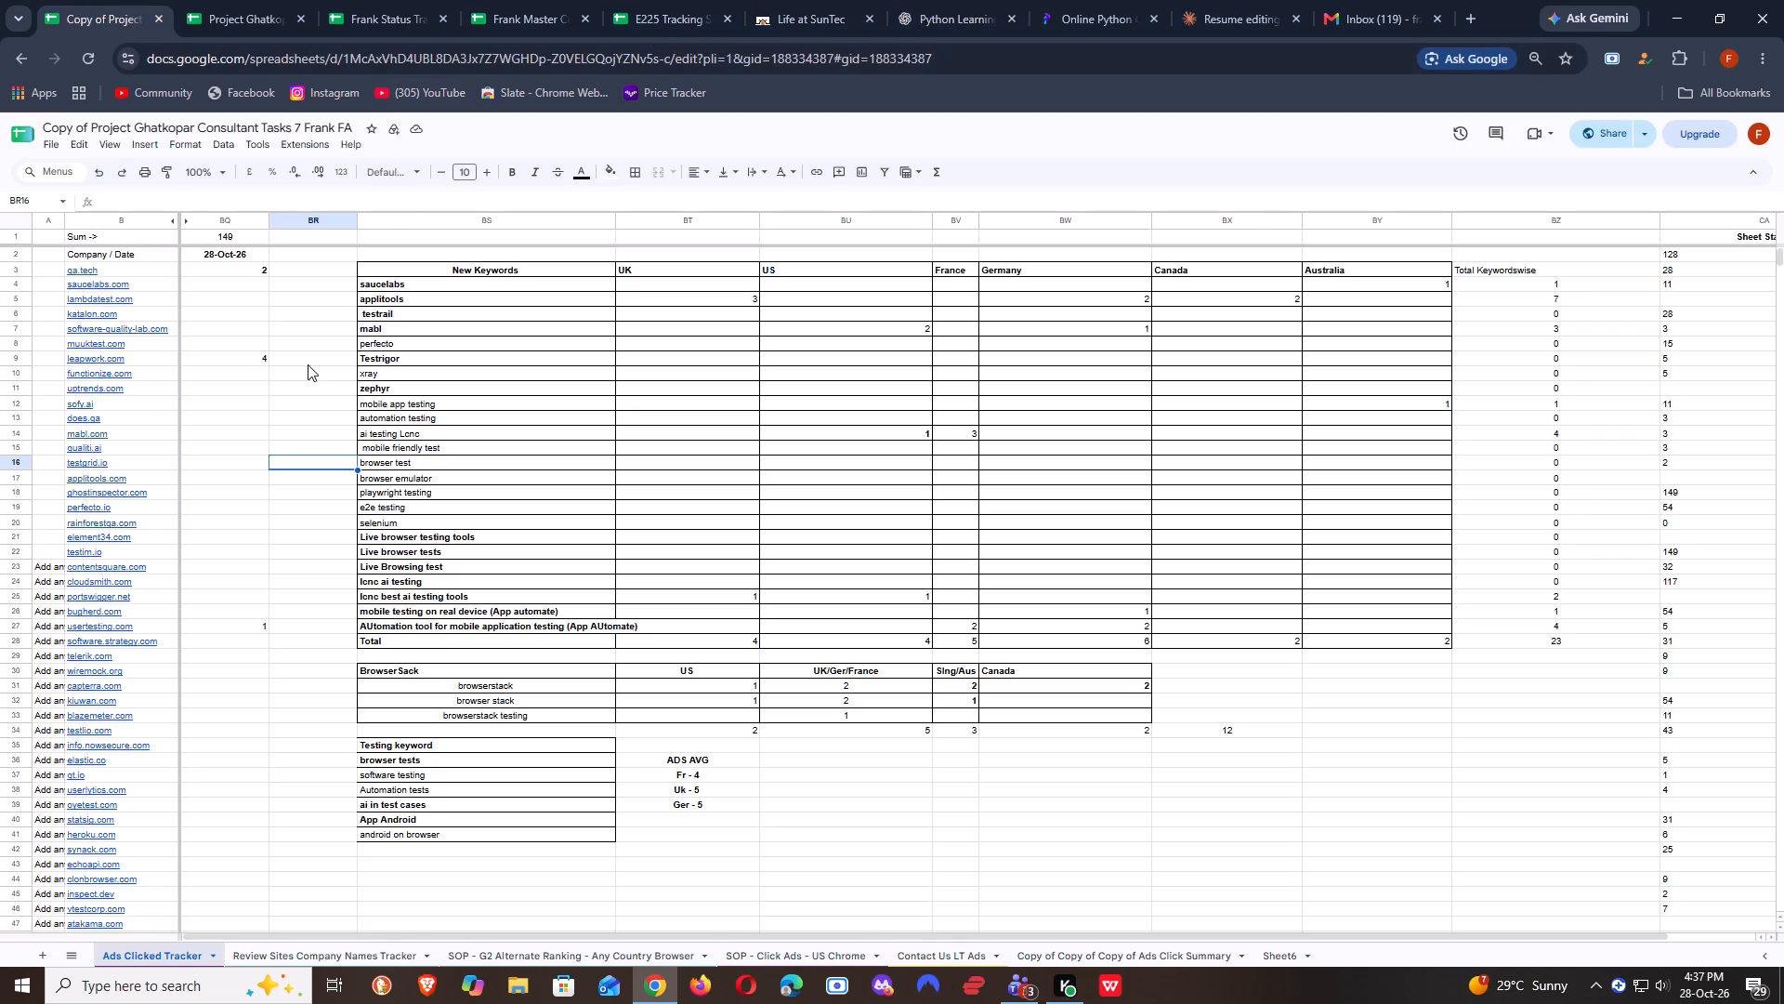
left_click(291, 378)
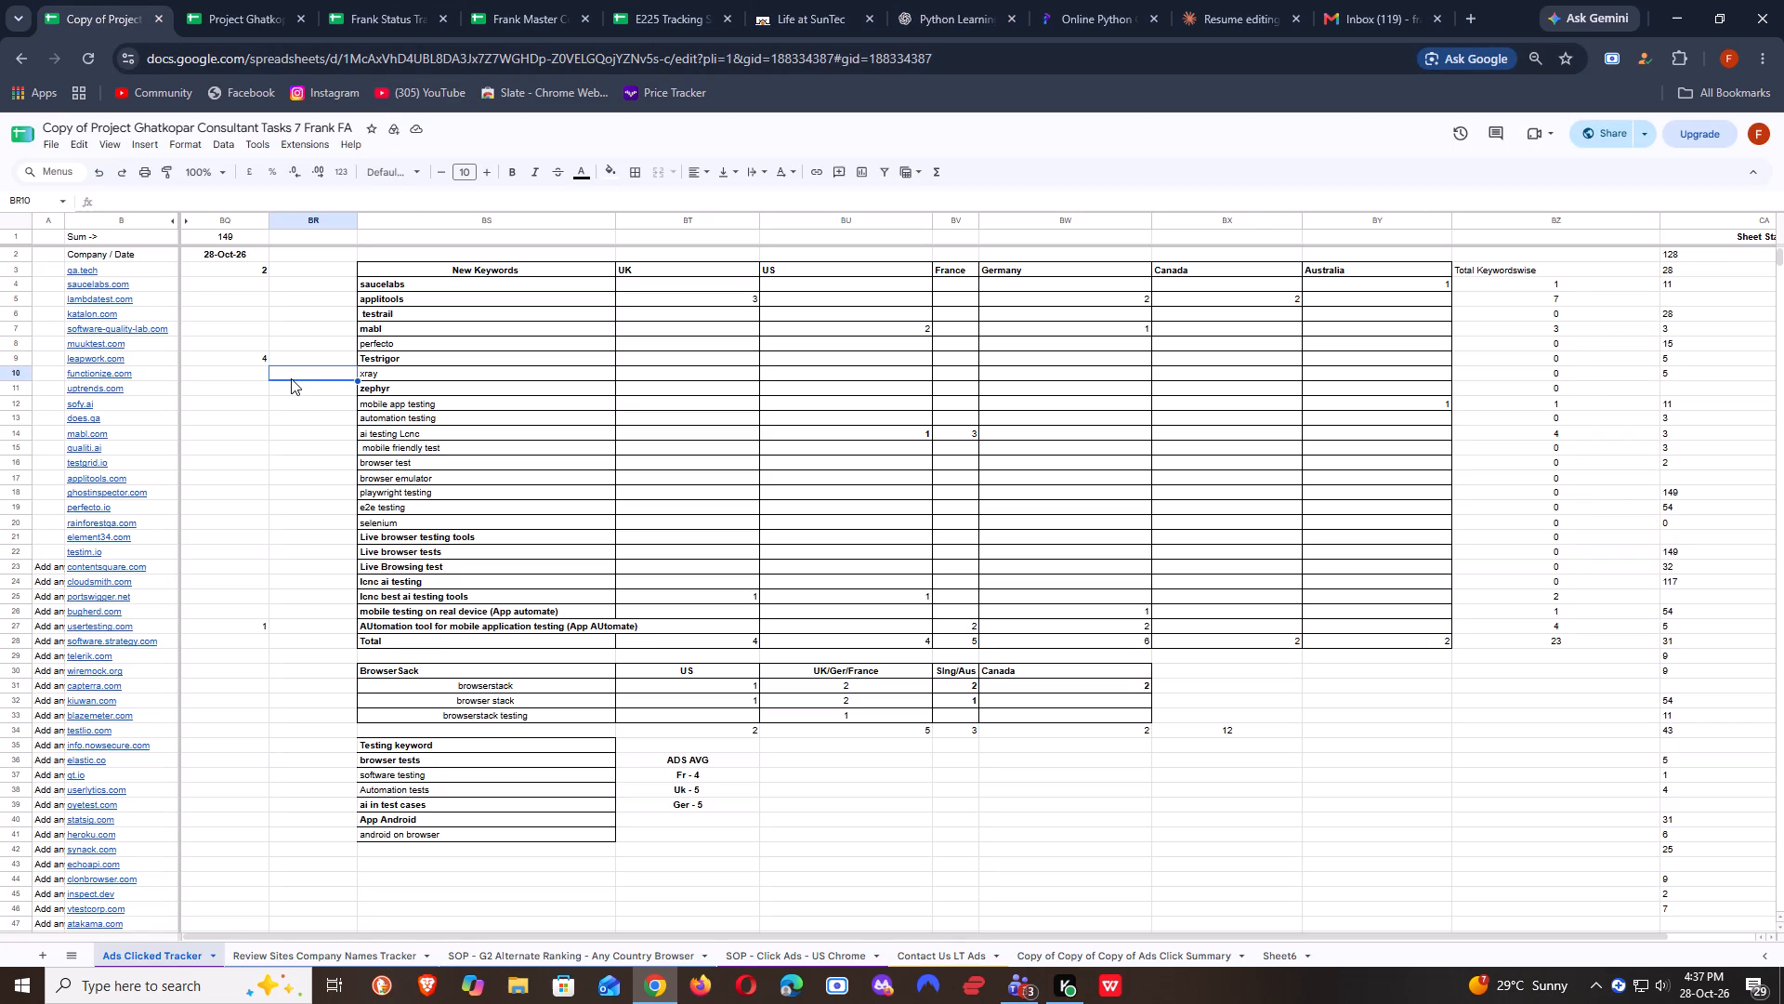
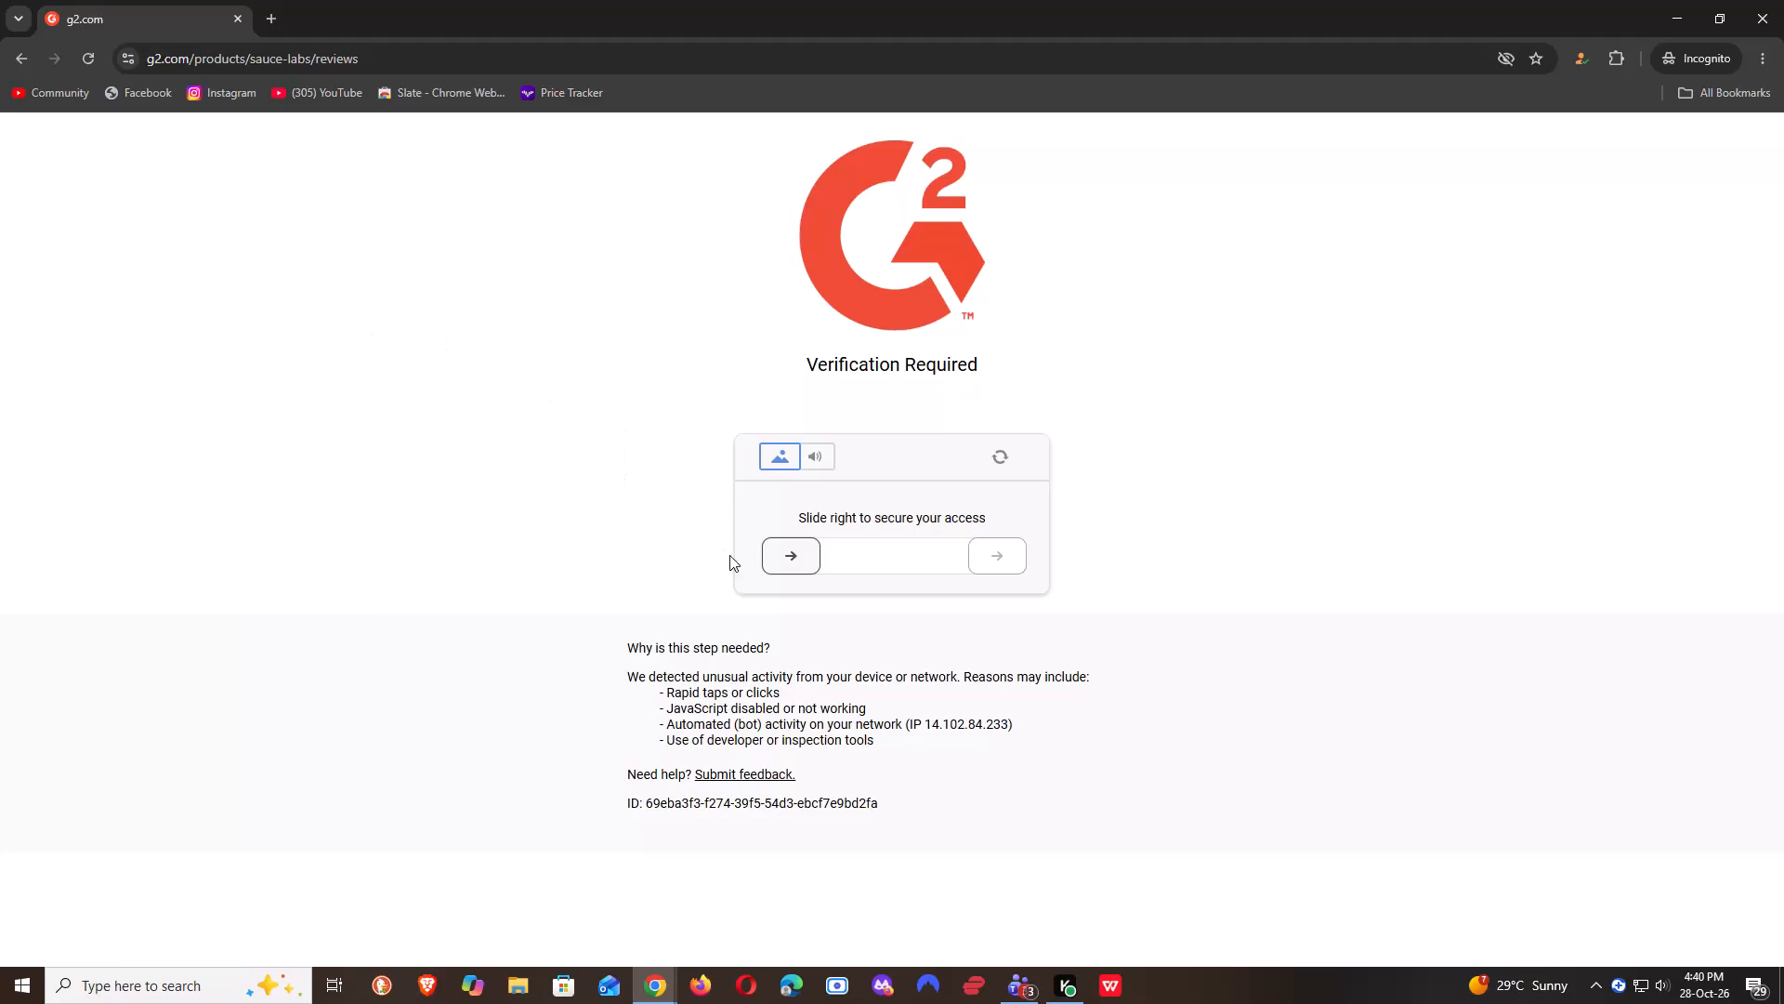
Complete the G2 slider verification to reach the Sauce Labs reviews page.
left_click_drag(778, 561, 1050, 583)
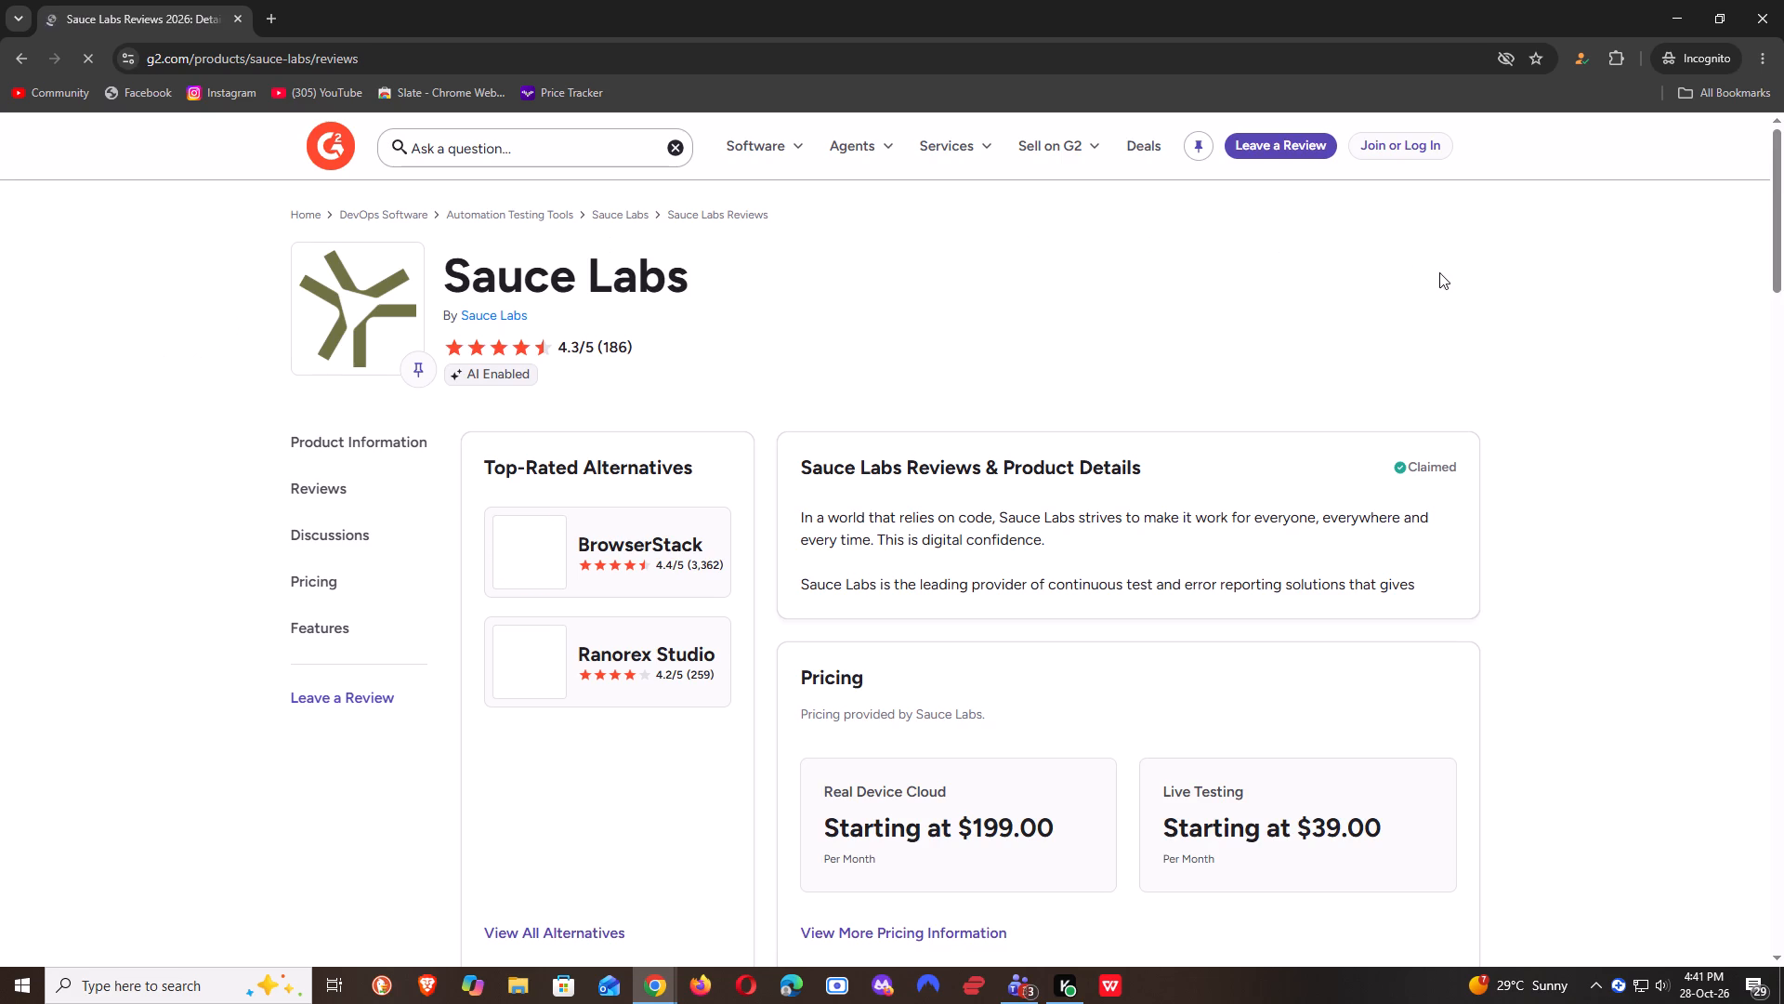
Look through the Sauce Labs page on G2, including its ratings, user reviews, discussions and pricing options.
scroll(1559, 290, "down", 10)
scroll(487, 451, "down", 13)
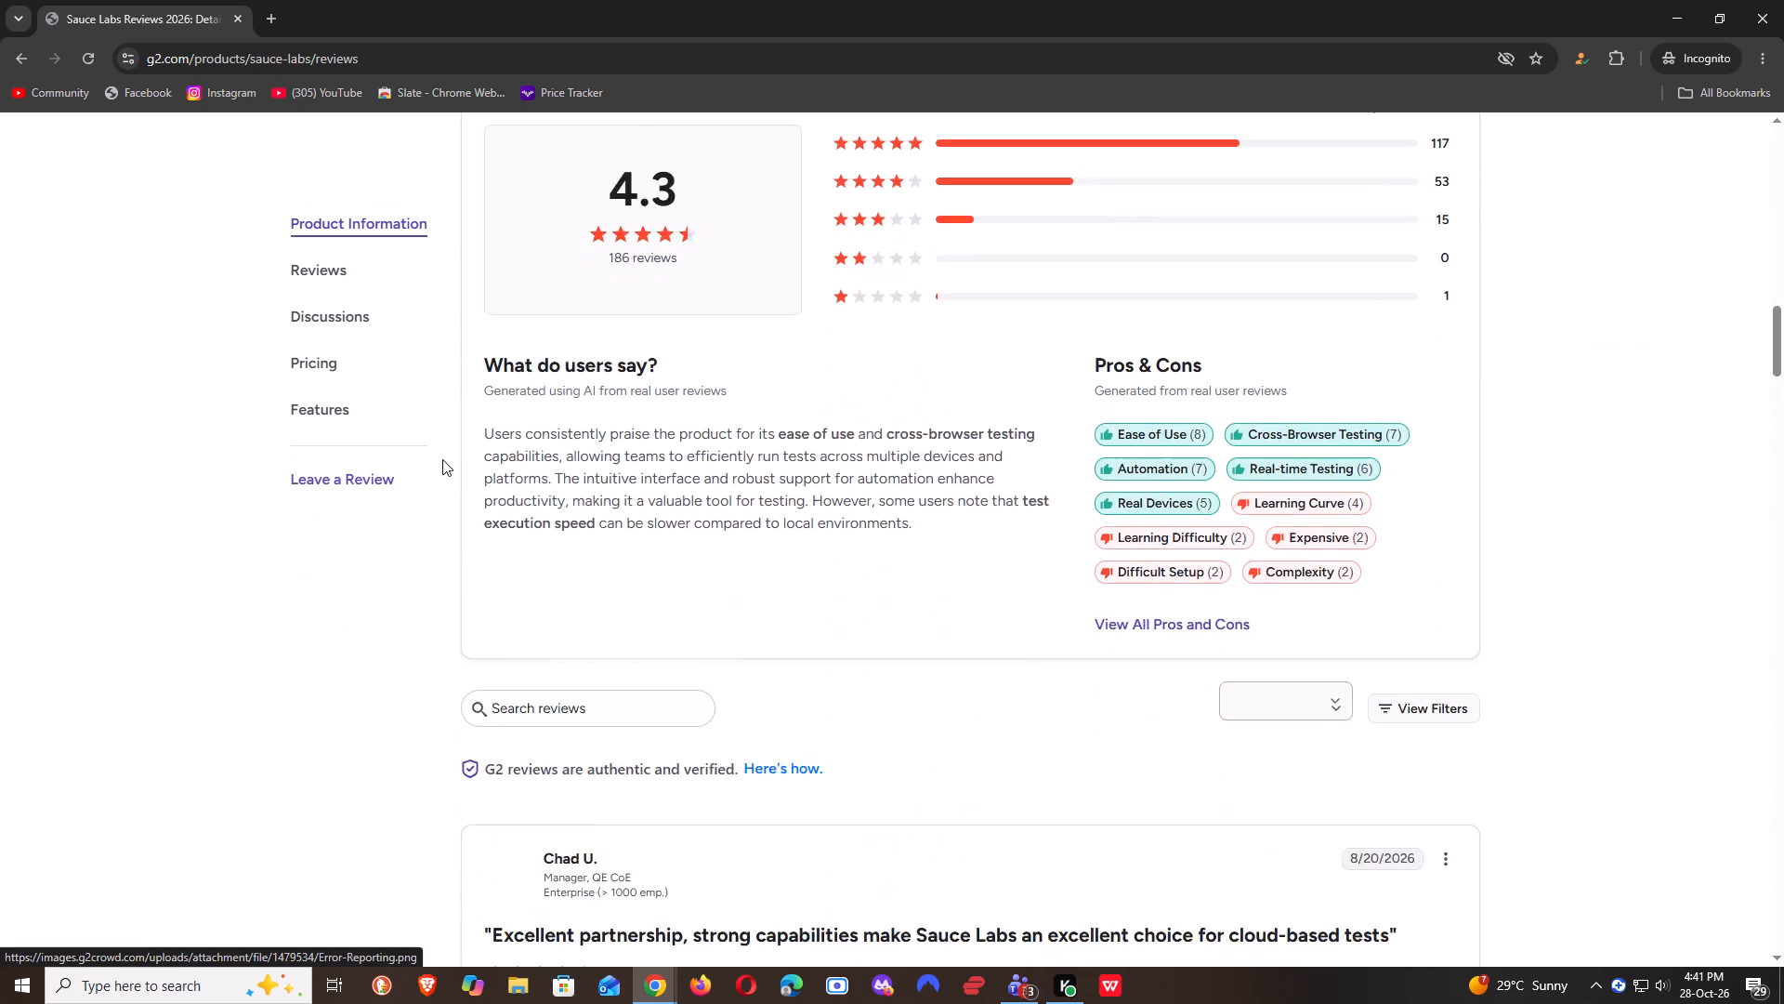
scroll(442, 459, "down", 20)
scroll(442, 459, "down", 8)
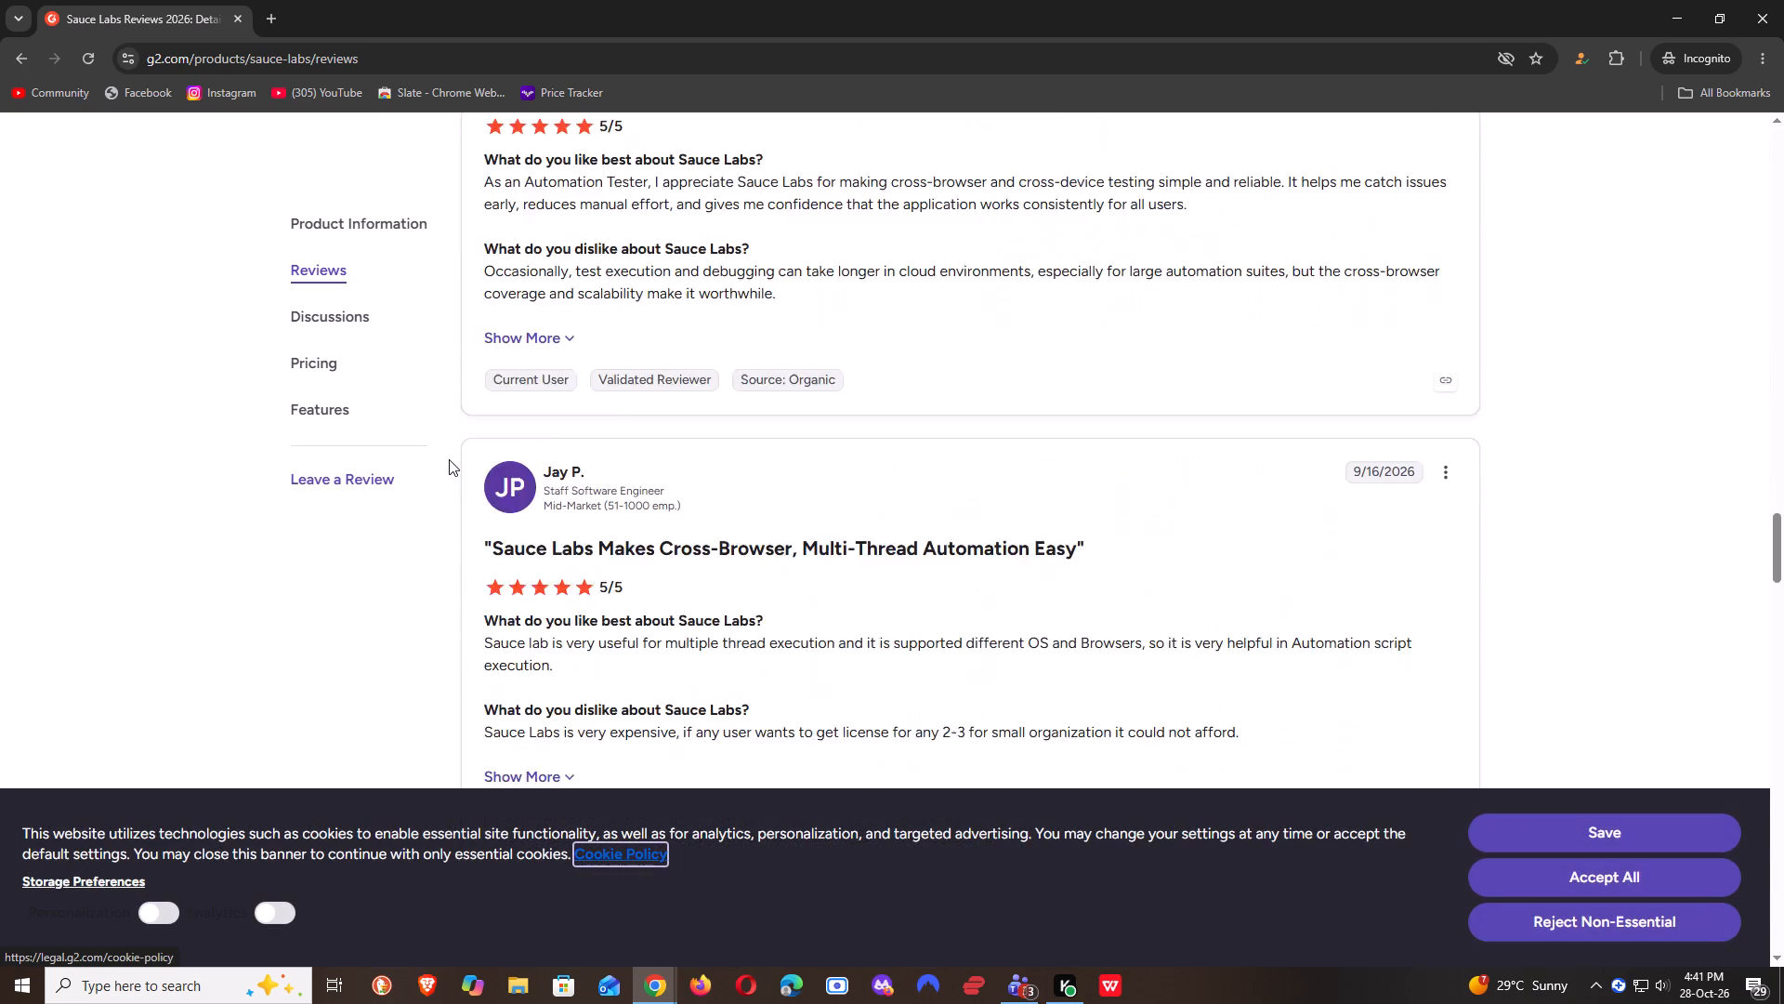
scroll(449, 459, "down", 11)
scroll(449, 459, "down", 12)
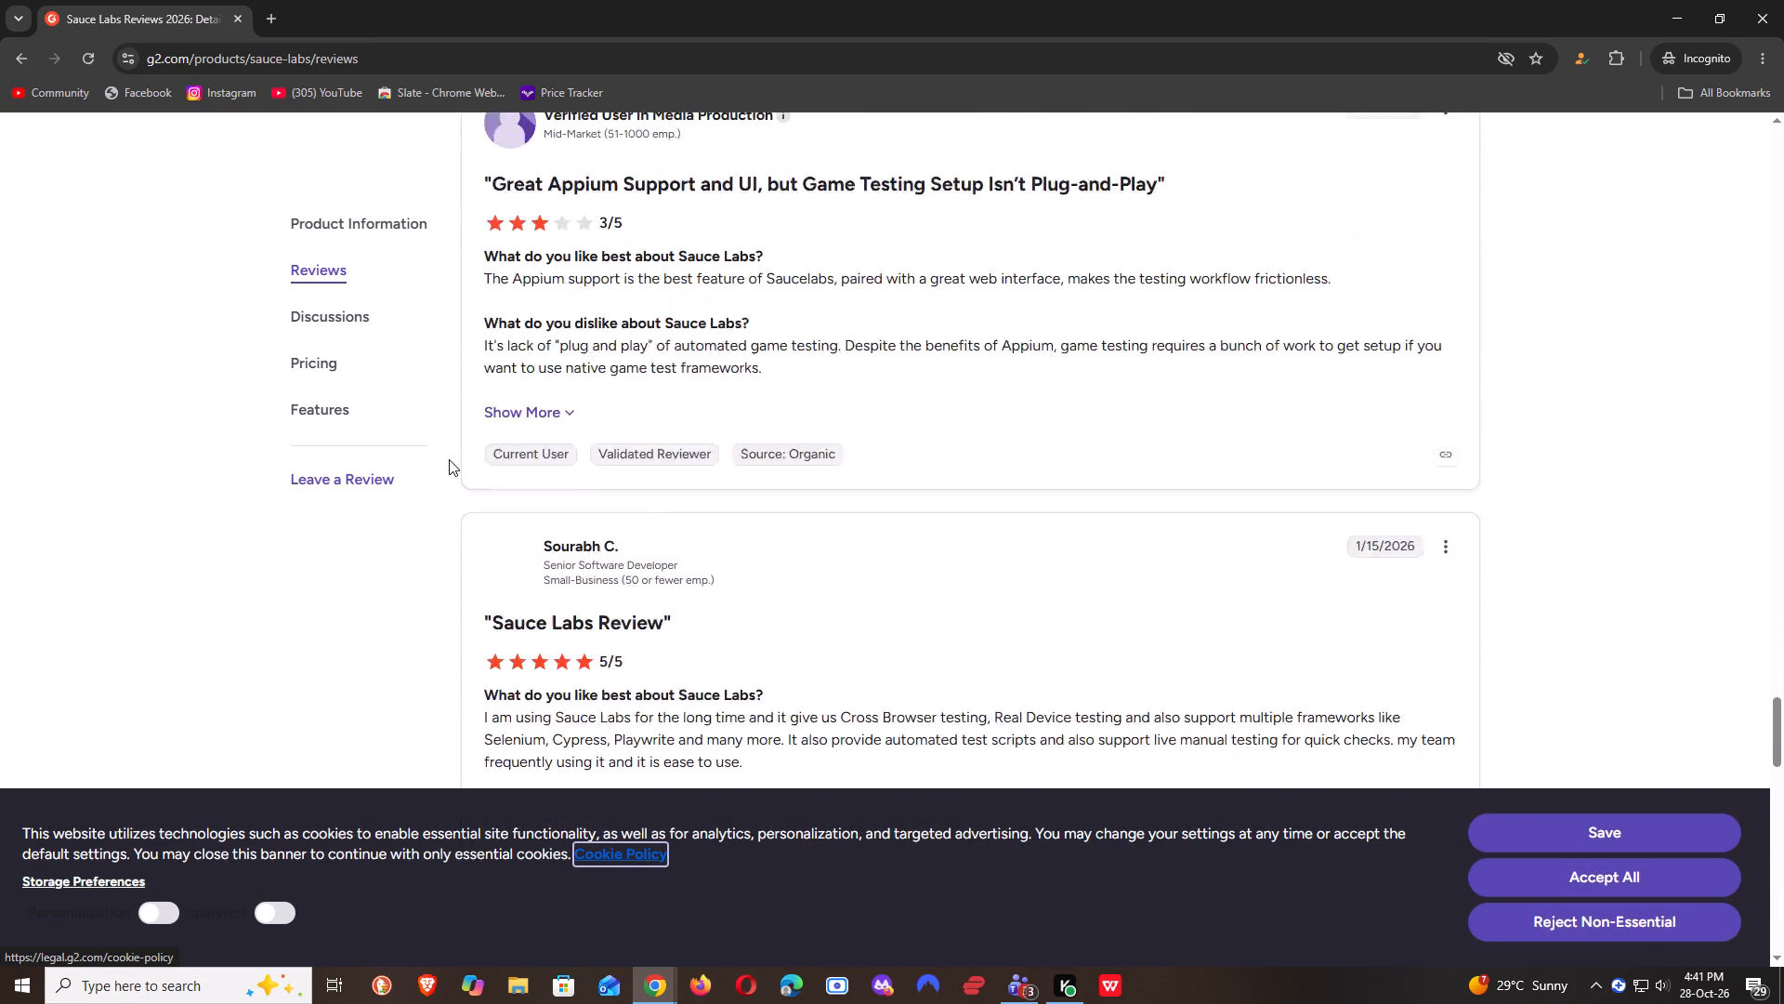
scroll(449, 459, "down", 15)
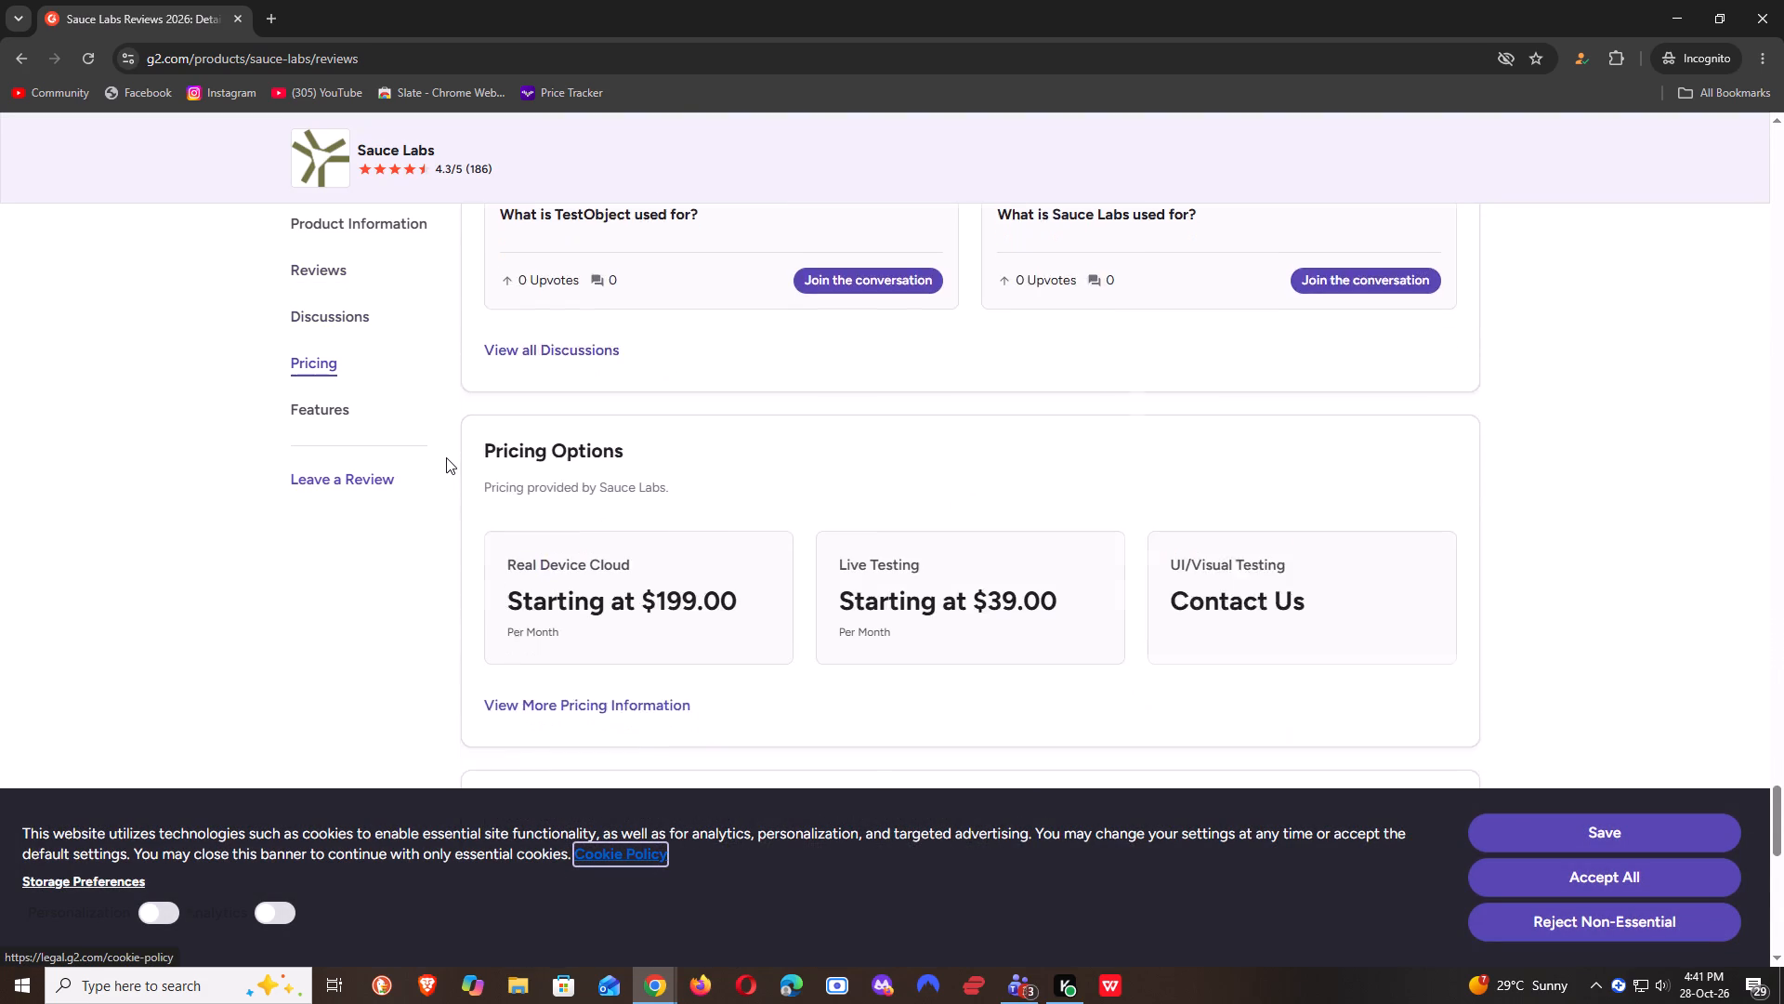
scroll(446, 458, "up", 11)
scroll(446, 464, "up", 11)
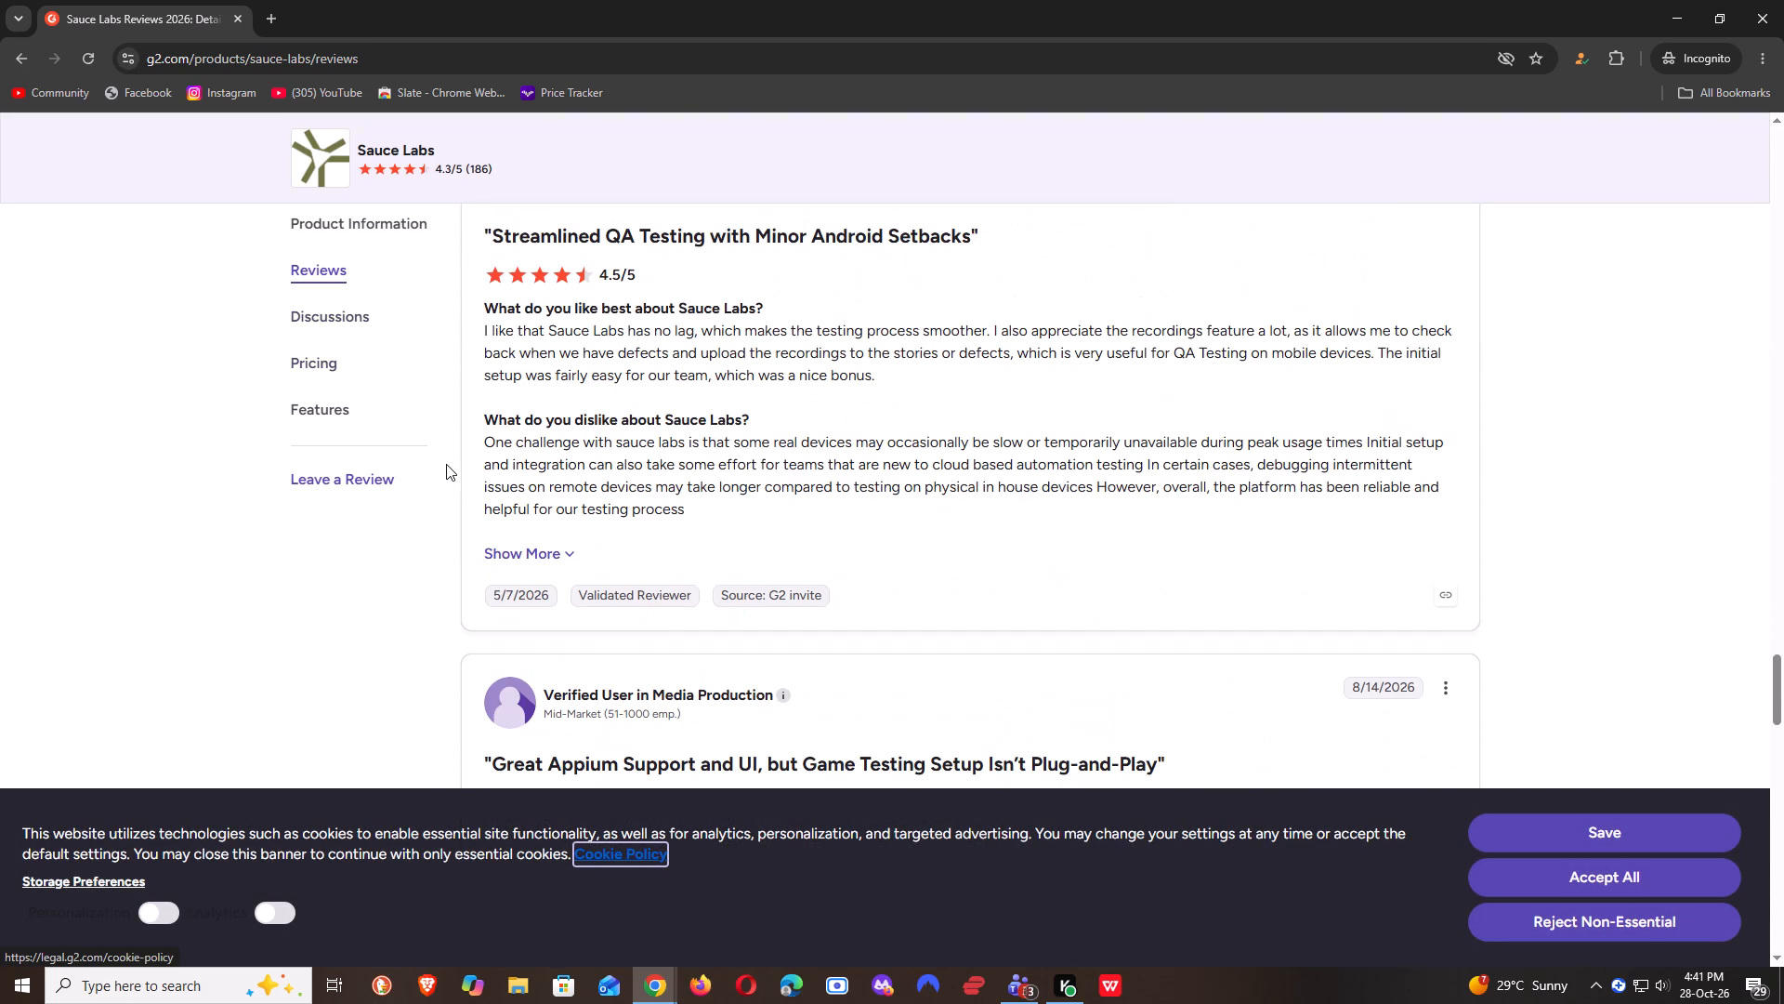
scroll(386, 486, "down", 15)
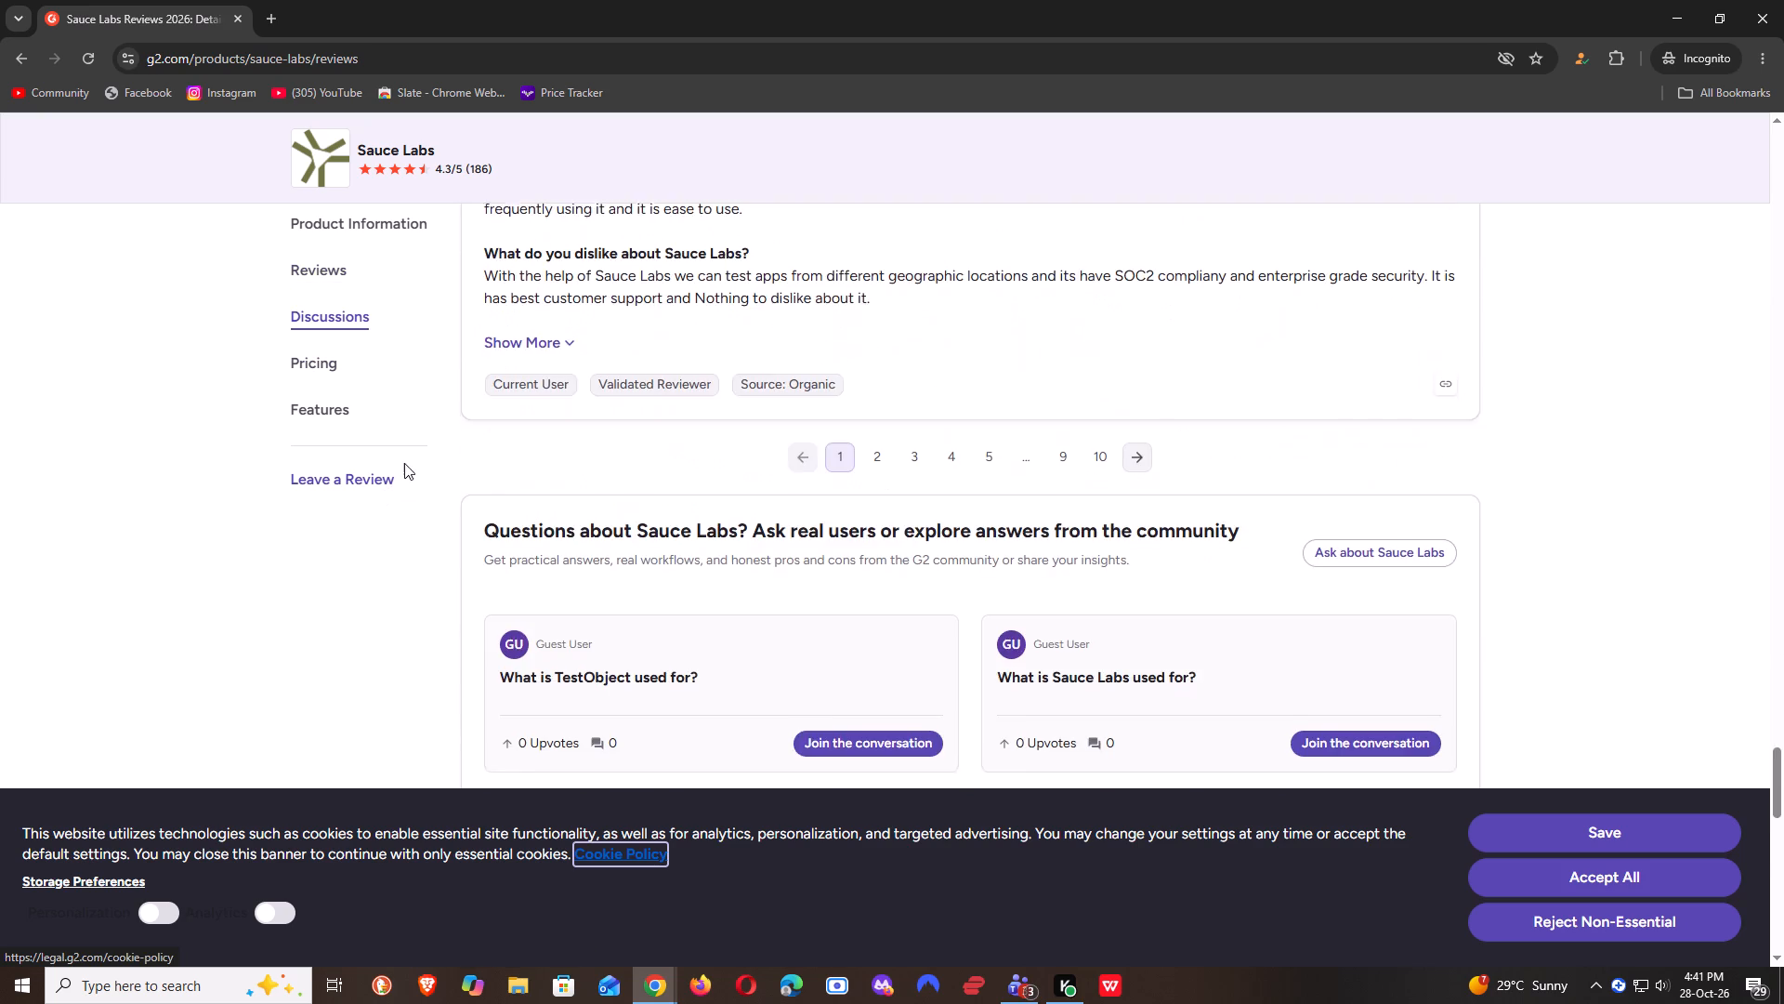
Open the Ranorex Studio vs Sauce Labs comparison and examine its pricing, screenshots and ratings.
scroll(404, 463, "down", 9)
scroll(407, 460, "up", 2)
left_click(545, 494)
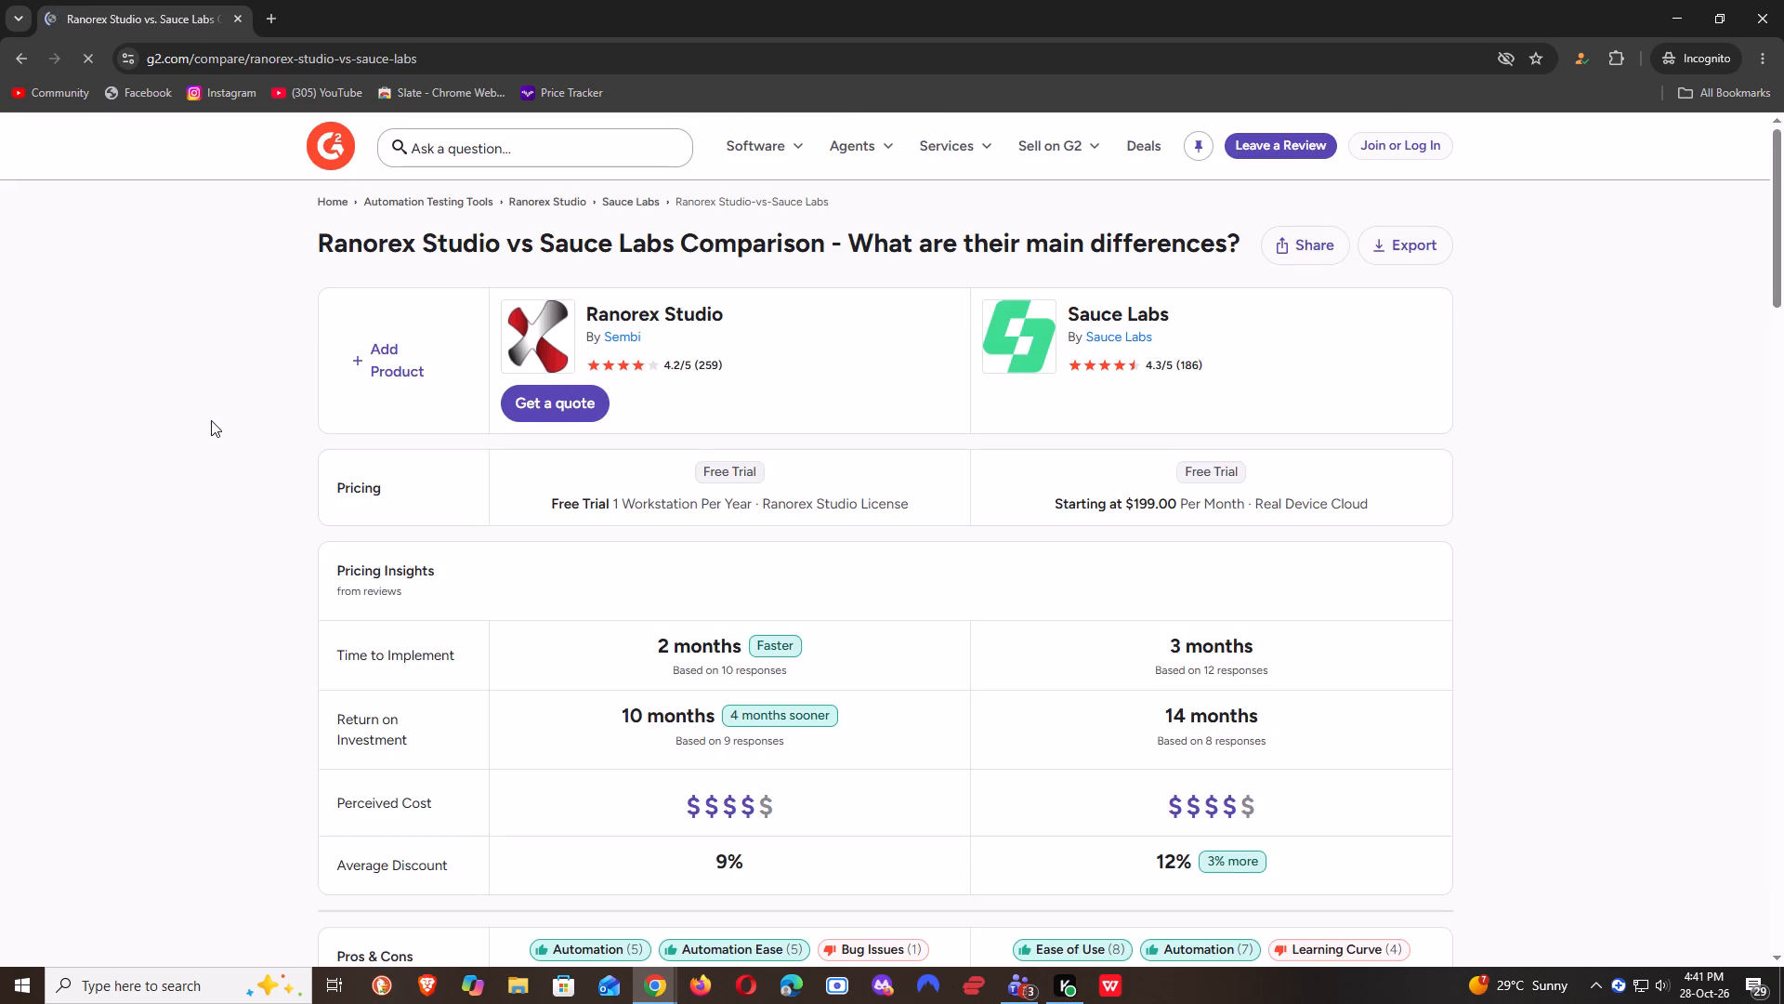
scroll(211, 420, "down", 11)
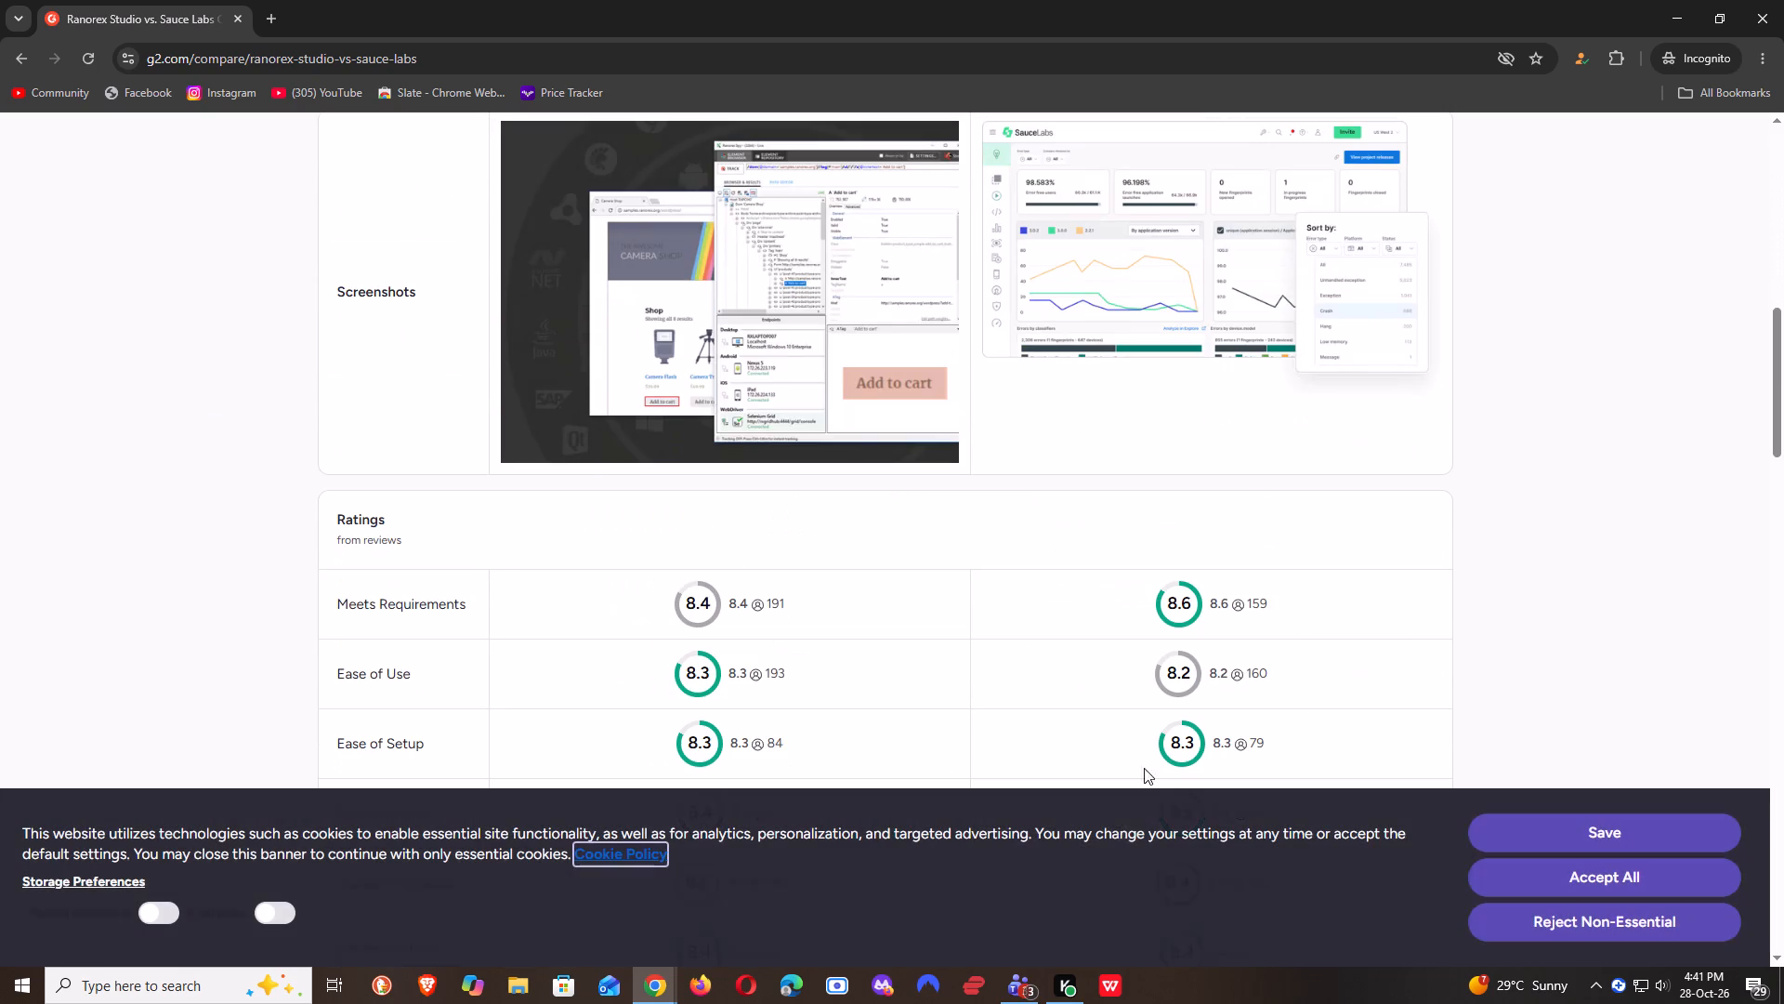
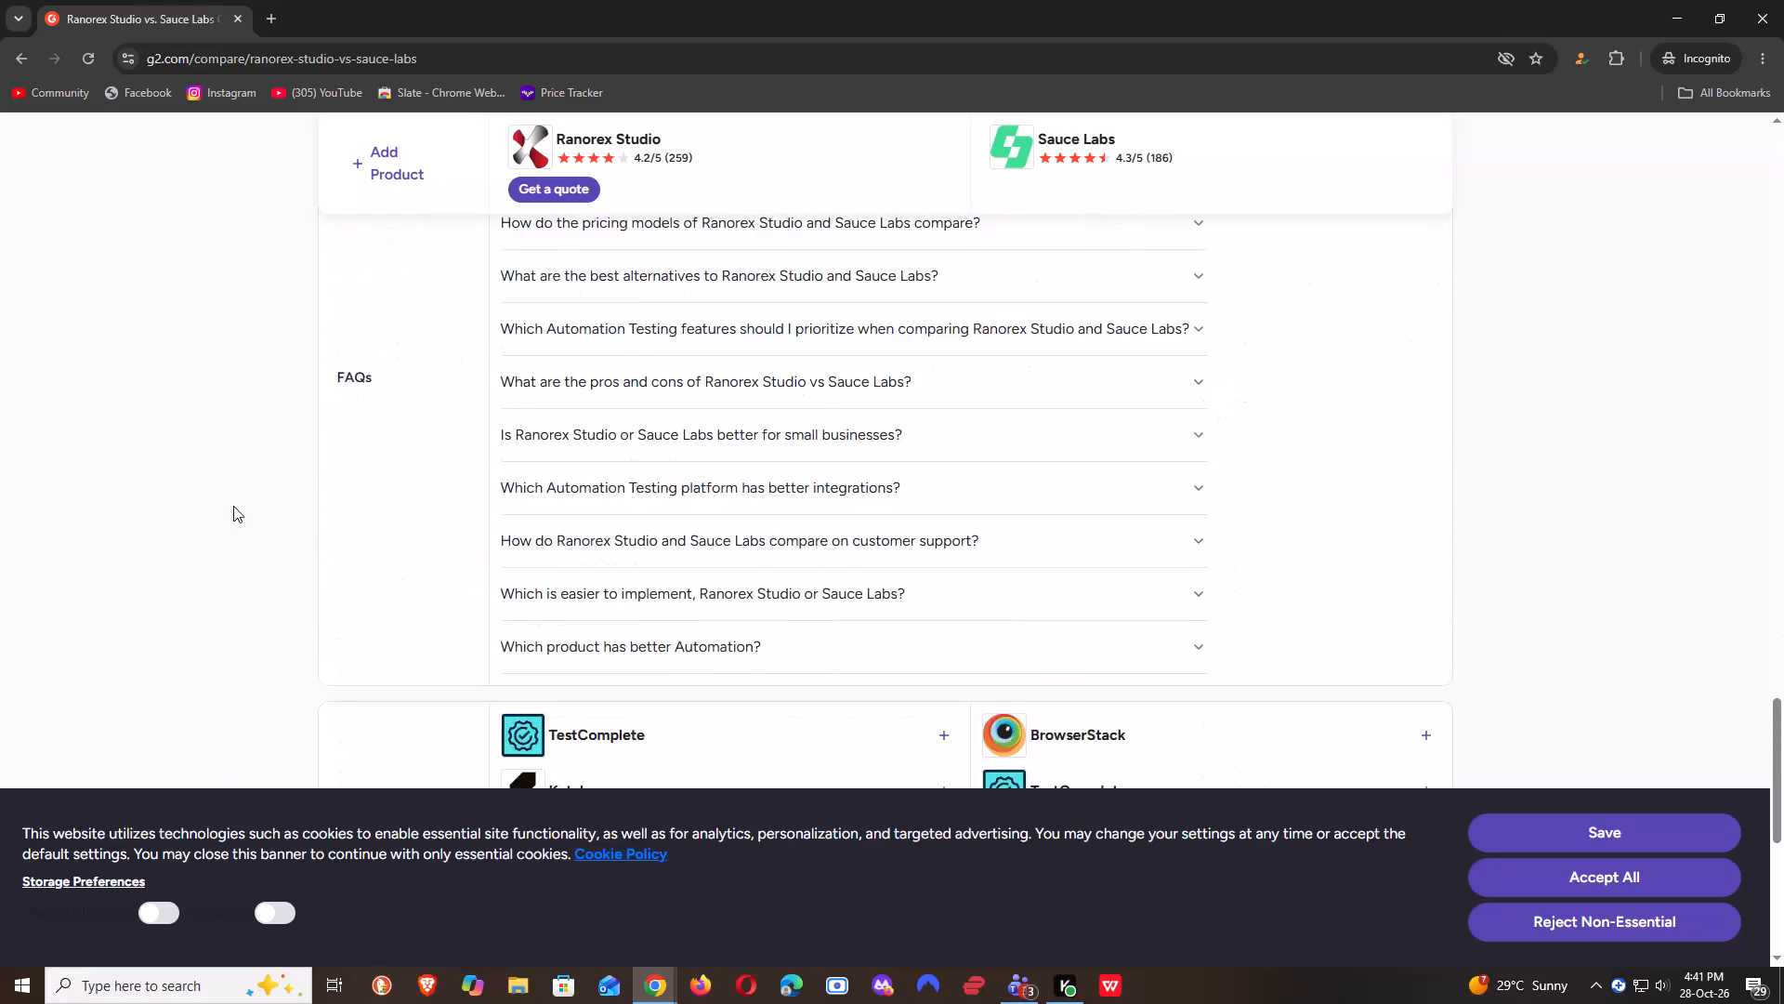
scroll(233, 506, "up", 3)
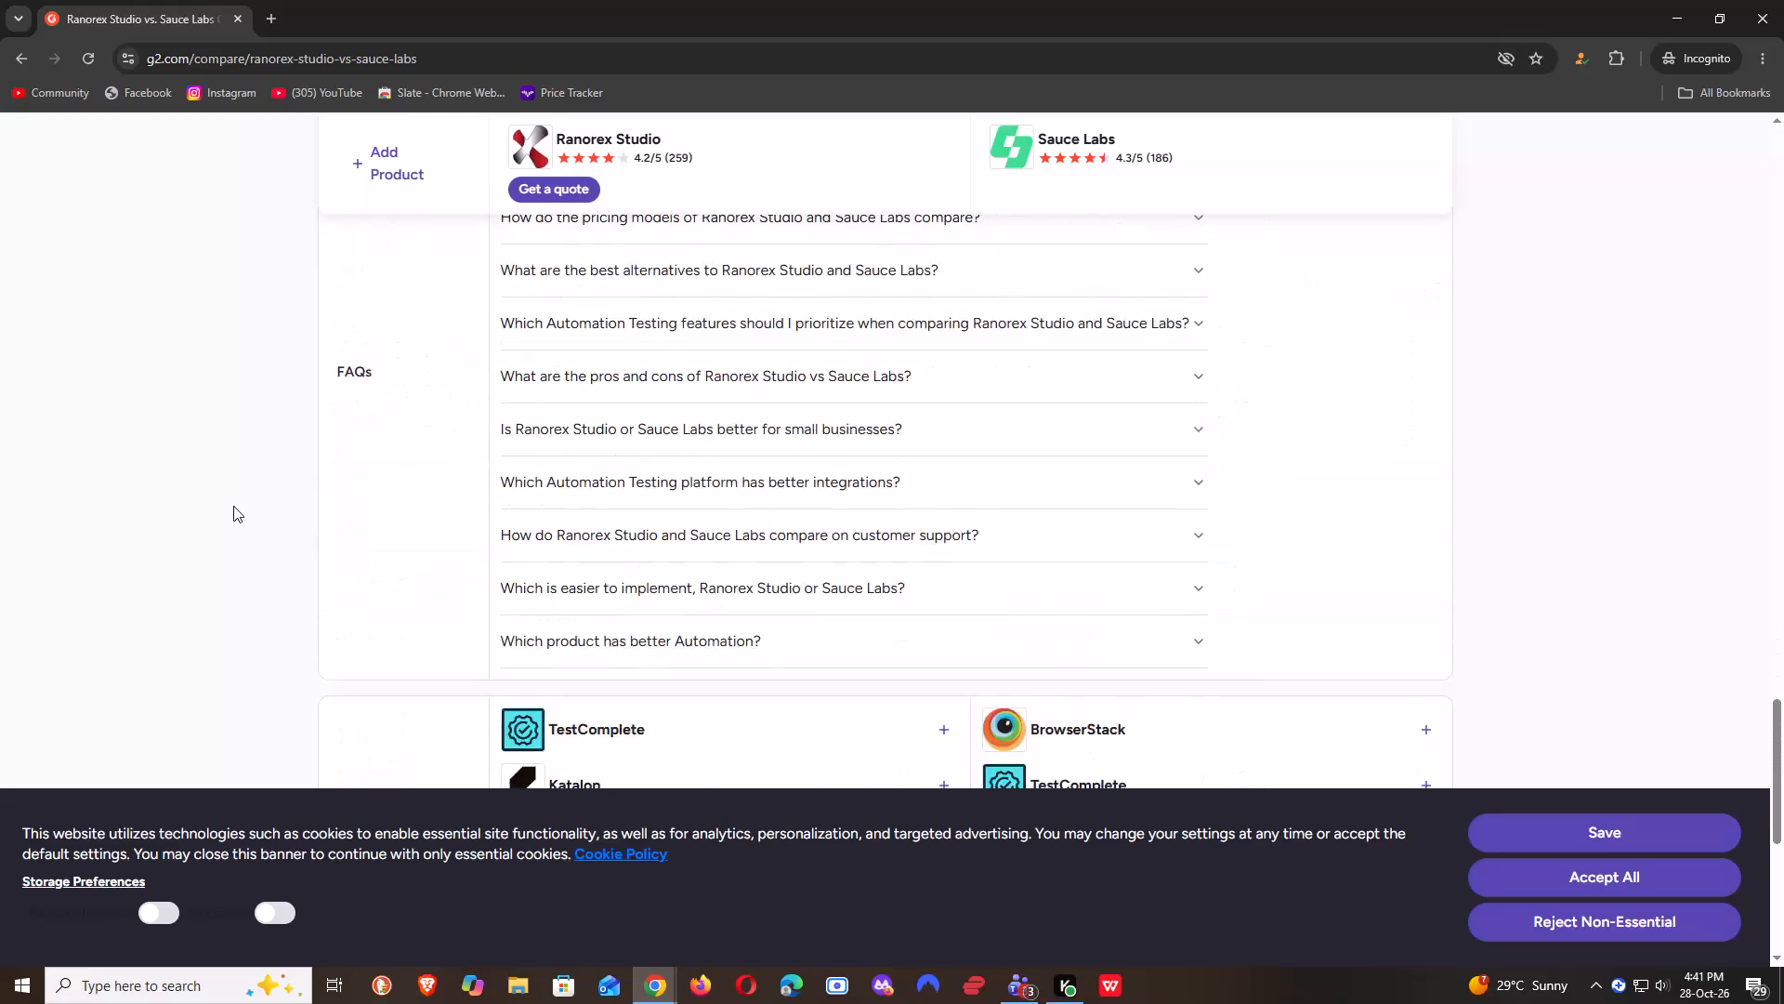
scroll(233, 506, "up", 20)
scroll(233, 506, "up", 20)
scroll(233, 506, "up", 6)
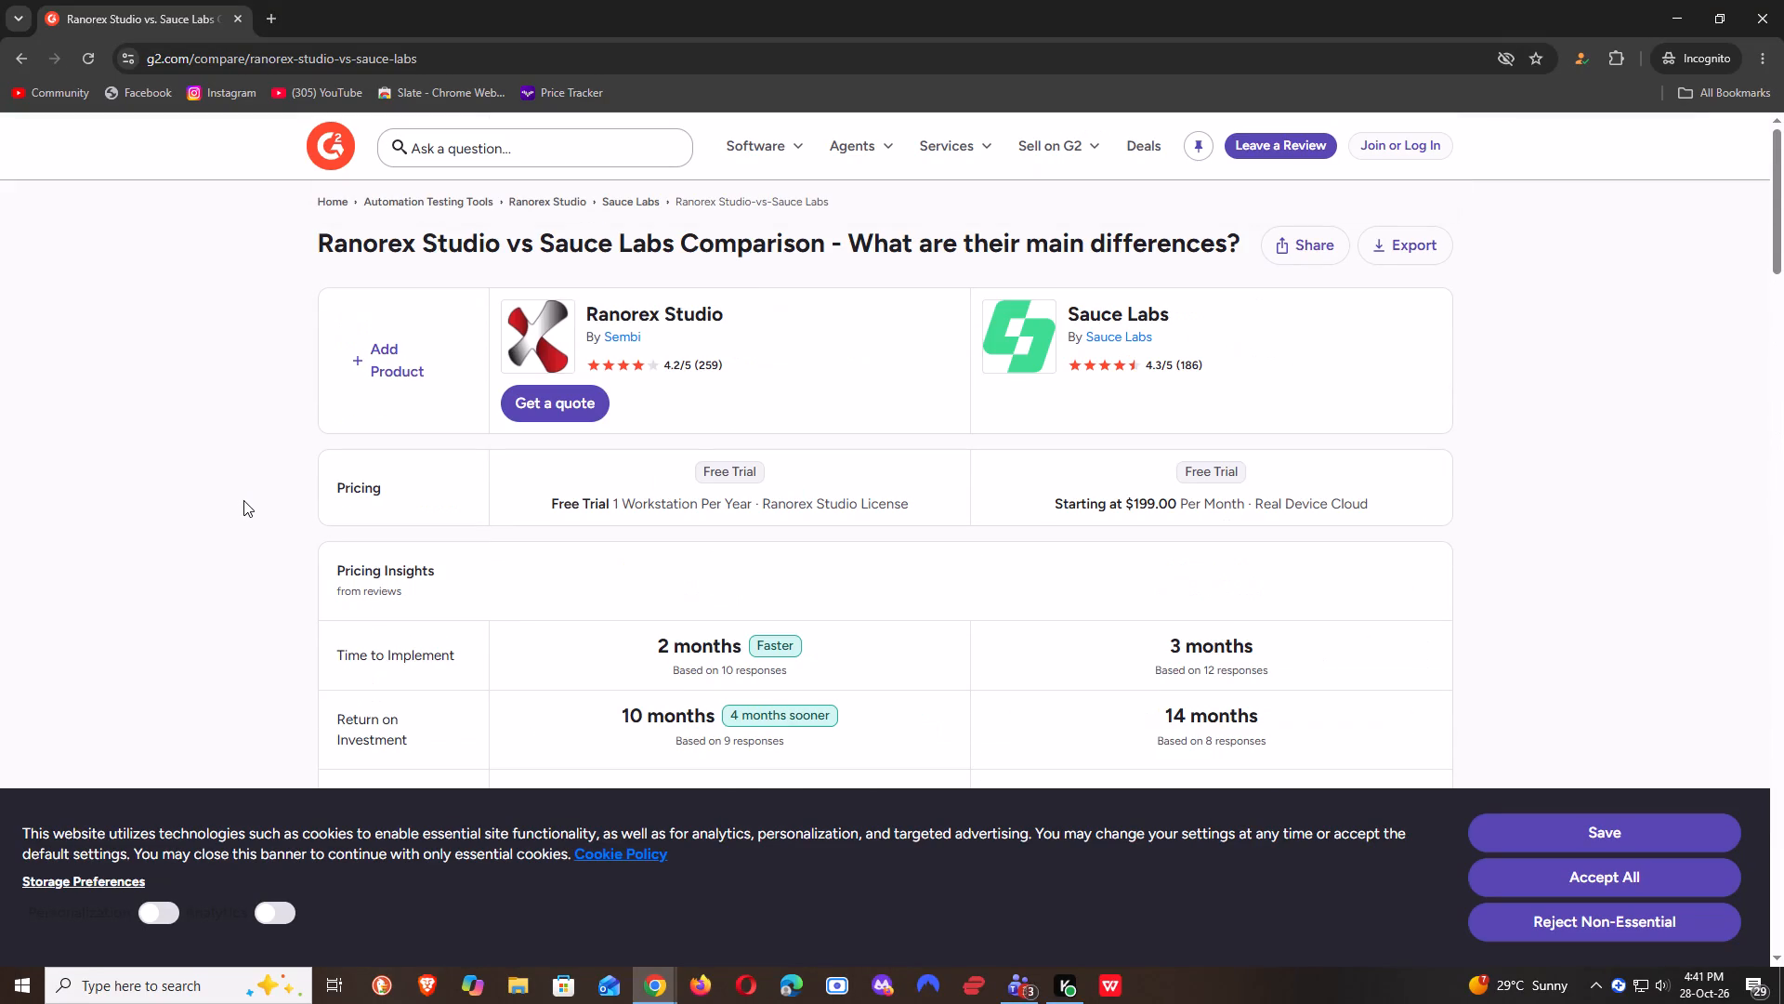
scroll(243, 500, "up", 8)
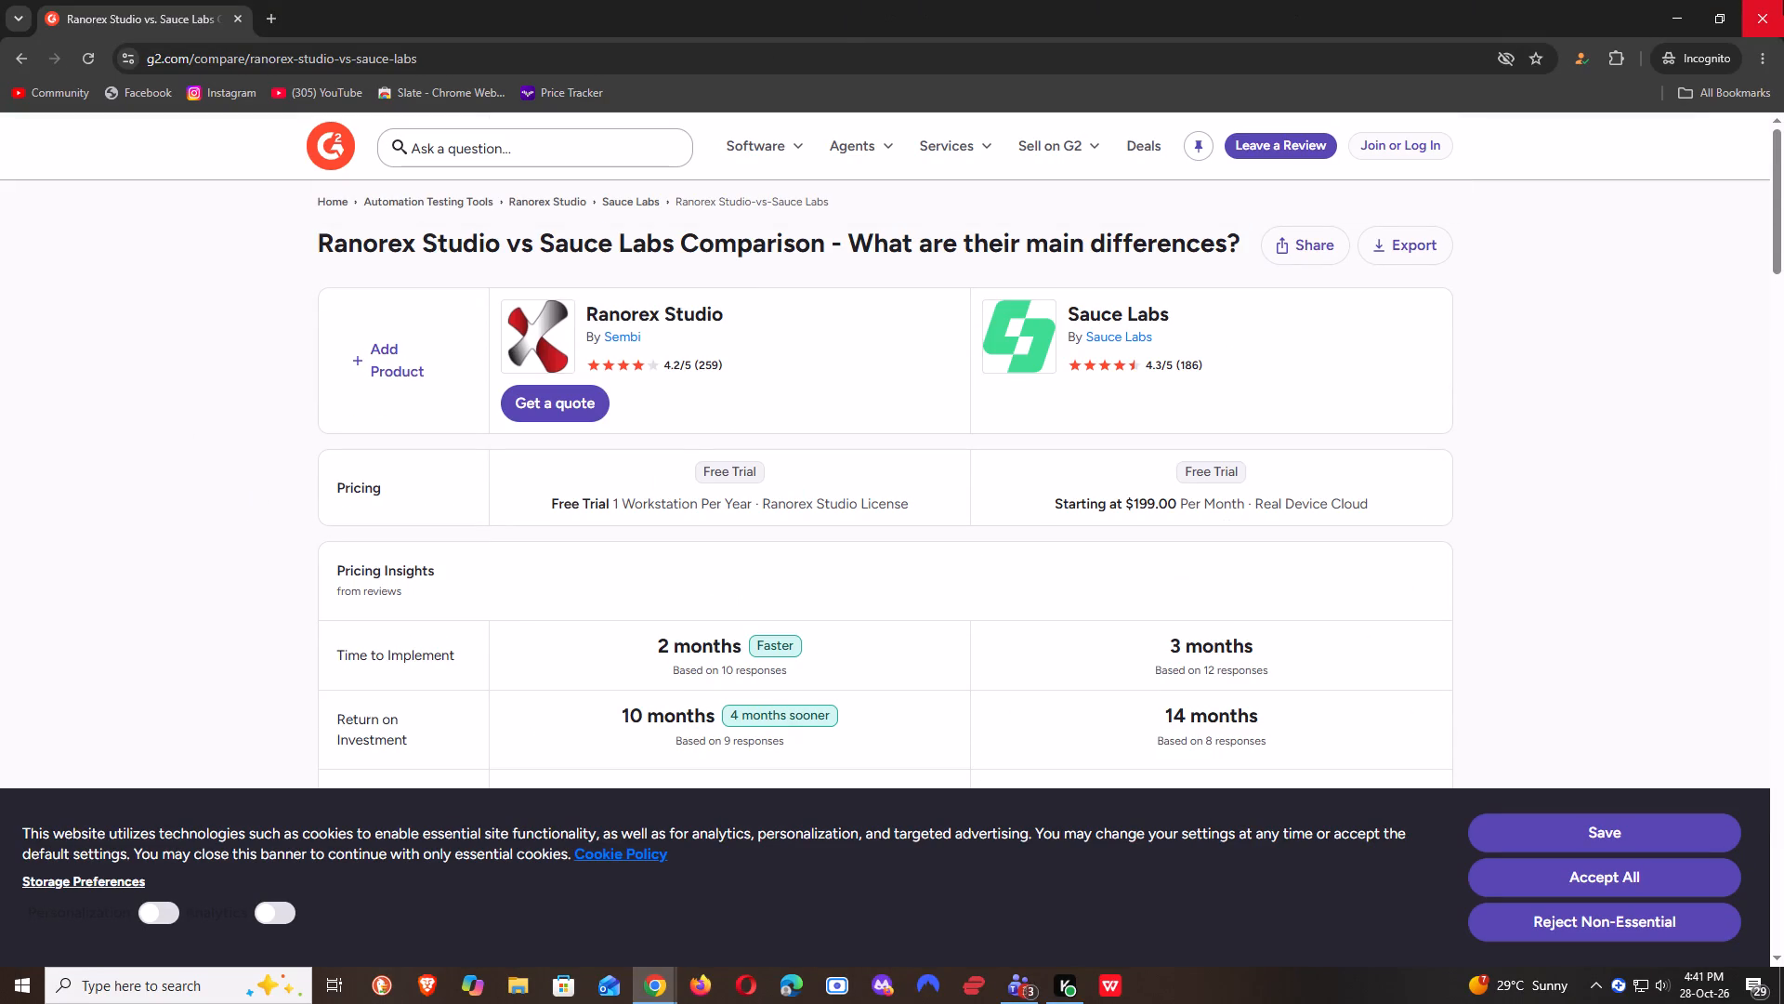
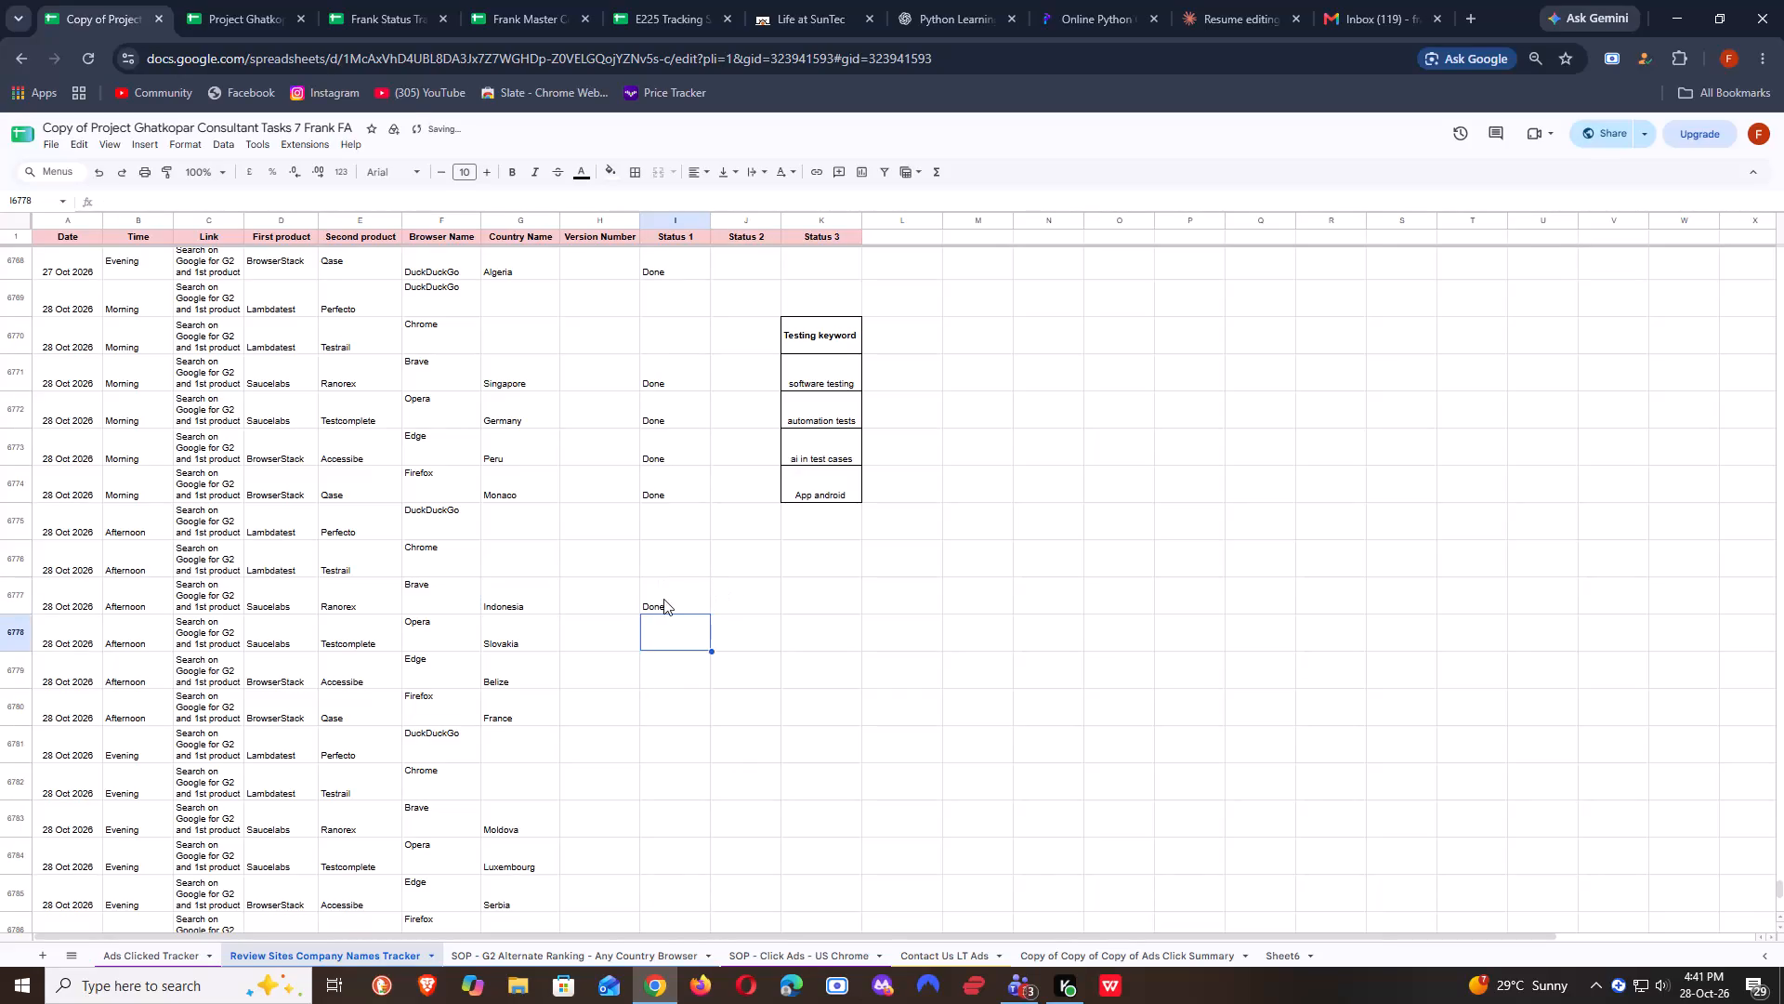
Copy the country Slovakia from row 6778 and connect ExpressVPN to that location, closing its window once connected.
left_click(518, 632)
key("ctrl+c")
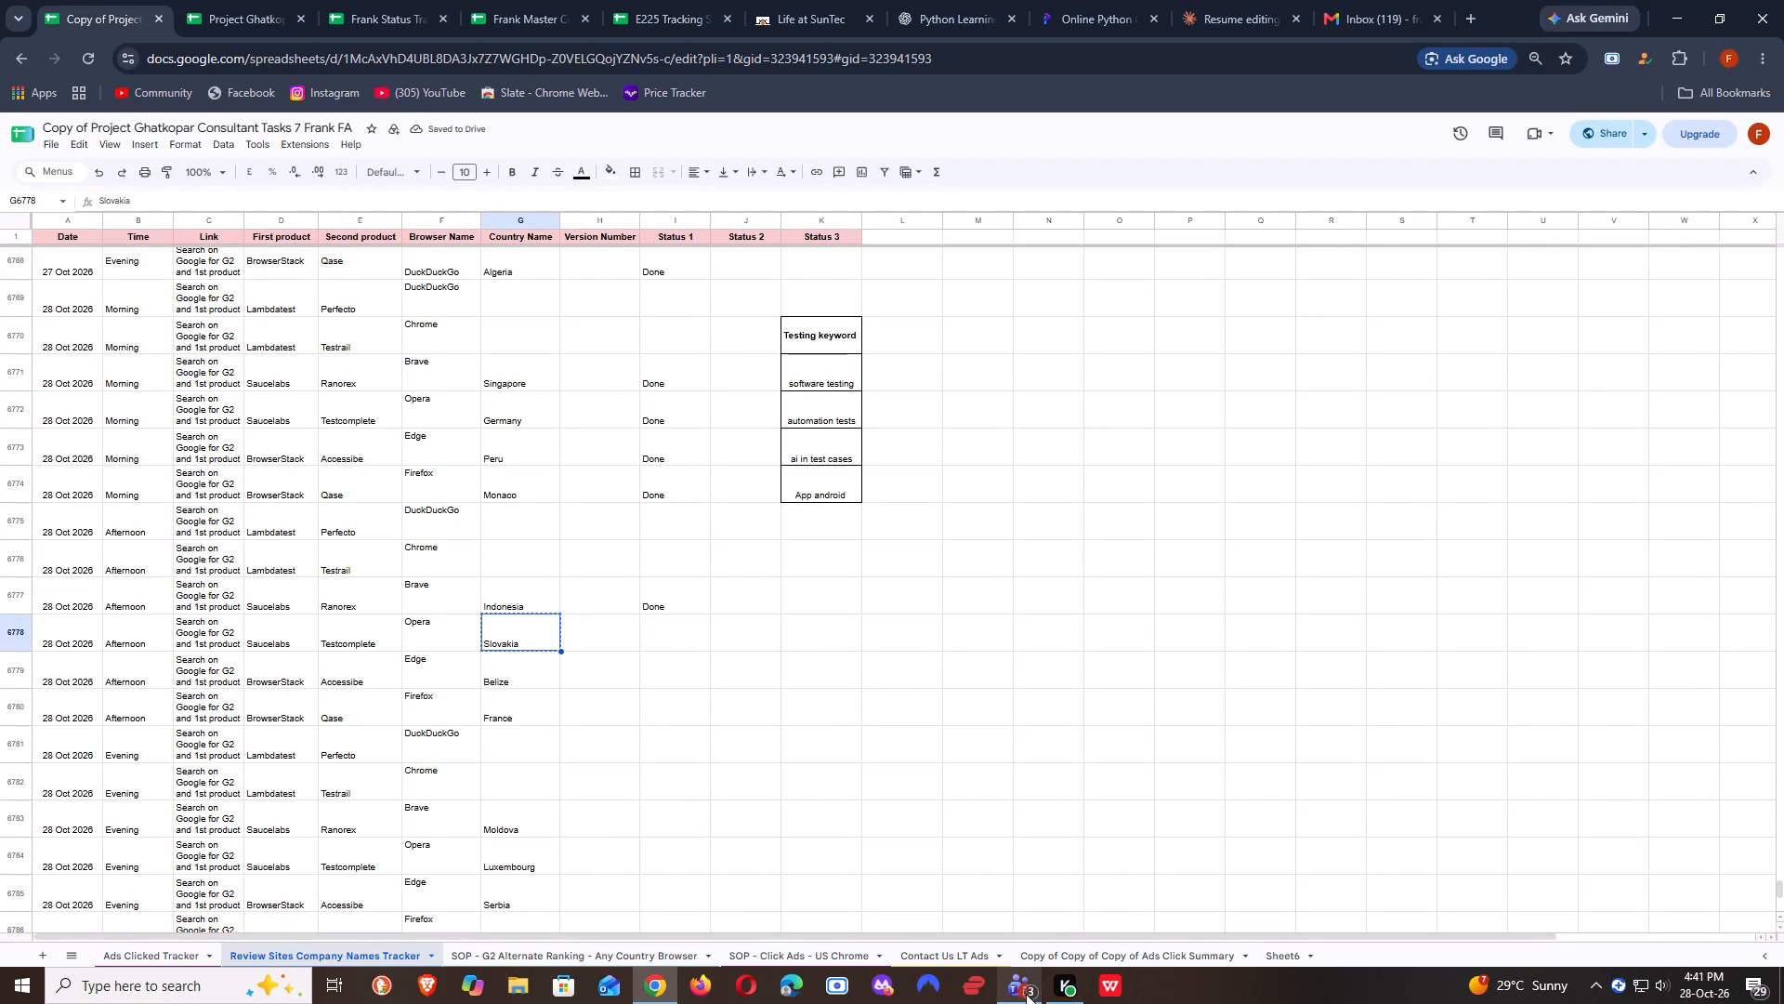
left_click(978, 987)
left_click(870, 473)
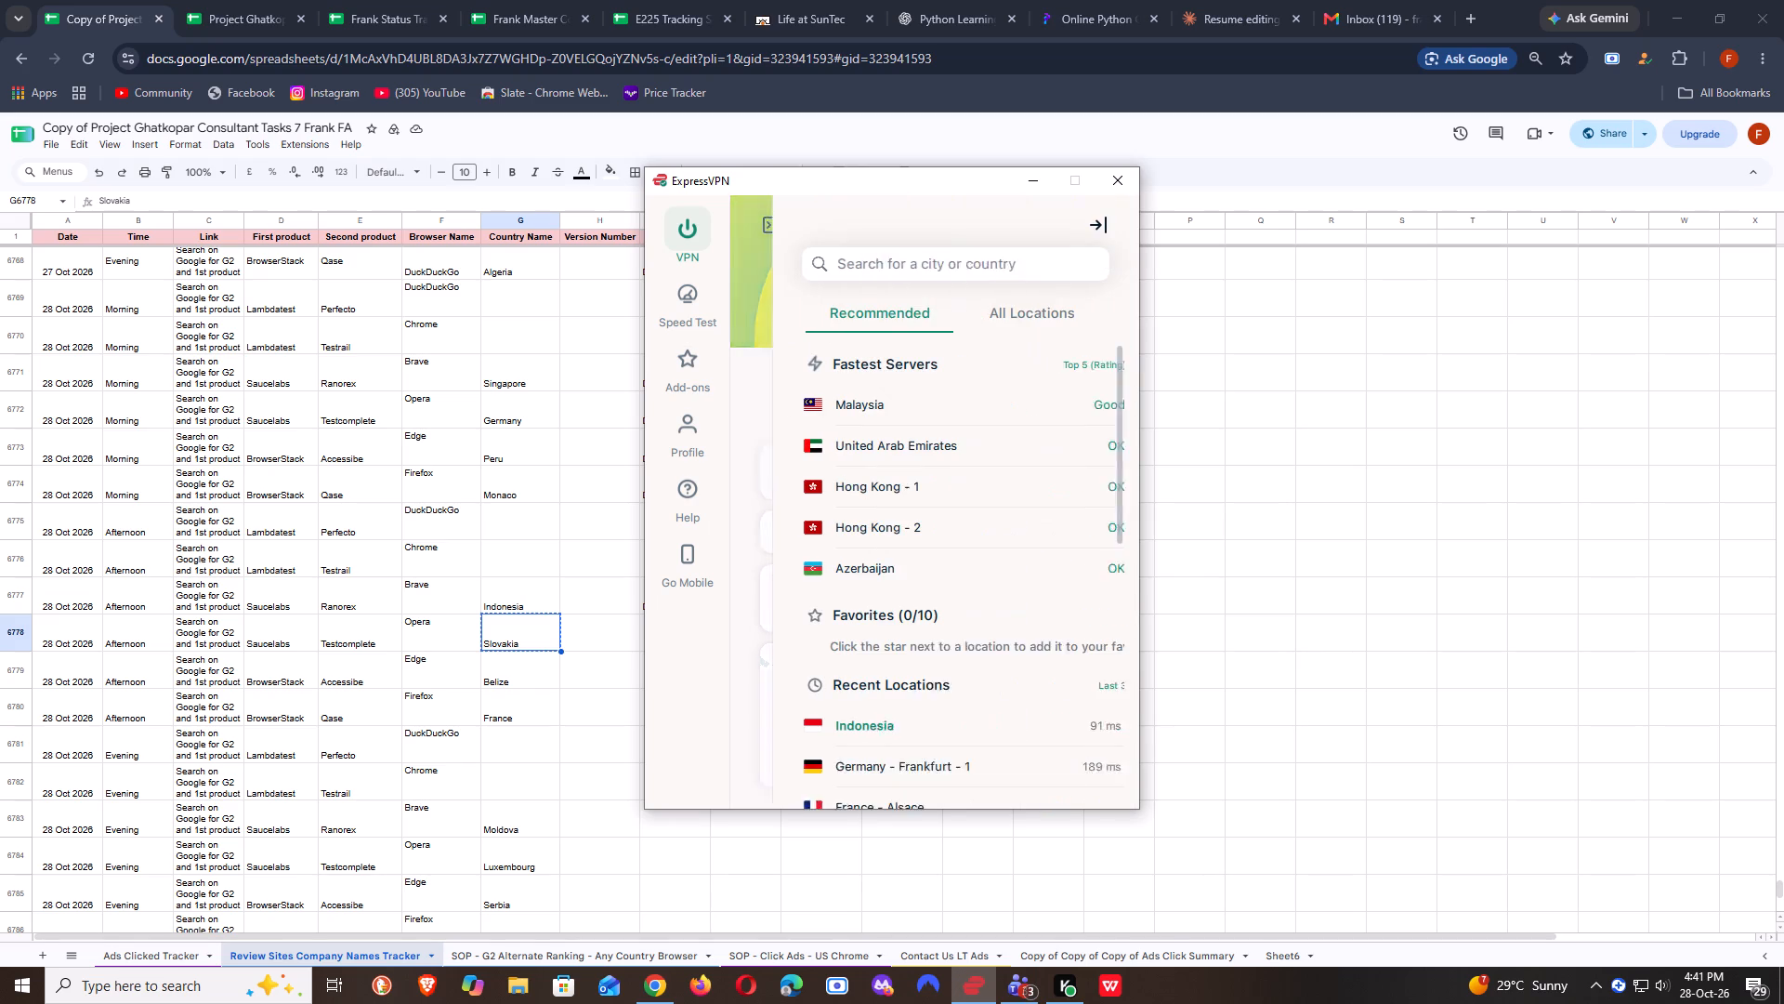
left_click(935, 269)
key("ctrl+v")
left_click(859, 344)
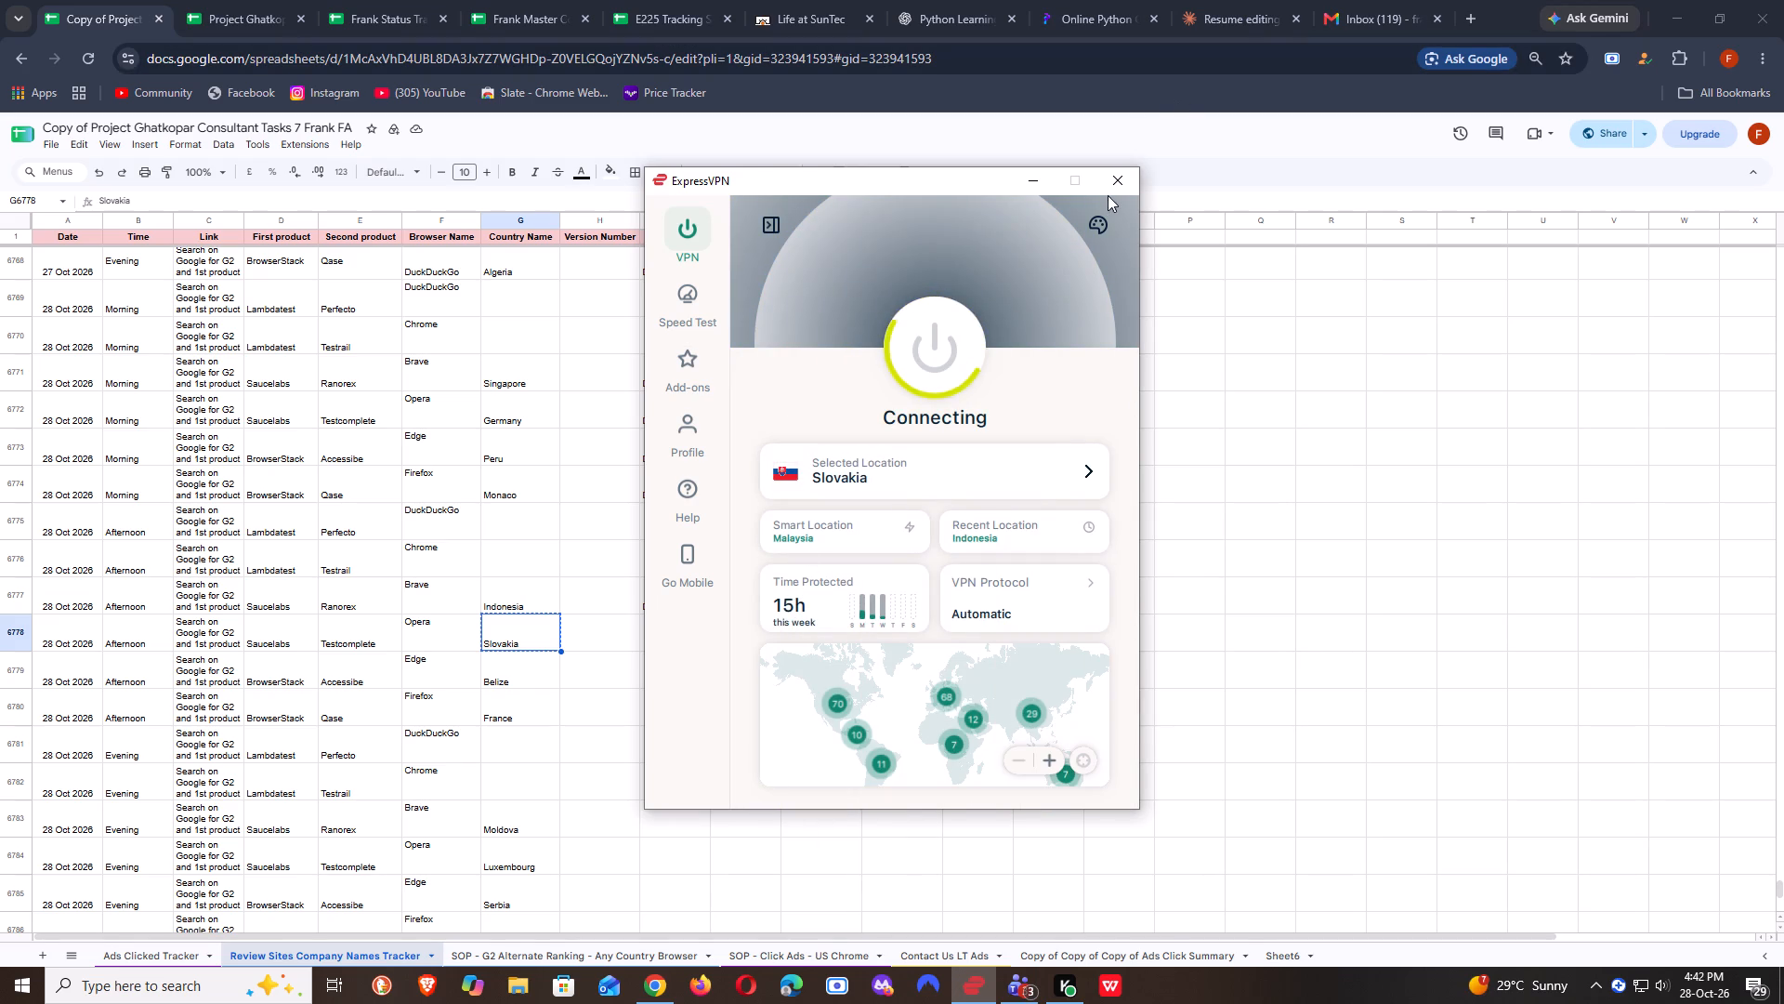
left_click(1053, 375)
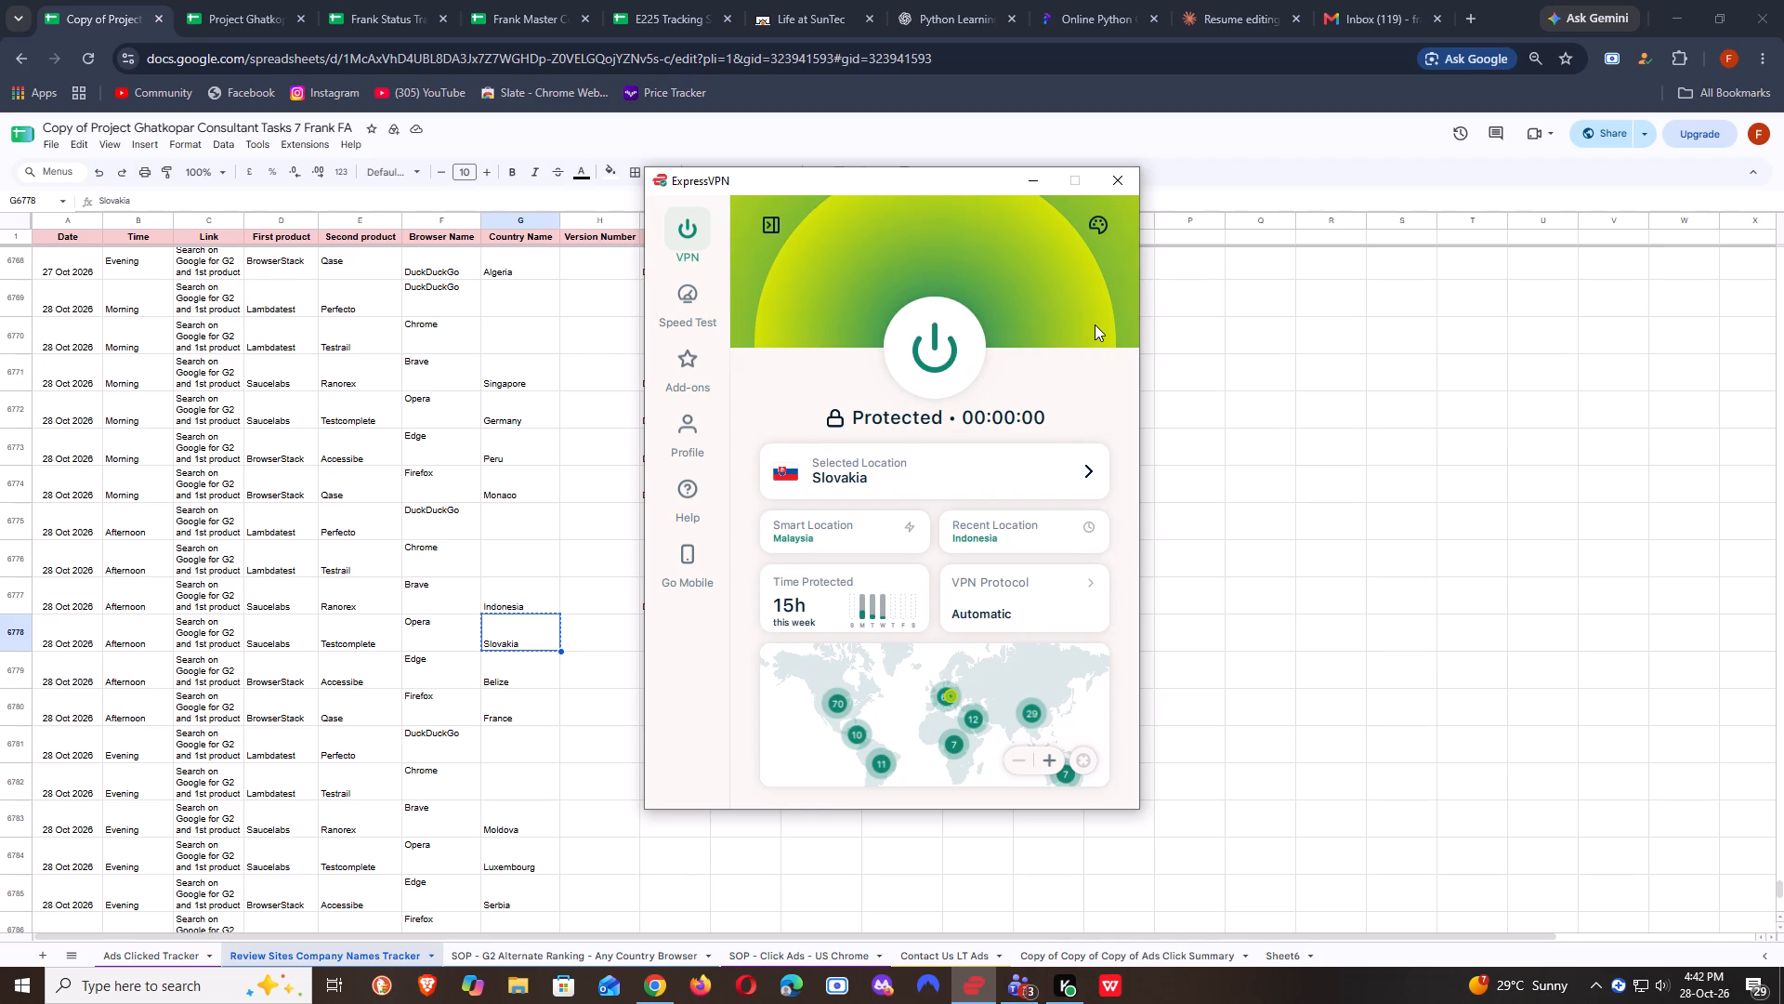
left_click(1122, 192)
Open a private Opera window and search Google for "g2 Saucelabs".
right_click(736, 977)
right_click(735, 975)
left_click(662, 875)
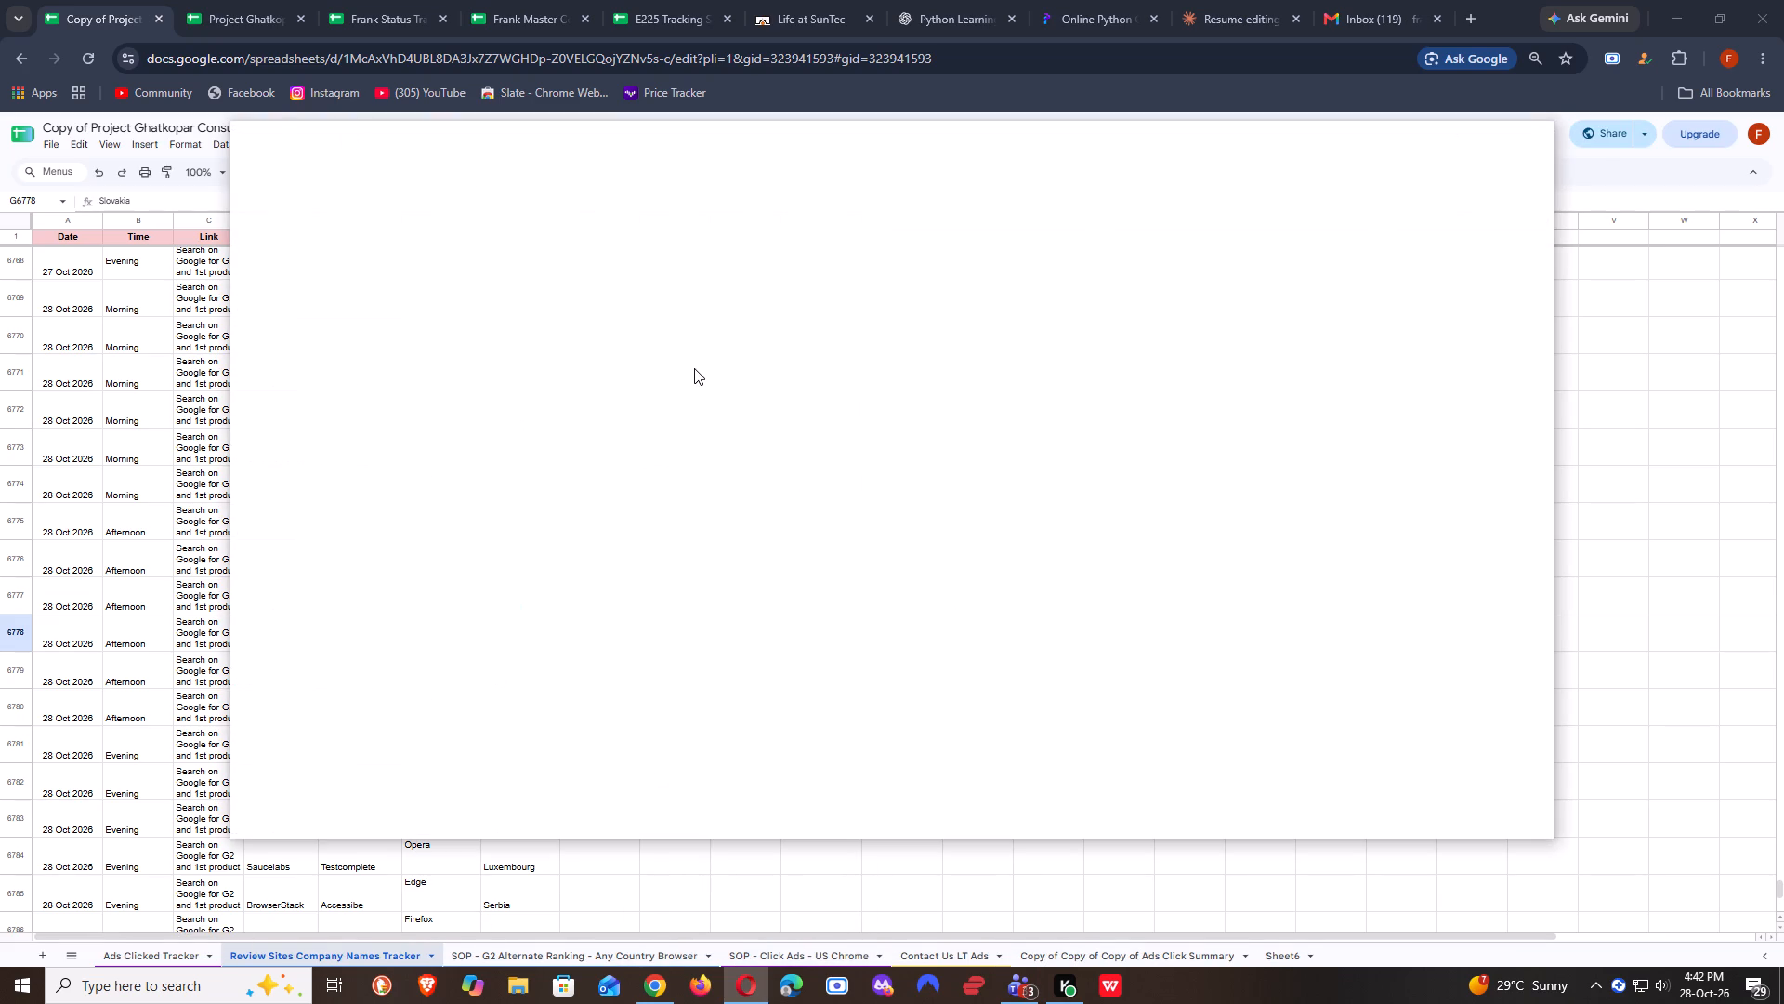
left_click(524, 180)
type("g2 Saucelabs")
key("space")
key("Return")
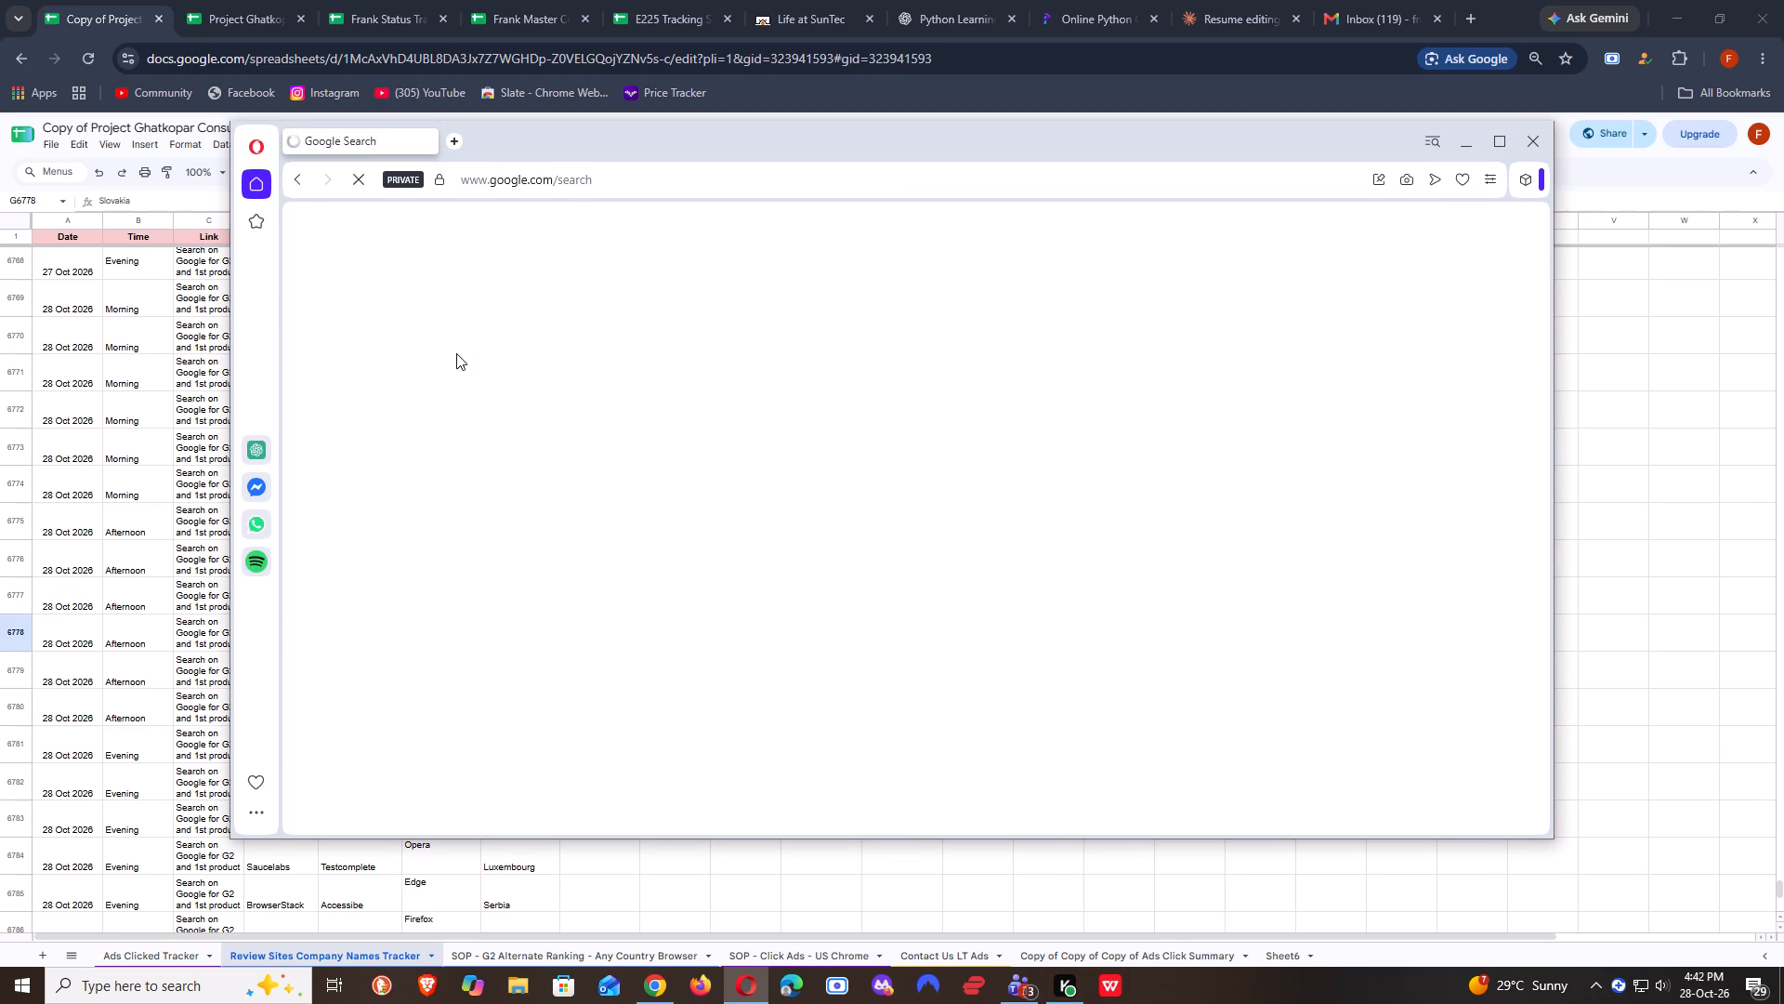
Open G2's Sauce Labs reviews page from the search results, rejecting non-essential cookies on both Google and G2.
scroll(601, 526, "down", 5)
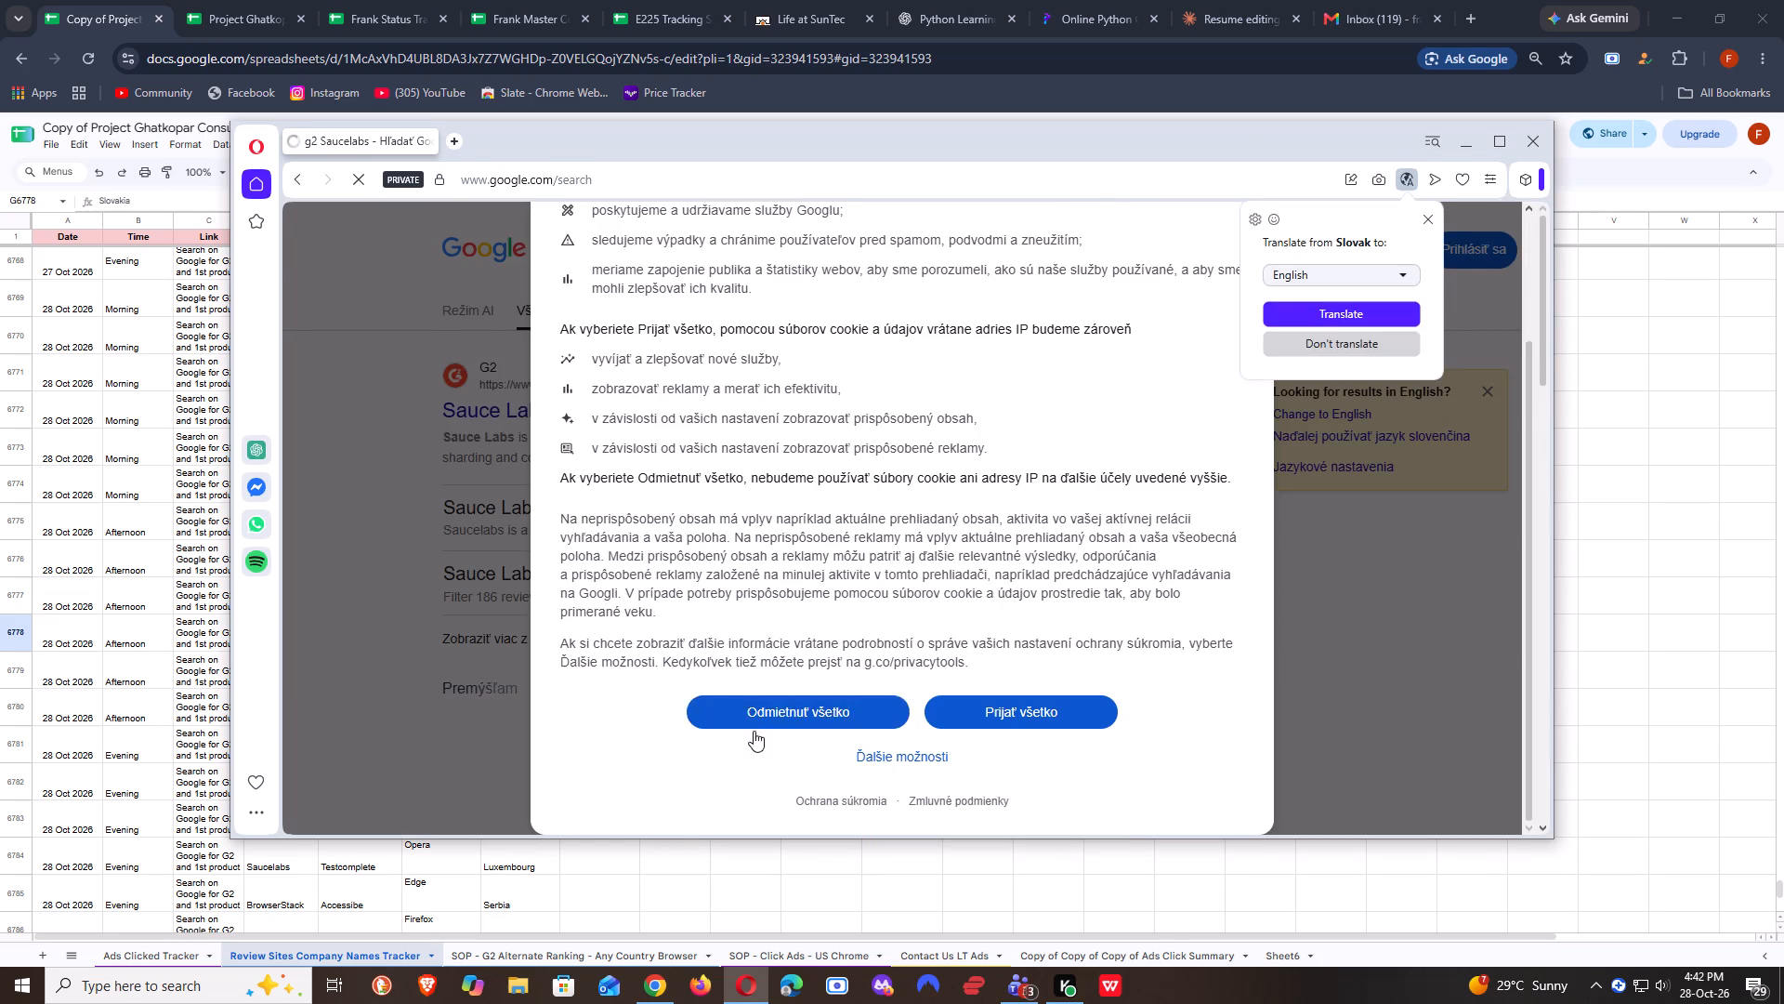
left_click(754, 731)
left_click(479, 418)
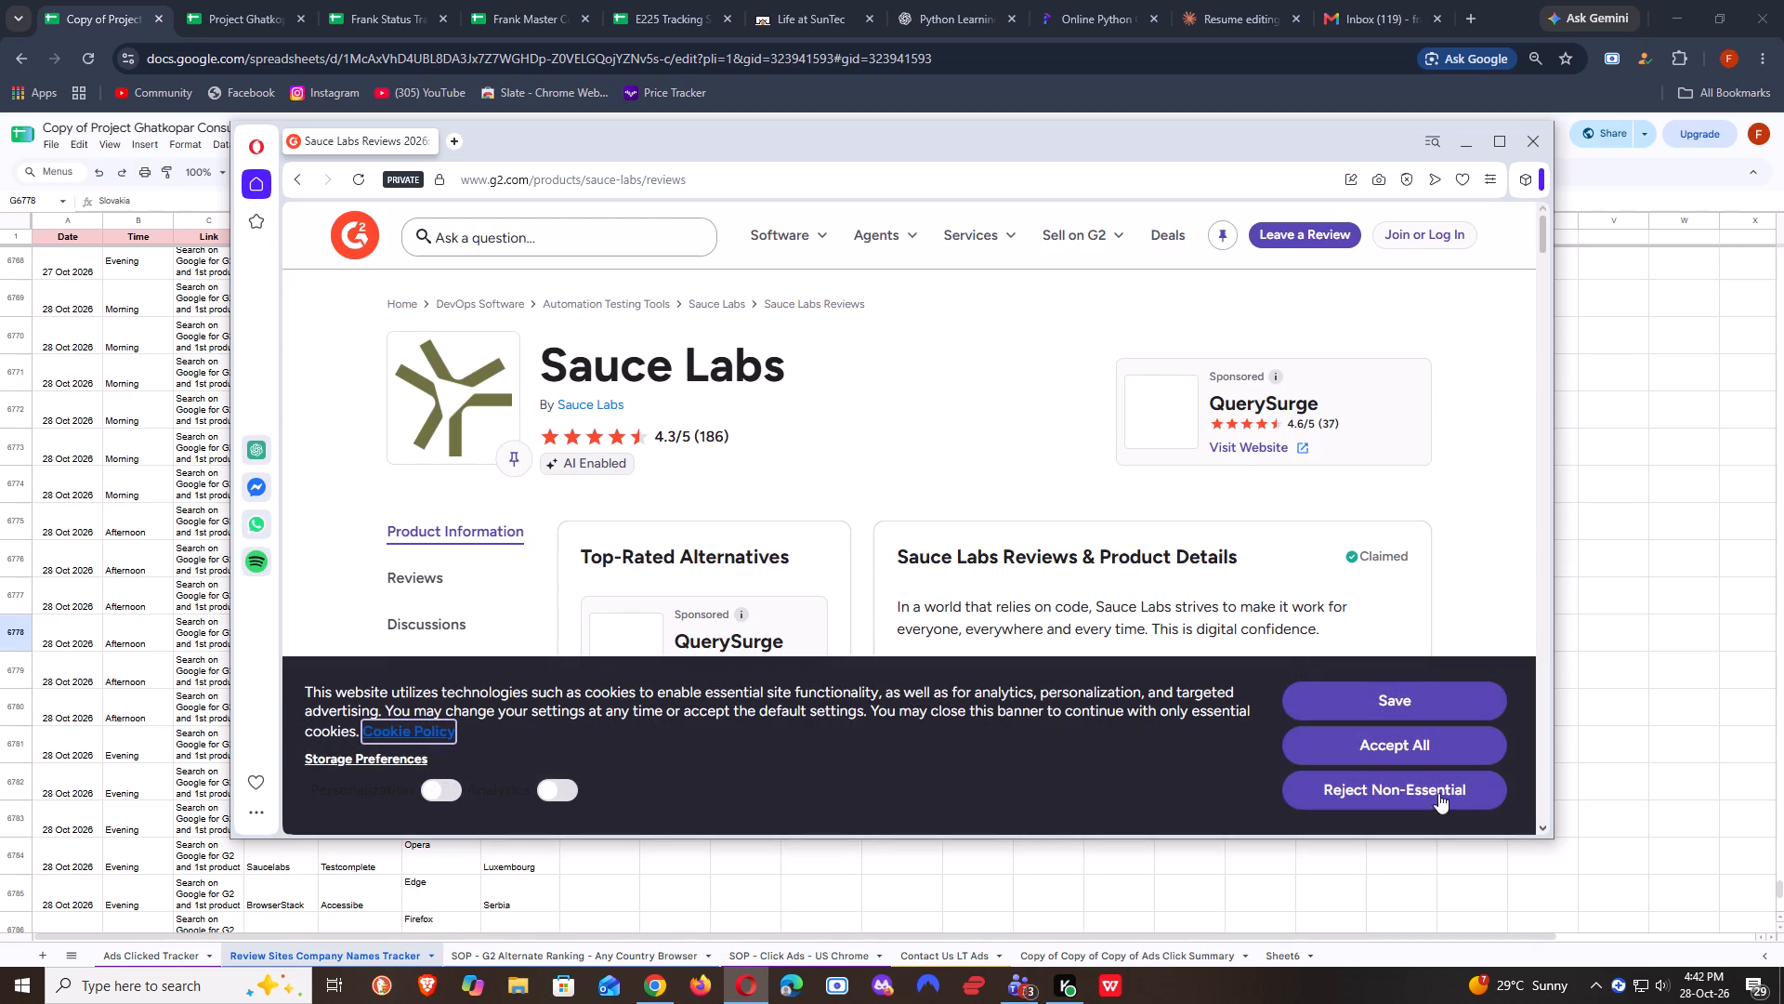
left_click(1386, 799)
Look through the Sauce Labs product page on G2, from alternatives and pricing to user insights, integrations and media.
scroll(845, 424, "down", 4)
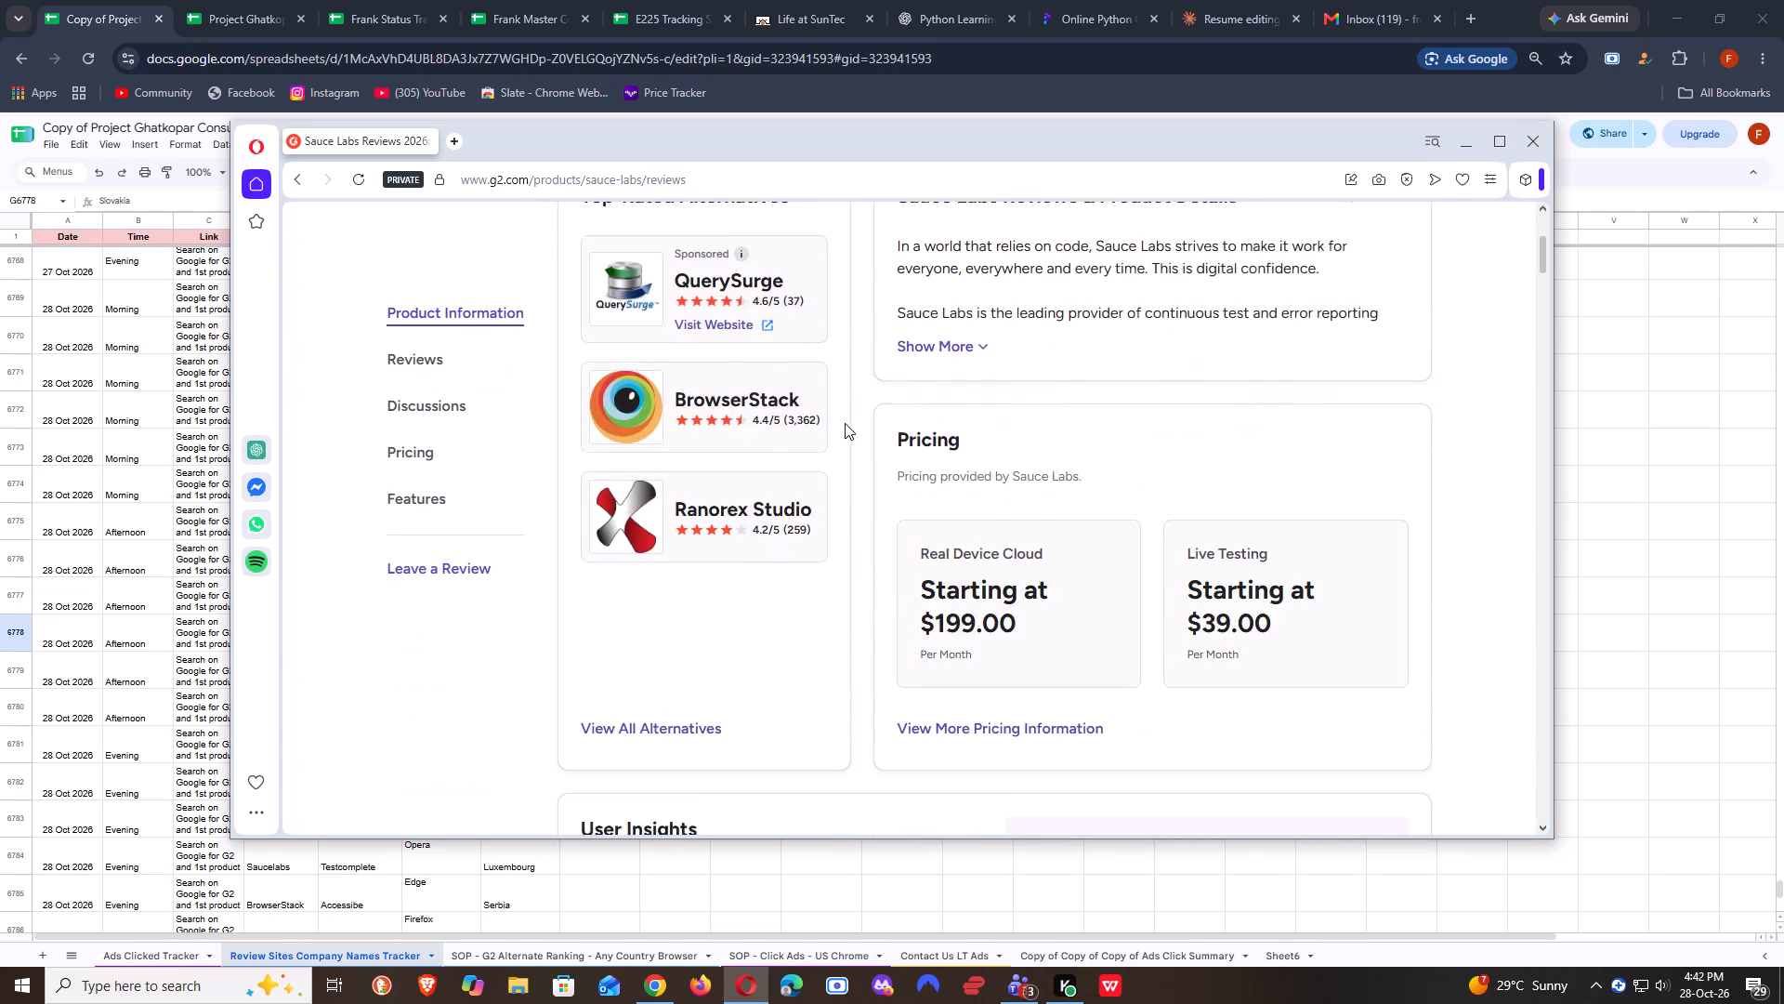
scroll(863, 416, "down", 3)
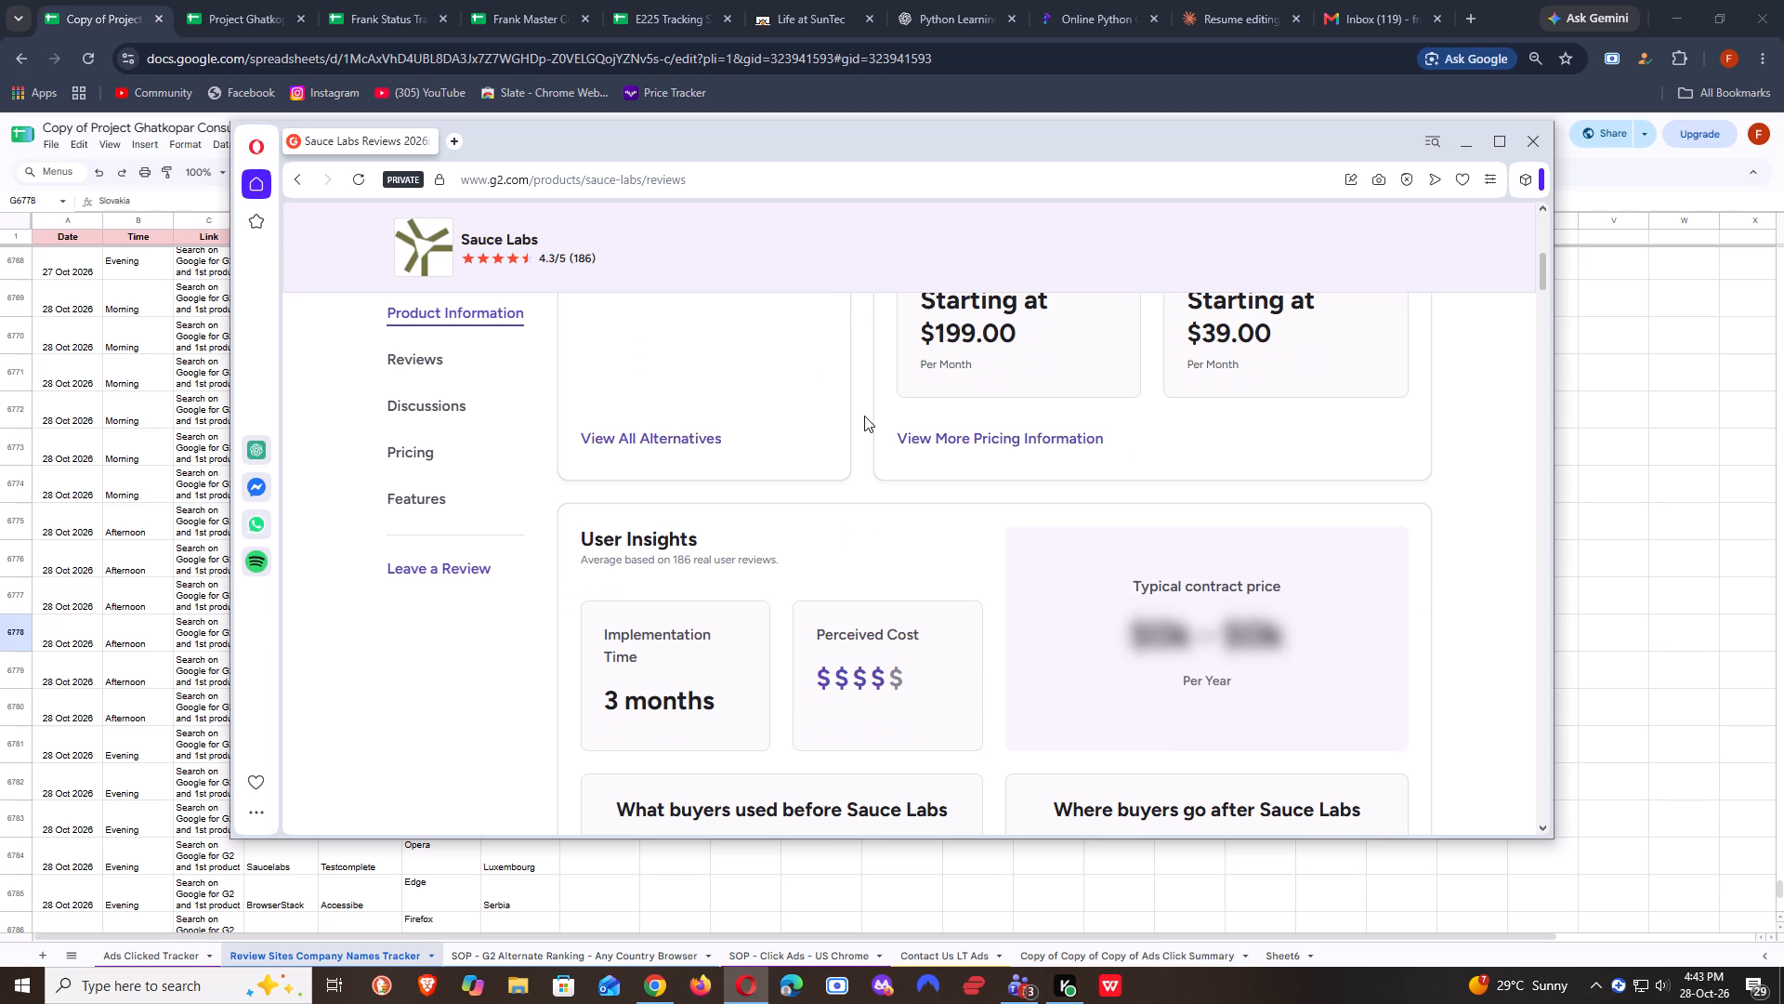
scroll(864, 416, "down", 7)
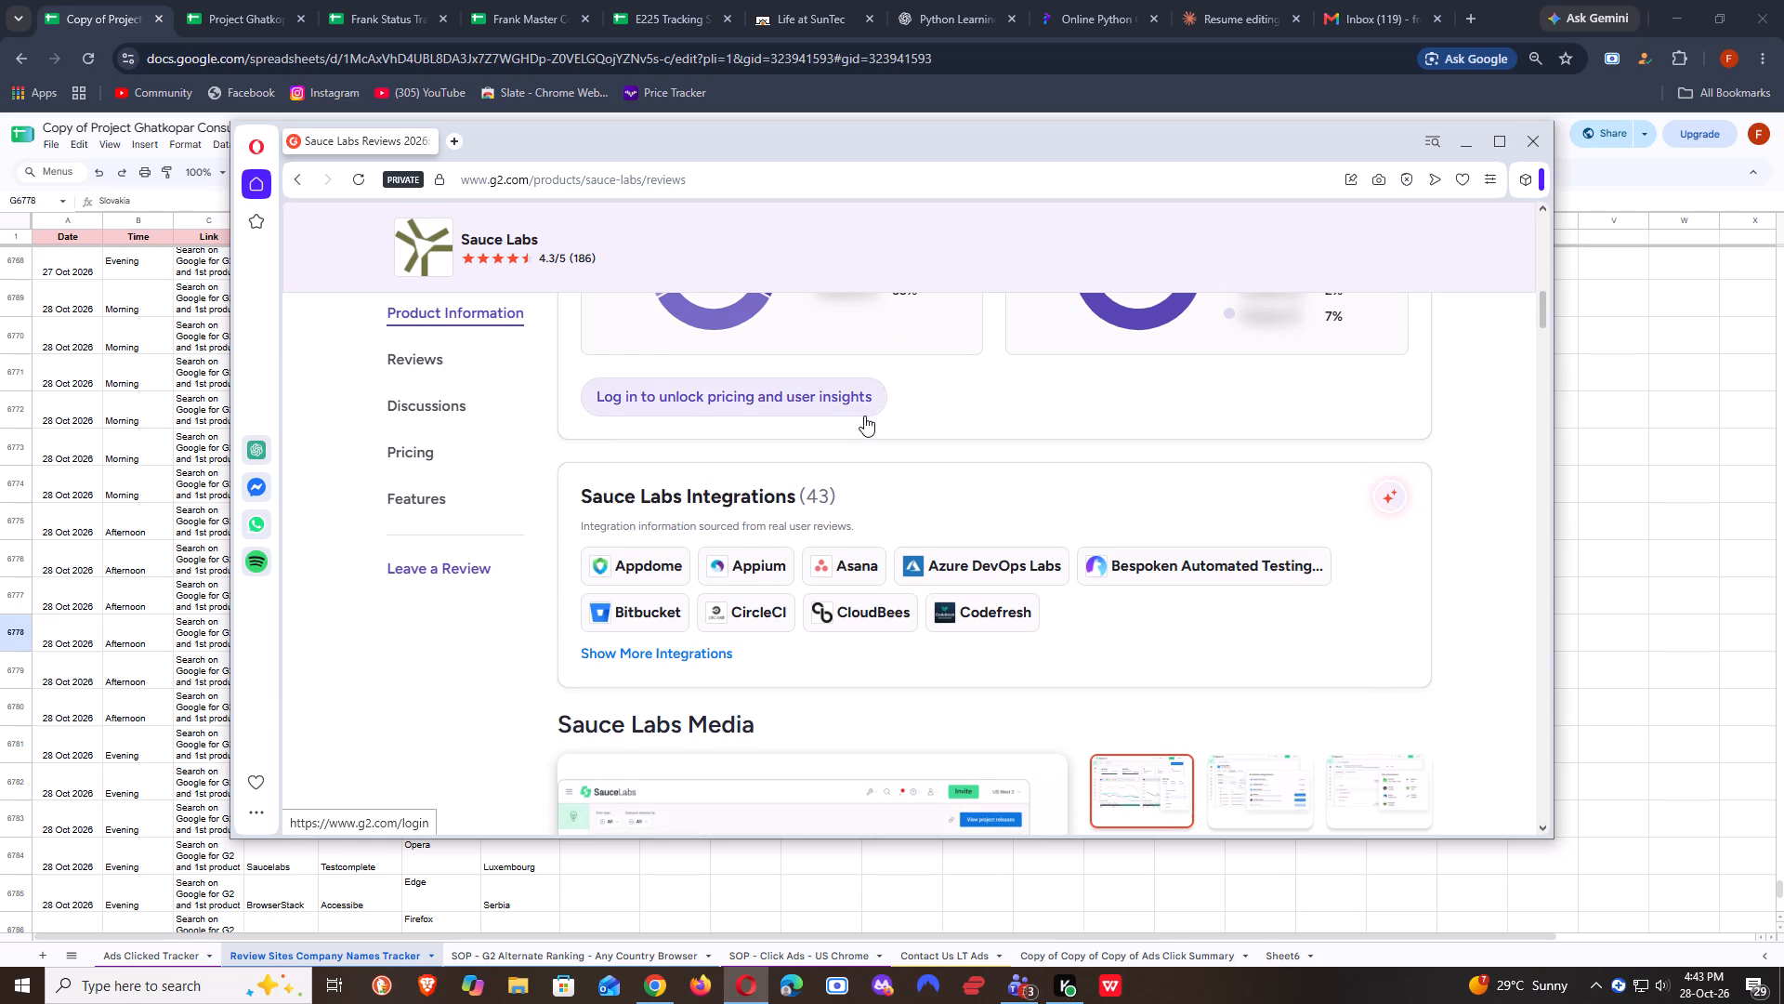
scroll(864, 416, "down", 2)
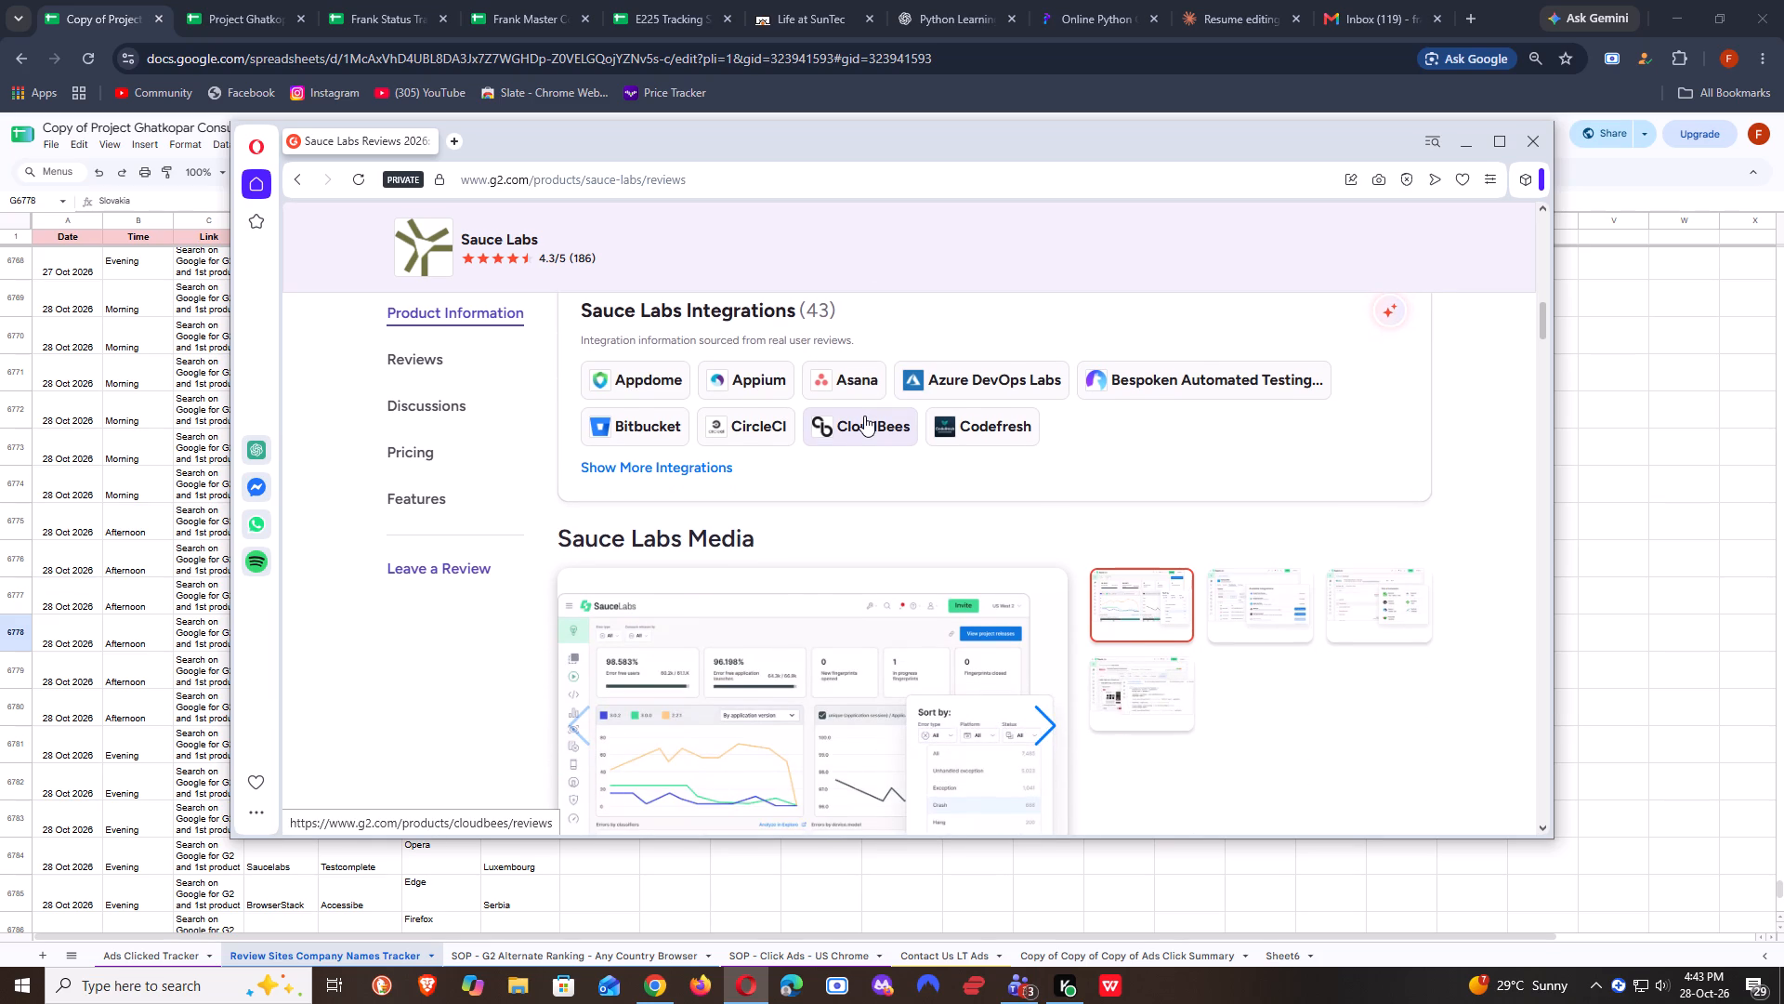
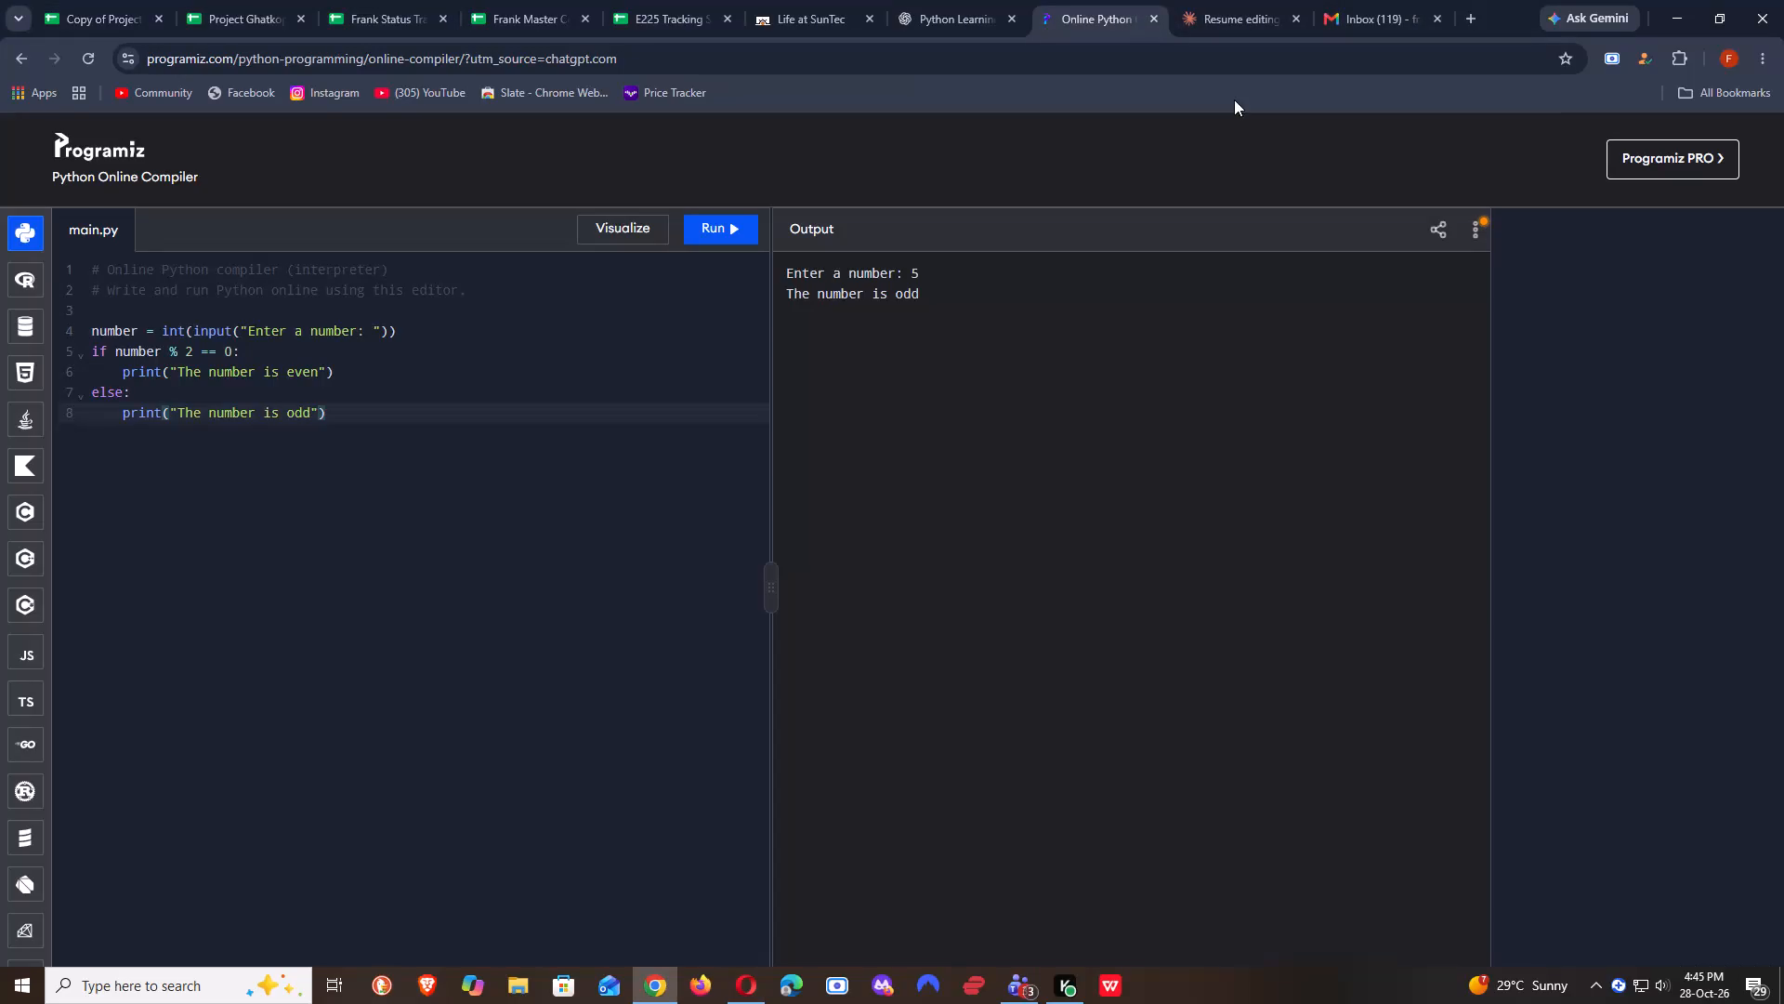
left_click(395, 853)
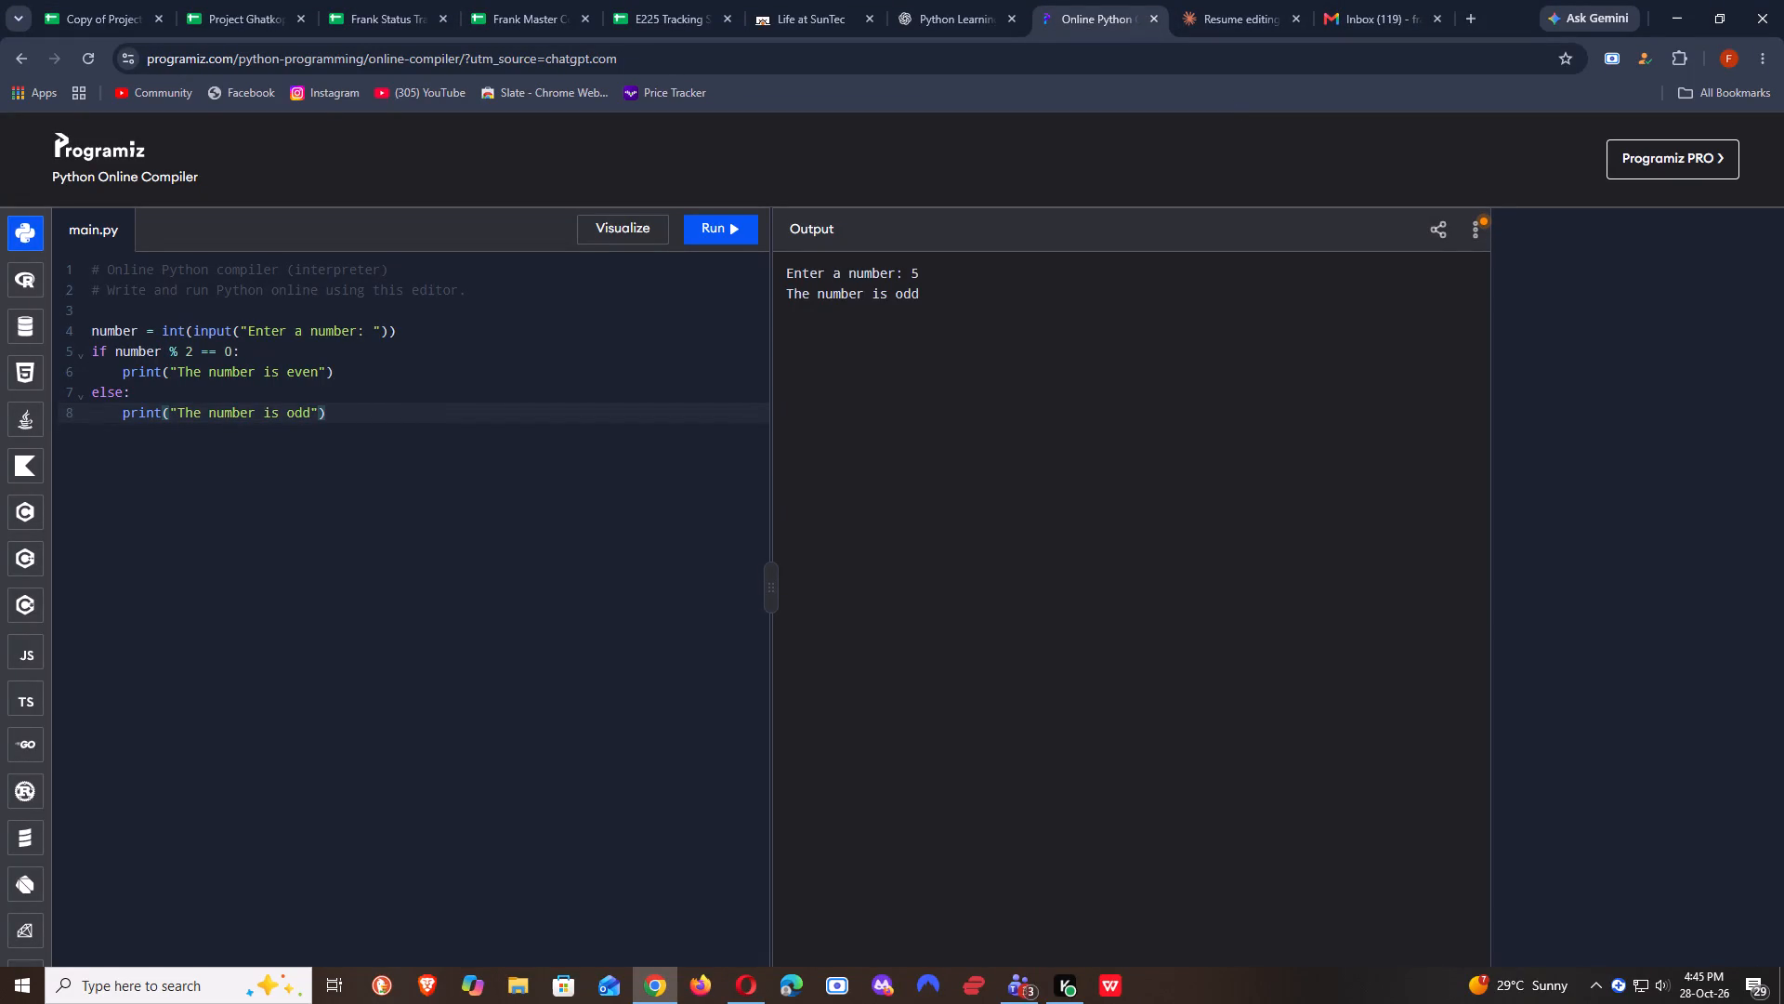
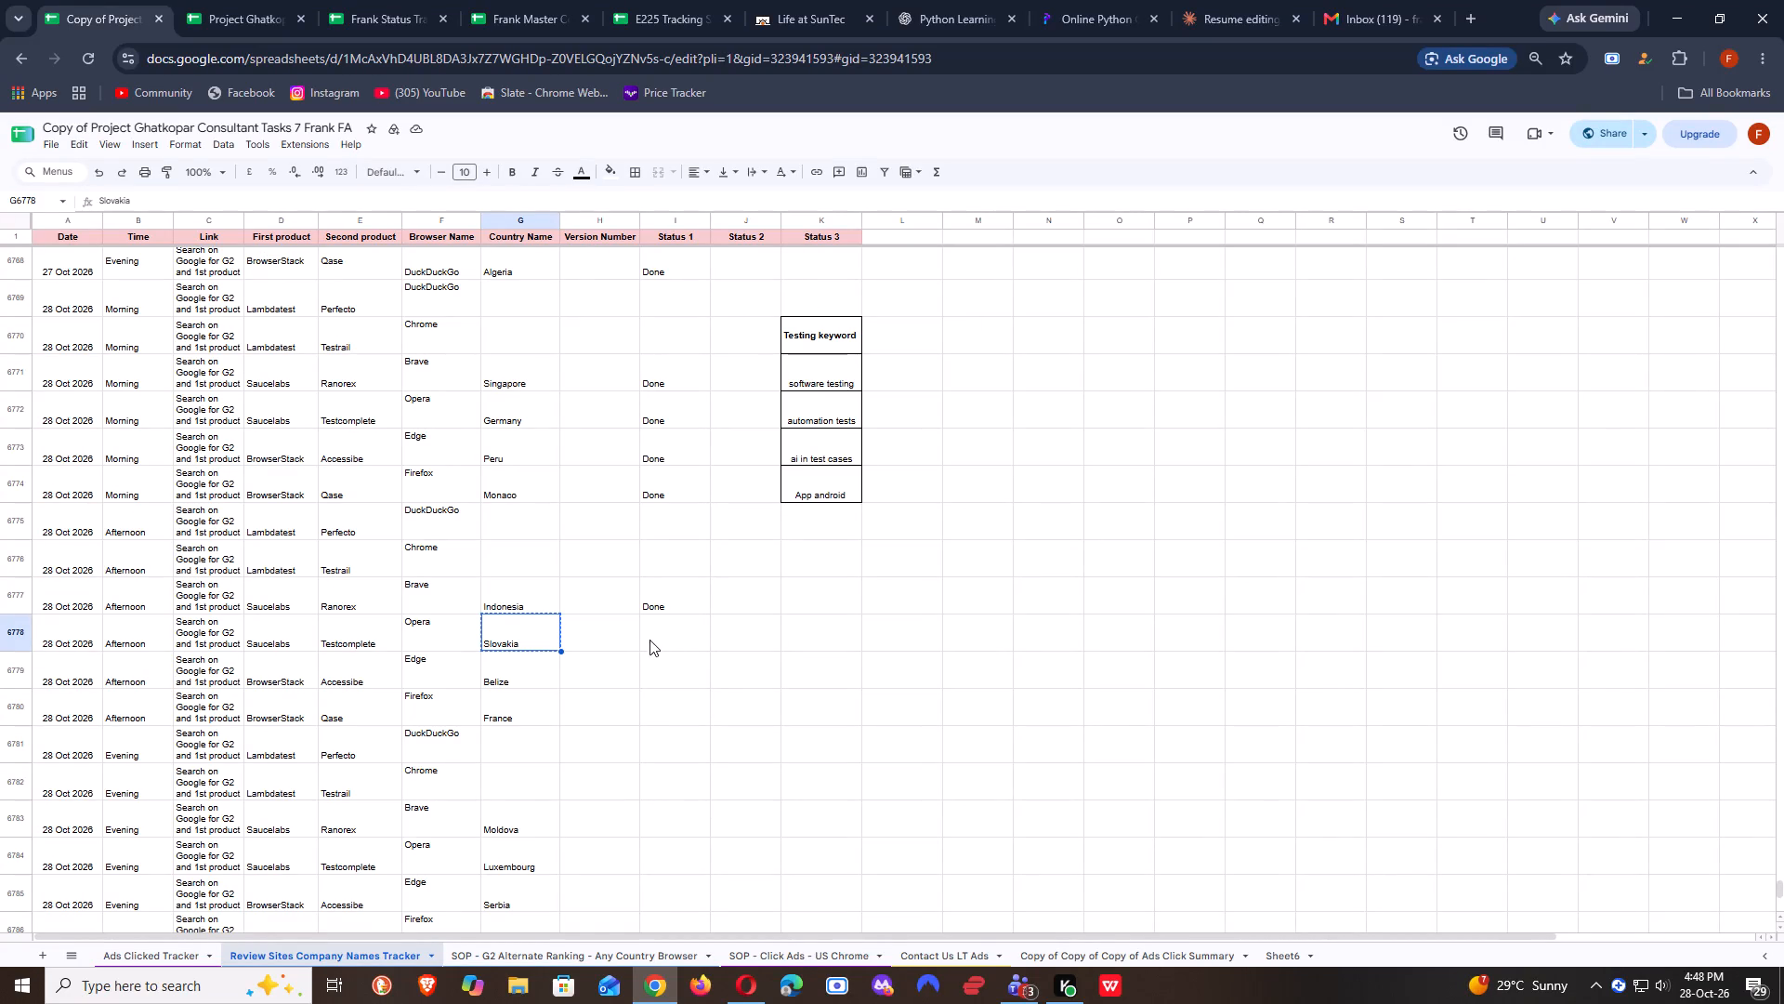
Switch to Opera, go through the Sauce Labs reviews page on G2, and open its comparison with TestComplete.
left_click(605, 662)
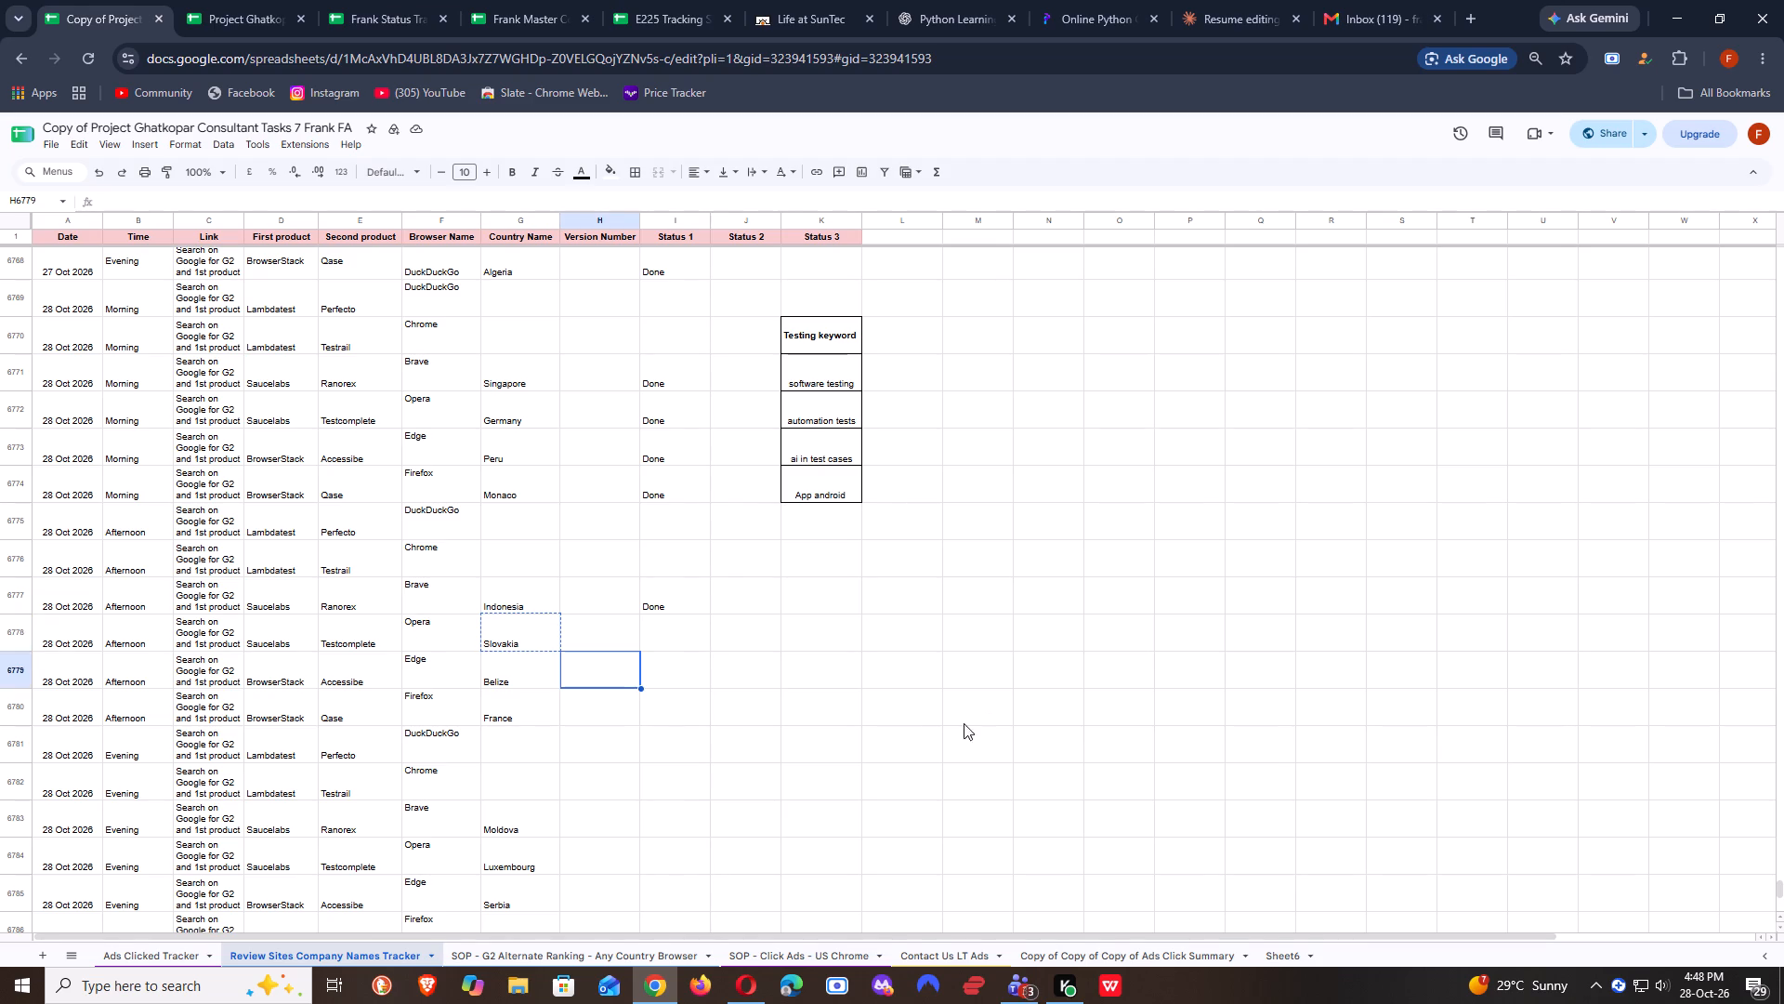
left_click(750, 975)
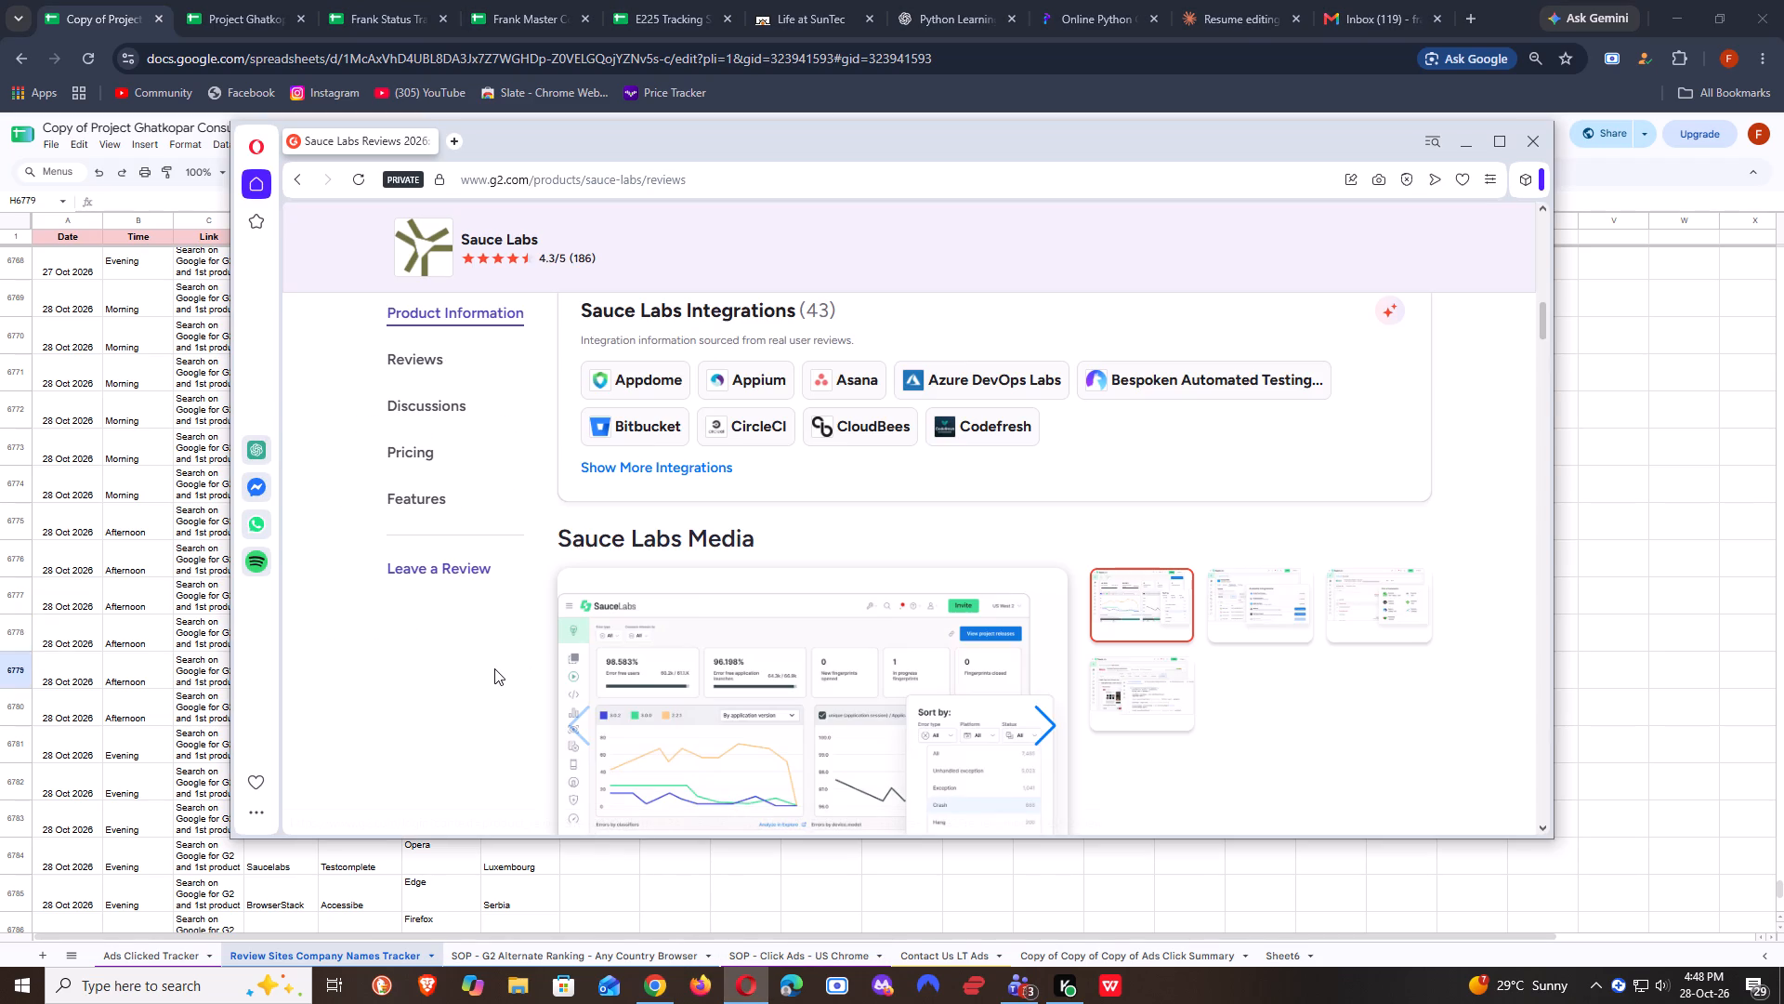
scroll(606, 486, "down", 6)
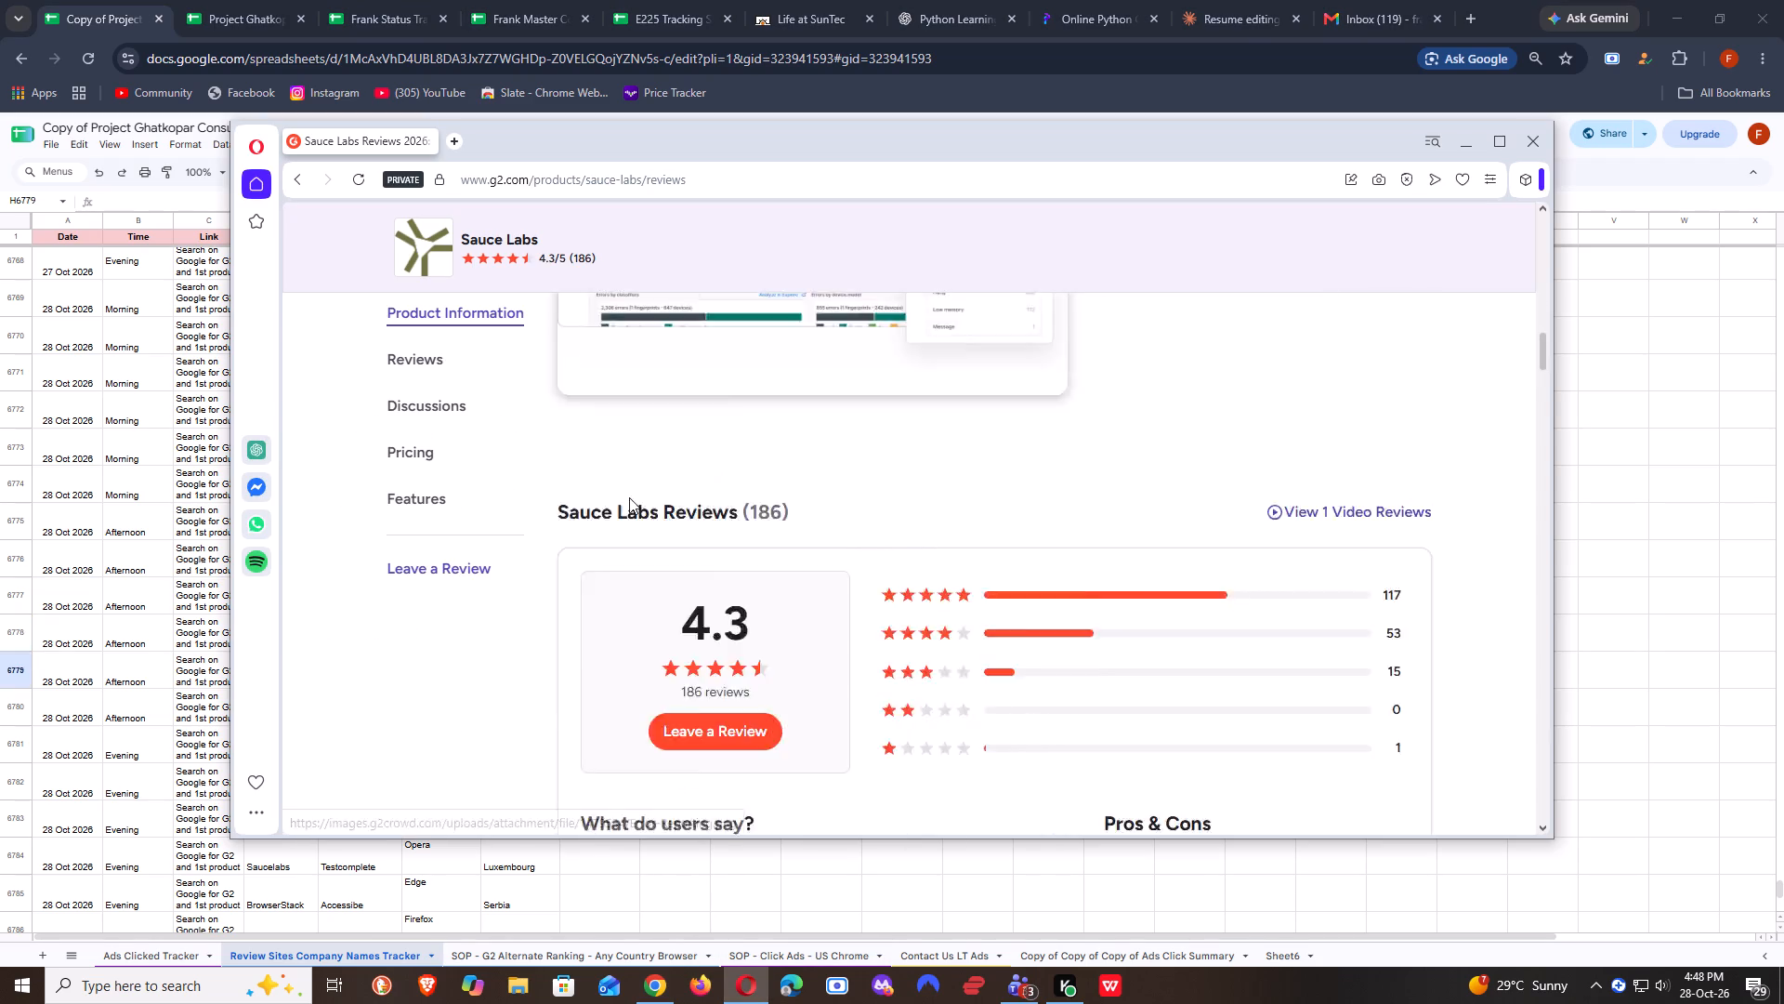
scroll(629, 497, "down", 20)
scroll(629, 497, "down", 20)
scroll(629, 497, "down", 4)
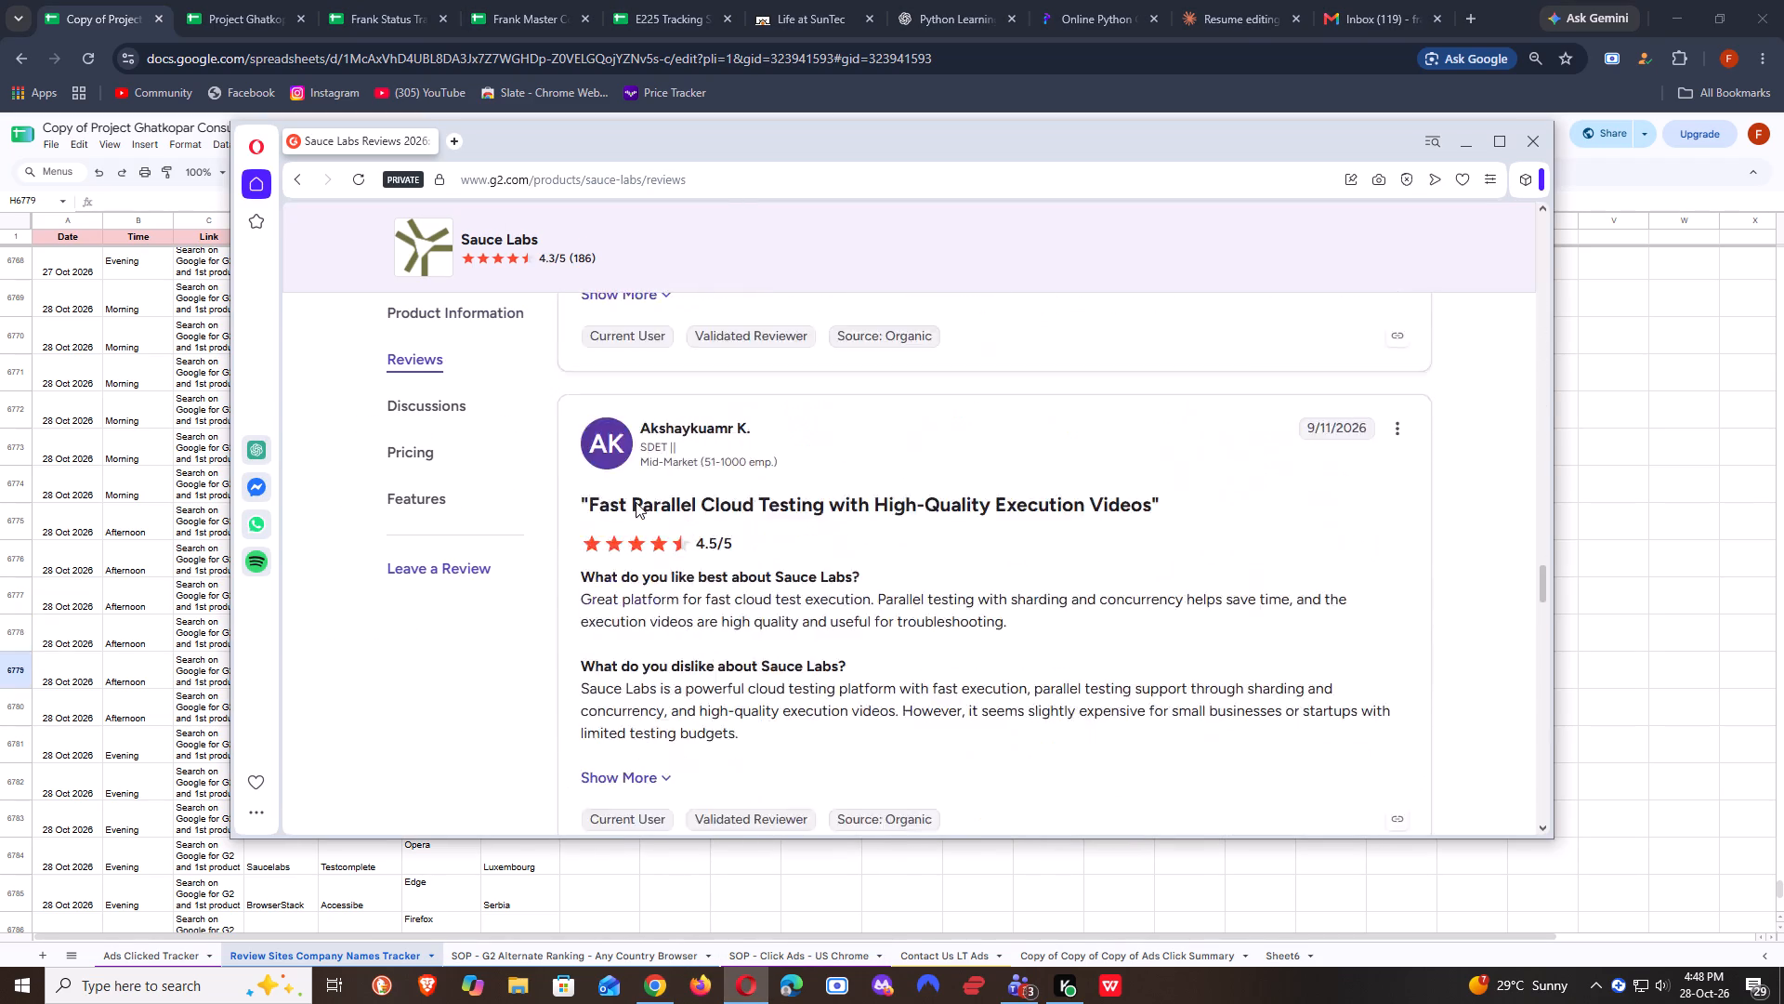
scroll(636, 502, "down", 20)
scroll(636, 502, "down", 14)
scroll(624, 507, "up", 4)
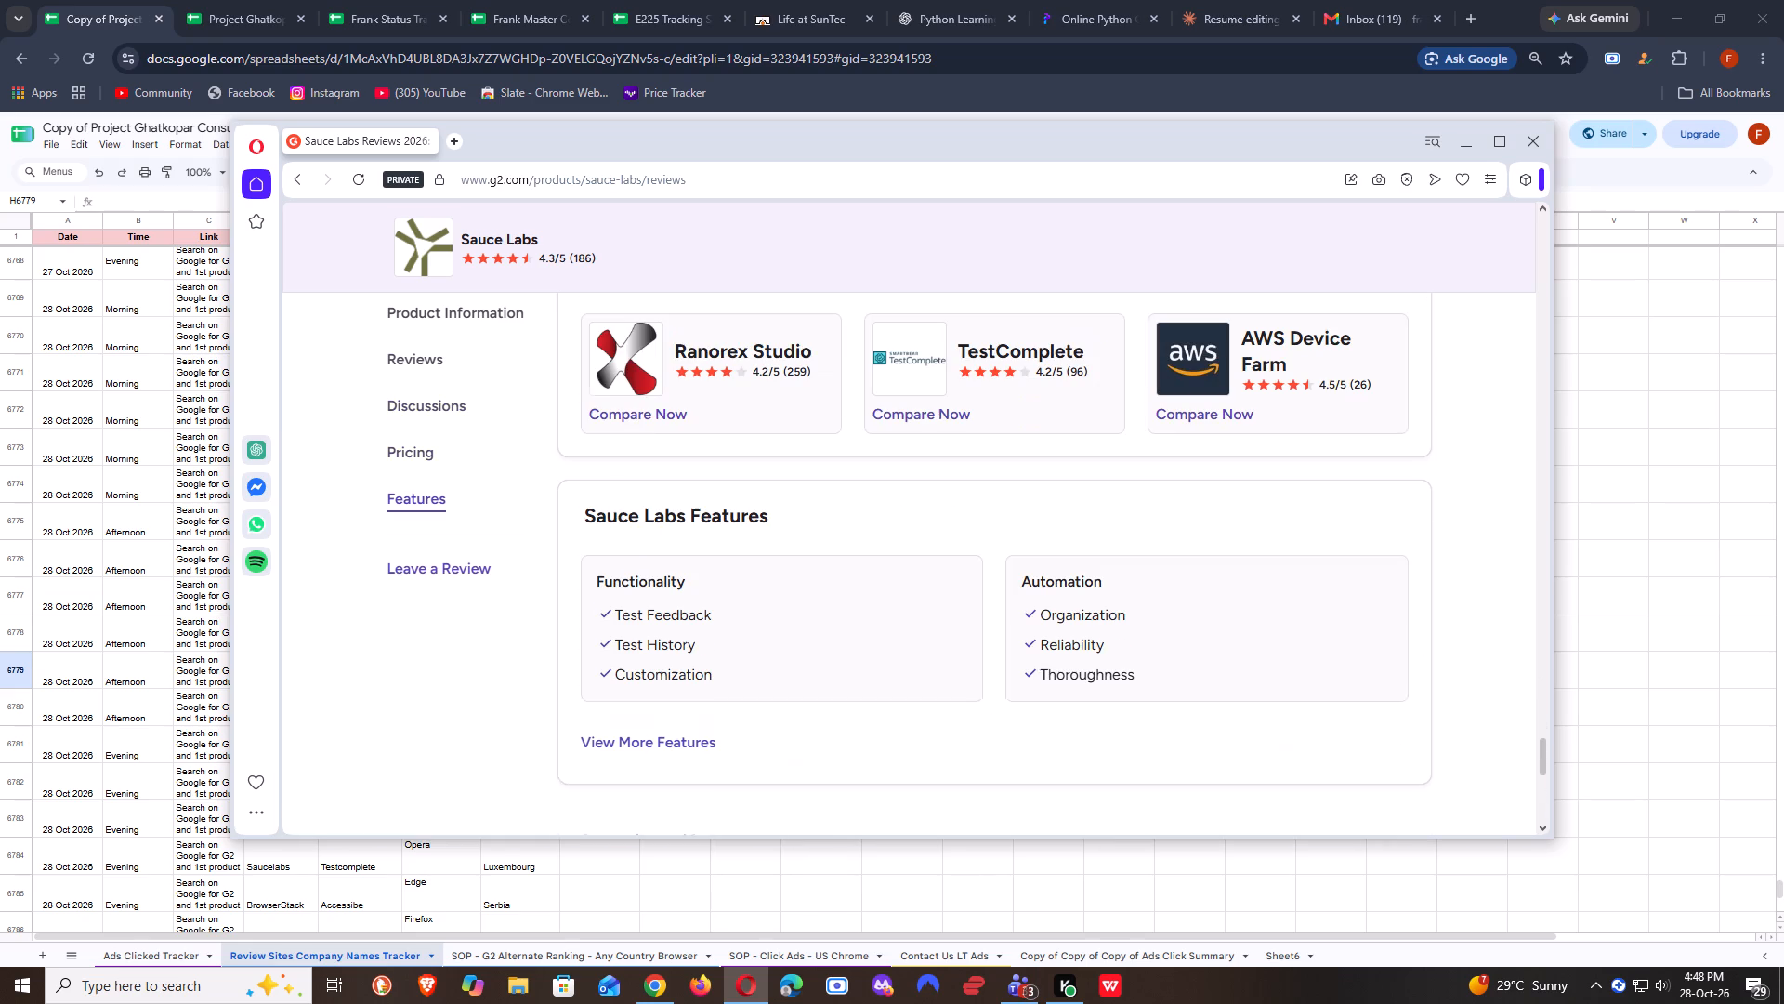
left_click(960, 447)
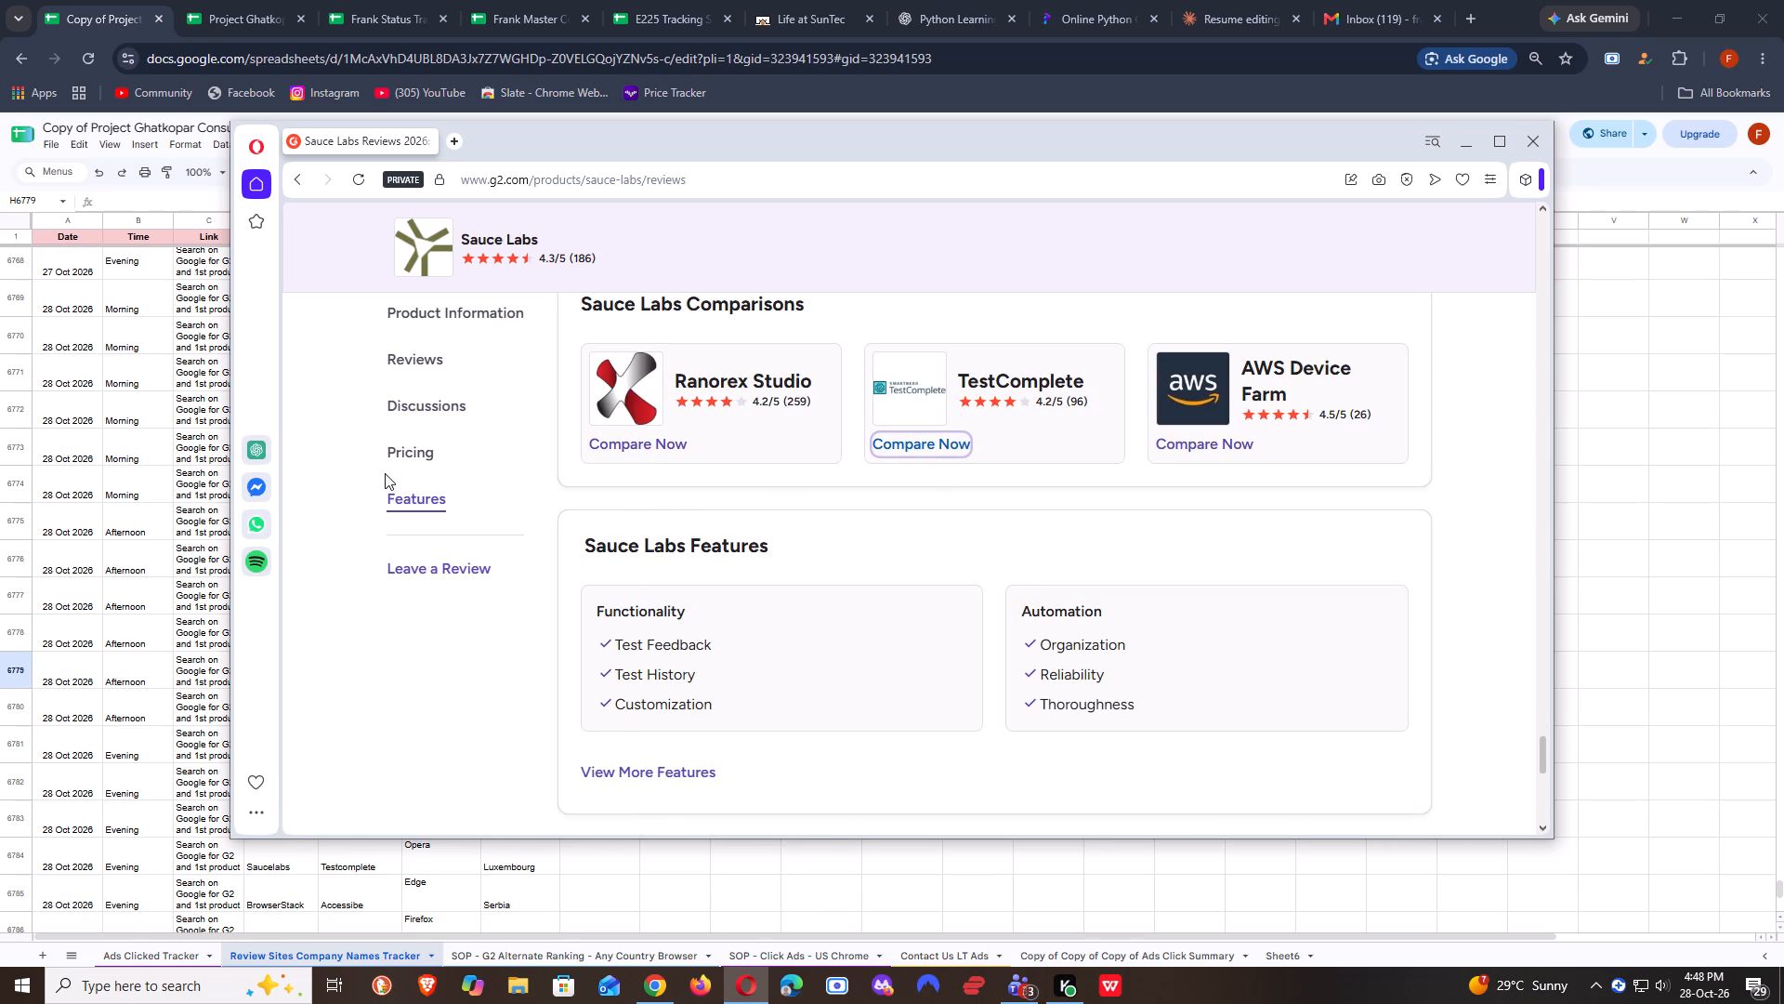
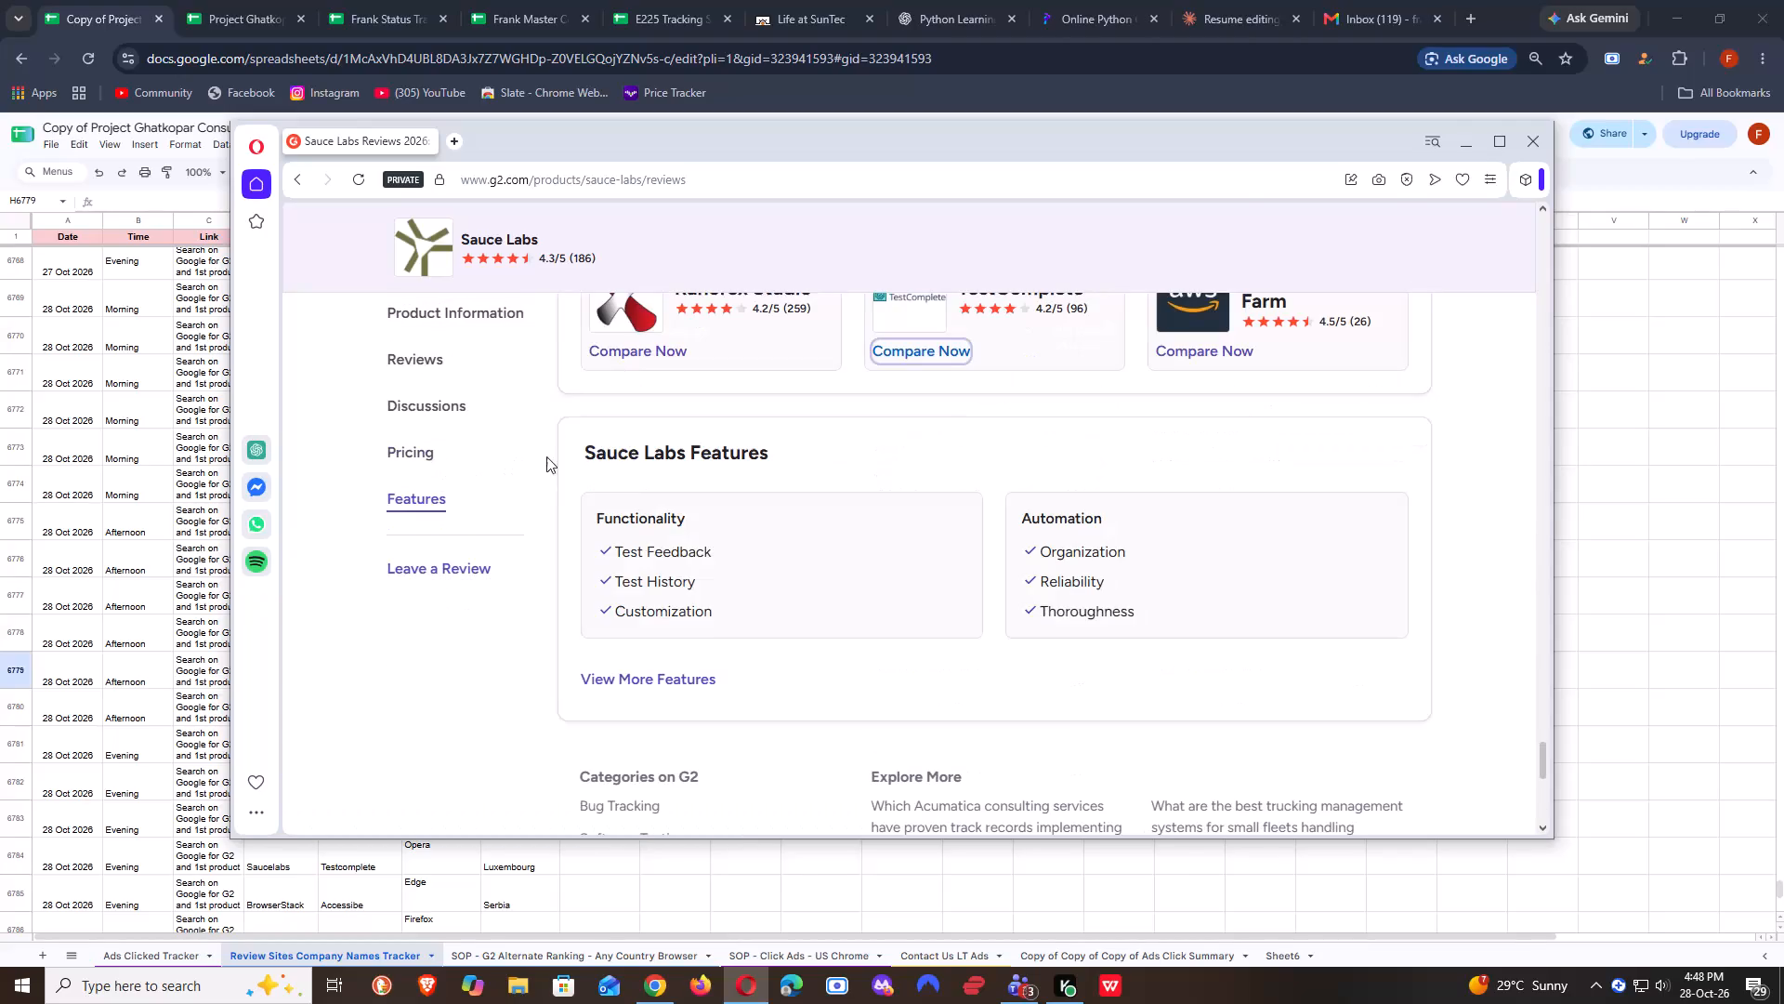
Open the Sauce Labs comparison with TestComplete on G2, go through the page, and close the Opera window.
scroll(857, 453, "up", 1)
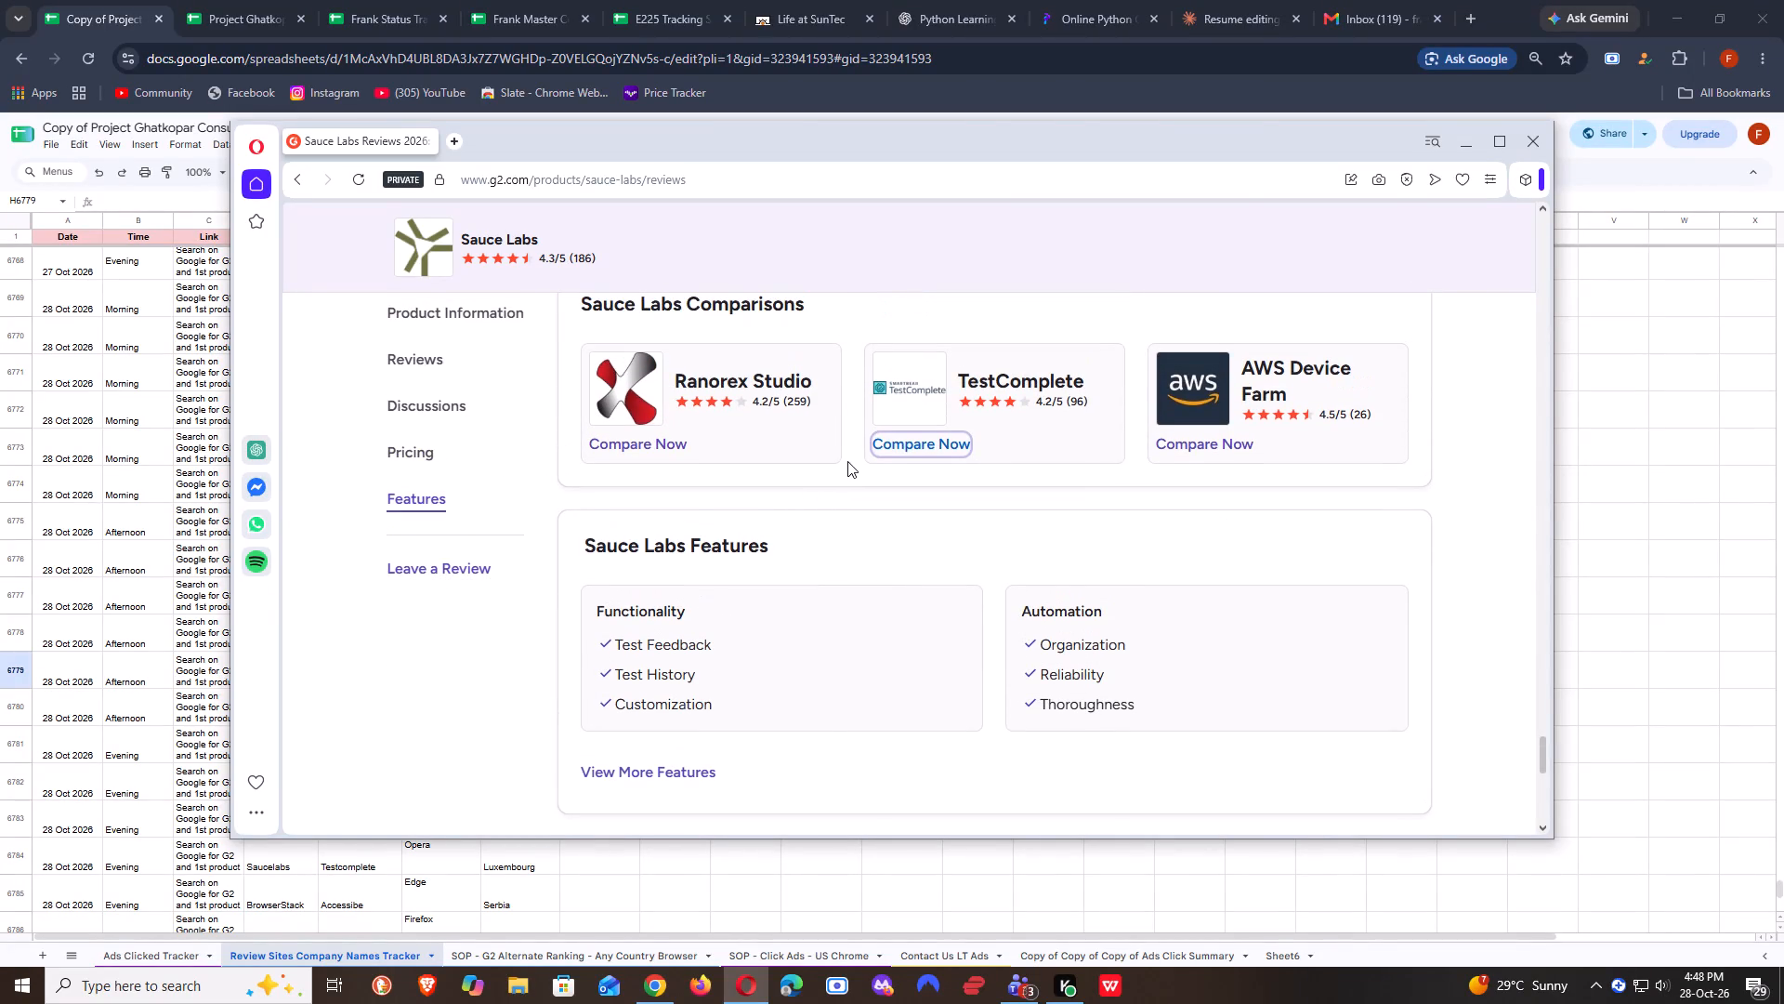
left_click(847, 461)
left_click(915, 444)
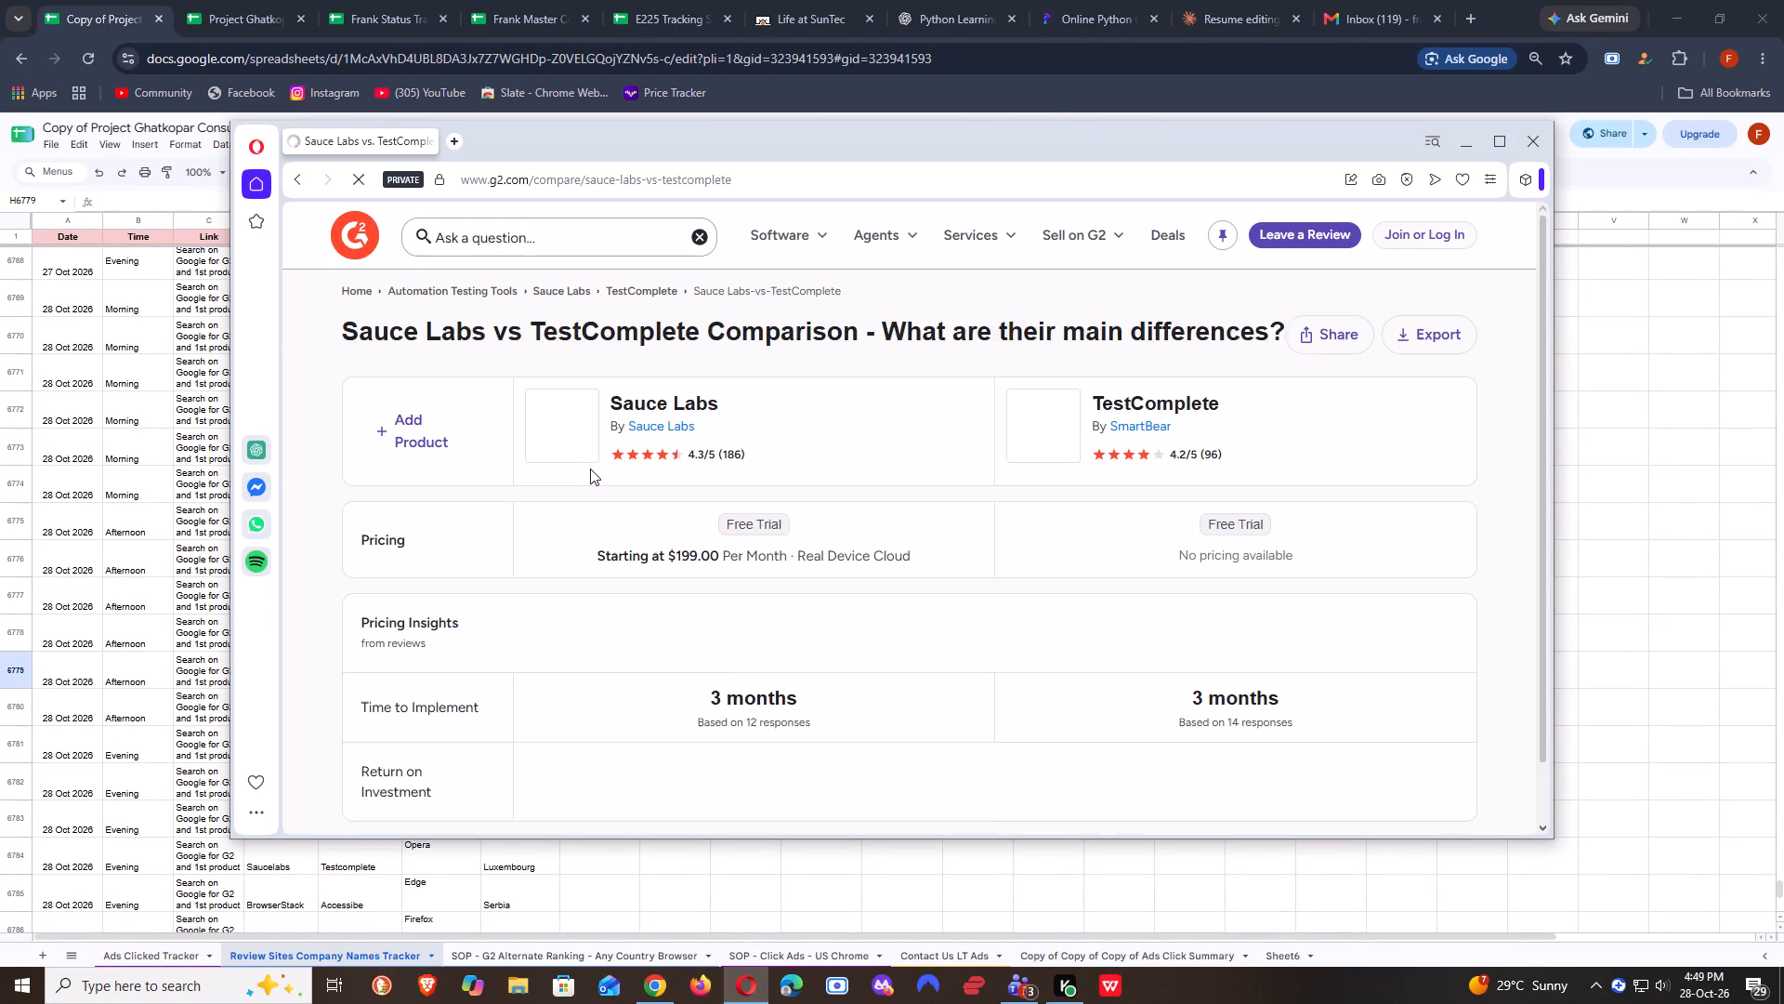
scroll(563, 472, "down", 4)
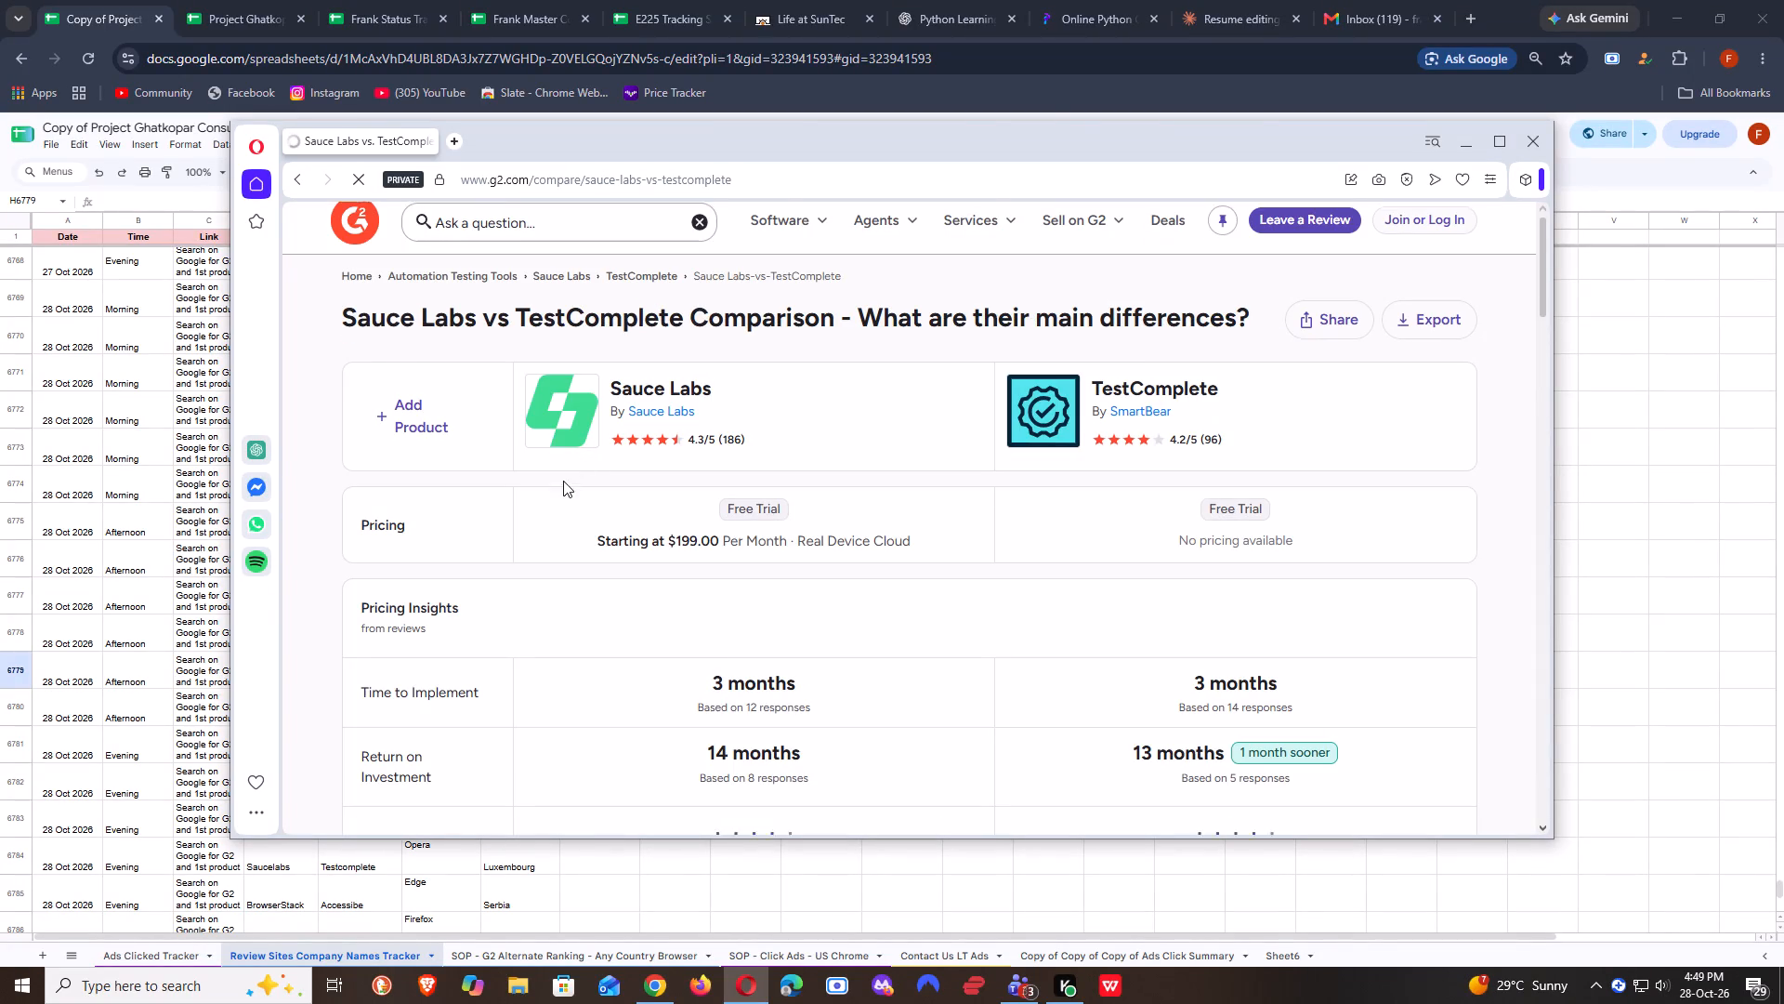
scroll(563, 481, "down", 20)
scroll(563, 481, "down", 13)
scroll(537, 484, "down", 10)
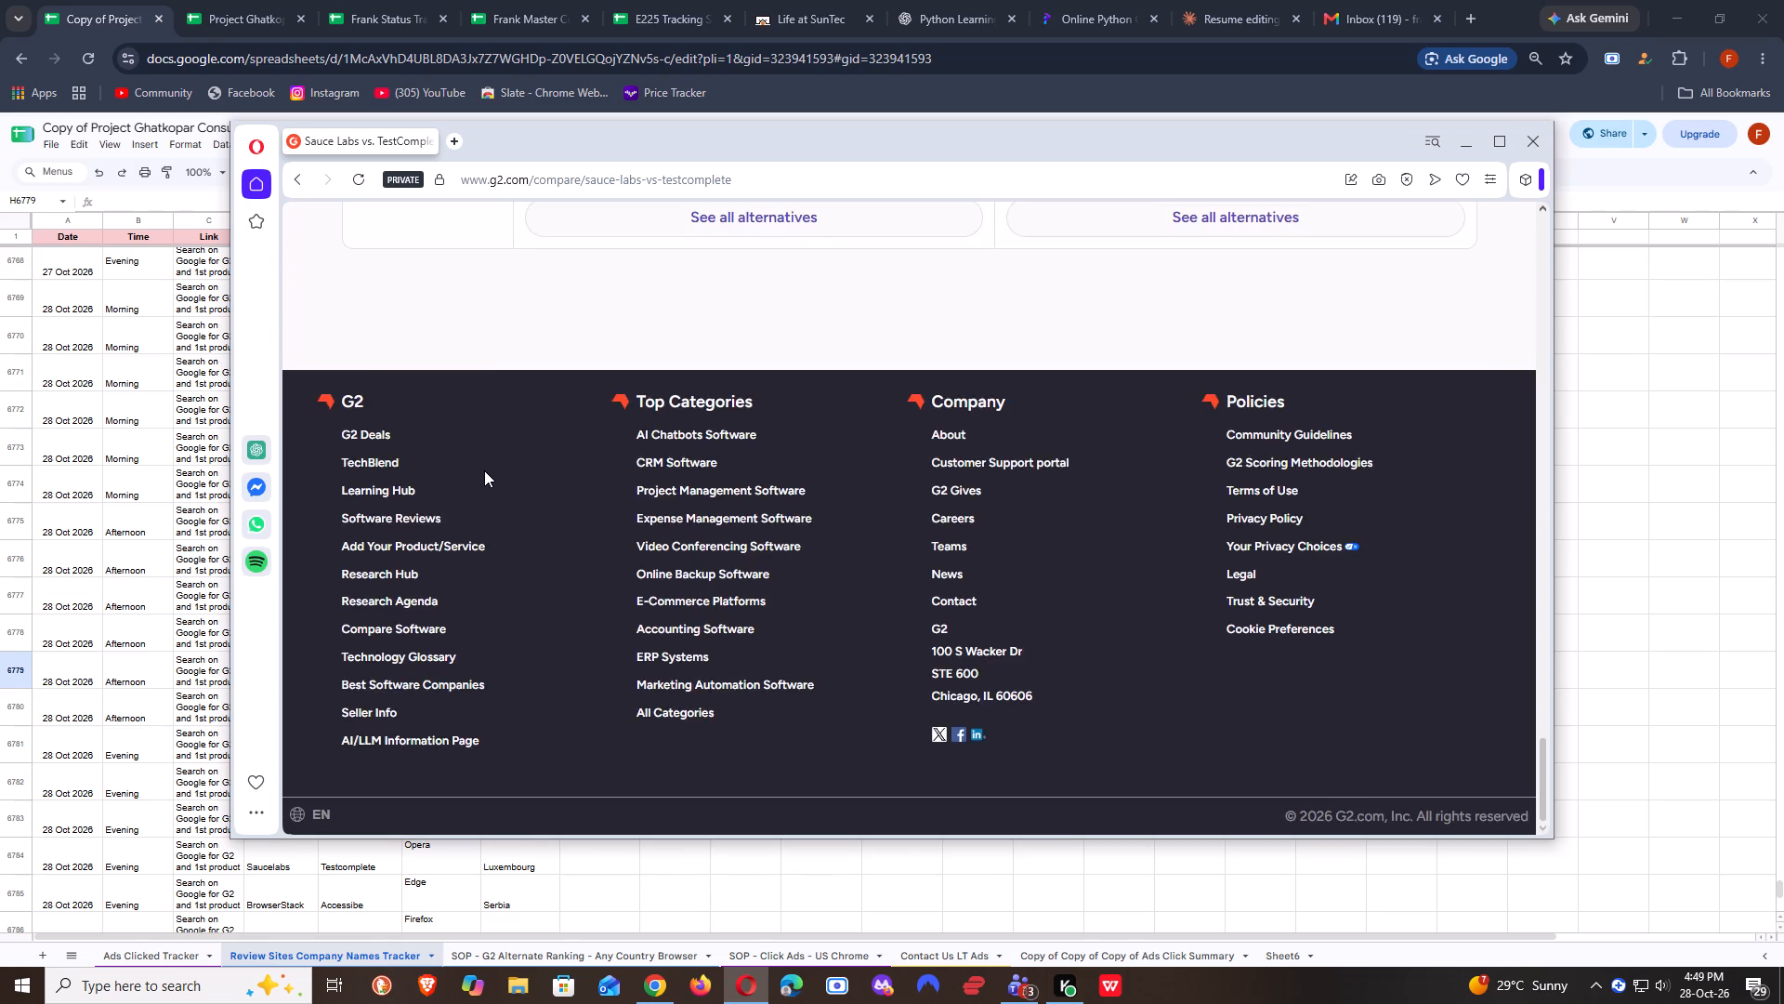
scroll(484, 470, "down", 5)
scroll(484, 470, "up", 20)
scroll(484, 470, "up", 8)
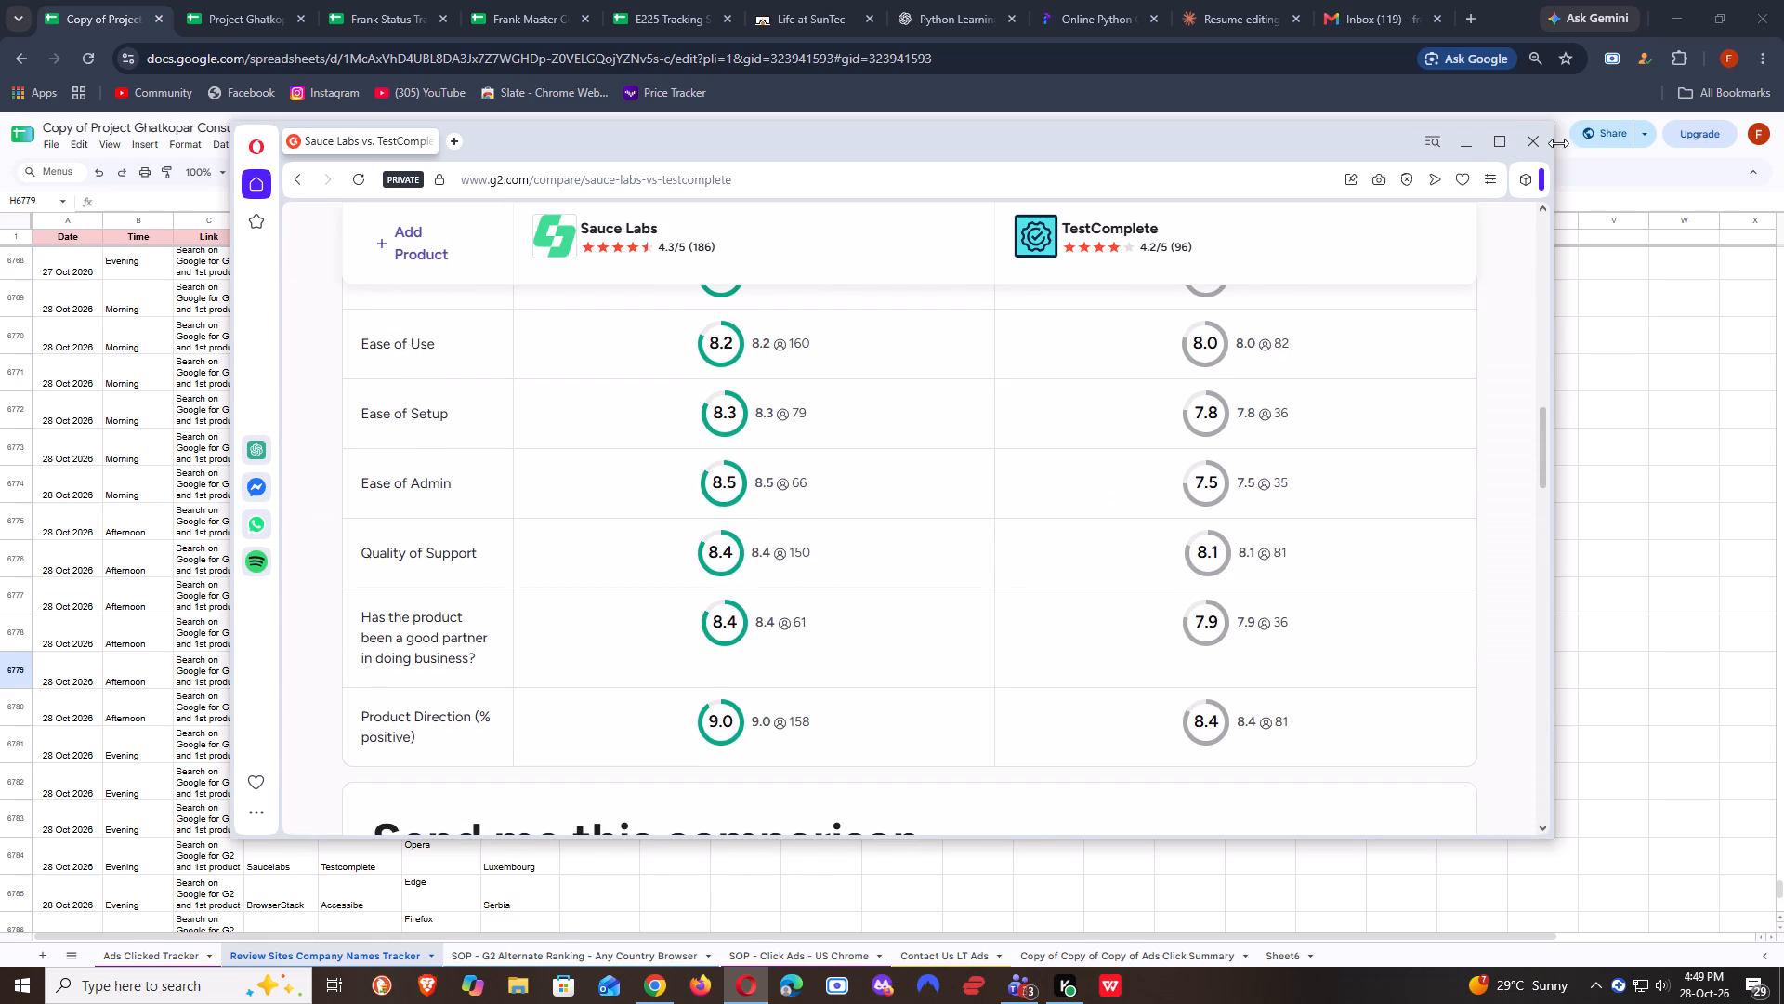
left_click(1552, 143)
left_click(1544, 143)
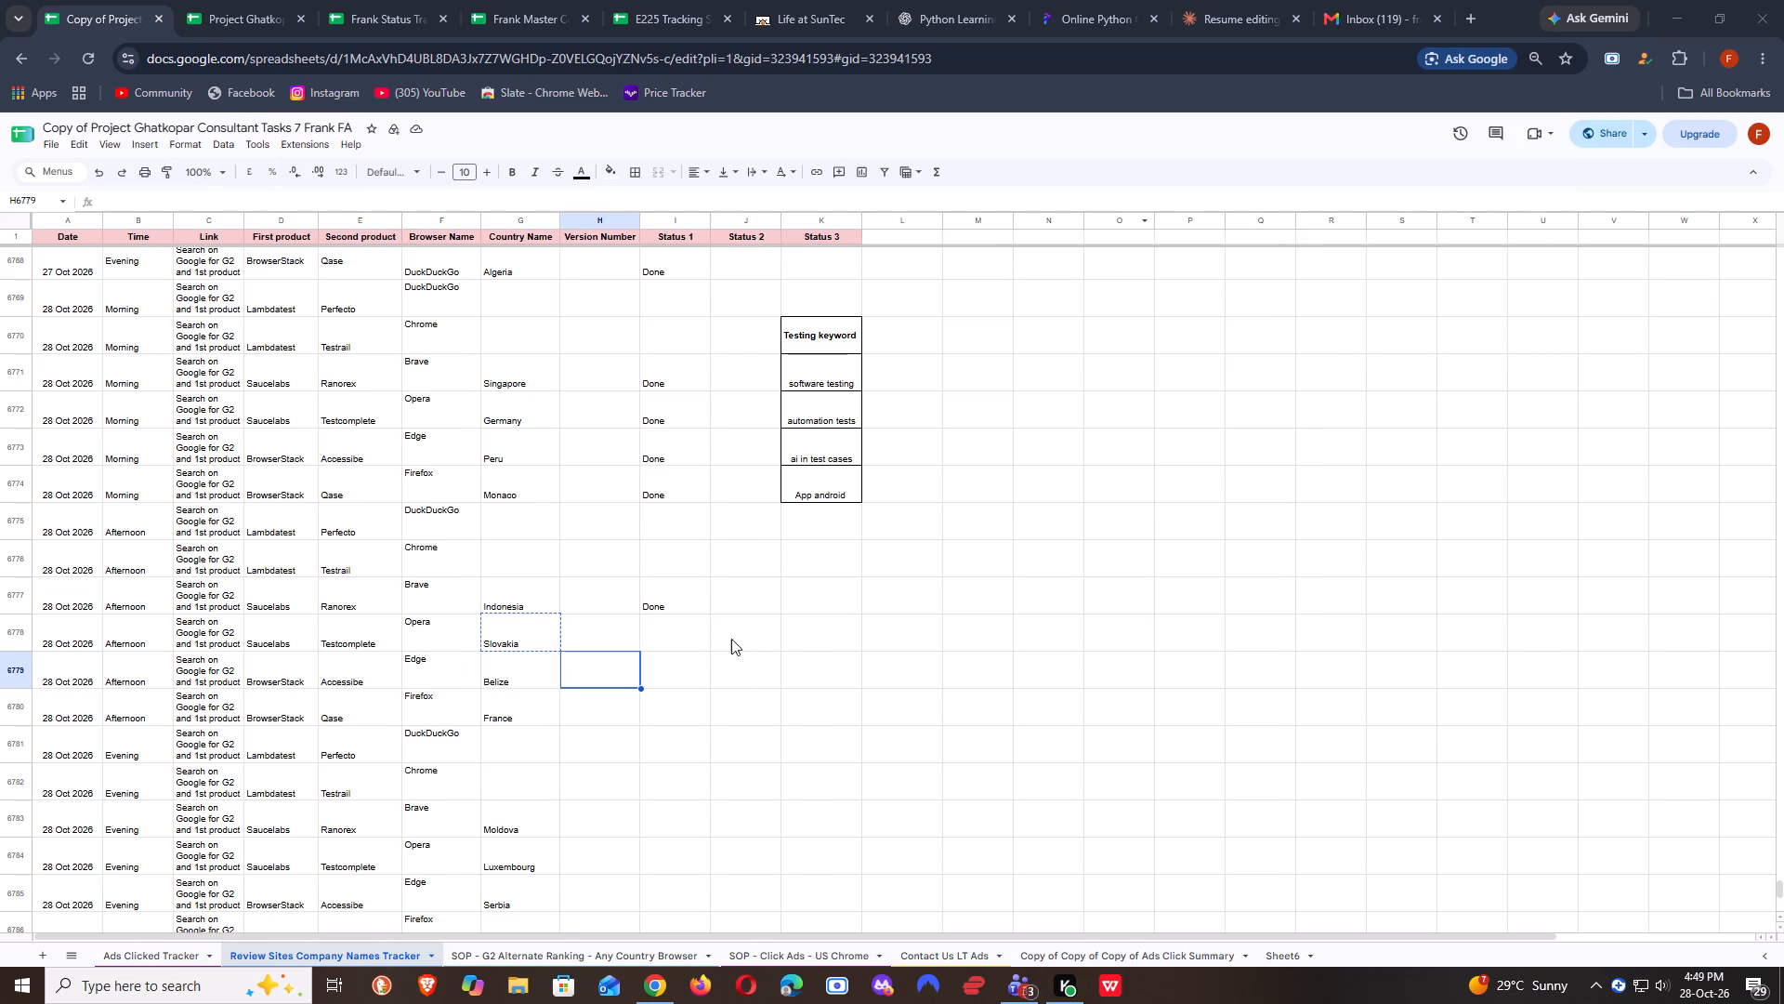
Mark Status 1 as Done for the 28 Oct 2026 Afternoon rows for Slovakia, Belize and France.
left_click(685, 632)
type("Done")
key("Return")
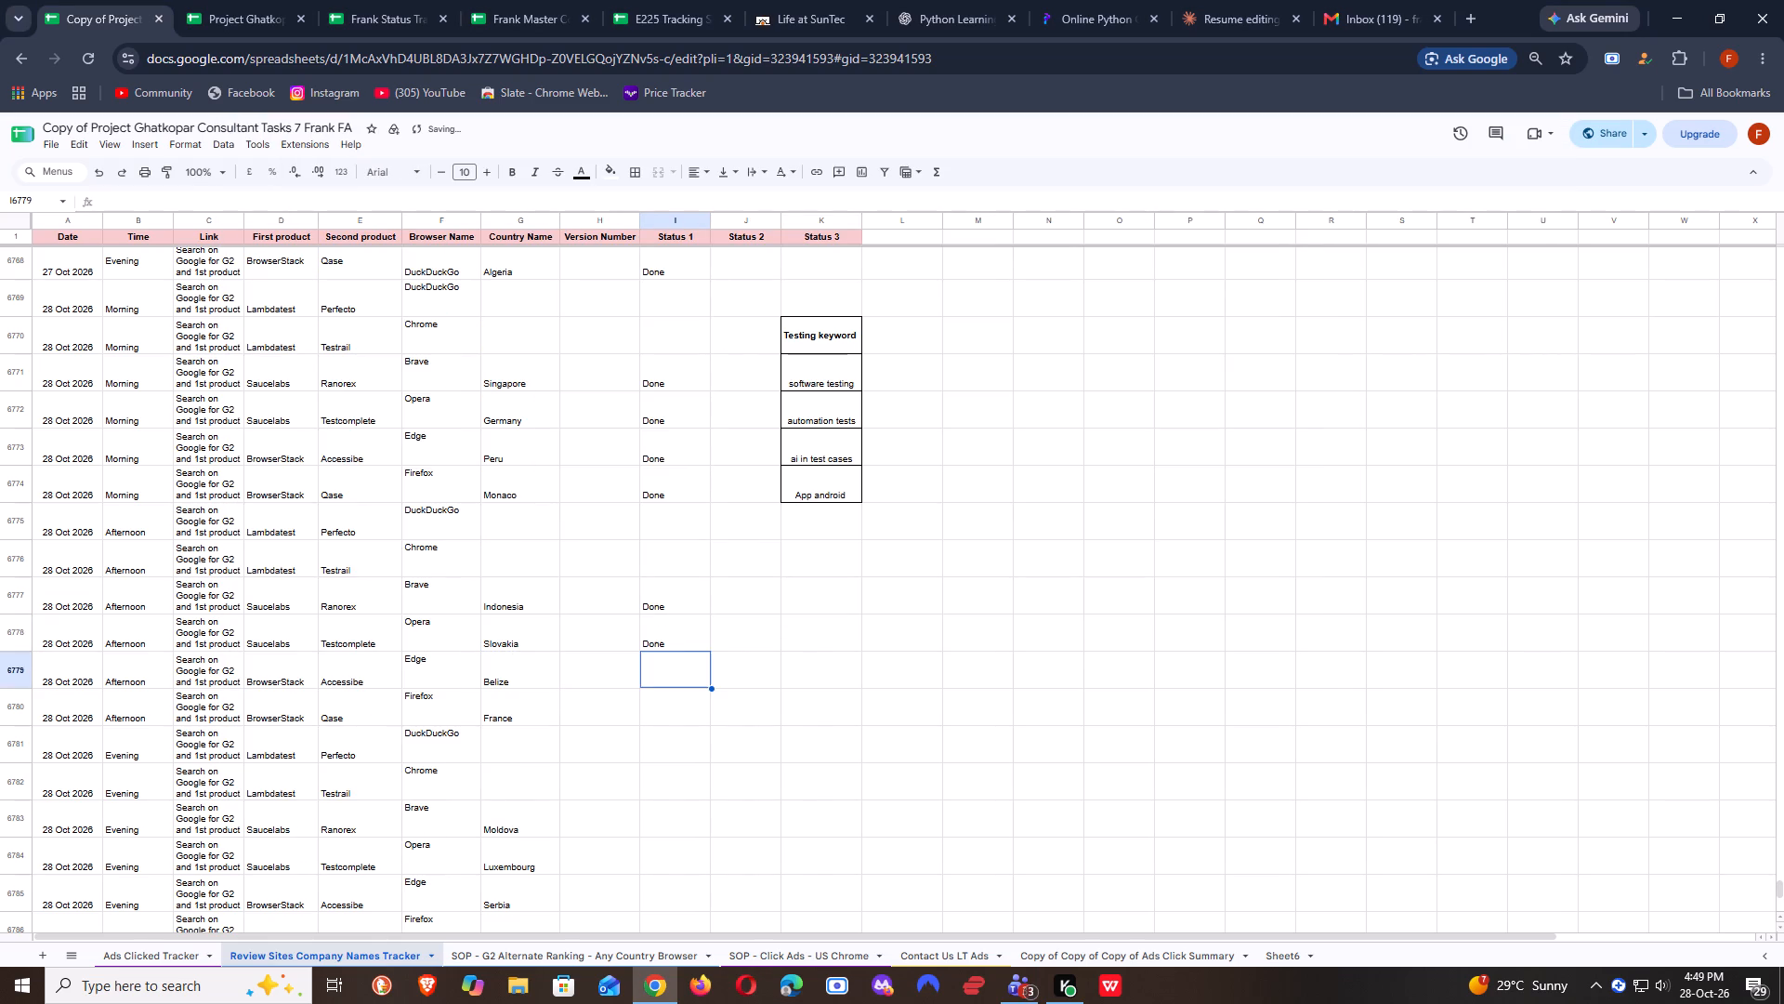
left_click(654, 636)
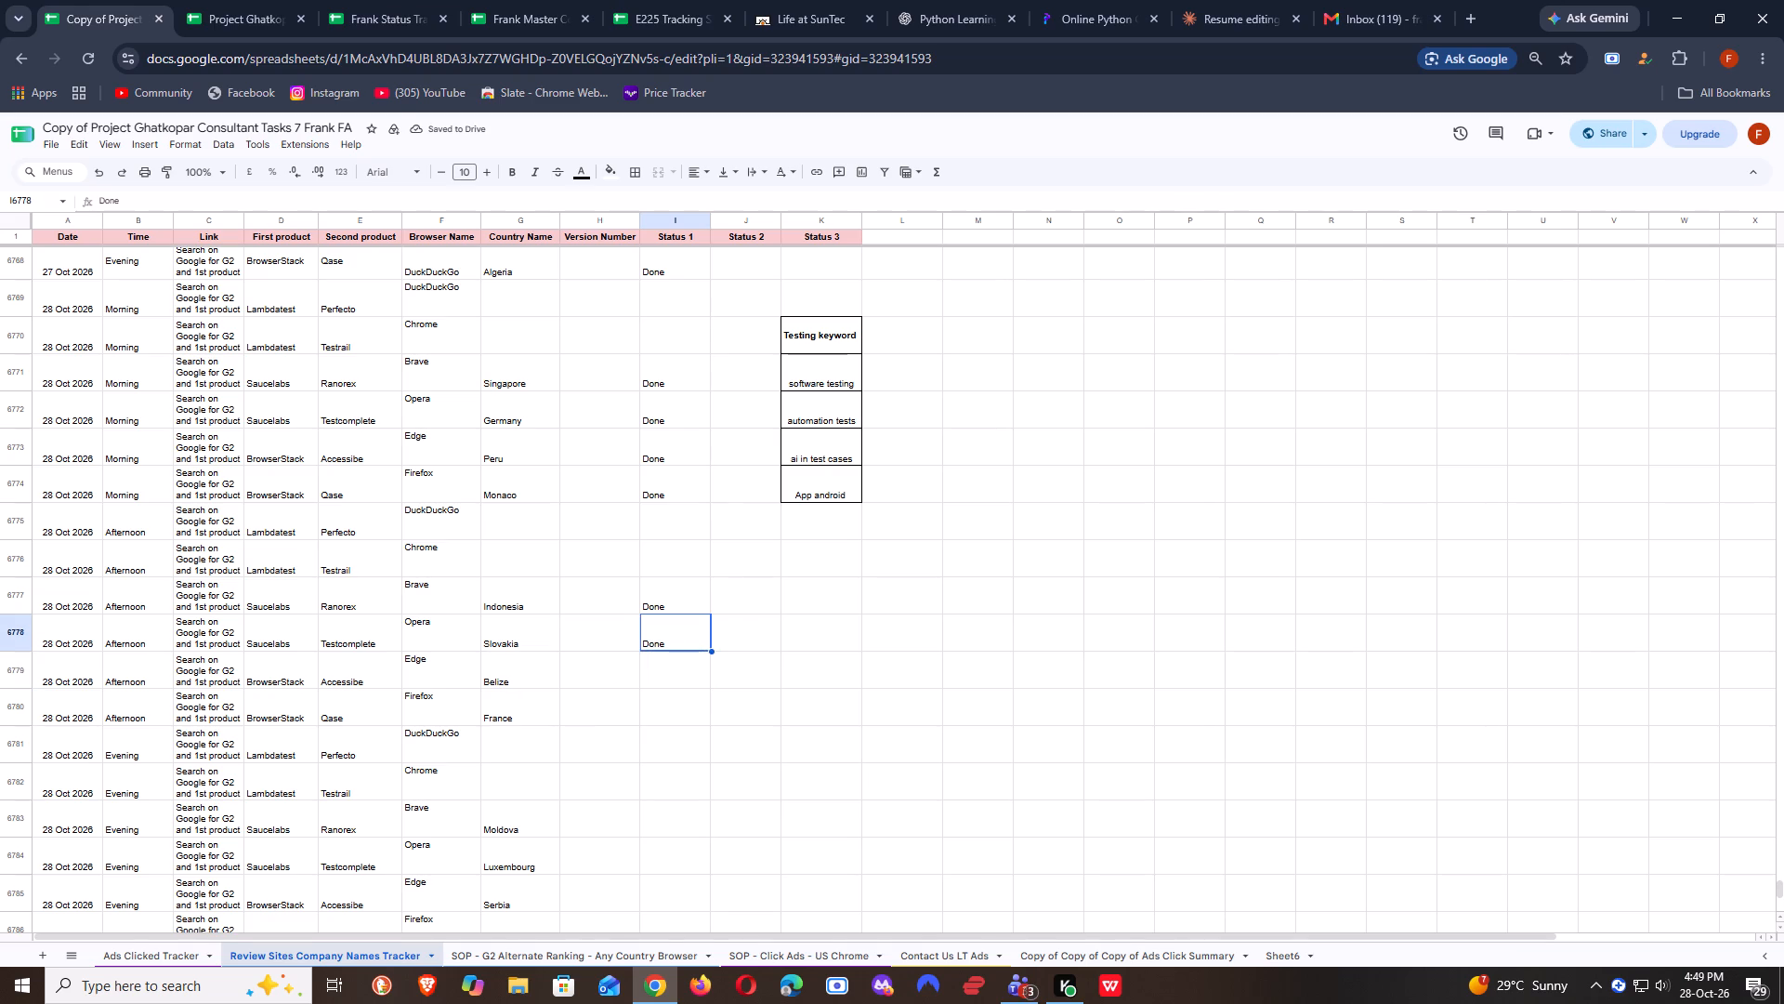
left_click_drag(708, 648, 708, 698)
left_click(746, 683)
Copy the four Afternoon Done statuses into Status 1 of the 28 Oct 2026 Evening rows from Moldova to Greece.
scroll(684, 695, "down", 5)
scroll(662, 680, "up", 3)
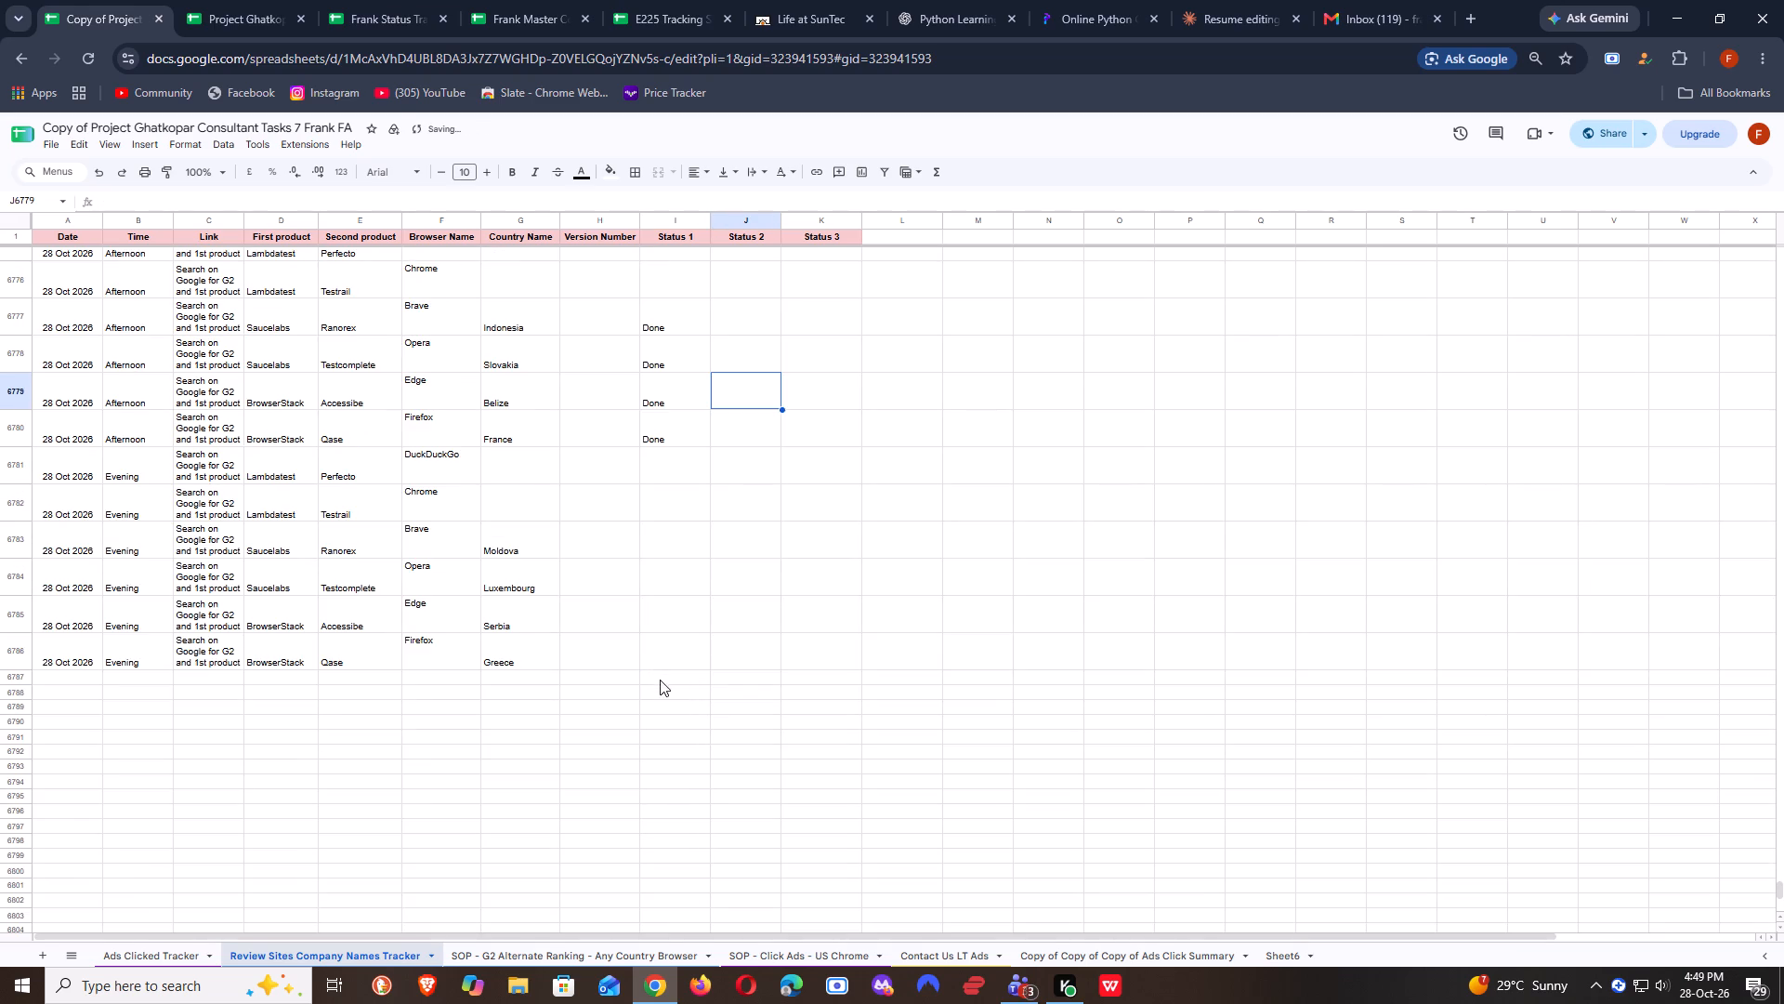
left_click_drag(683, 414, 672, 525)
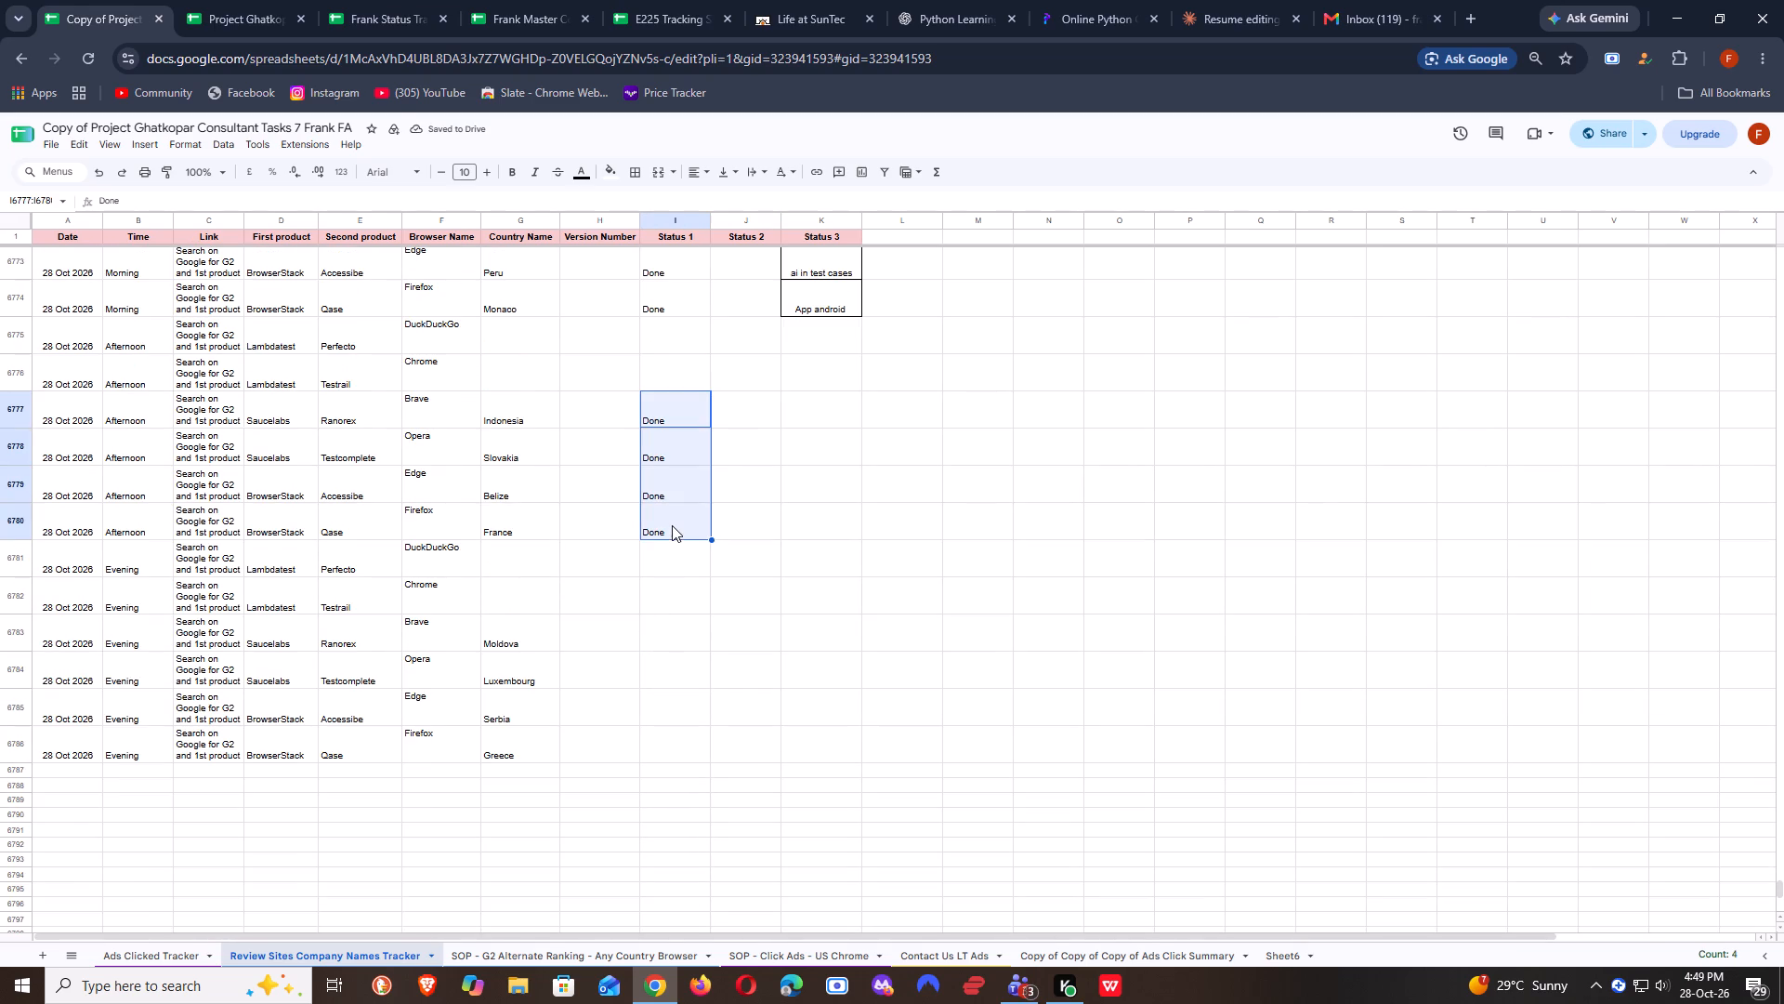
key("ctrl+c")
left_click(648, 631)
key("ctrl+v")
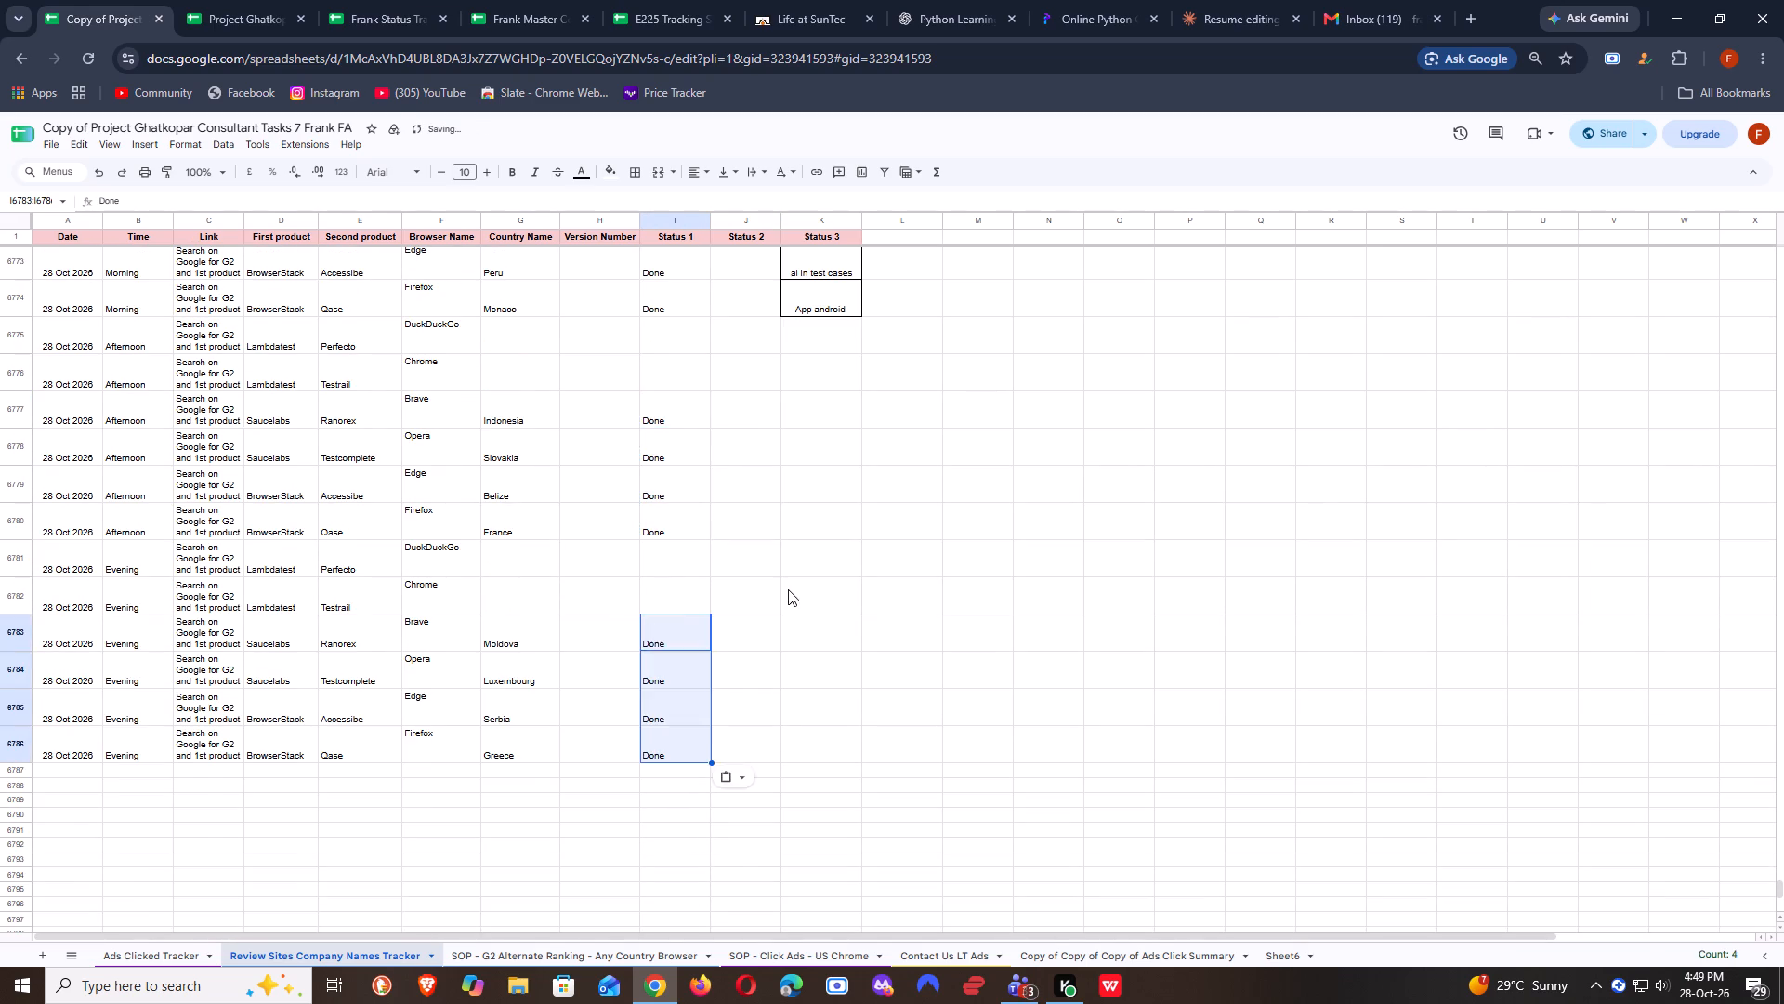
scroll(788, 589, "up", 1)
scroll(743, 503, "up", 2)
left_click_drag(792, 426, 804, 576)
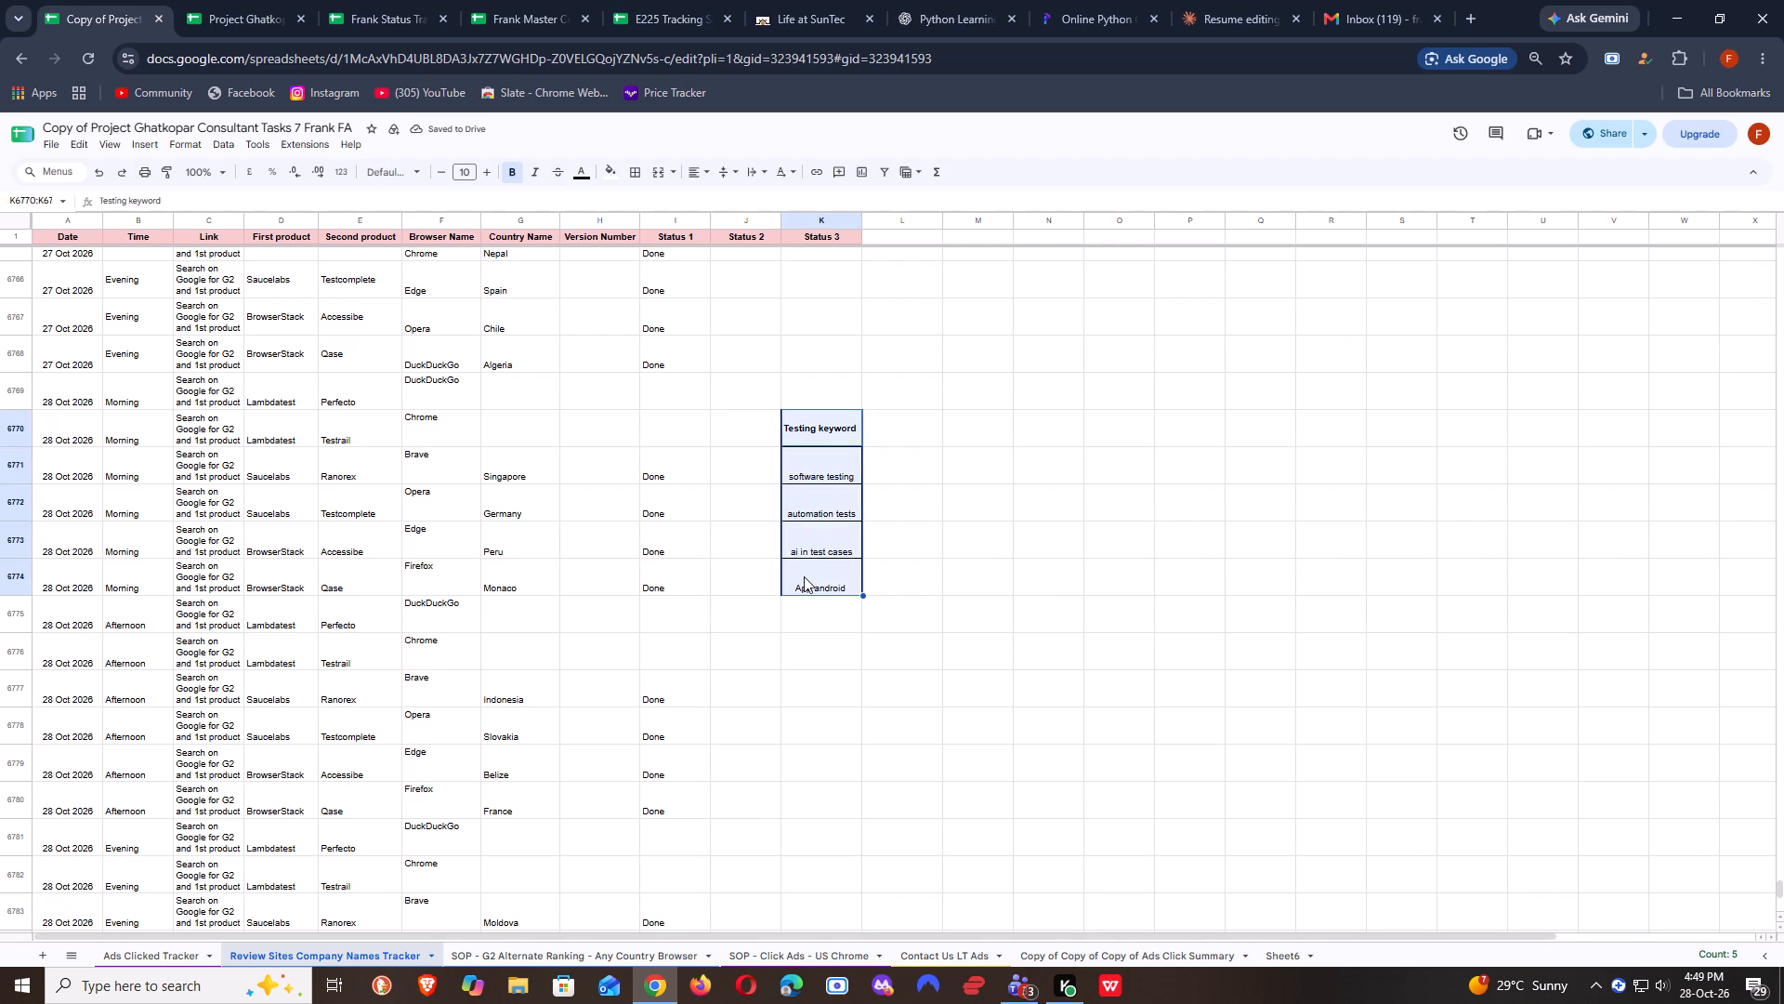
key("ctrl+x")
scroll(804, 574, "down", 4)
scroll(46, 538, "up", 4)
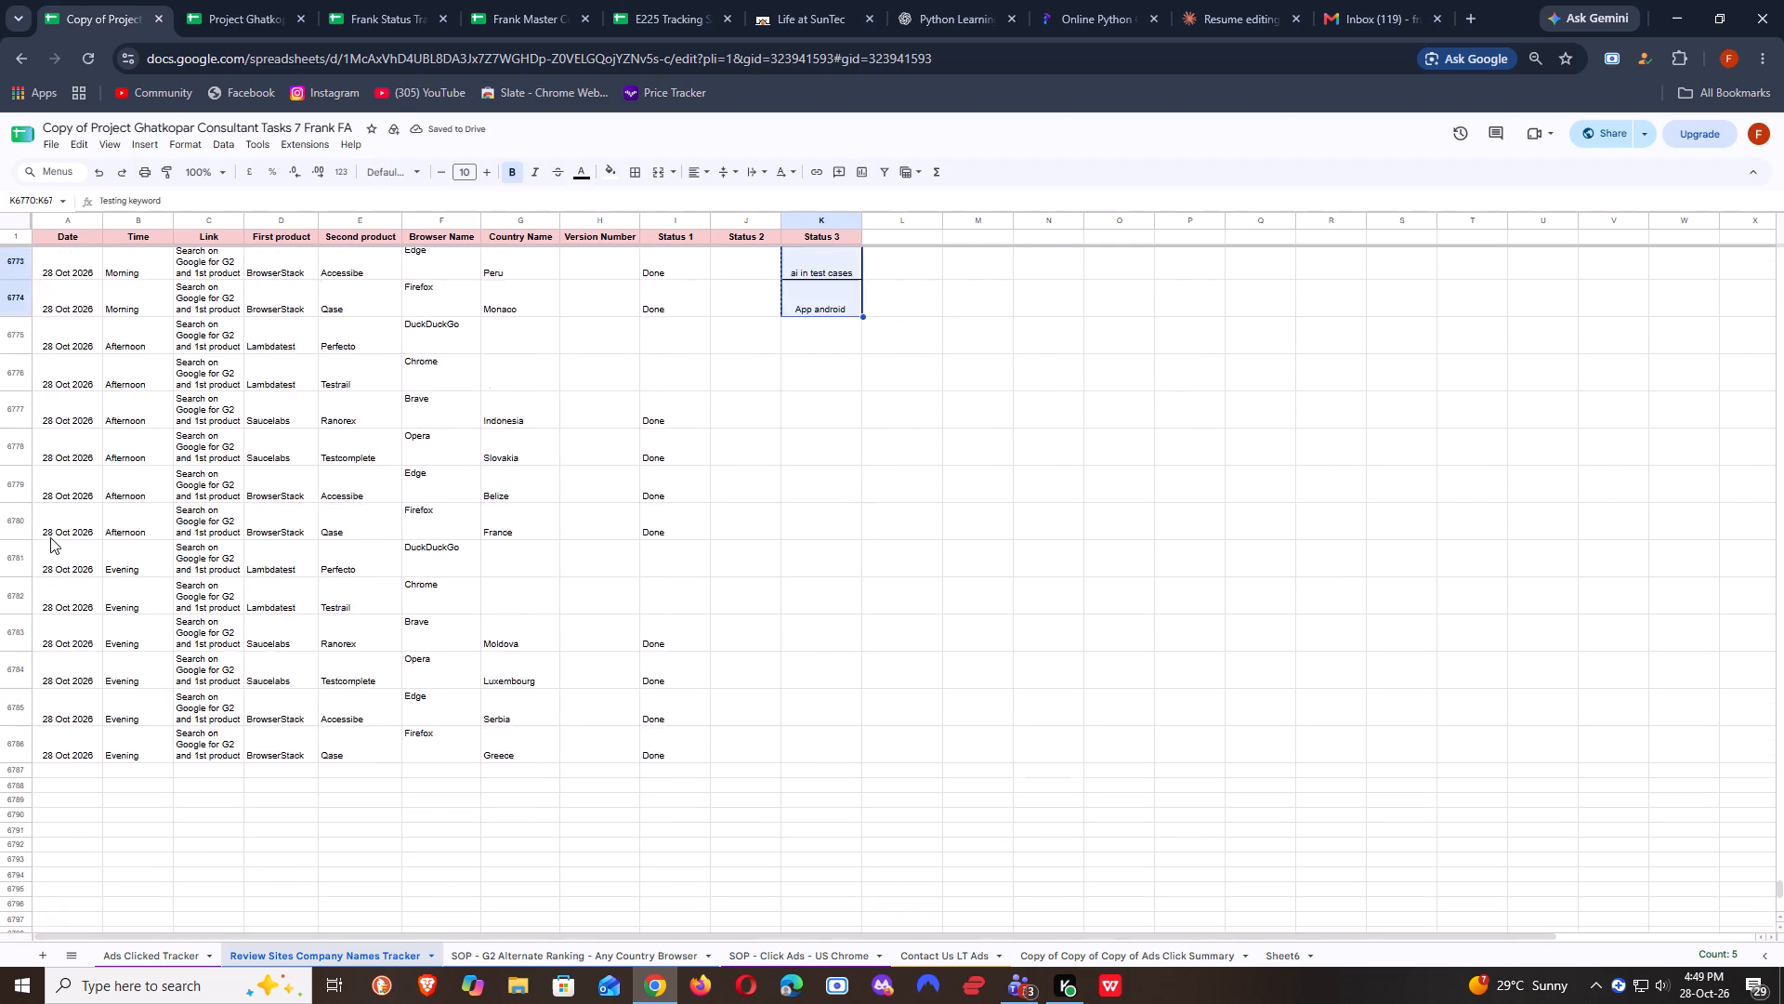
Copy all 21 Oct 2026 rows, from the Date to the Country Name column, and paste them below the last 28 Oct 2026 row.
scroll(50, 537, "up", 18)
scroll(96, 561, "up", 10)
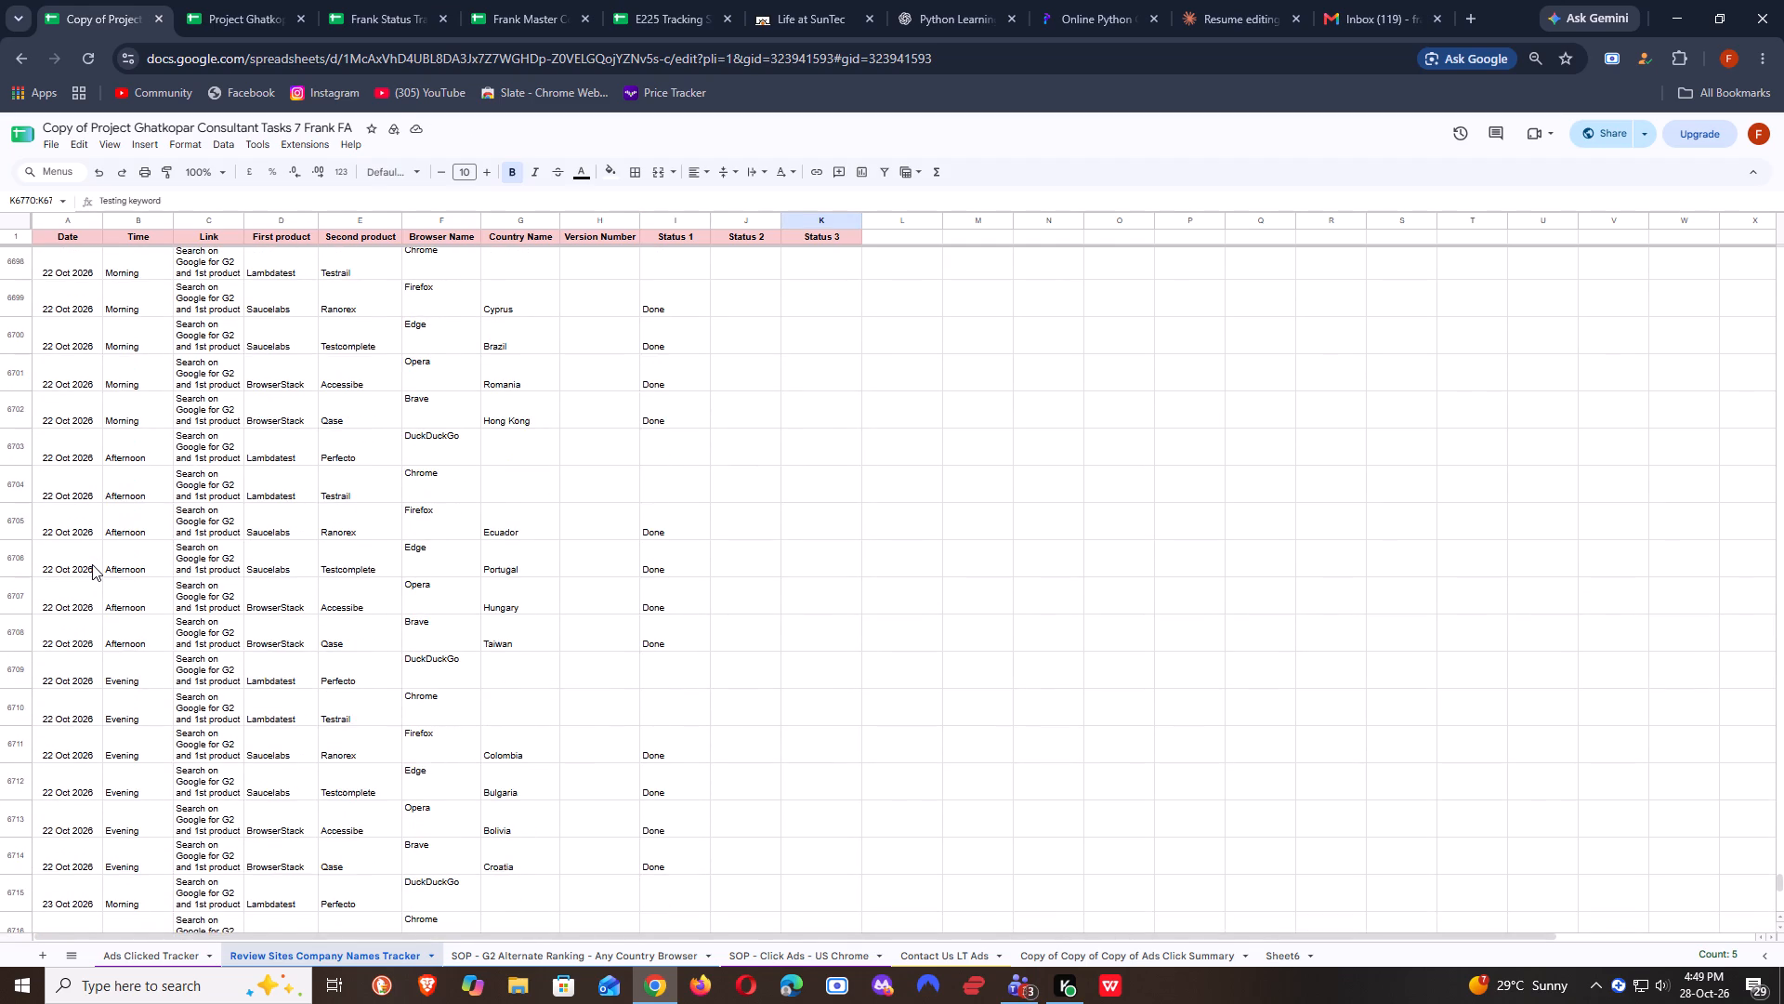
scroll(92, 564, "up", 4)
scroll(72, 406, "up", 4)
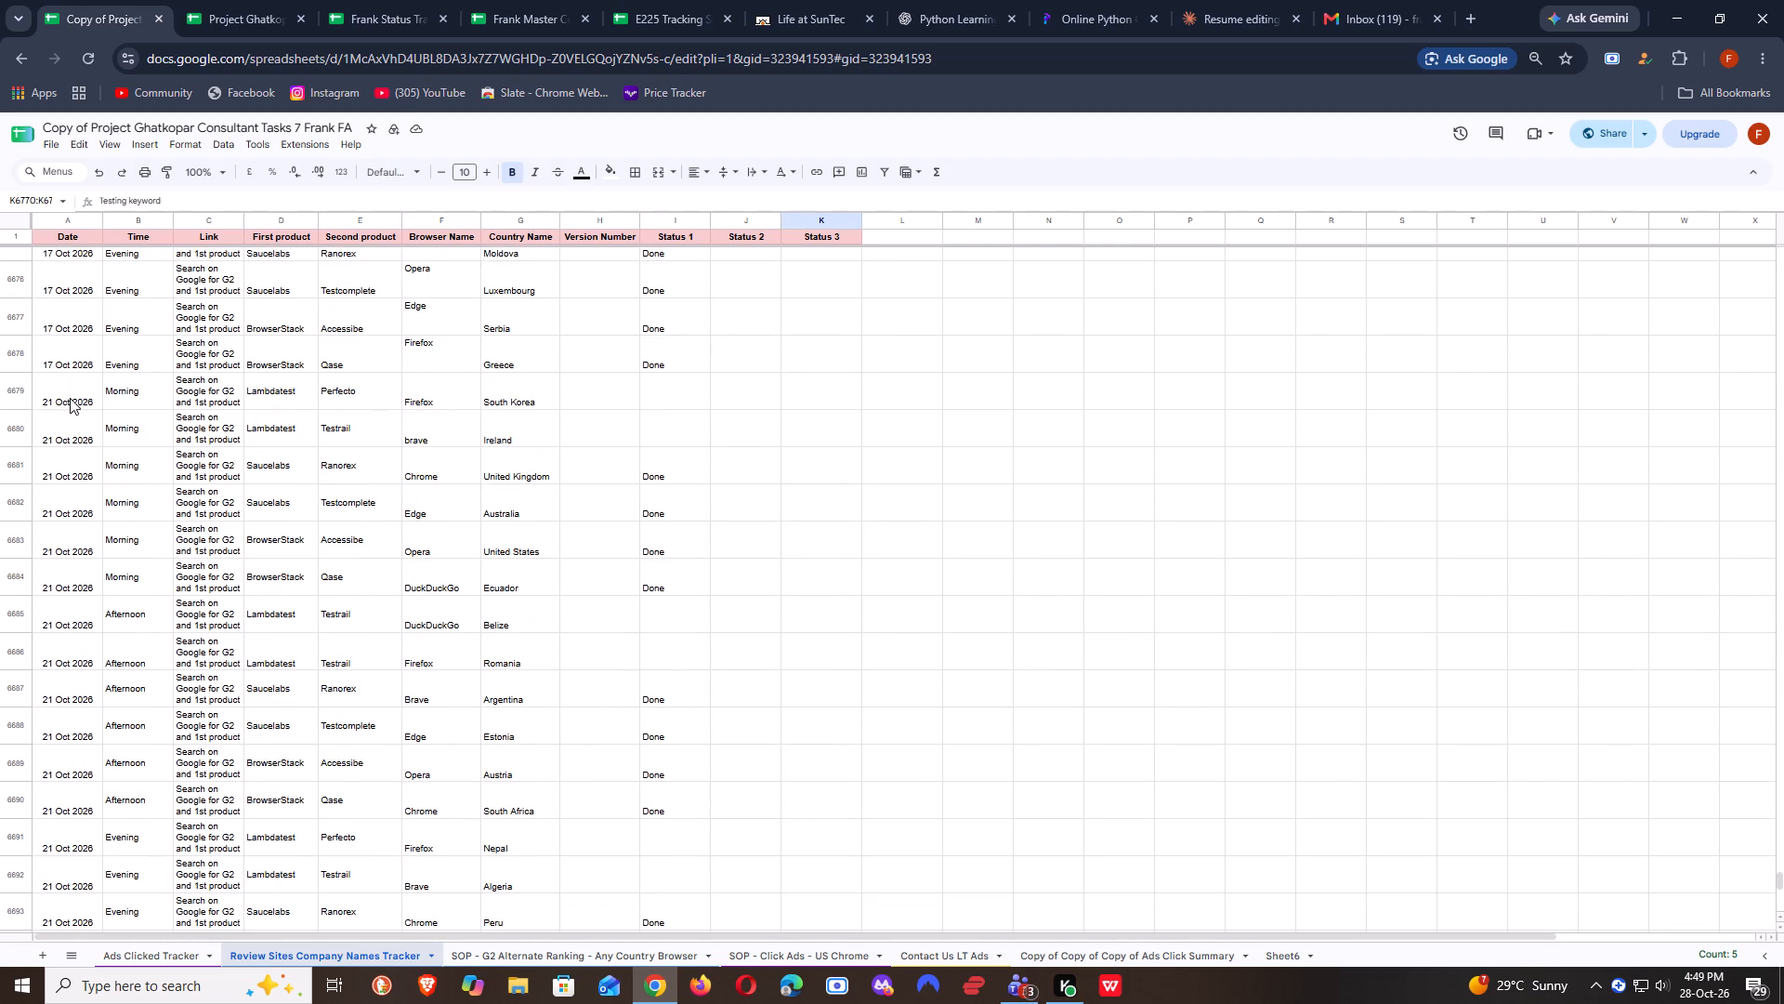
left_click_drag(56, 393, 531, 704)
scroll(532, 703, "down", 3)
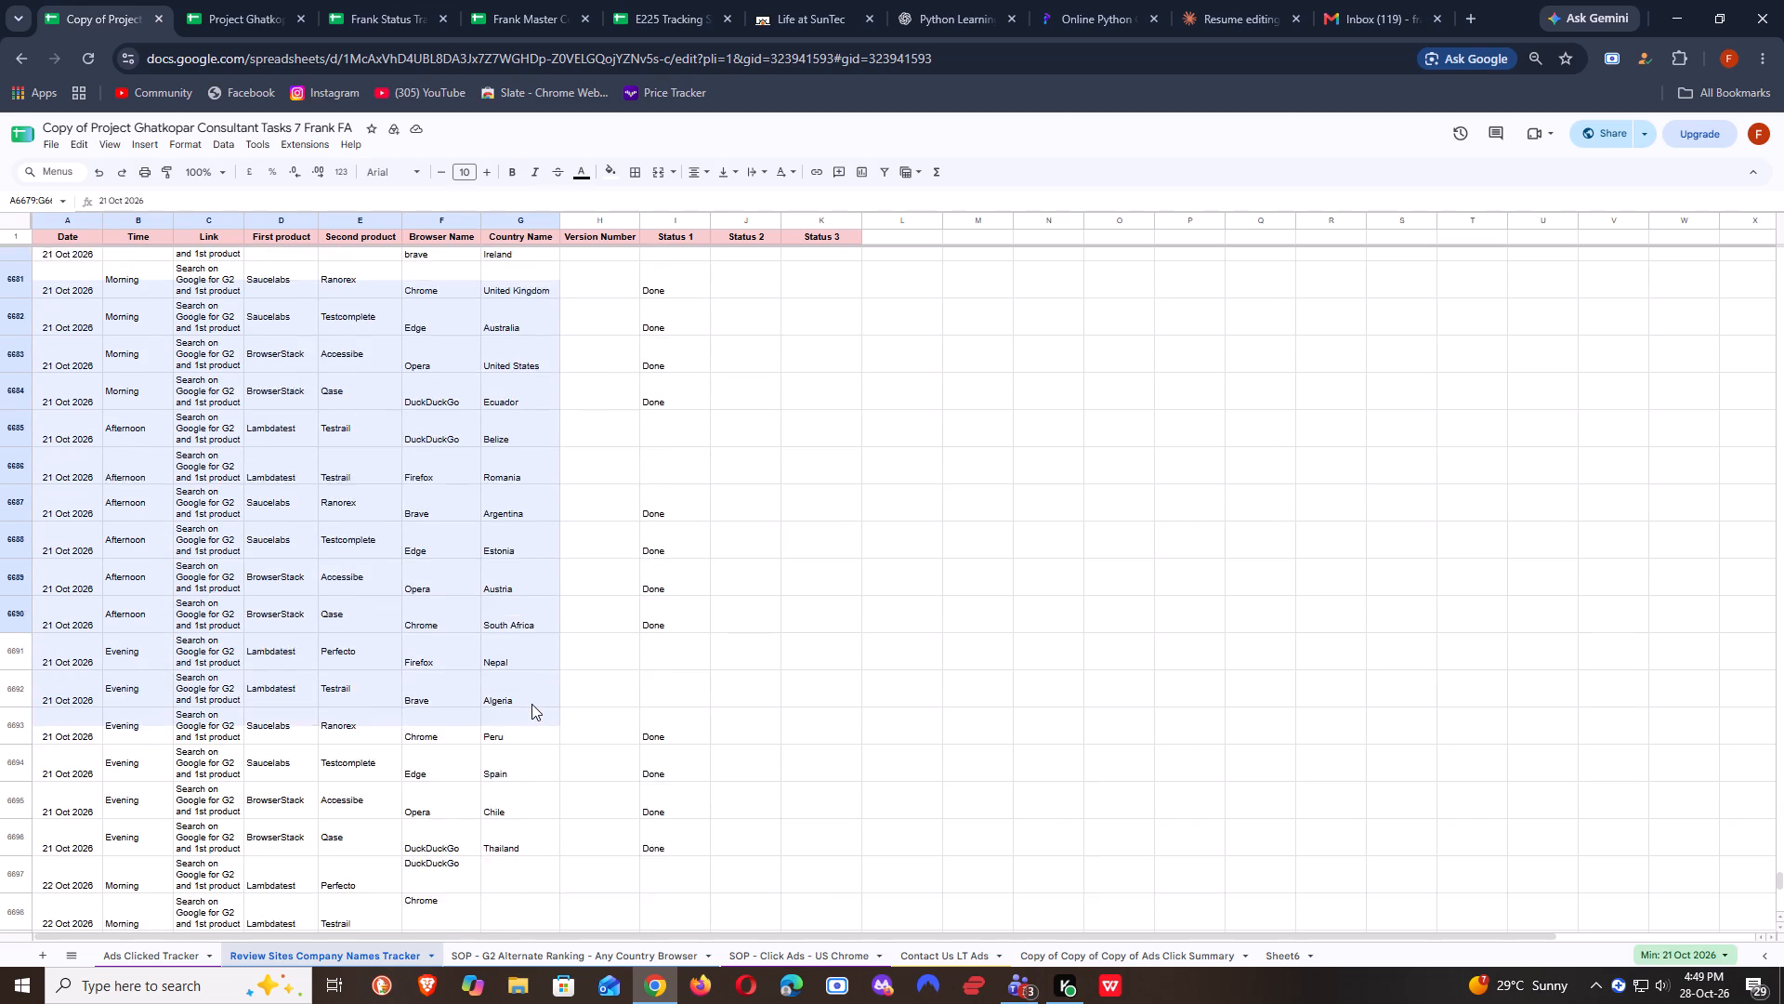
left_click_drag(531, 704, 523, 753)
key("ctrl+c")
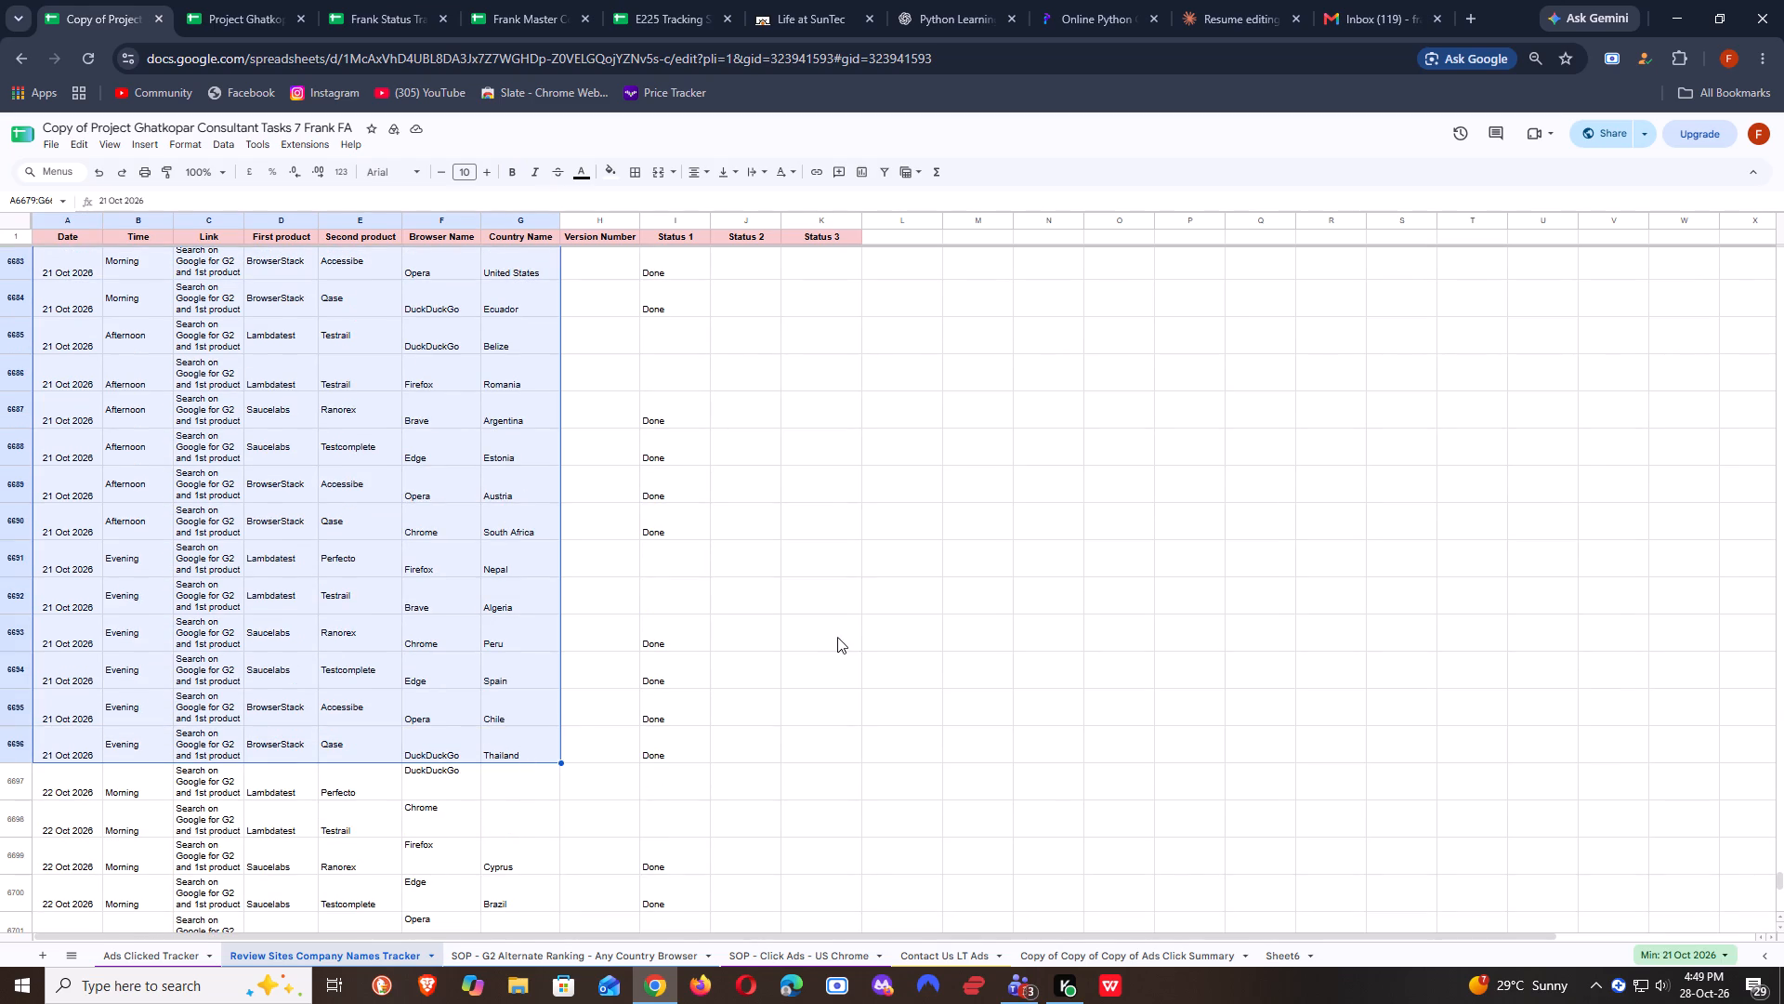
left_click(837, 637)
scroll(479, 694, "down", 9)
scroll(463, 647, "up", 1)
scroll(454, 667, "down", 16)
scroll(438, 662, "down", 5)
scroll(438, 662, "up", 1)
scroll(438, 662, "down", 4)
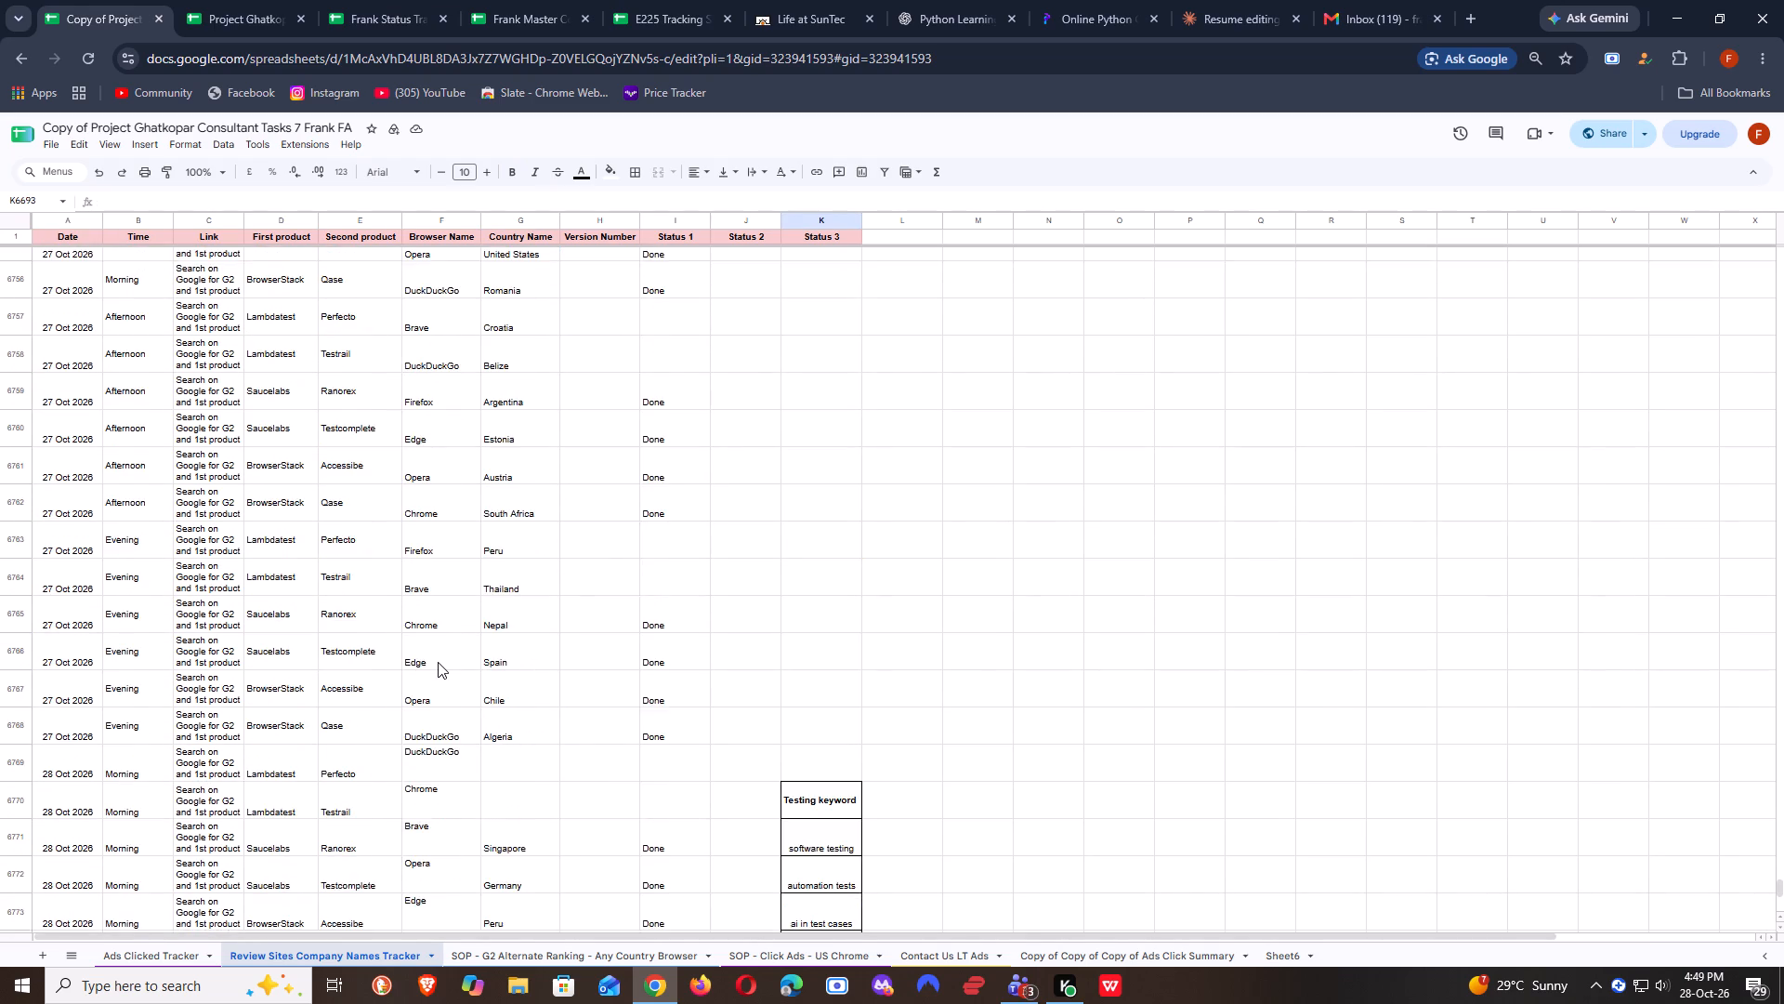
scroll(438, 662, "down", 10)
scroll(438, 662, "up", 4)
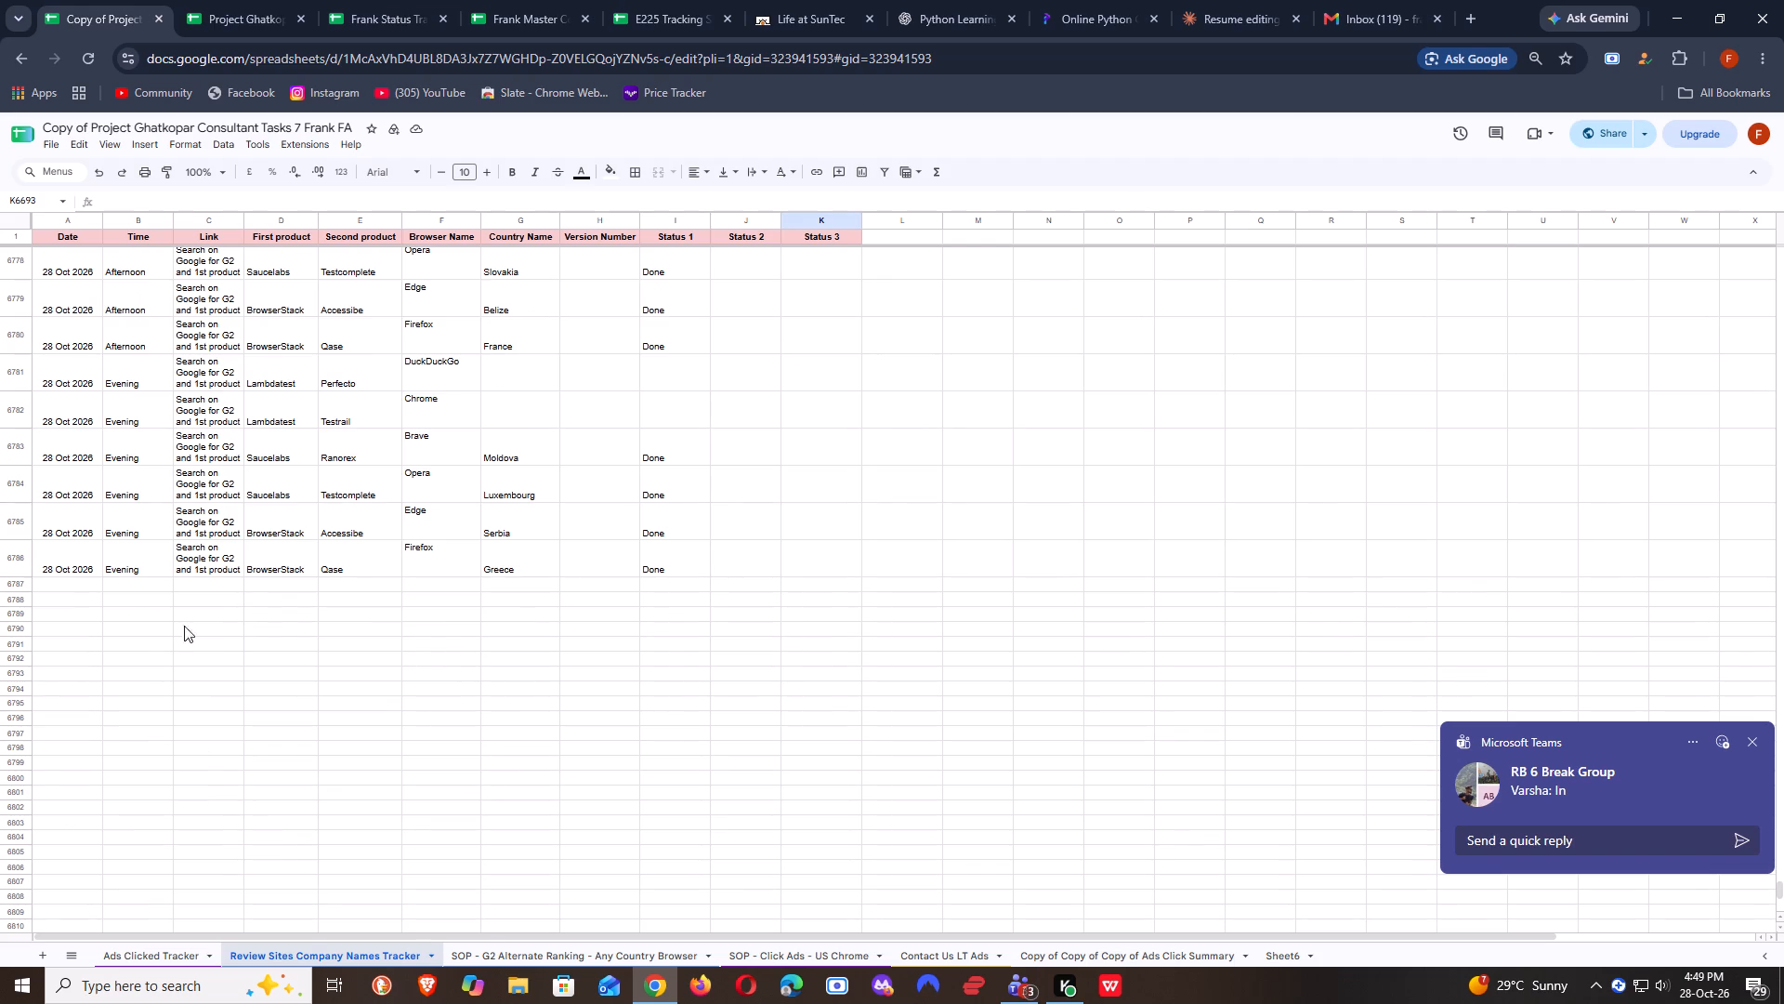
left_click(69, 583)
key("ctrl+v")
Fill the last 28 Oct 2026 date down one row so the first pasted row is dated 29 Oct 2026.
left_click(69, 568)
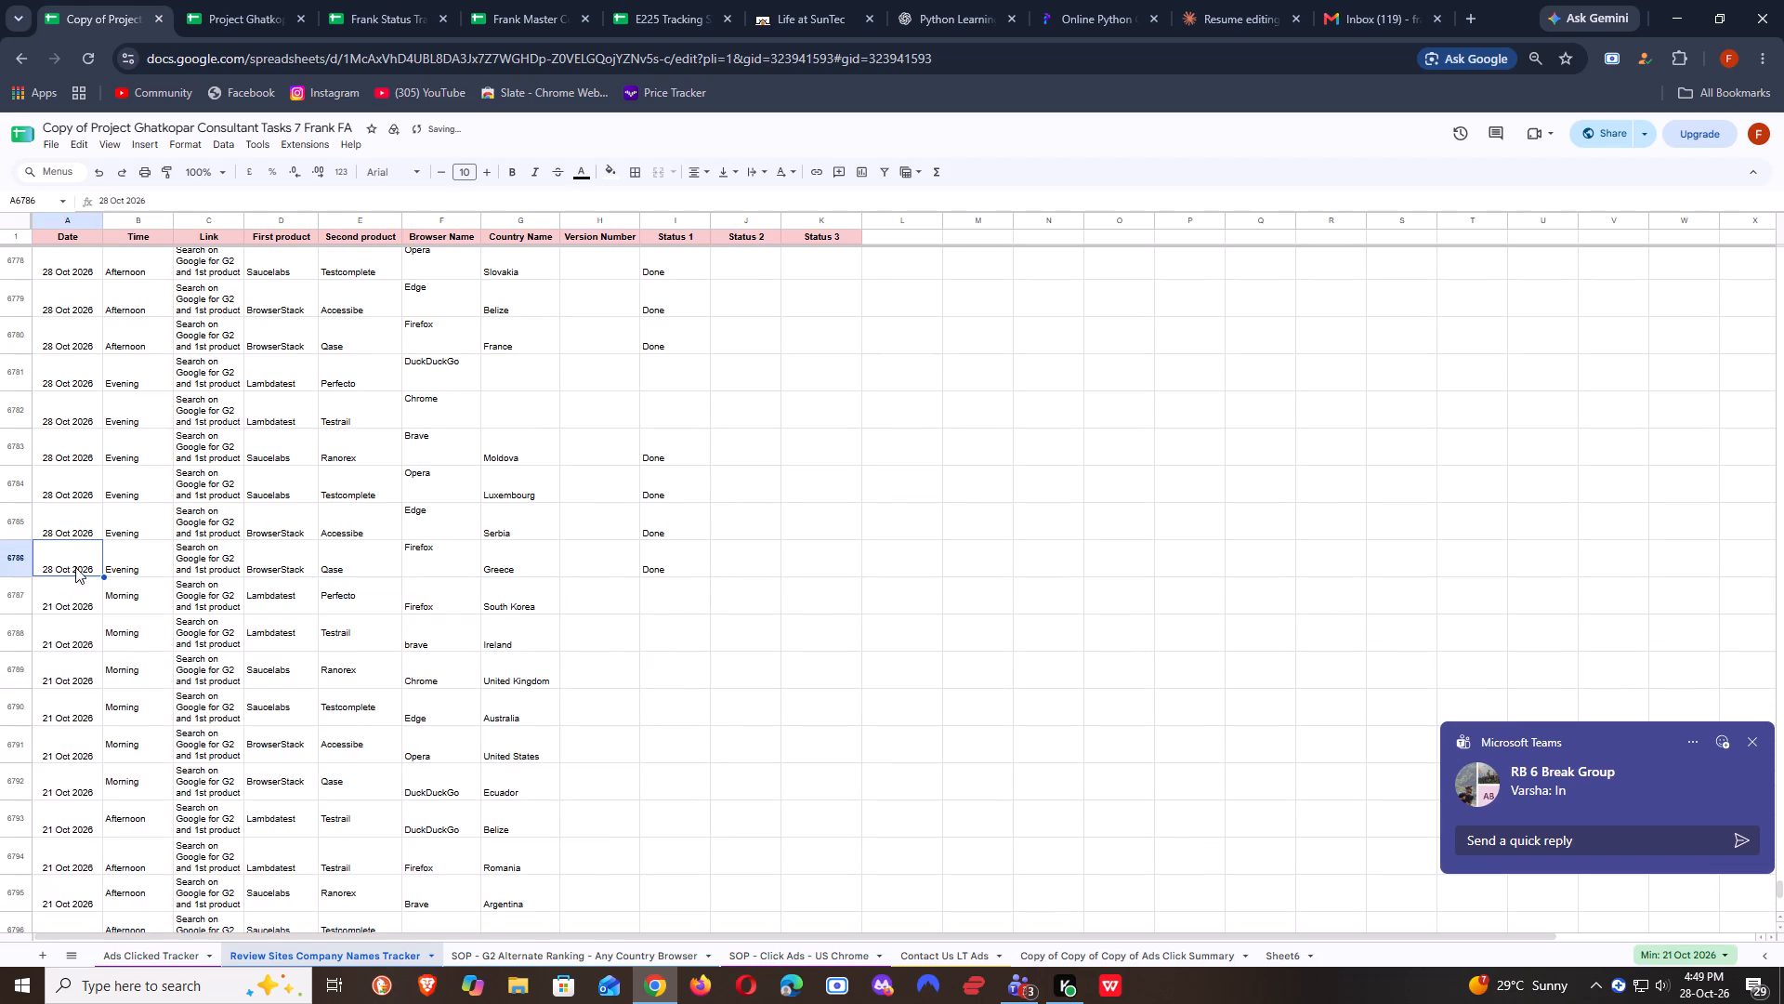
left_click_drag(103, 577, 101, 590)
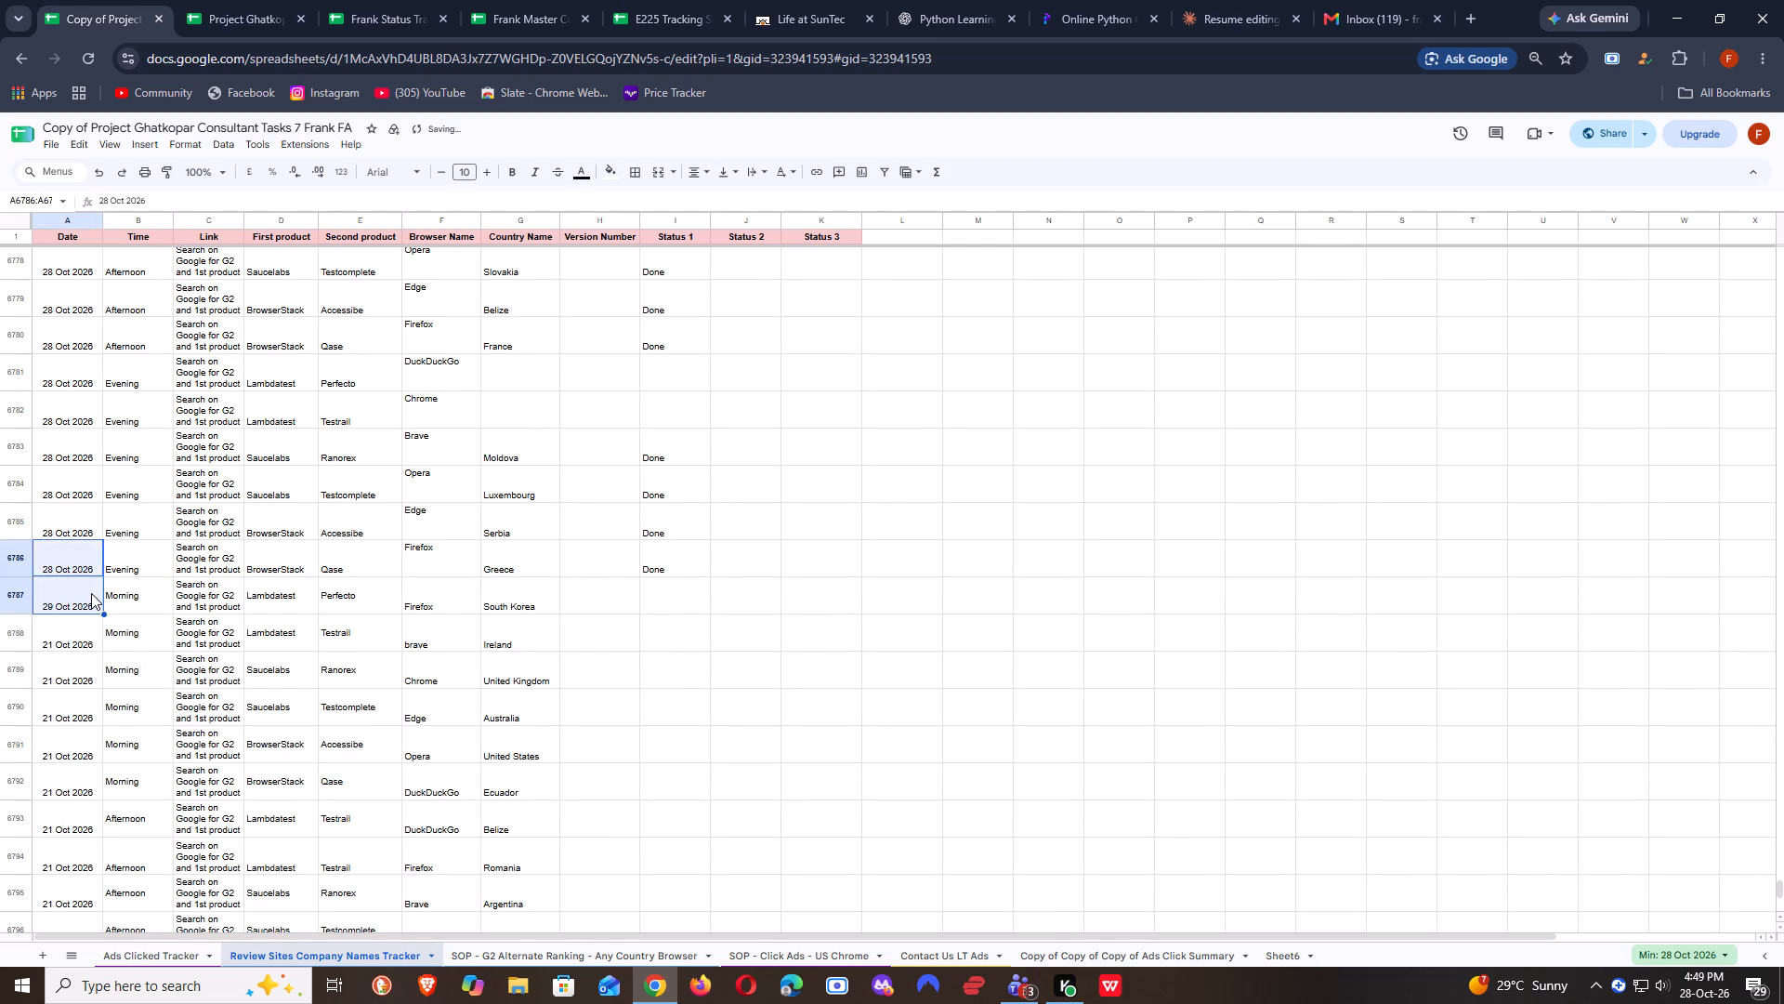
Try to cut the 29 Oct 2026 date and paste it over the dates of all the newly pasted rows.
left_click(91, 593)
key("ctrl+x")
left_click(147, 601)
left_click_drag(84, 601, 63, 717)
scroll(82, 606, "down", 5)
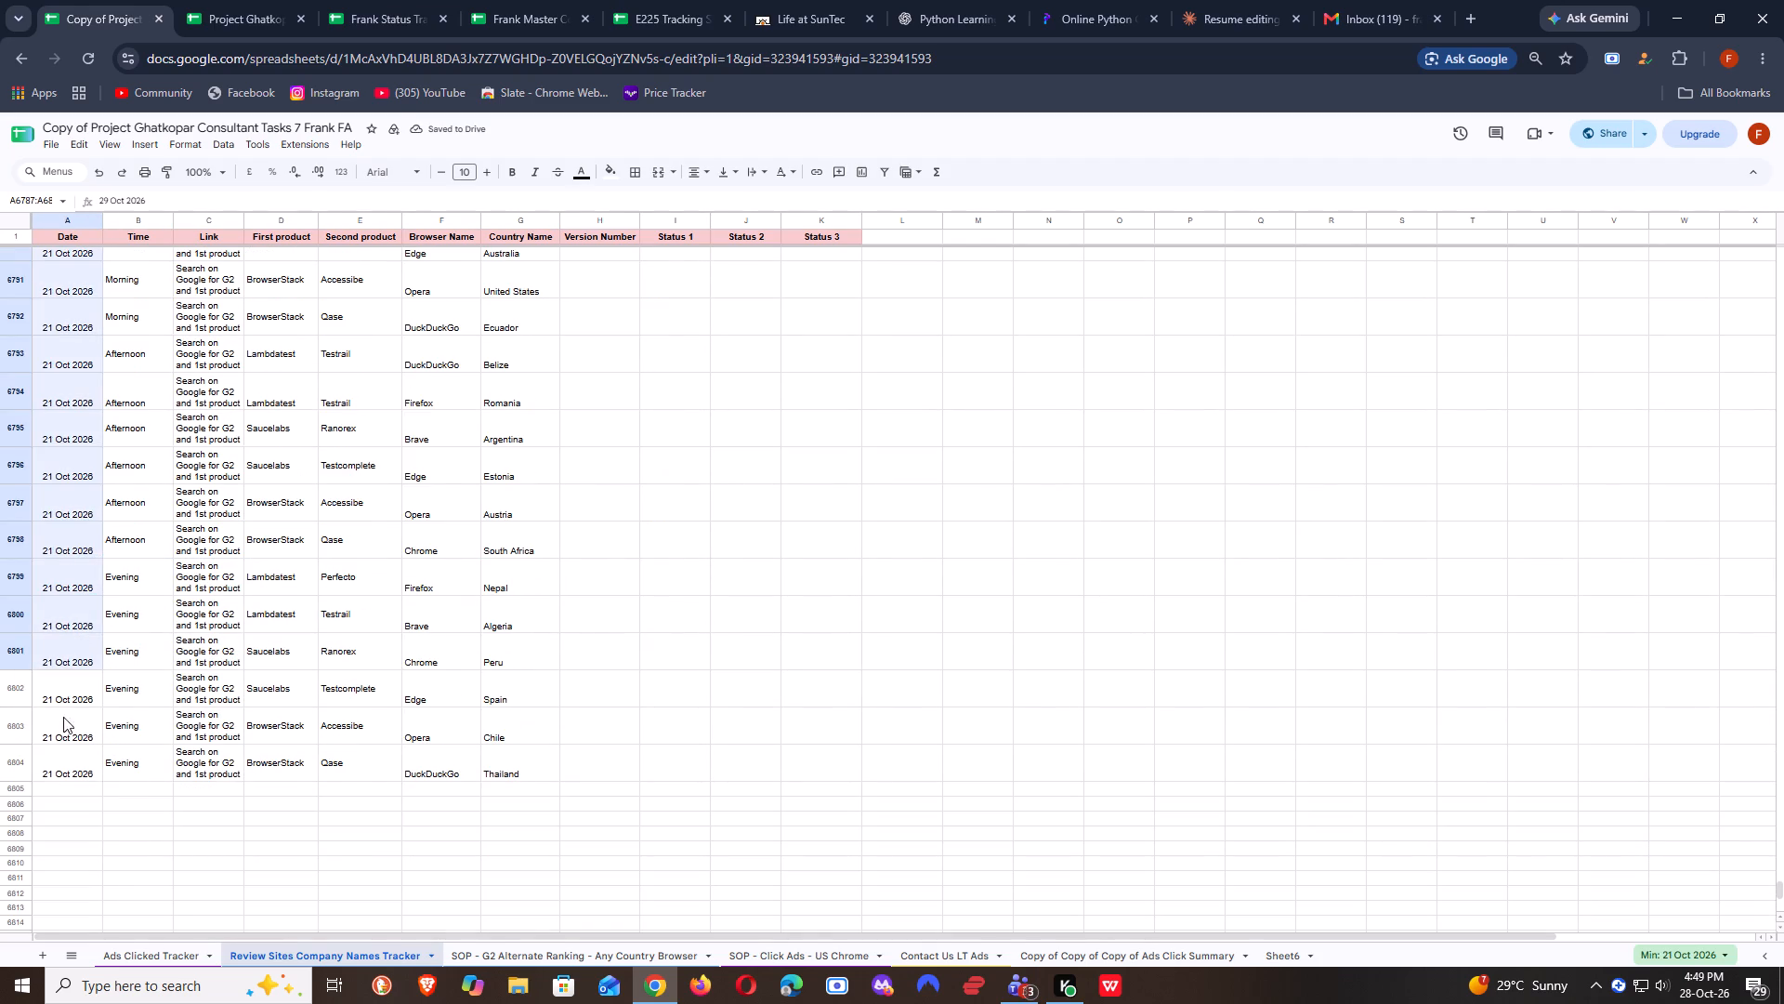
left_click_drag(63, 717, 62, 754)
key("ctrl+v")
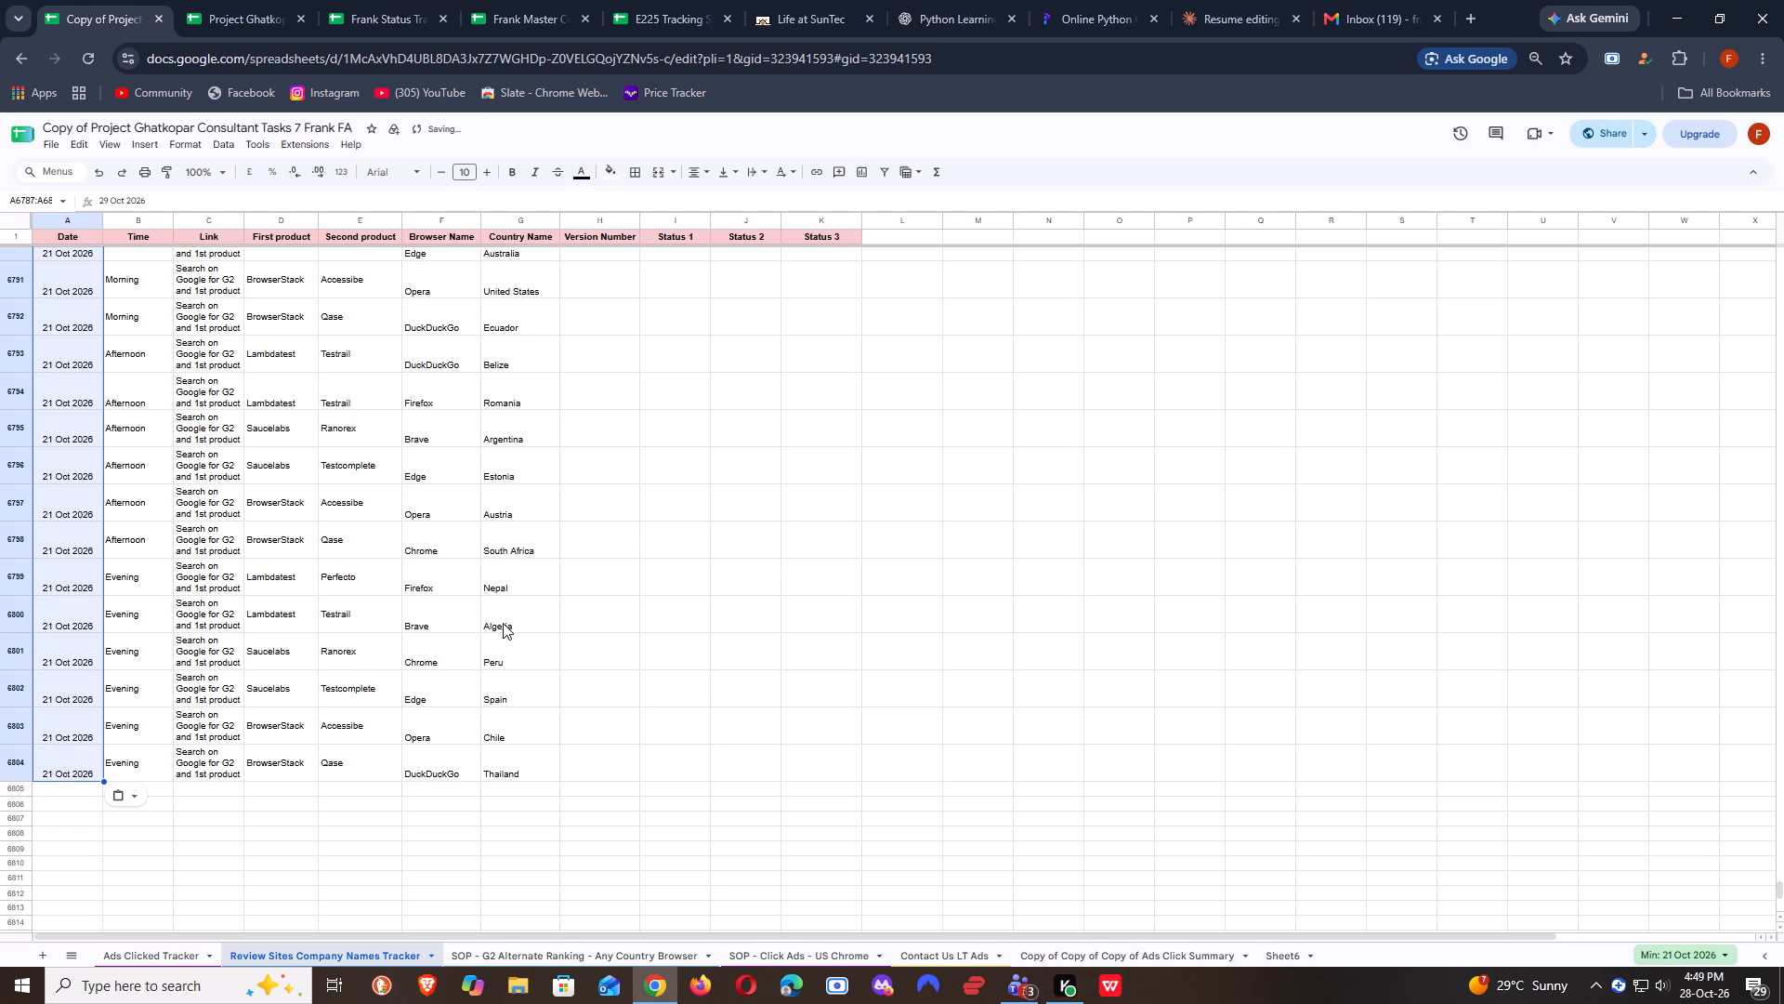
Copy the 29 Oct 2026 date over the Date cells of all the newly pasted rows, down to the Thailand row.
scroll(406, 634, "up", 3)
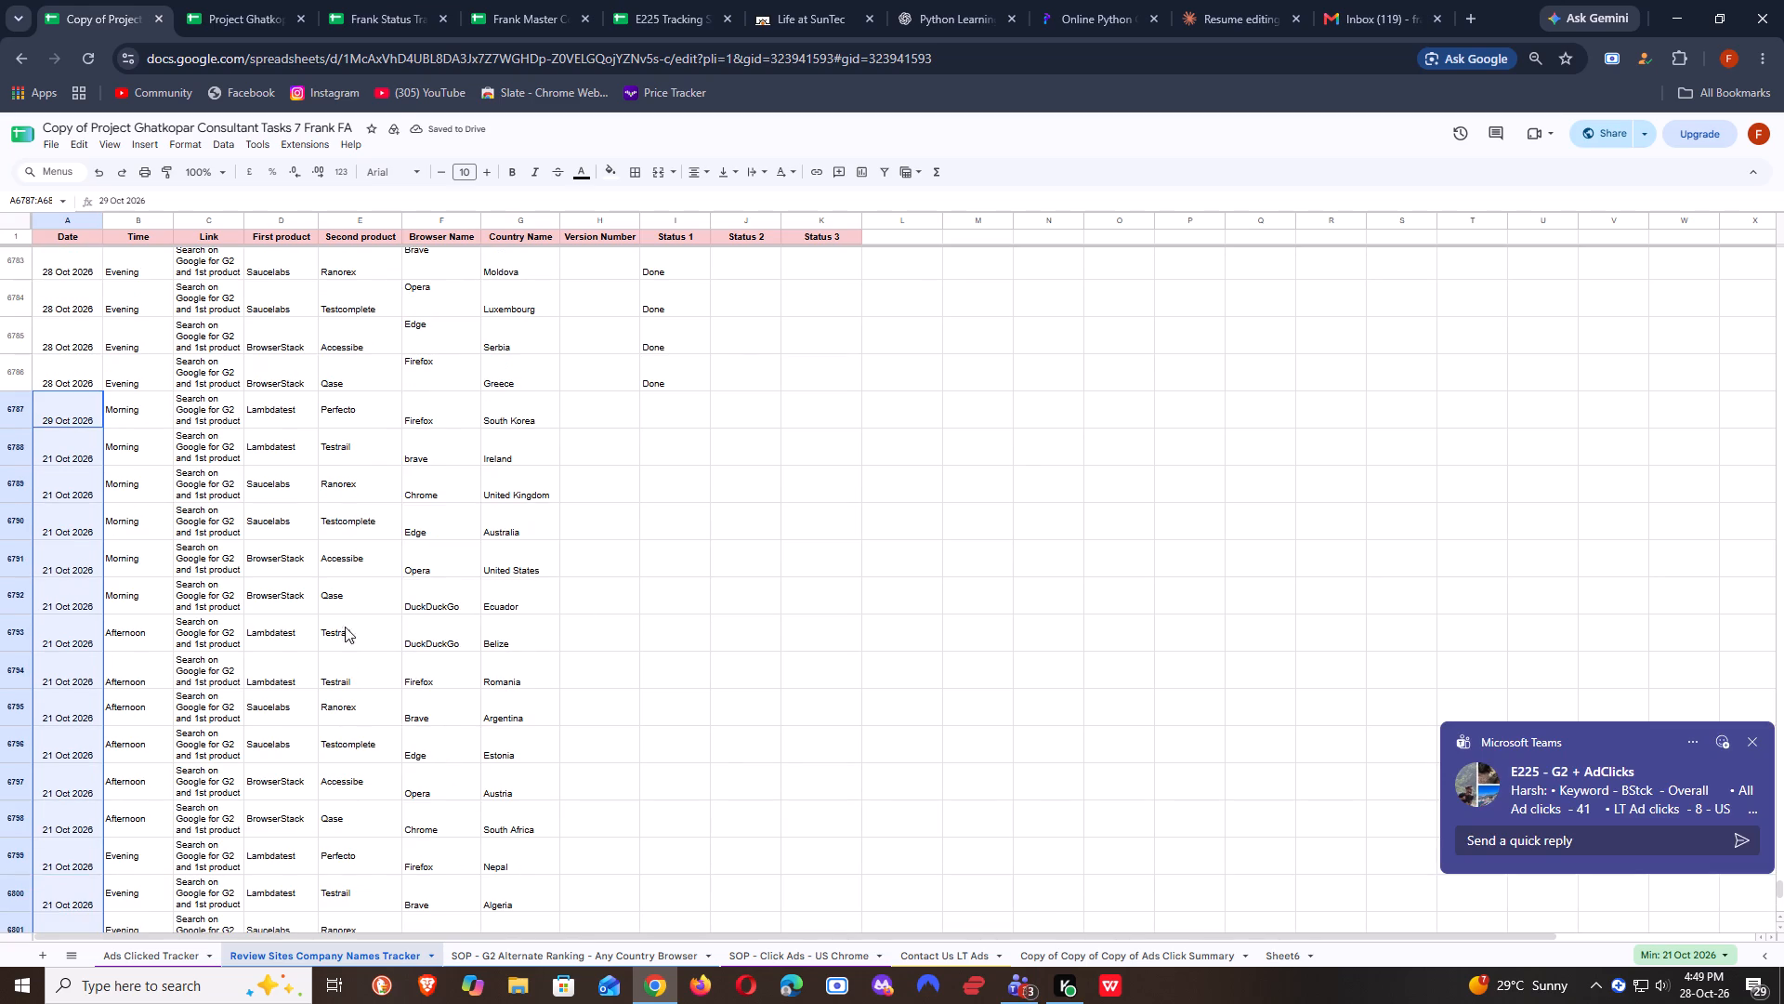
left_click(71, 408)
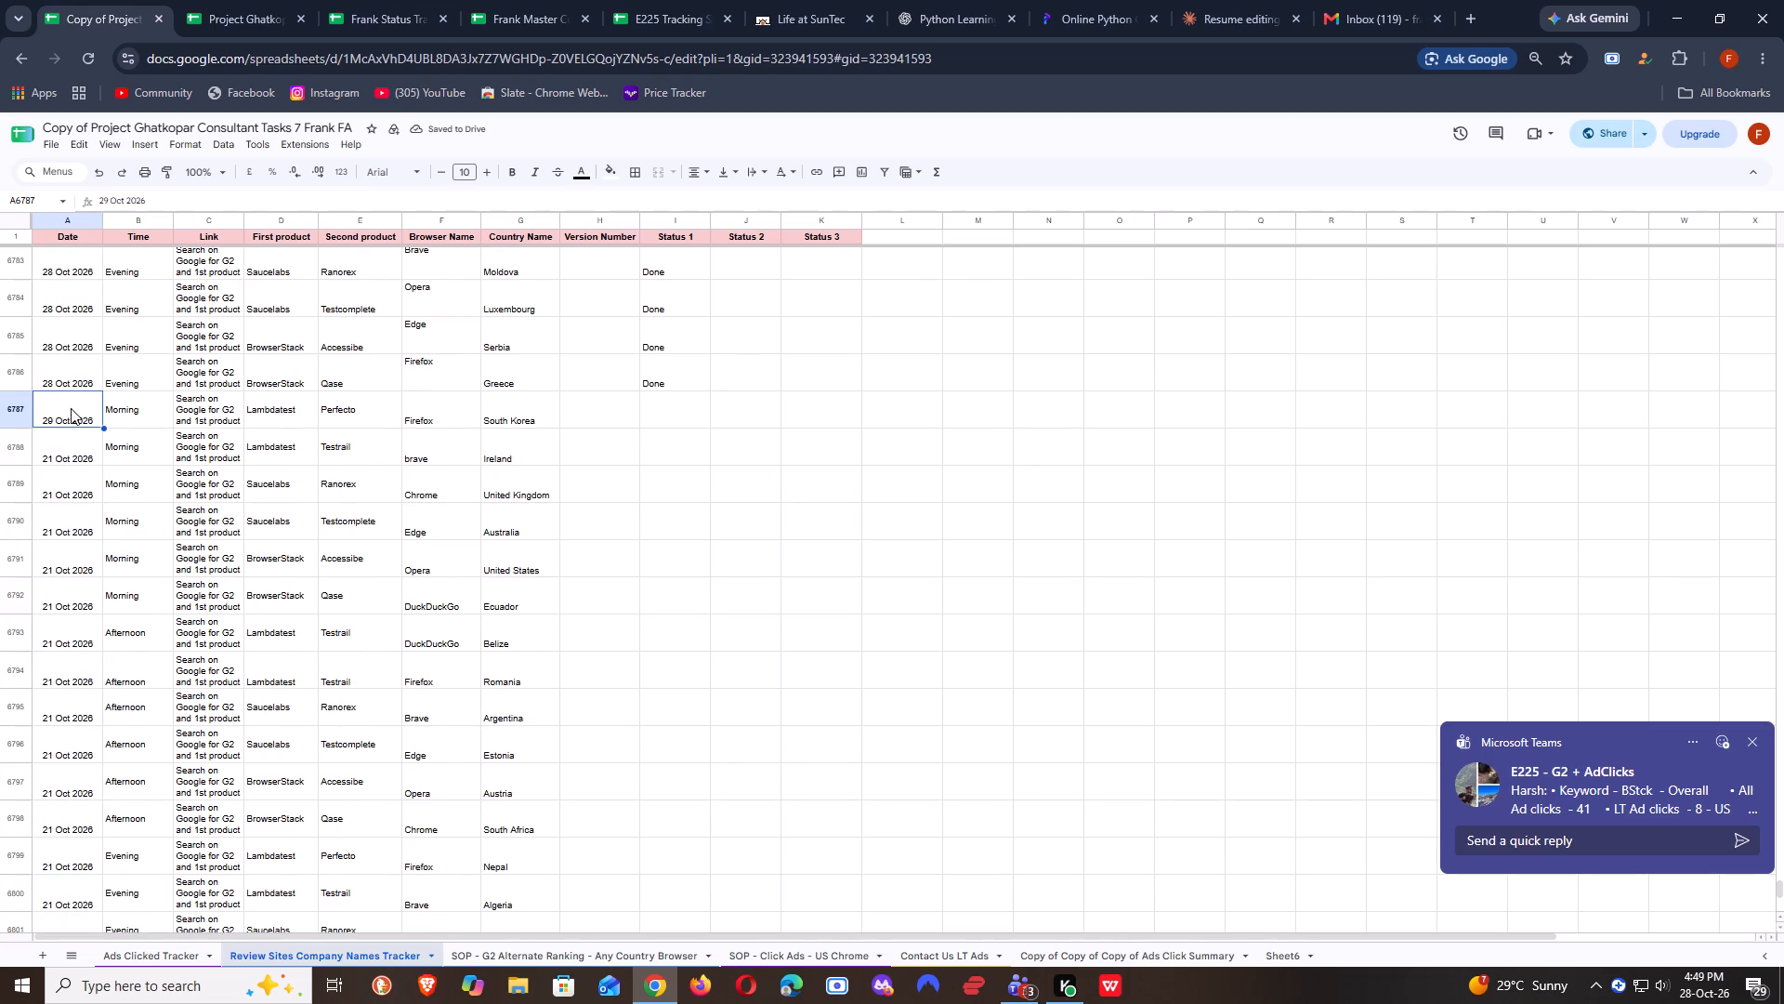
key("ctrl+c")
left_click(180, 480)
left_click_drag(47, 406, 96, 597)
scroll(93, 595, "down", 5)
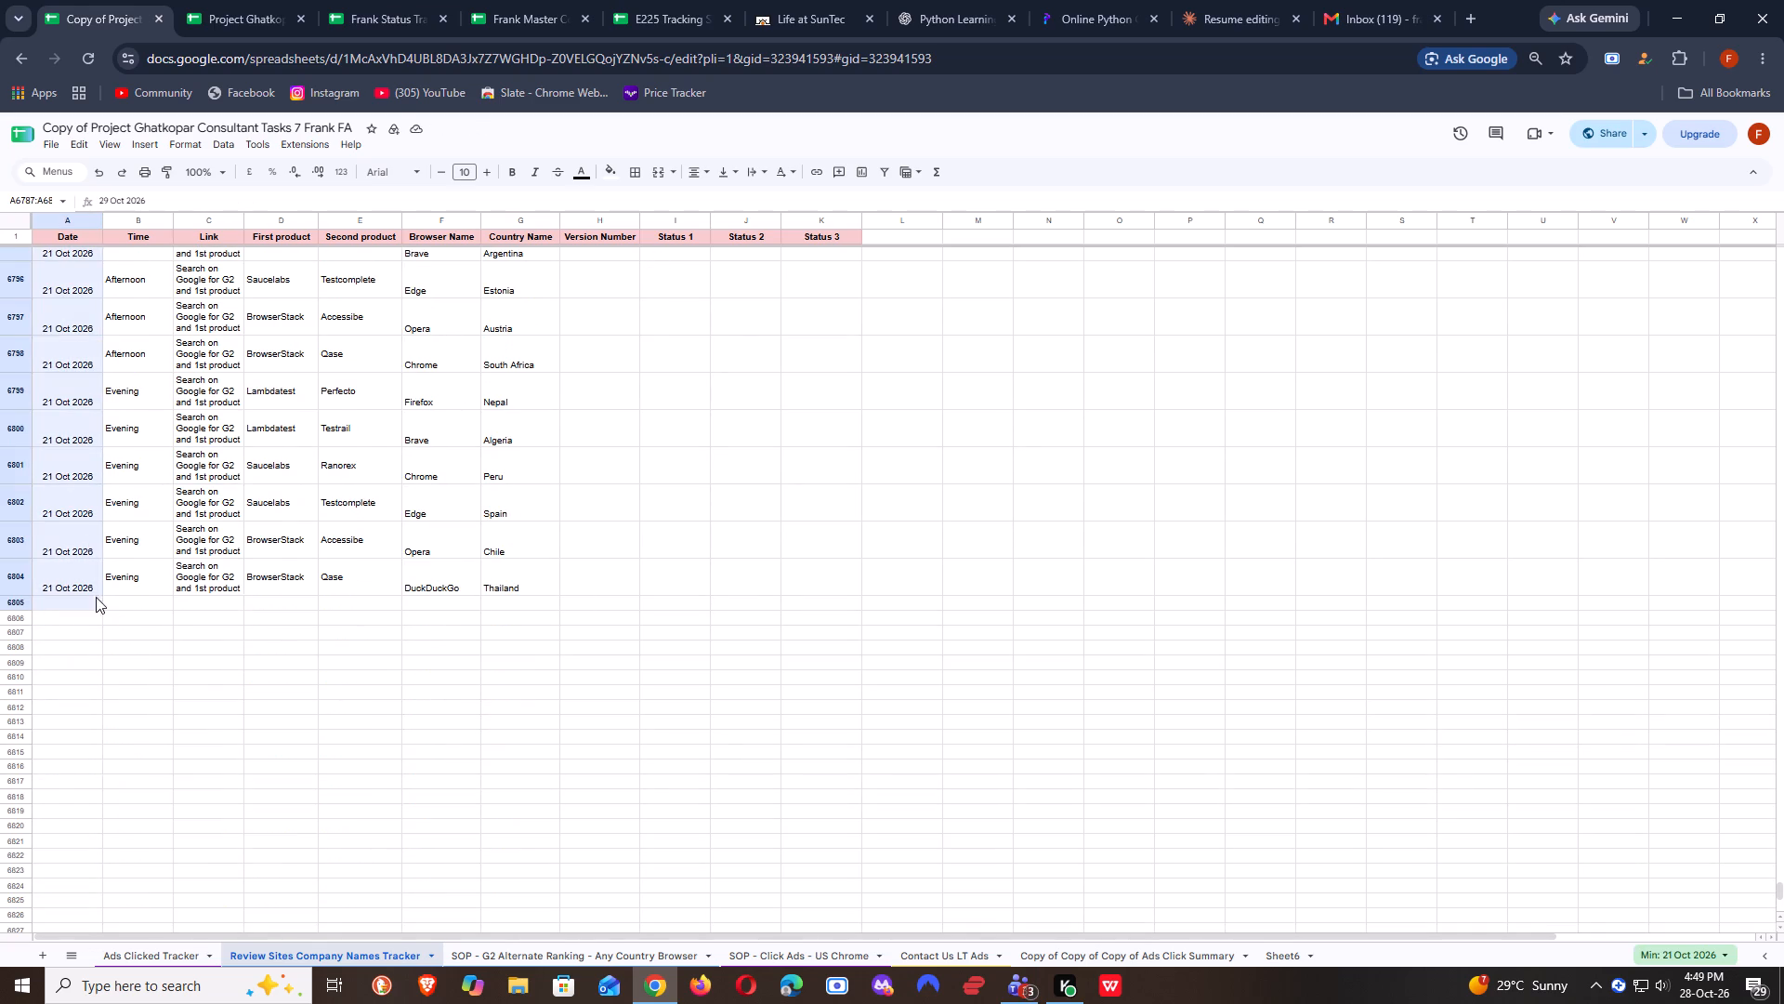
left_click_drag(96, 597, 96, 588)
key("ctrl+v")
left_click(859, 485)
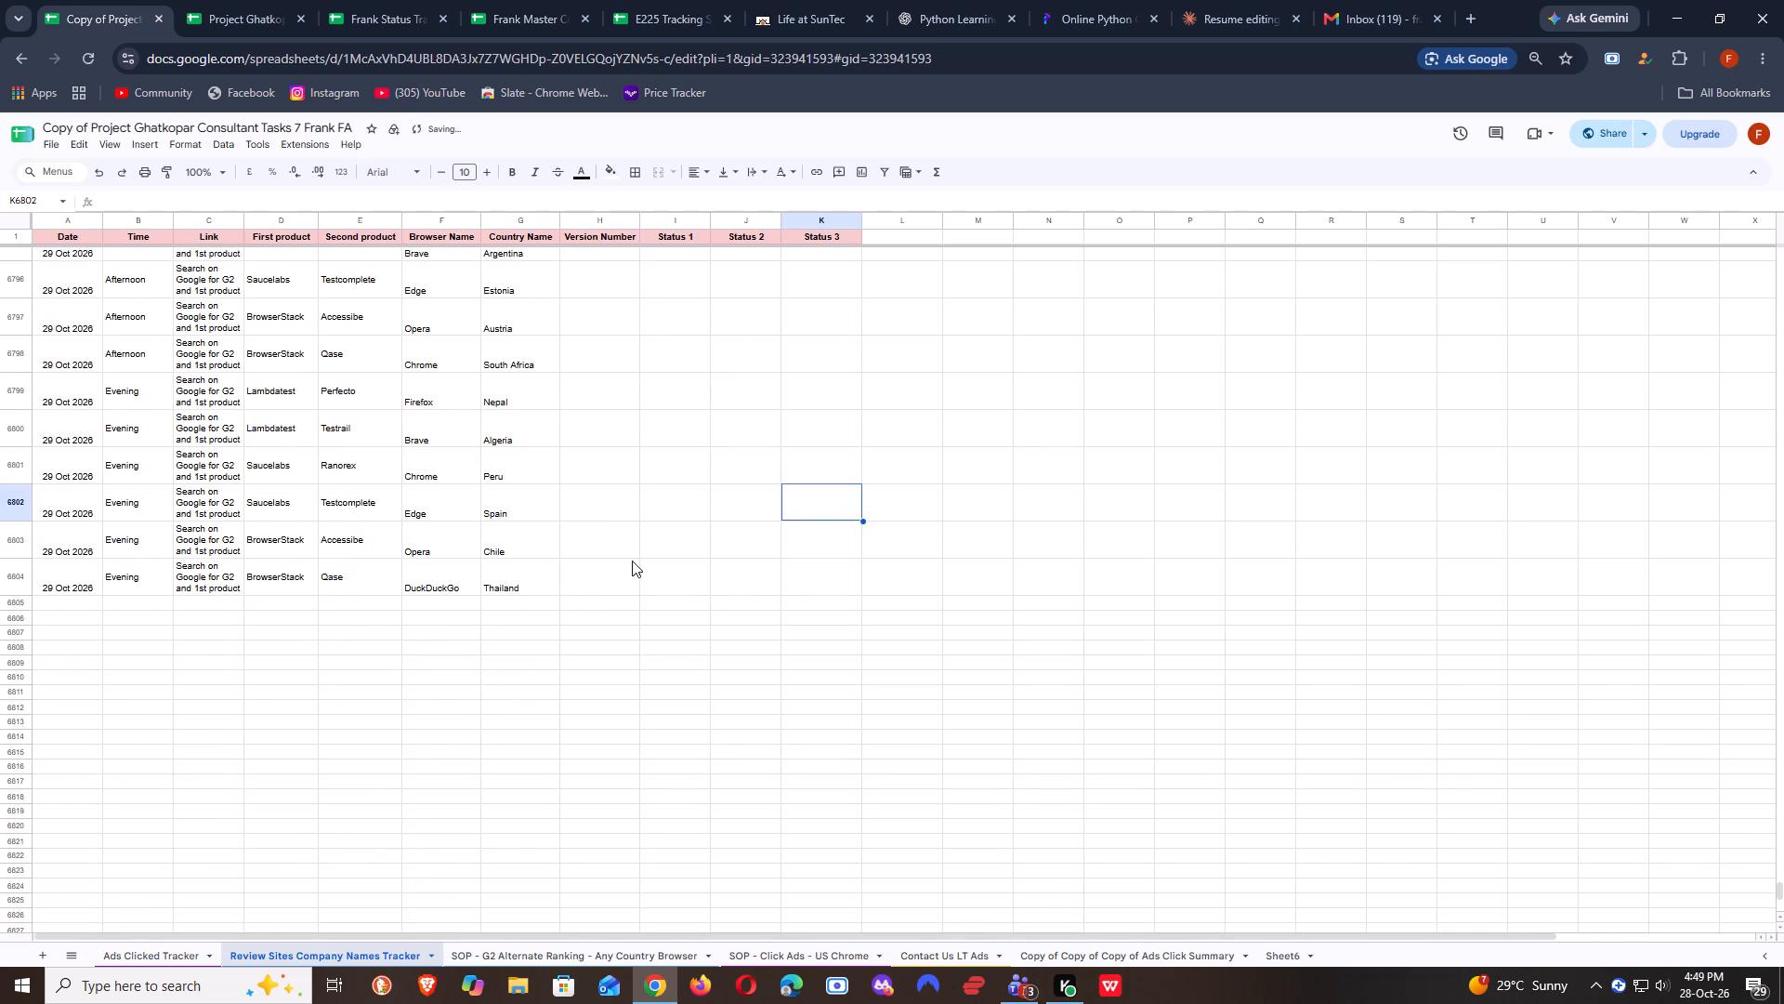
Move the Testing keyword table from beside the 28 Oct 2026 rows to the Status 3 column, starting at the 29 Oct 2026 Ireland row.
scroll(623, 563, "up", 10)
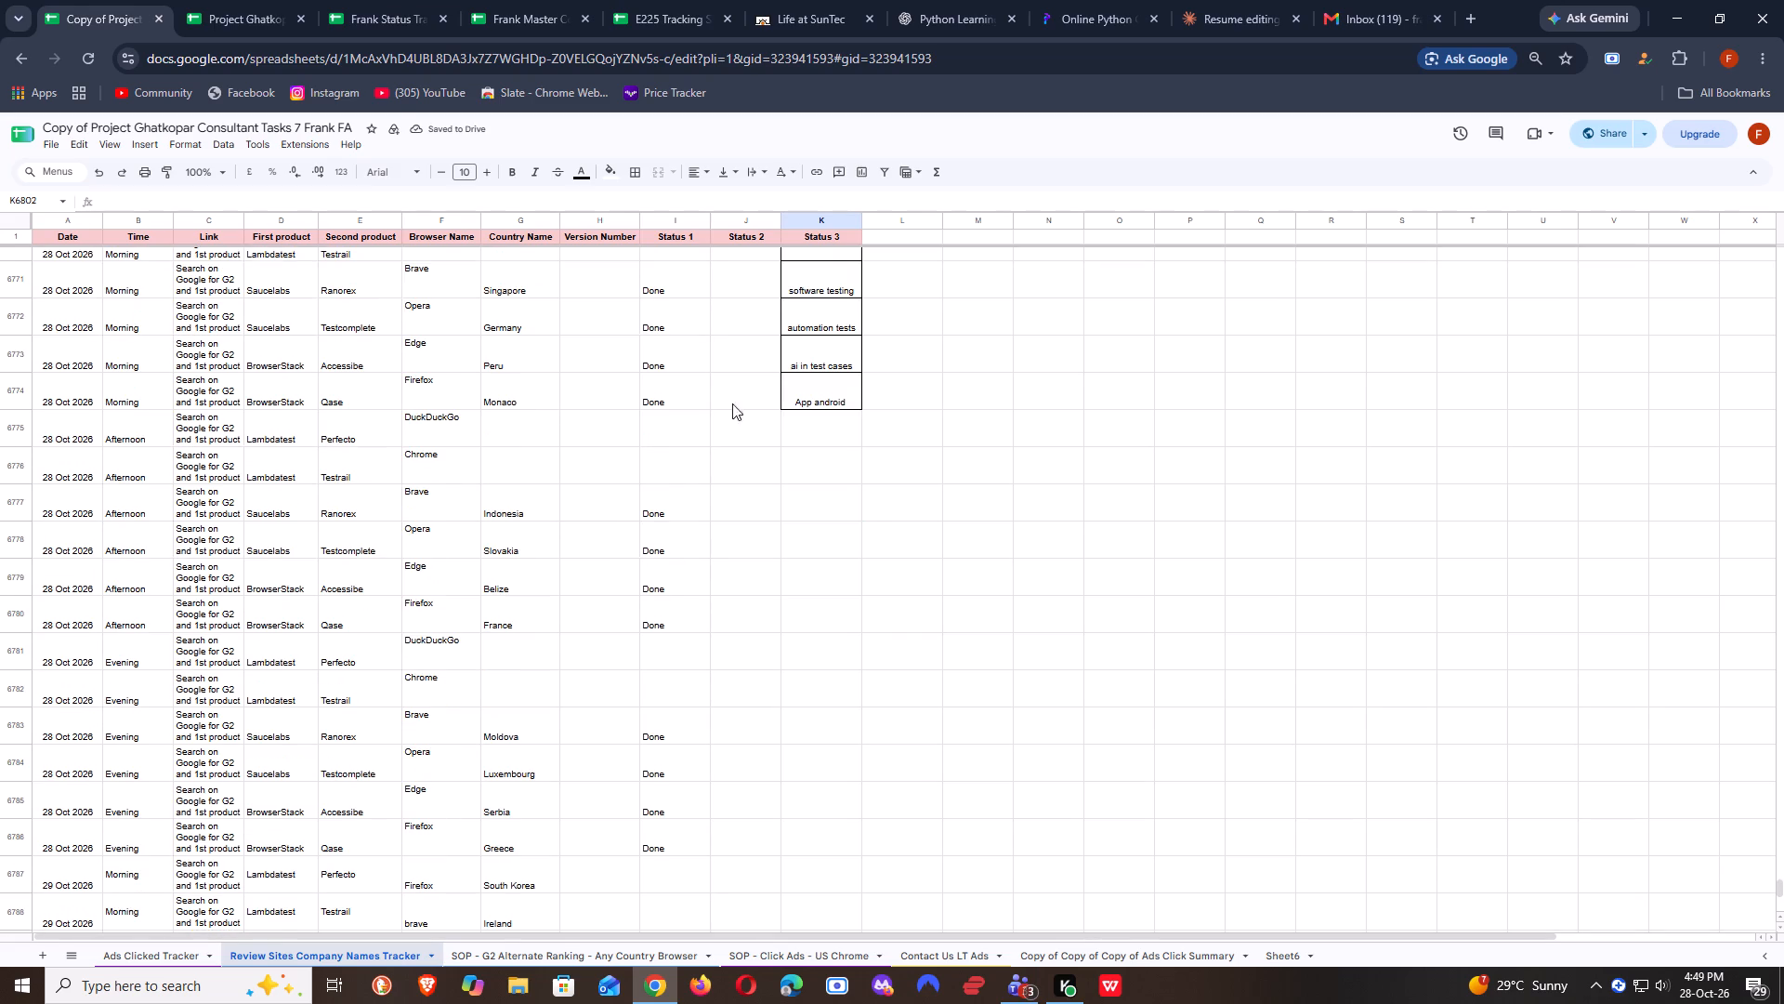
scroll(825, 262, "up", 1)
left_click_drag(811, 330, 814, 475)
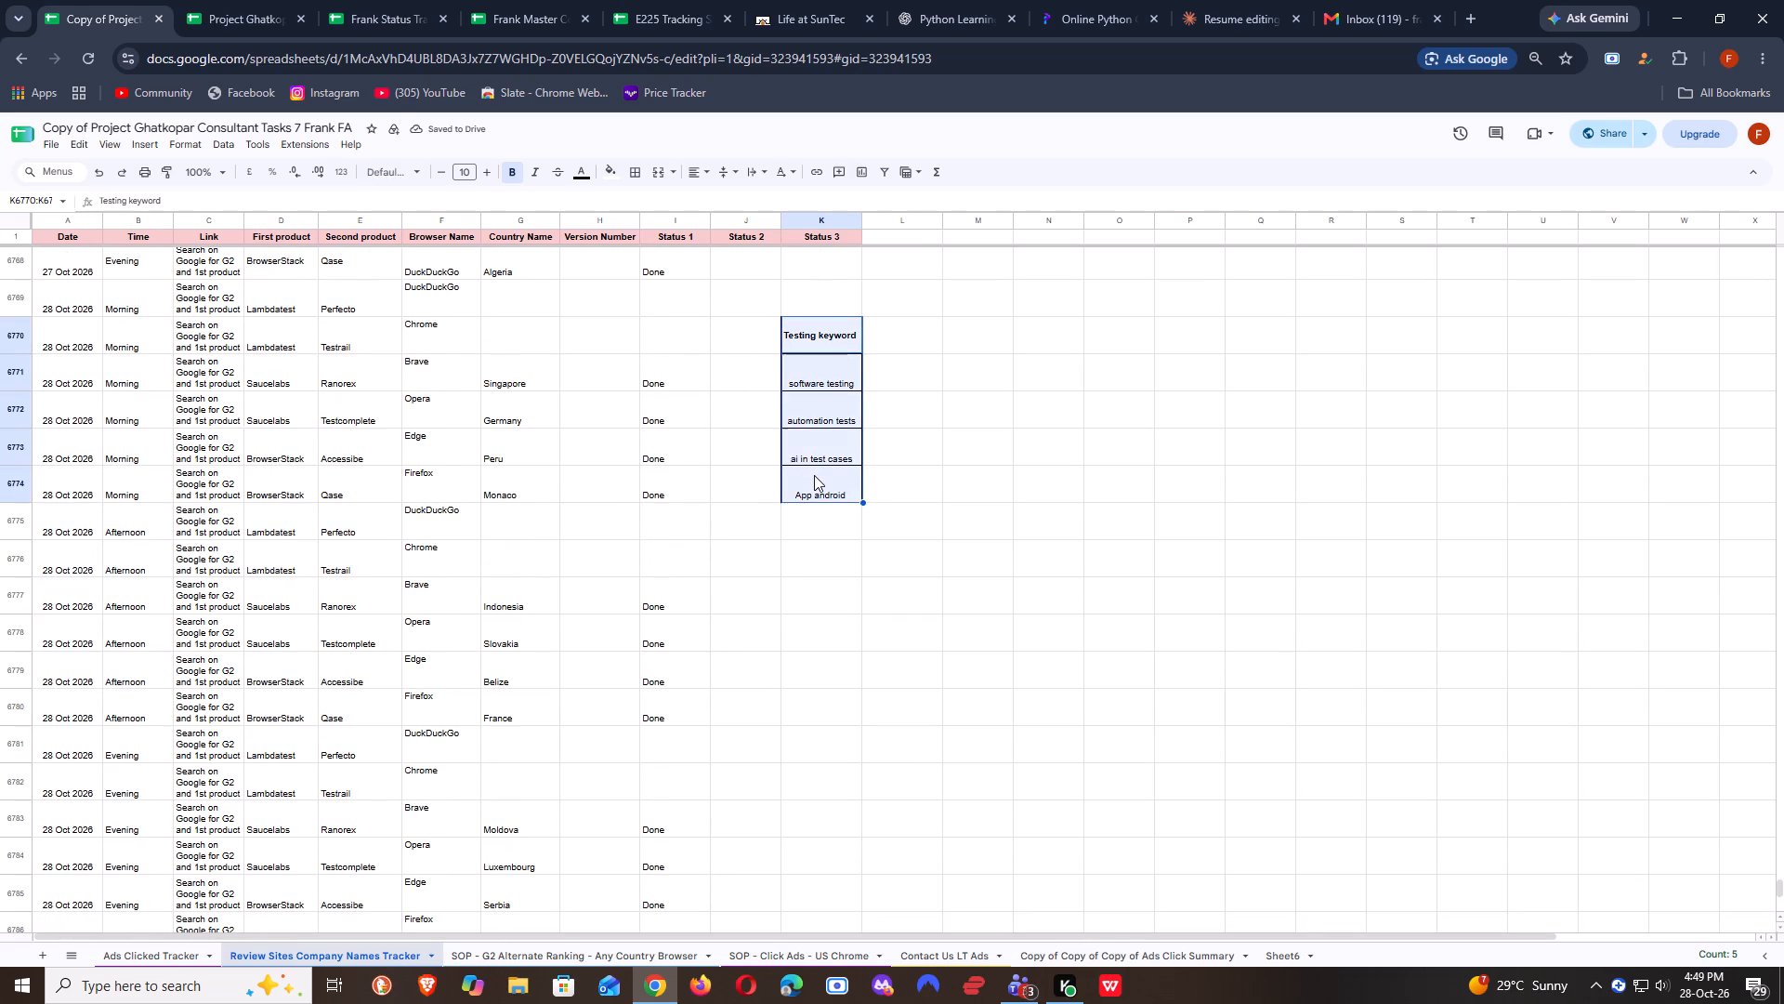
key("ctrl+x")
scroll(814, 475, "down", 5)
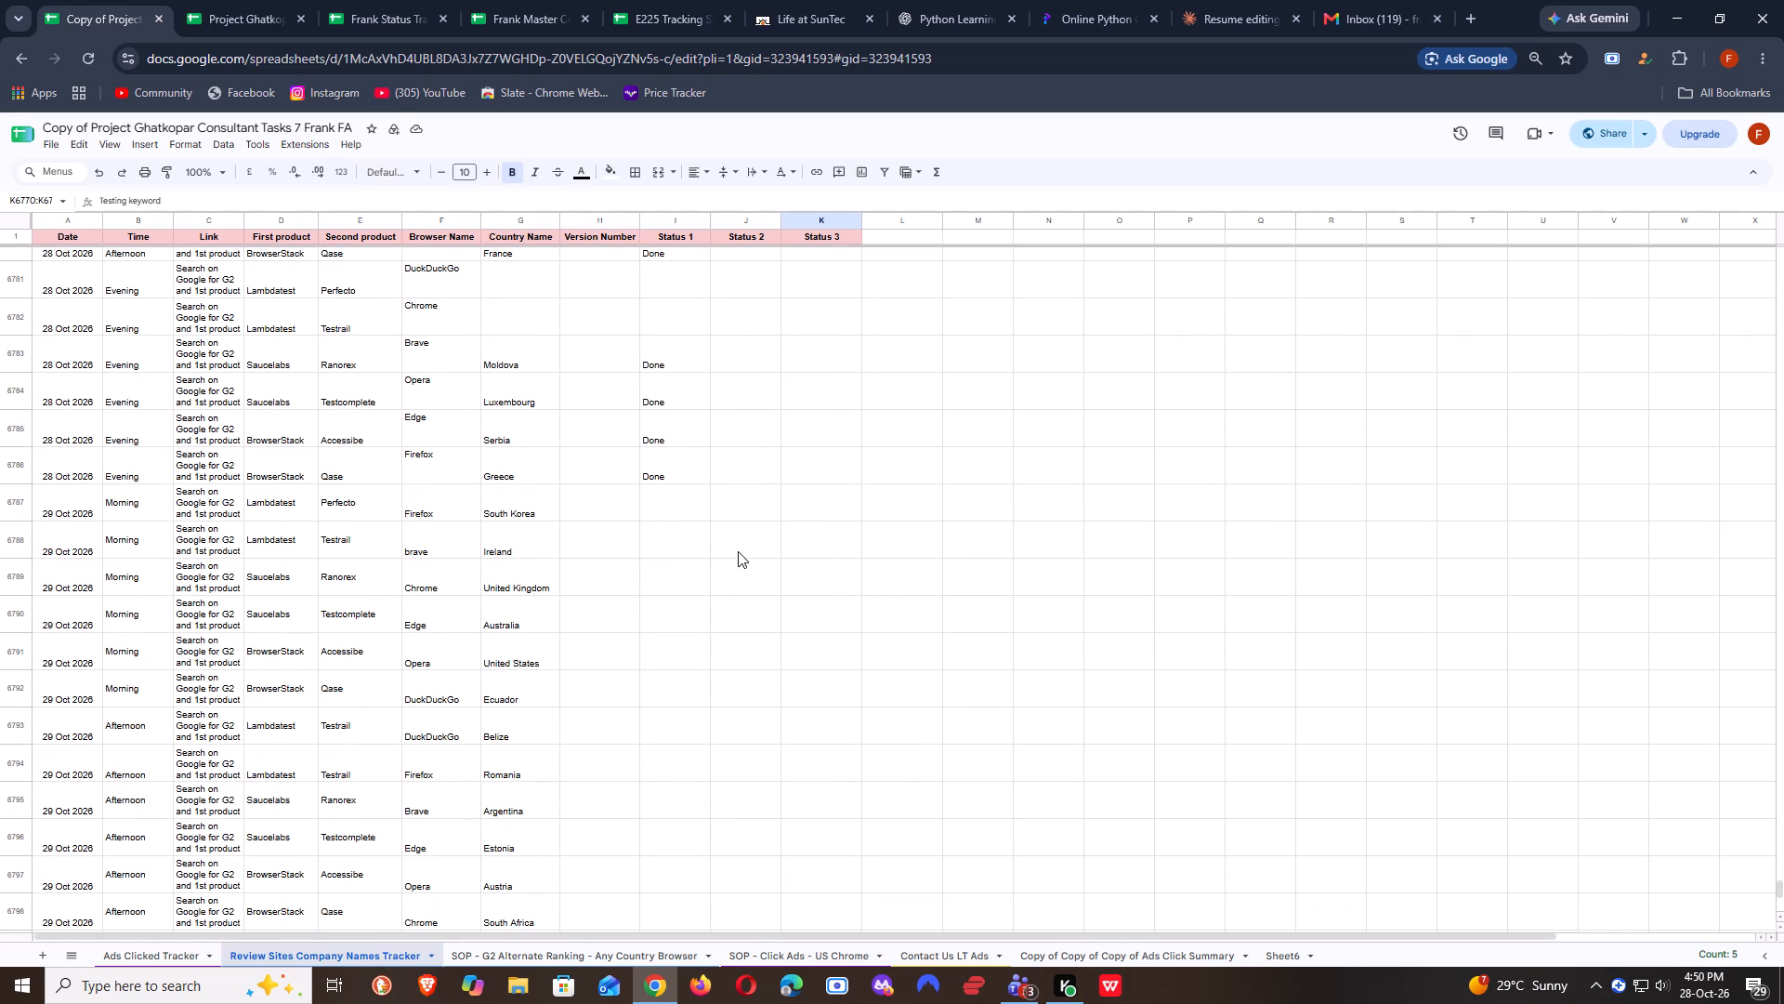
left_click(833, 535)
key("ctrl+v")
left_click(971, 531)
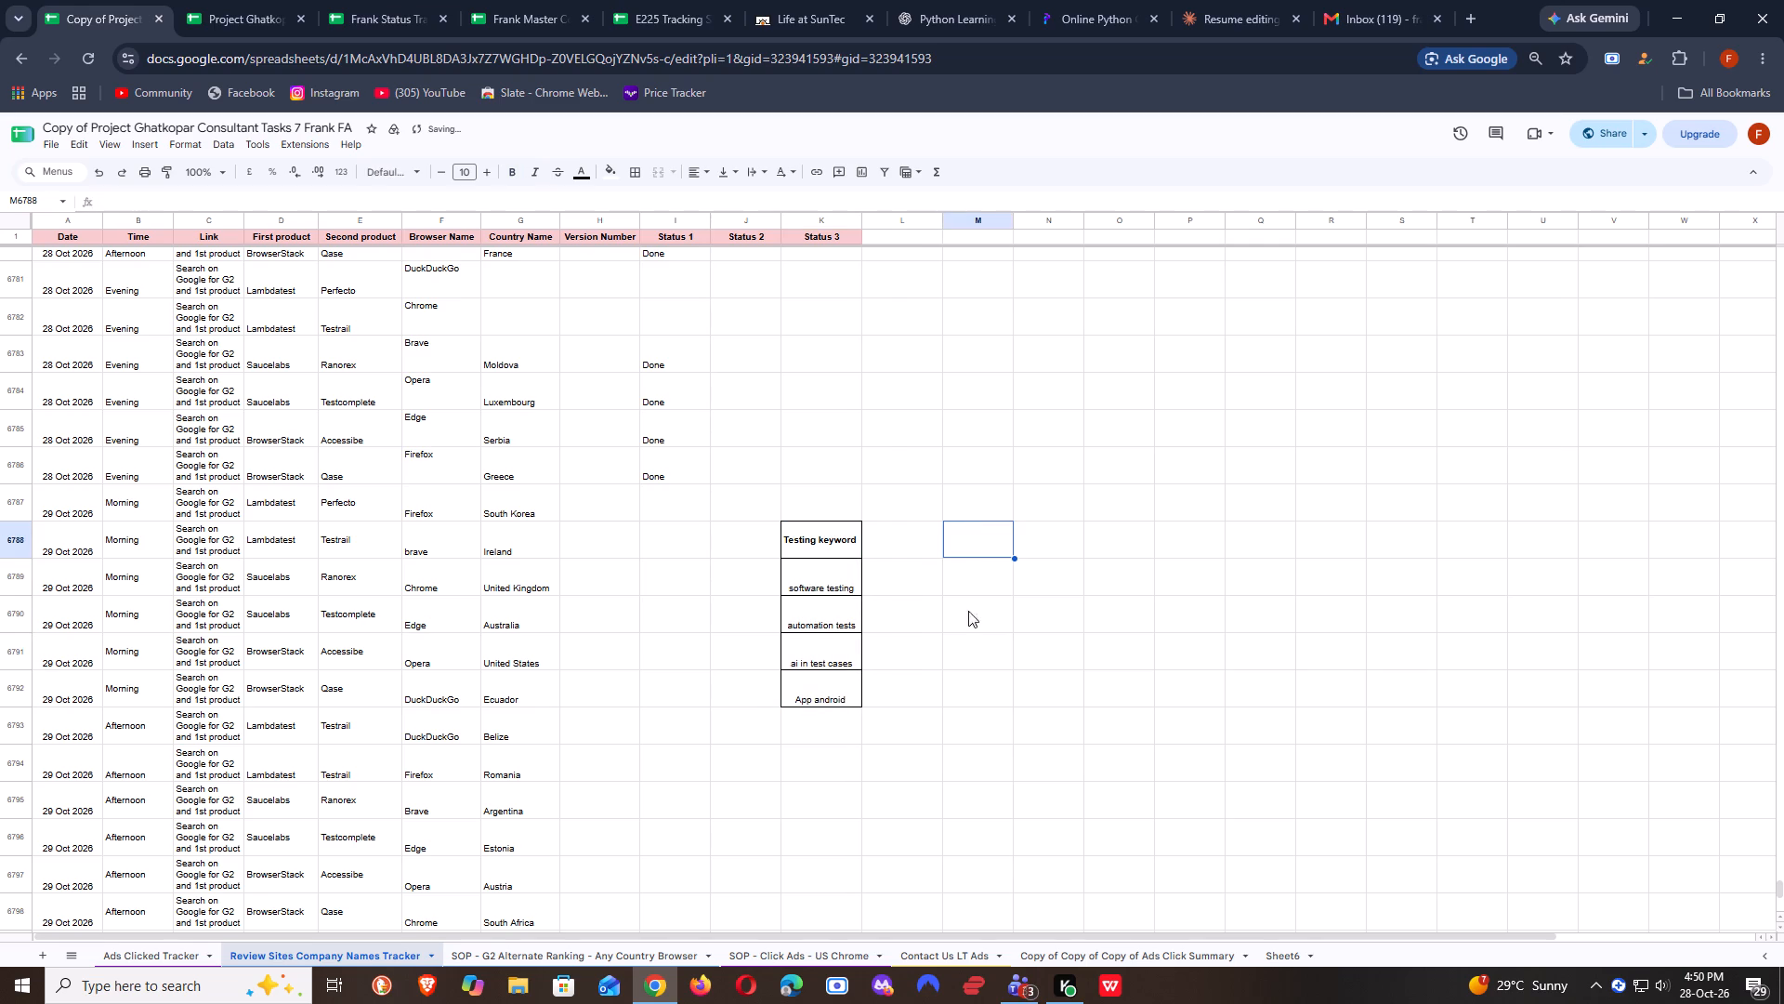
Open the Ads Clicked Tracker sheet to view the 28-Oct-26 keyword and BrowserStack click tables.
left_click(184, 0)
left_click(72, 0)
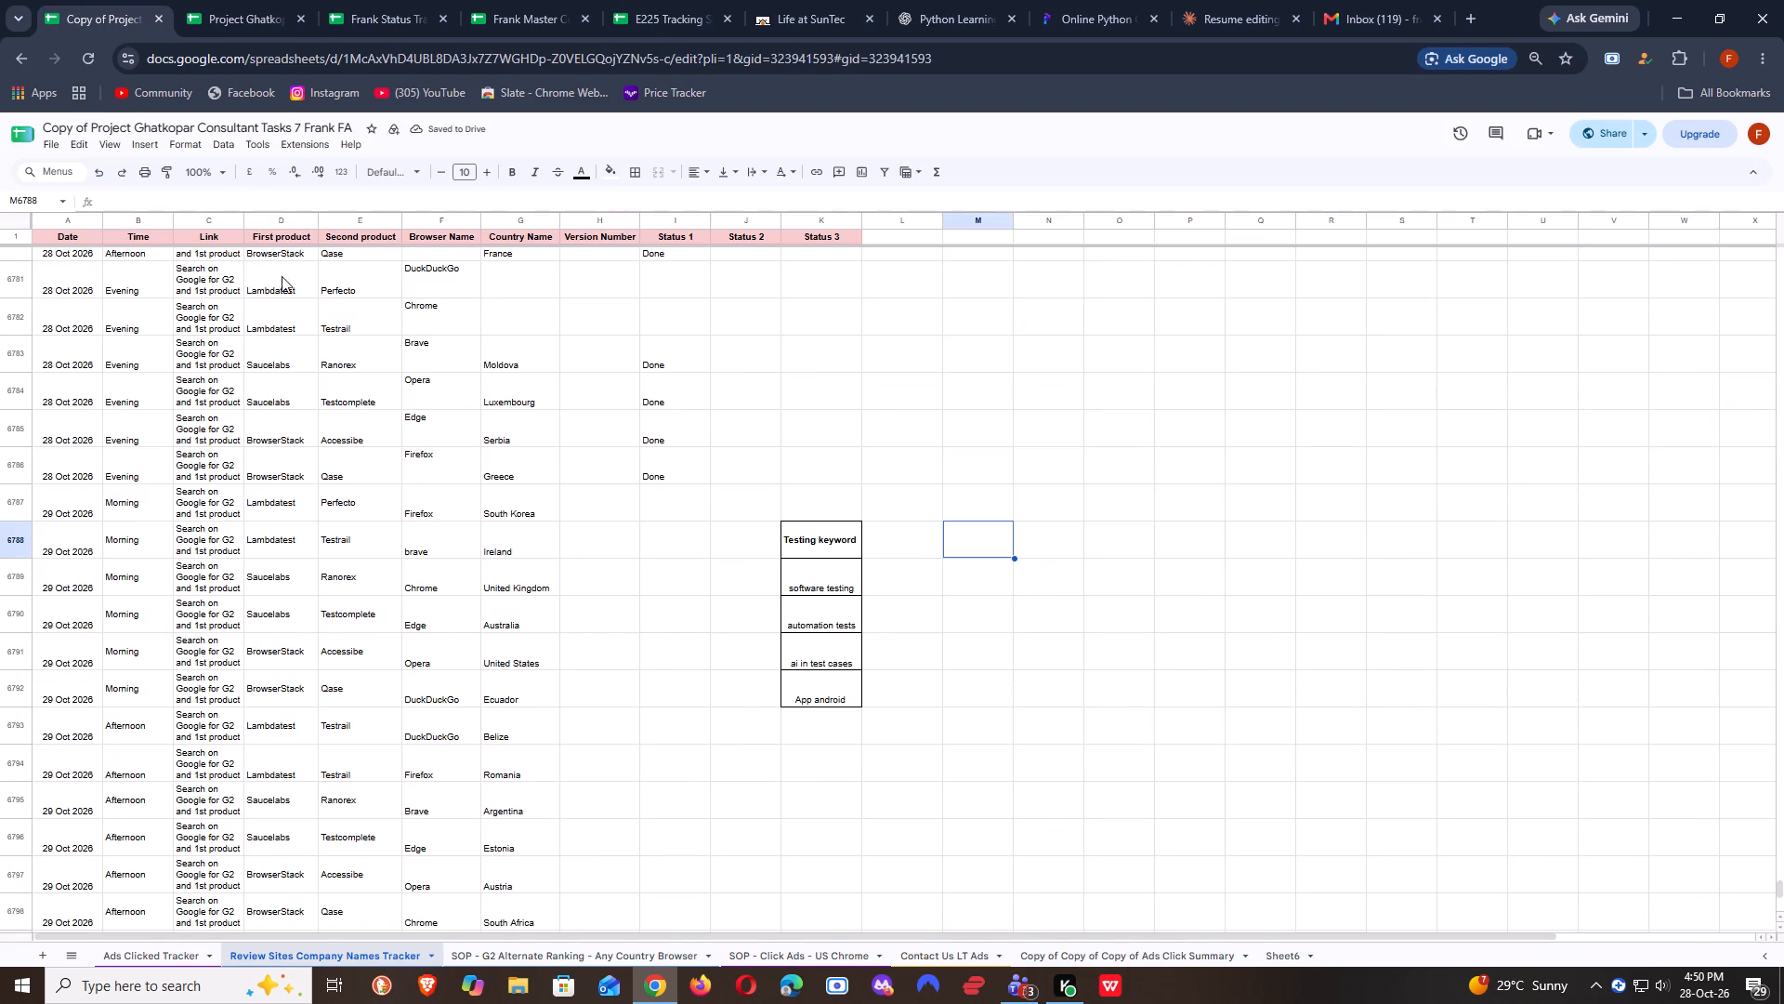
left_click(122, 956)
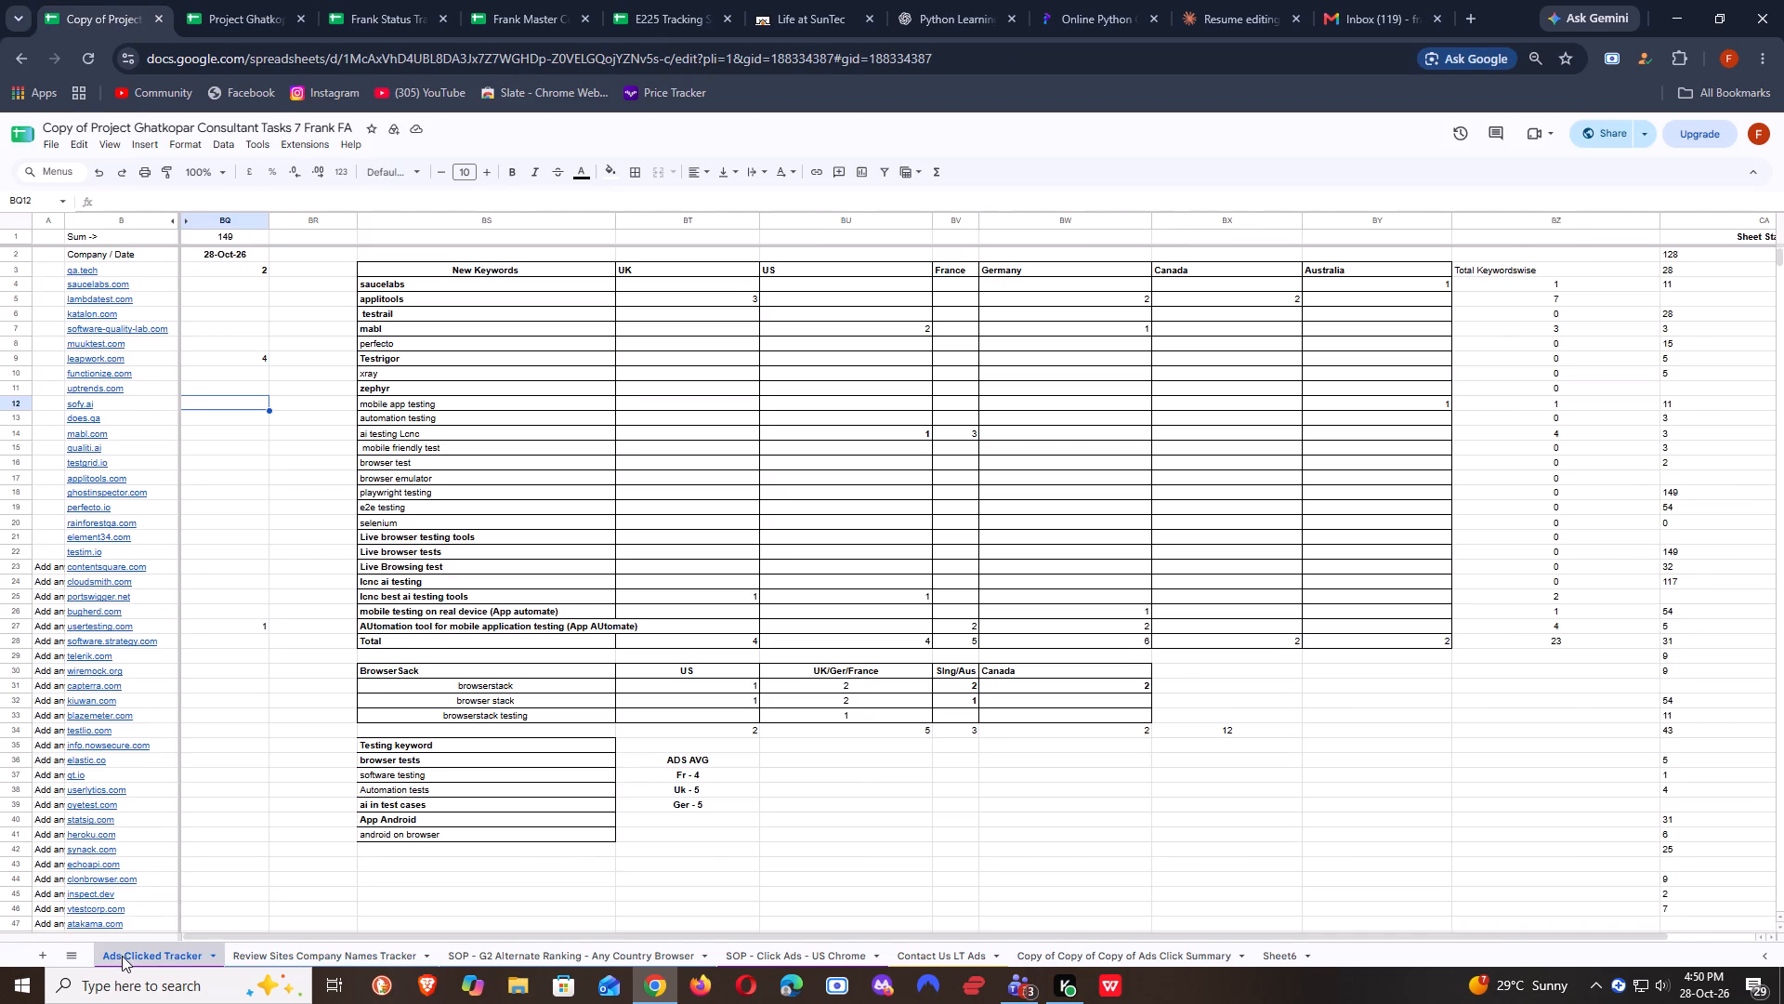
left_click(911, 893)
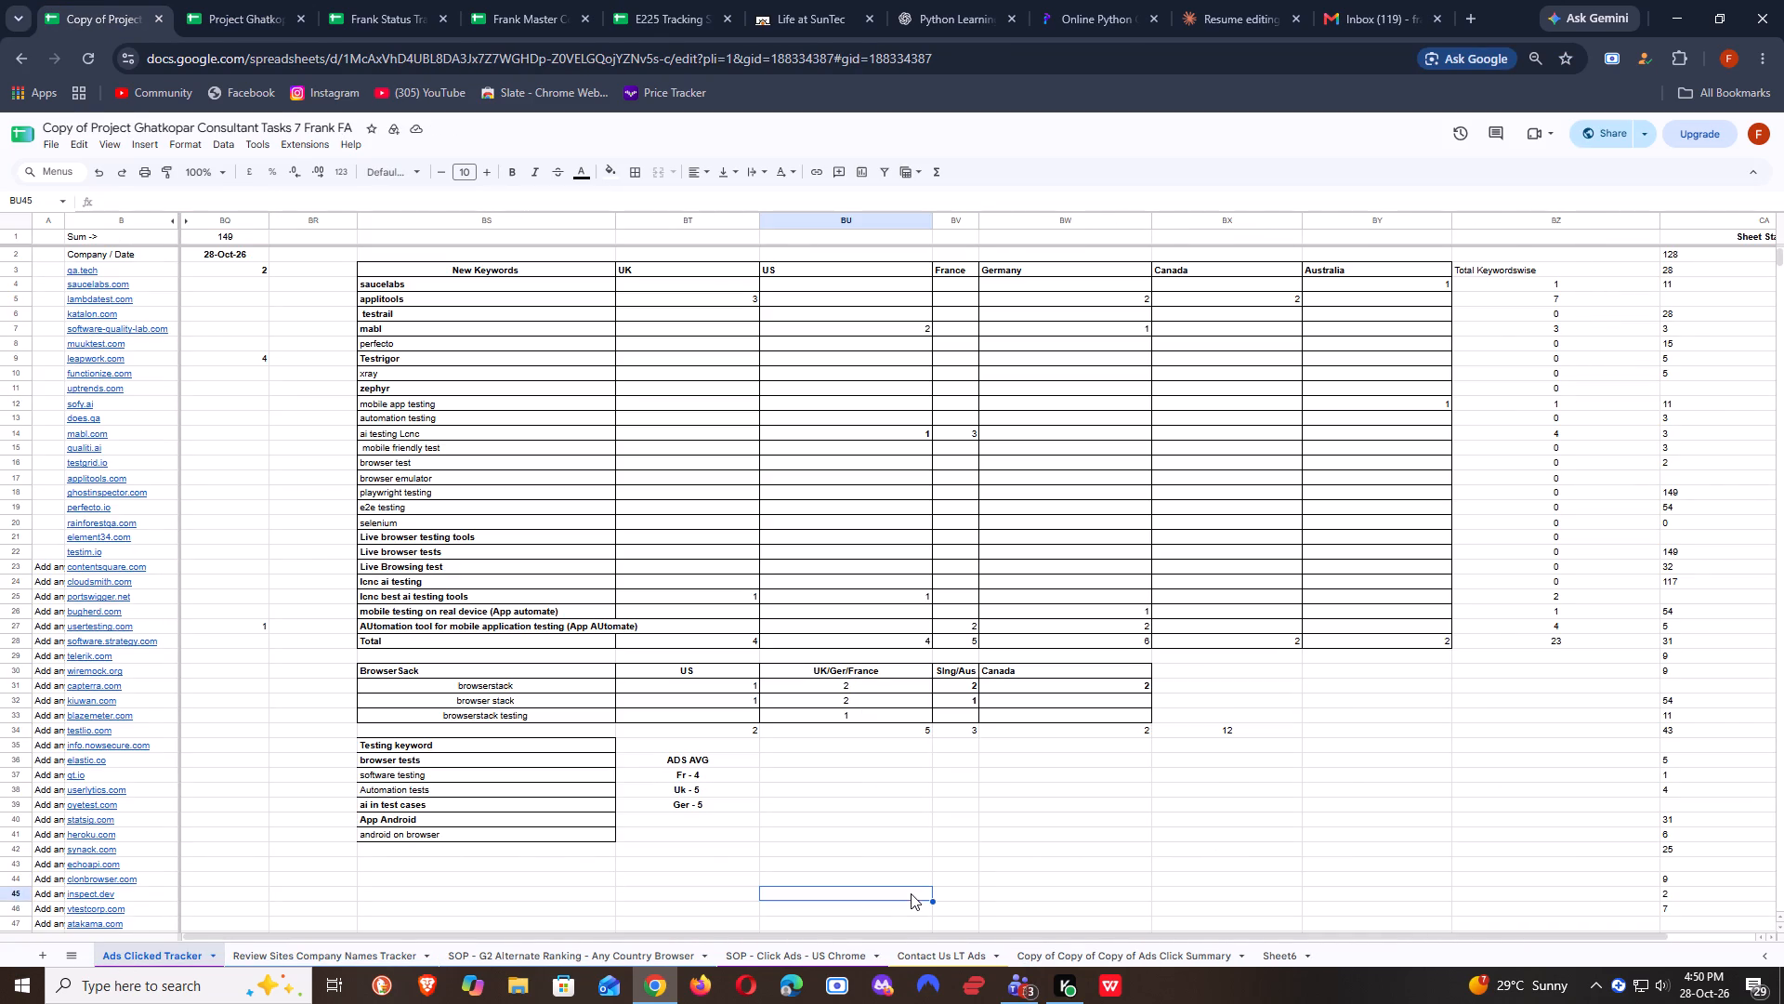
scroll(908, 876, "up", 6)
left_click(1710, 246)
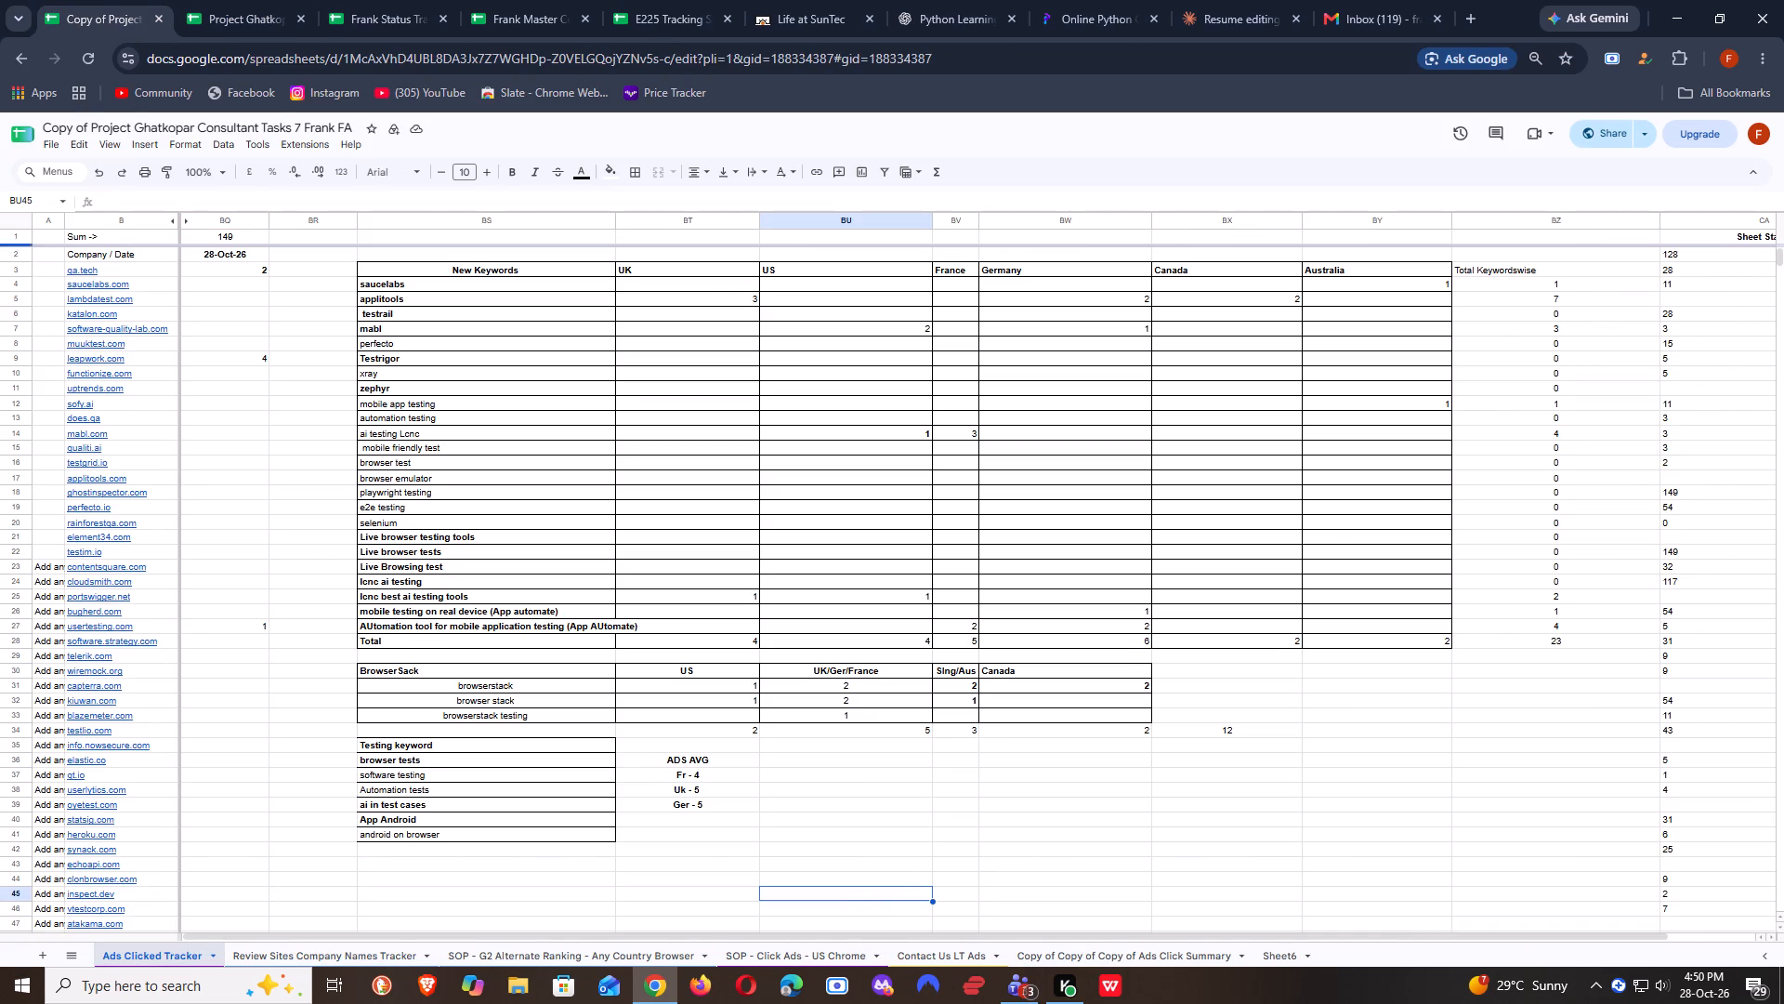
Copy the daily totals column beside the keyword tables and paste it as values under 28th Oct 2026 in the Copy of Copy of Copy of Ads Click Summary sheet.
left_click(1708, 258)
key("ctrl+shift+Down")
key("ctrl+shift+Down")
key("ctrl+shift+Down")
key("ctrl+shift+Down")
key("ctrl+shift+Down")
key("ctrl+shift+Down")
key("ctrl+shift+Down")
key("ctrl+shift+Down")
key("ctrl+shift+Down")
key("ctrl+shift+Down")
key("ctrl+shift+Down")
key("ctrl+shift+Down")
key("ctrl+shift+Down")
key("ctrl+shift+Down")
key("ctrl+shift+Down")
key("ctrl+shift+Down")
key("ctrl+shift+Down")
key("ctrl+shift+Down")
key("ctrl+shift+Down")
key("ctrl+shift+Down")
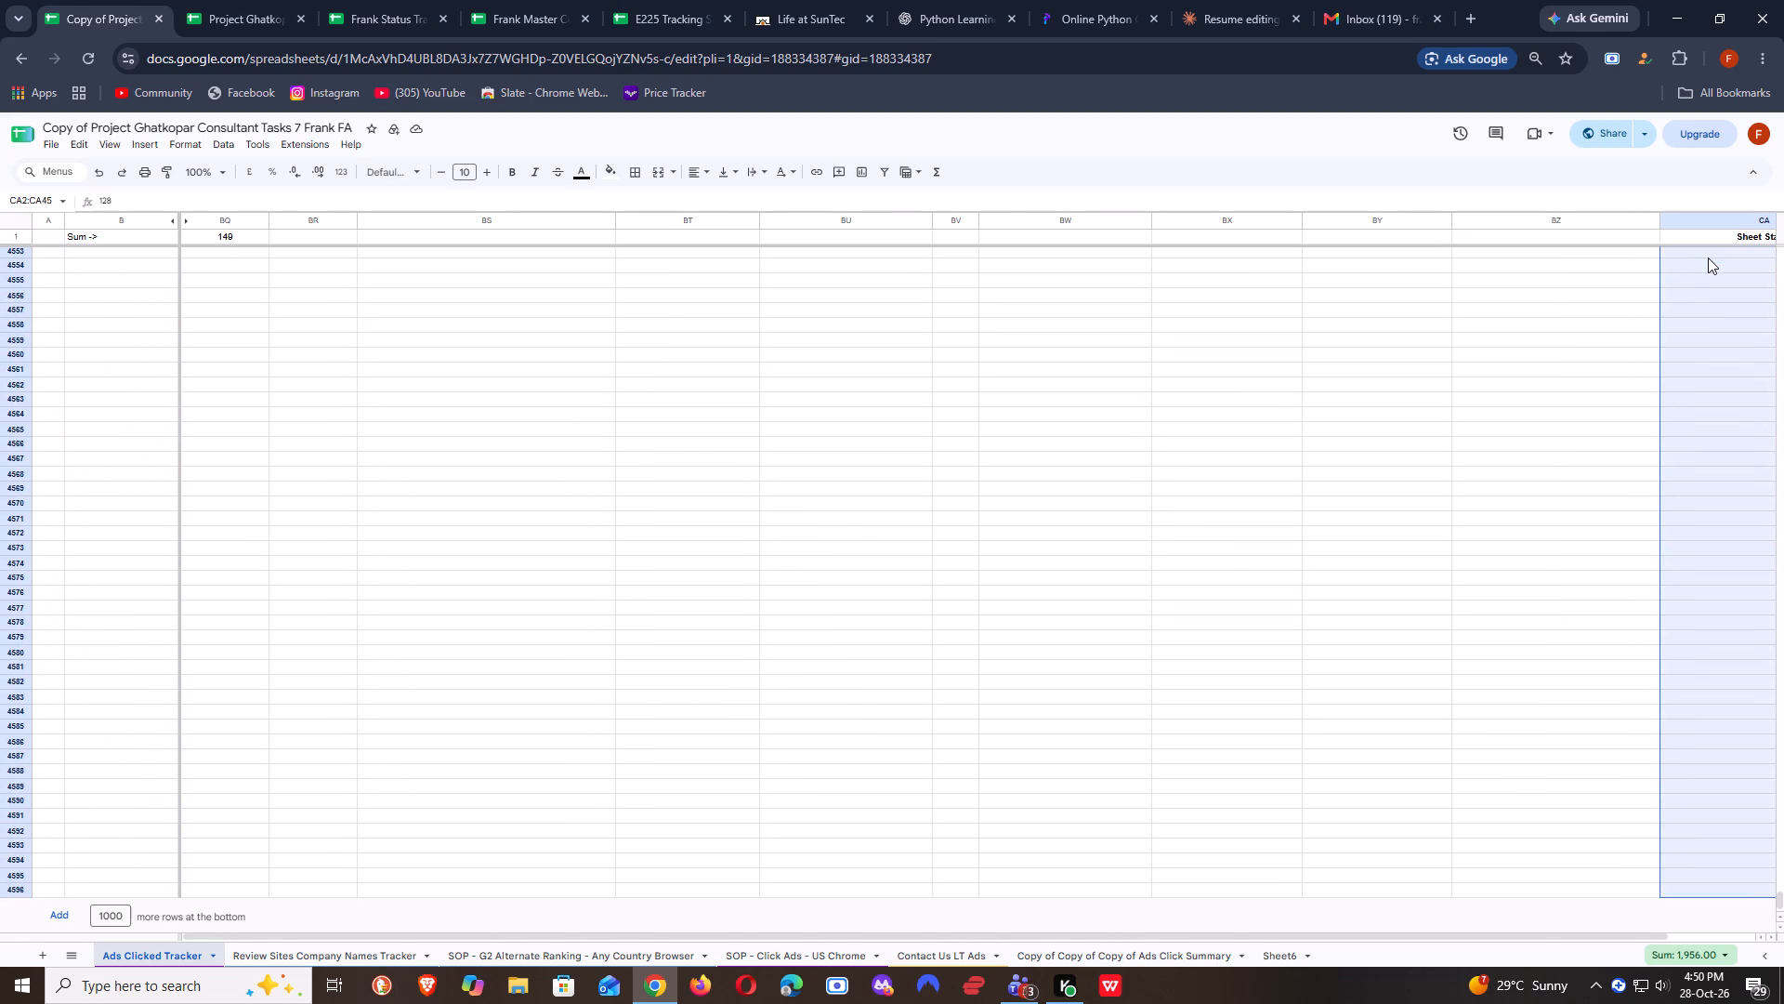
key("ctrl+c")
left_click(303, 947)
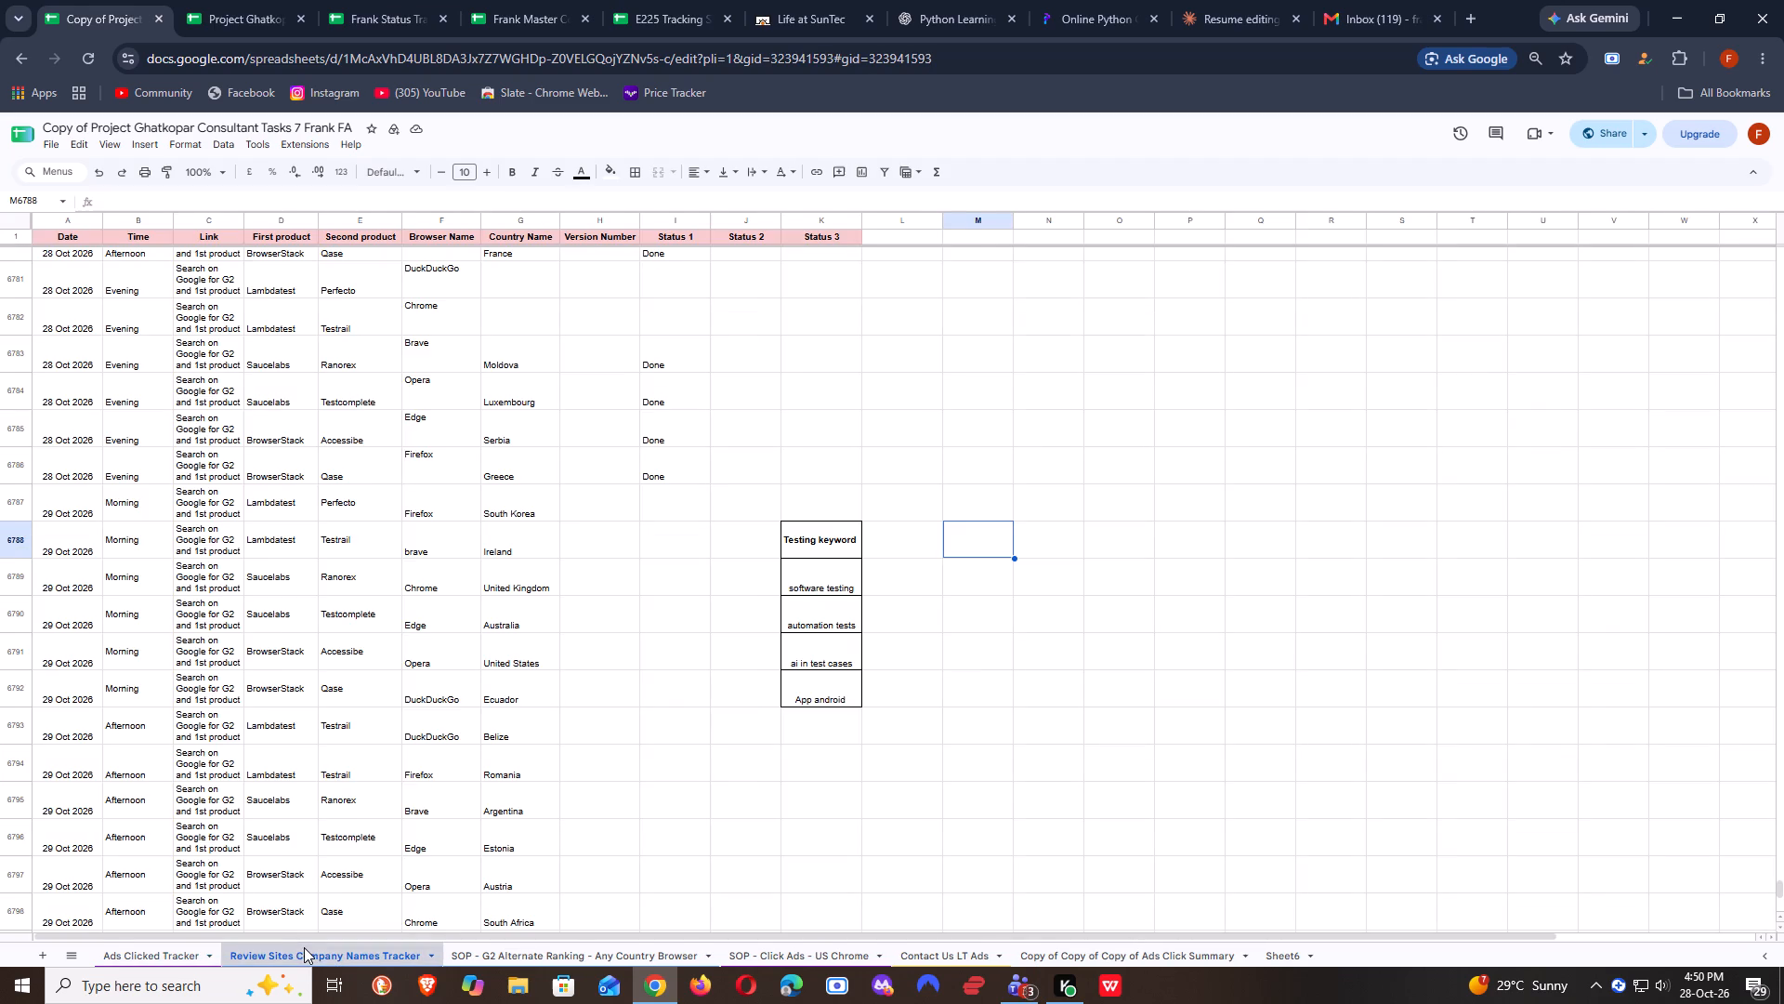
left_click(1177, 952)
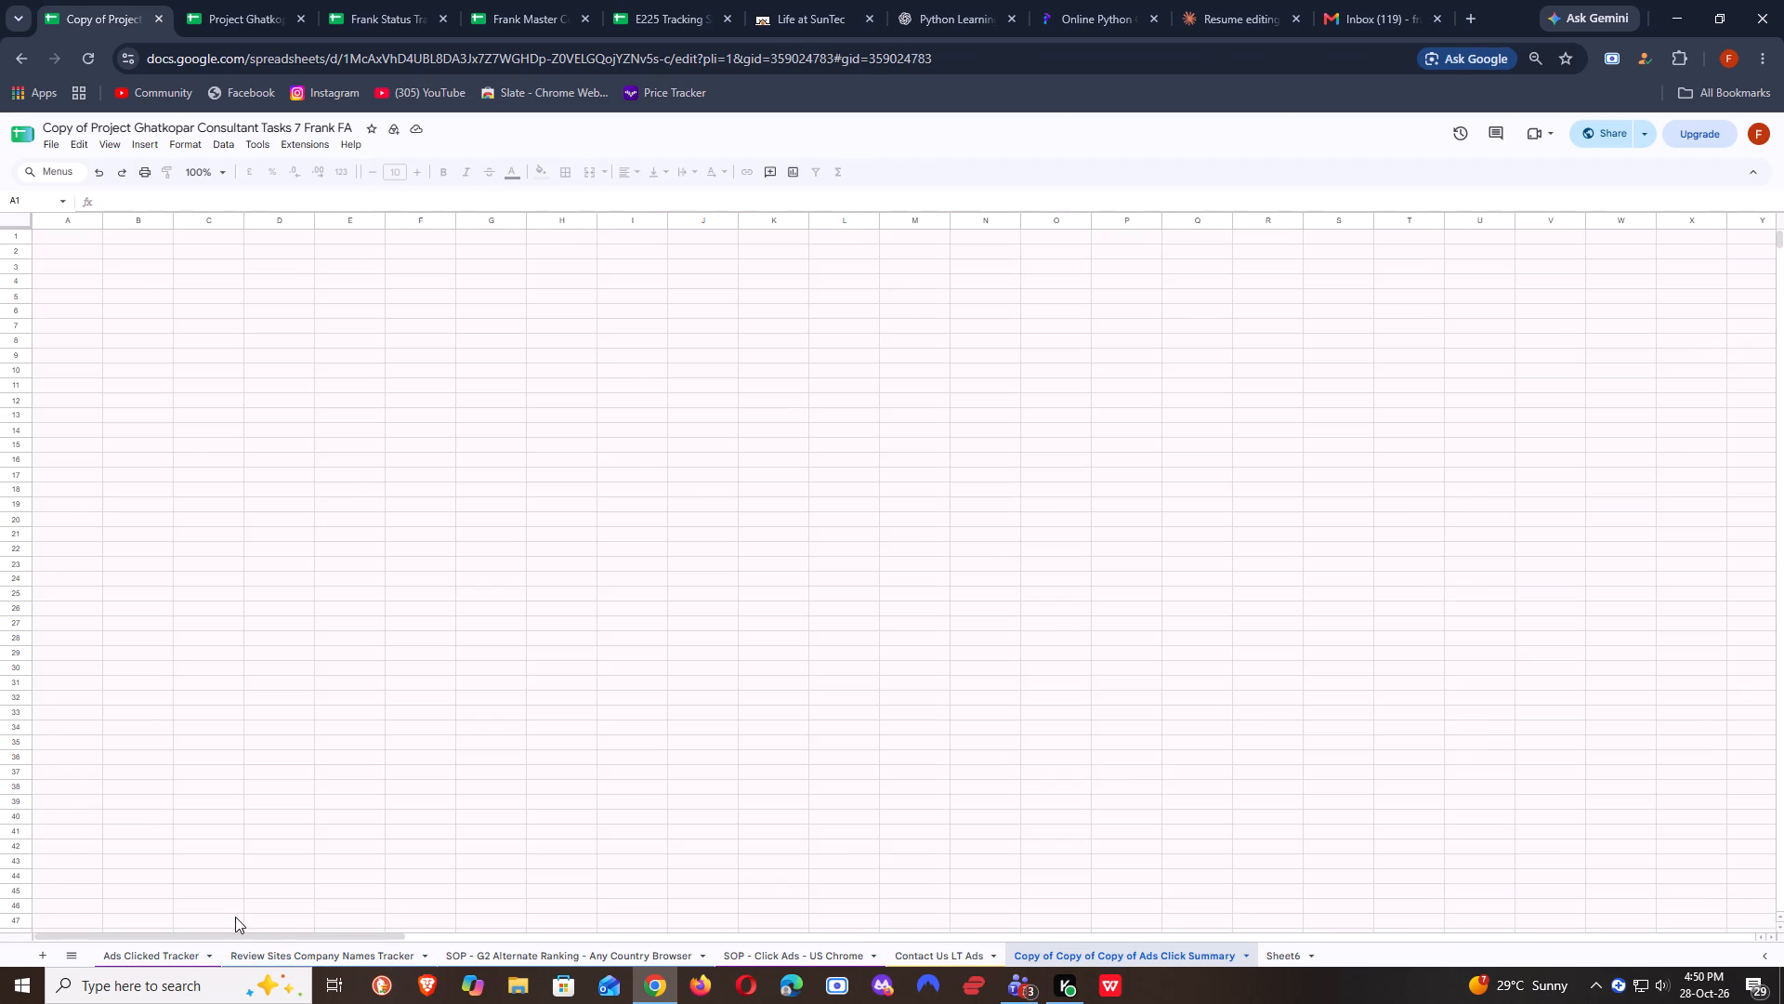
left_click_drag(252, 938, 1783, 960)
scroll(1725, 518, "up", 5)
left_click(1717, 255)
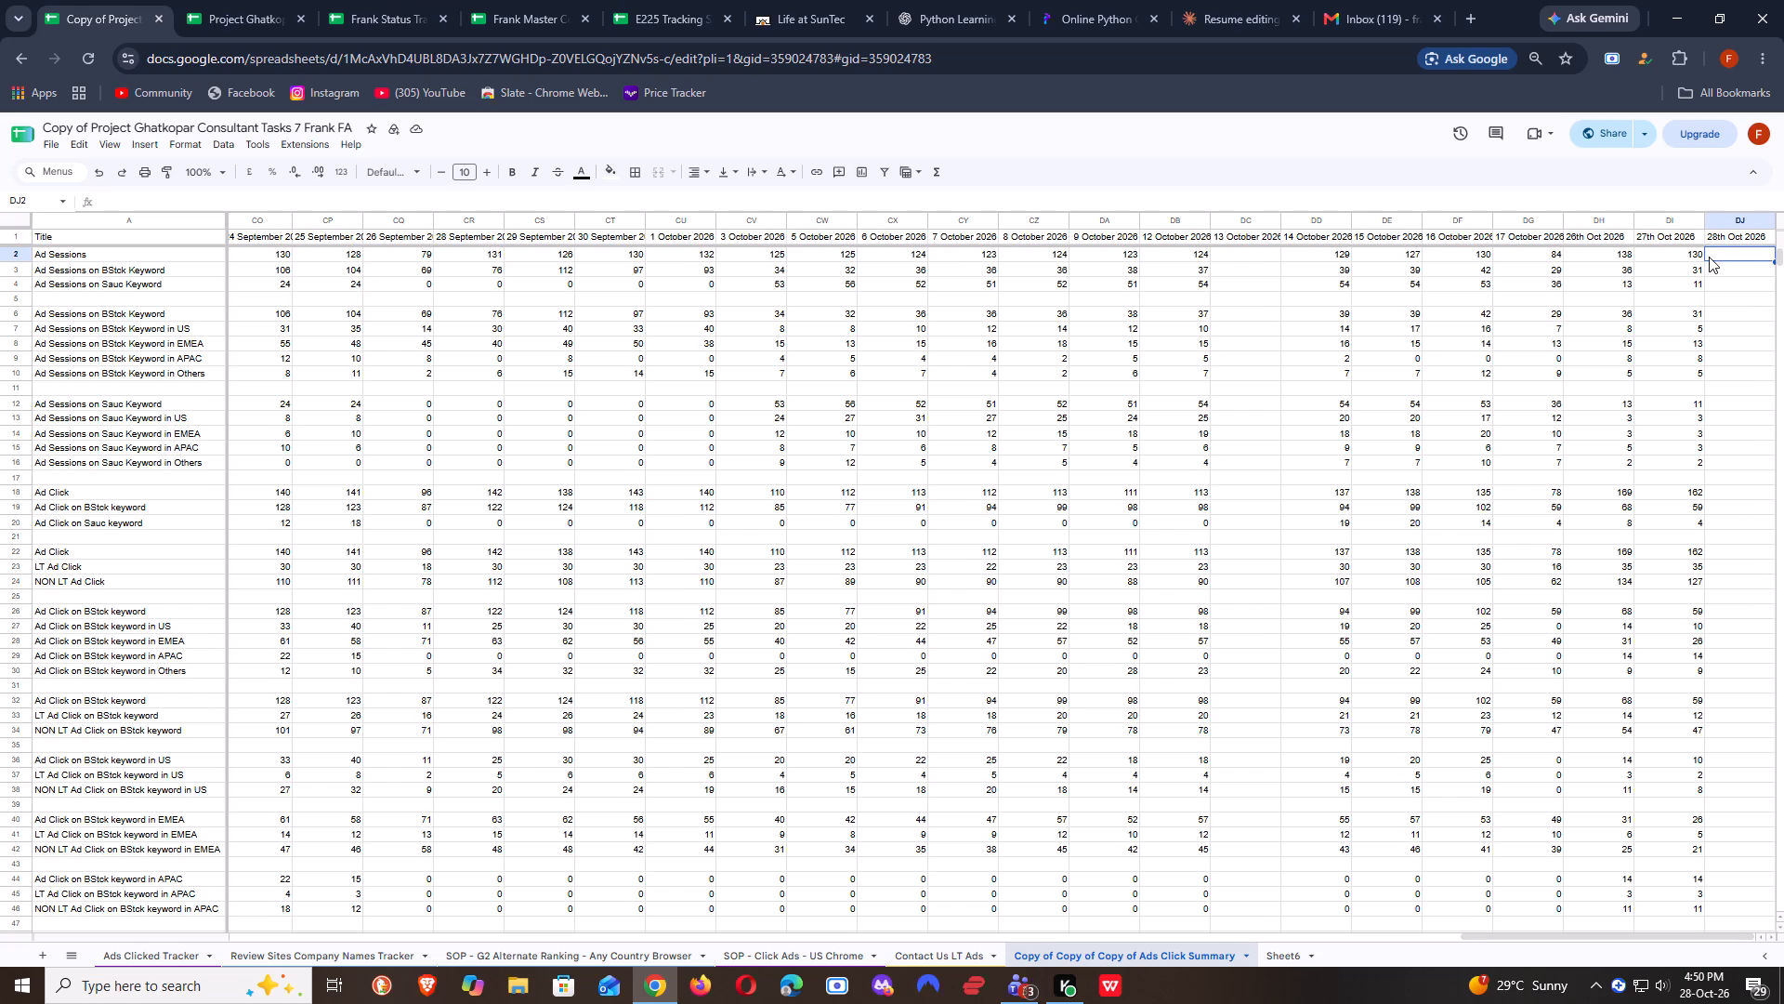
key("ctrl+shift+v")
Insert one empty column immediately after the 28th Oct 2026 column.
left_click(1724, 221)
right_click(1724, 221)
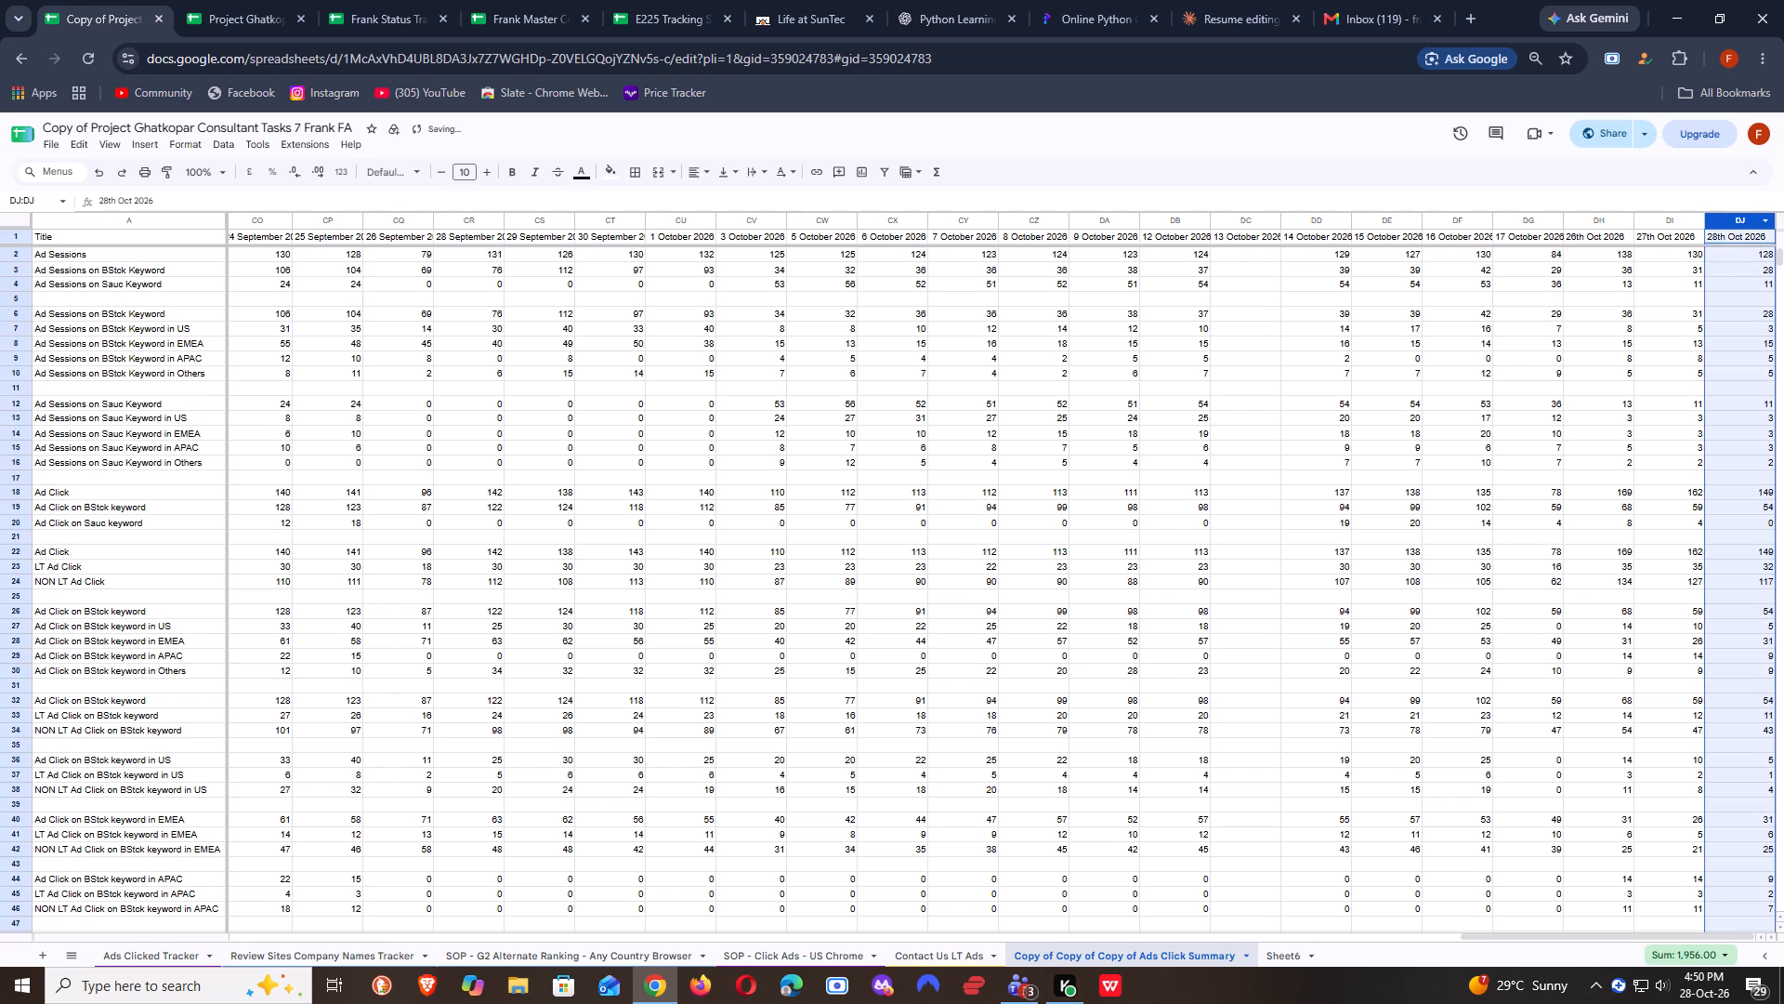
left_click(1607, 355)
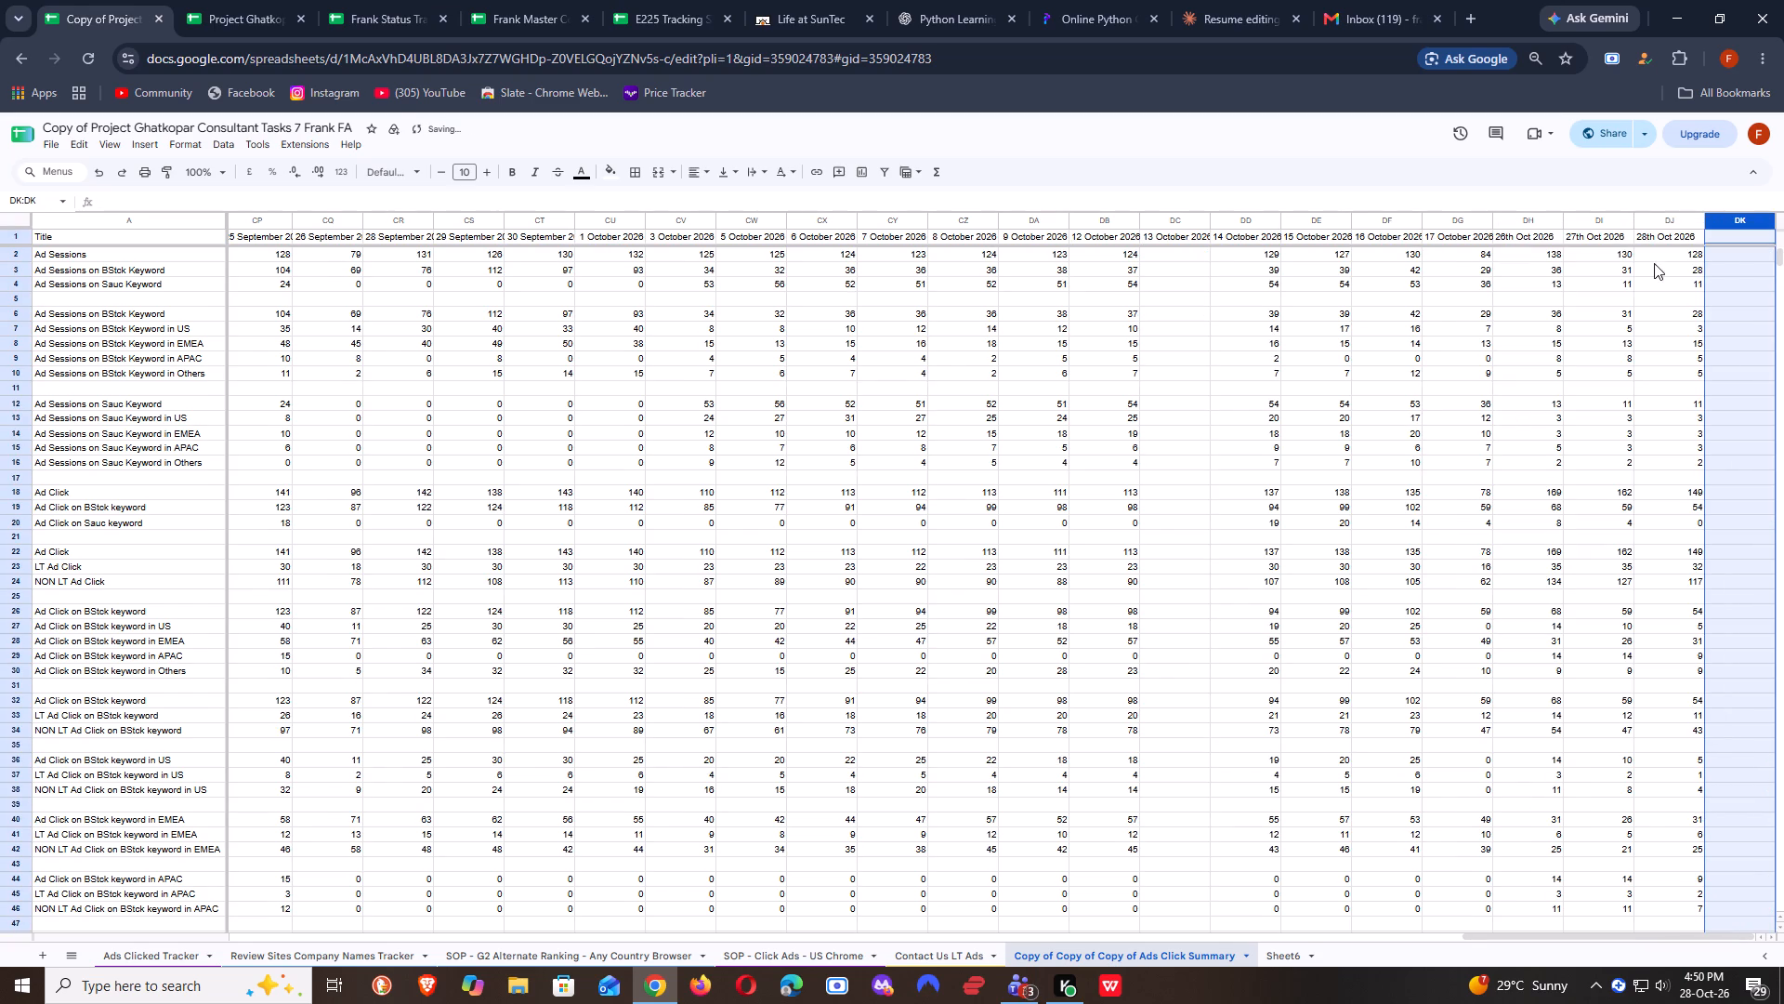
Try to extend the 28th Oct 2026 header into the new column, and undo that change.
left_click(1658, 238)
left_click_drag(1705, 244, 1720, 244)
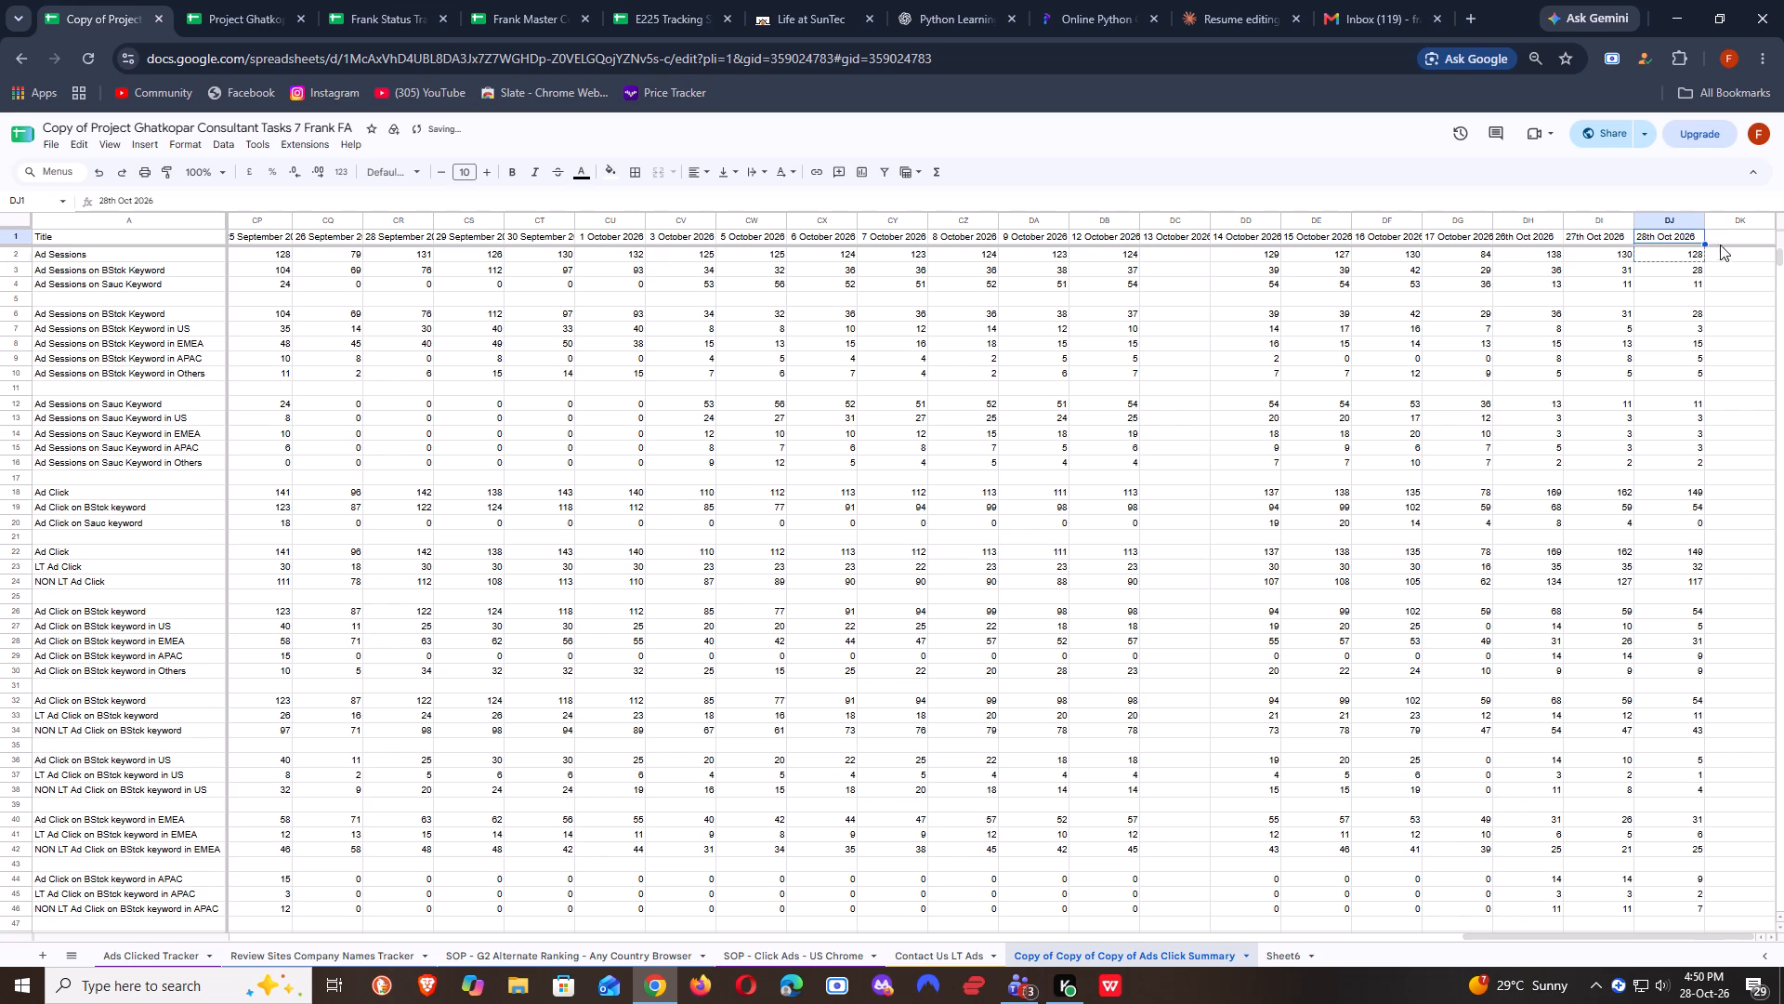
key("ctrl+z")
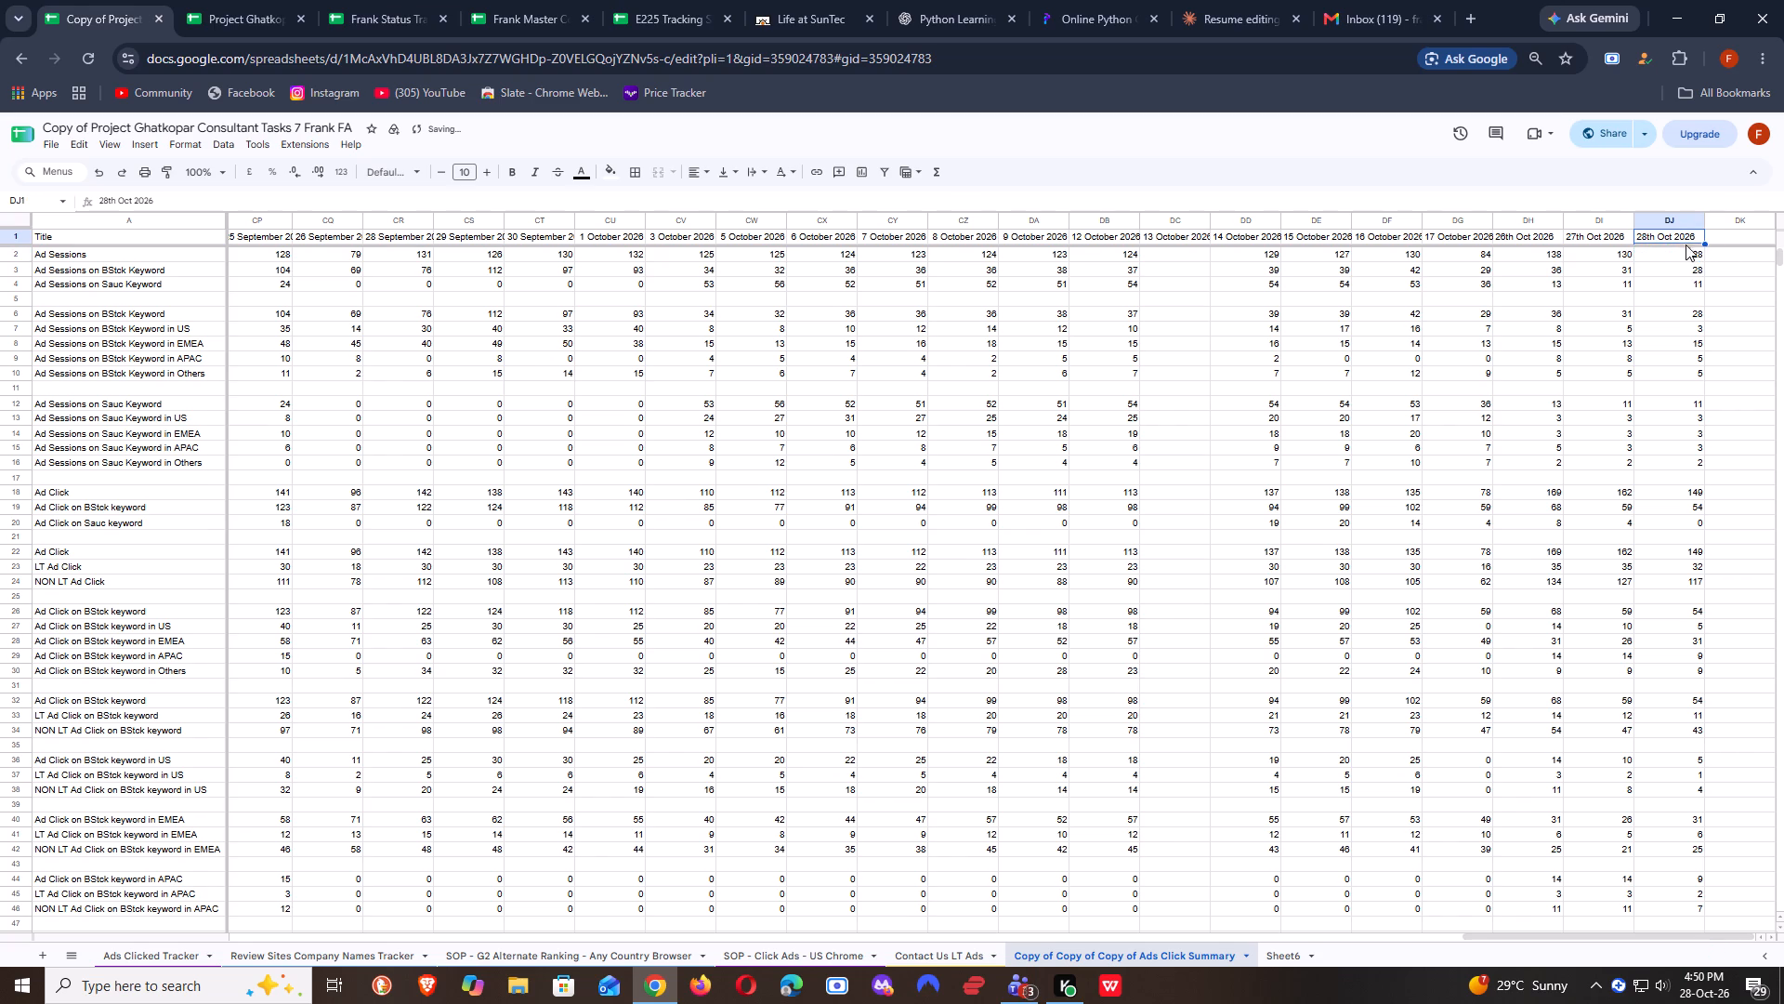
Copy the 28th Oct 2026 header into the header cell of the new empty column.
left_click(1677, 235)
key("ctrl+c")
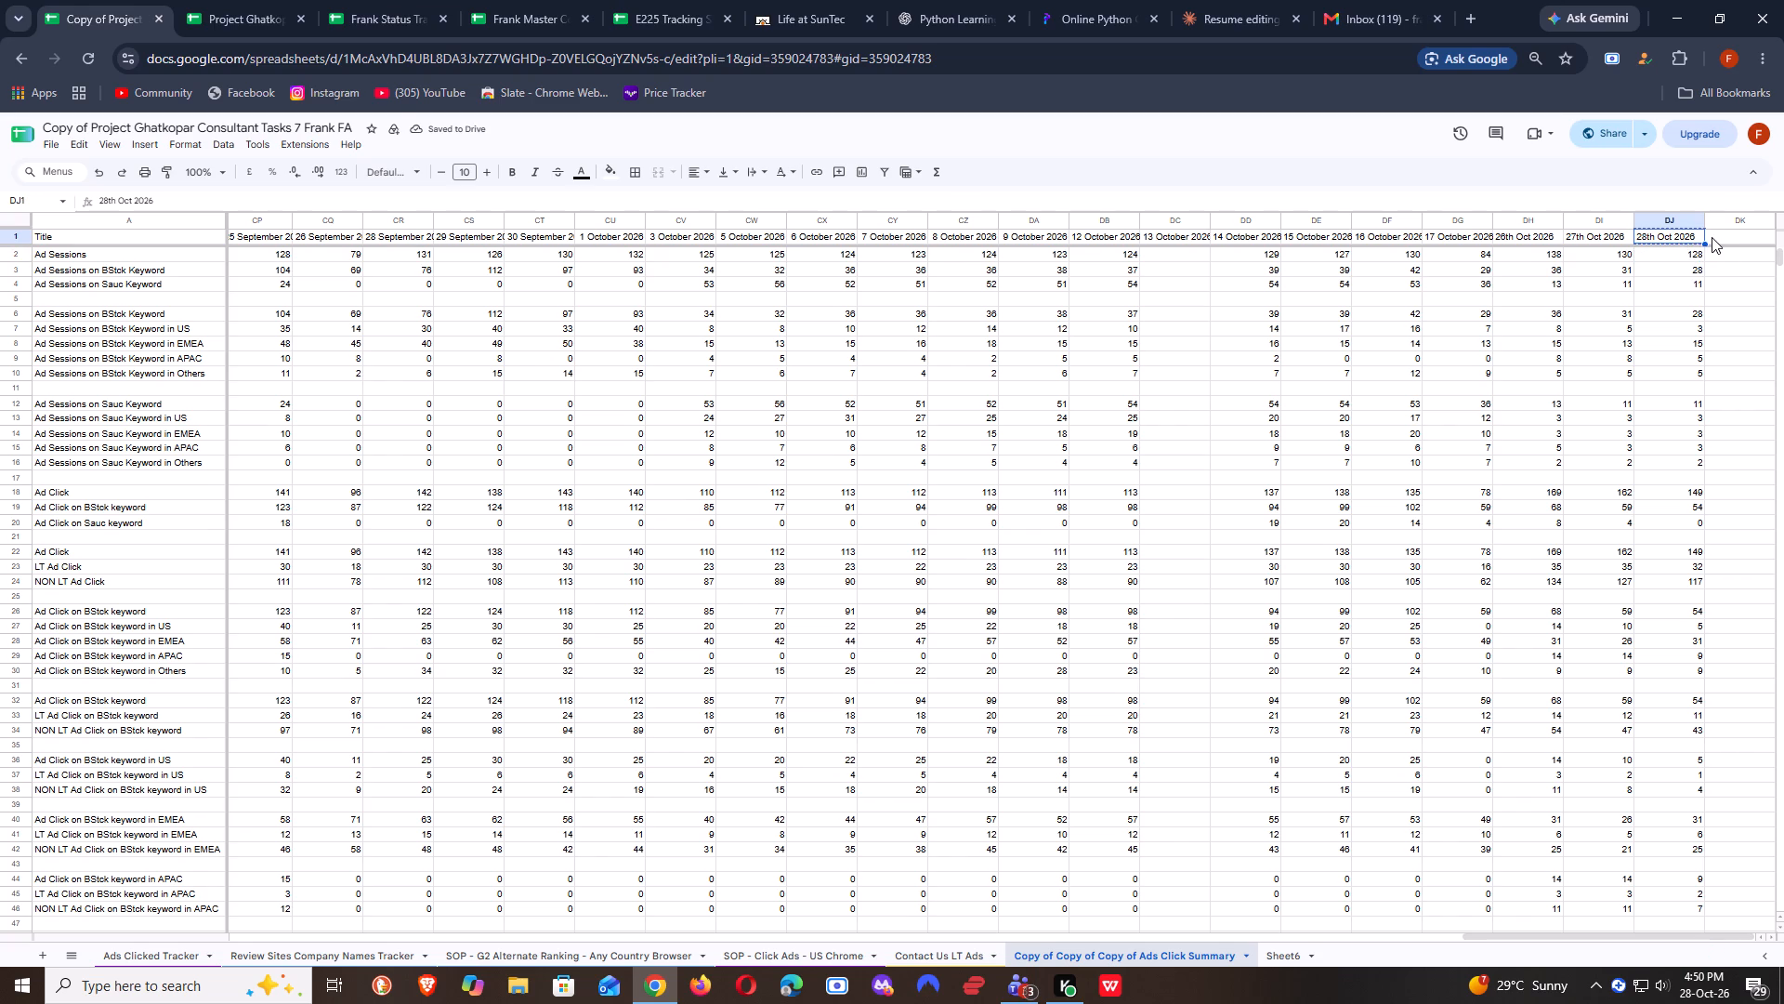
left_click(1714, 235)
key("ctrl+v")
Insert two more empty columns after the column with the duplicated 28th Oct 2026 header.
right_click(1720, 225)
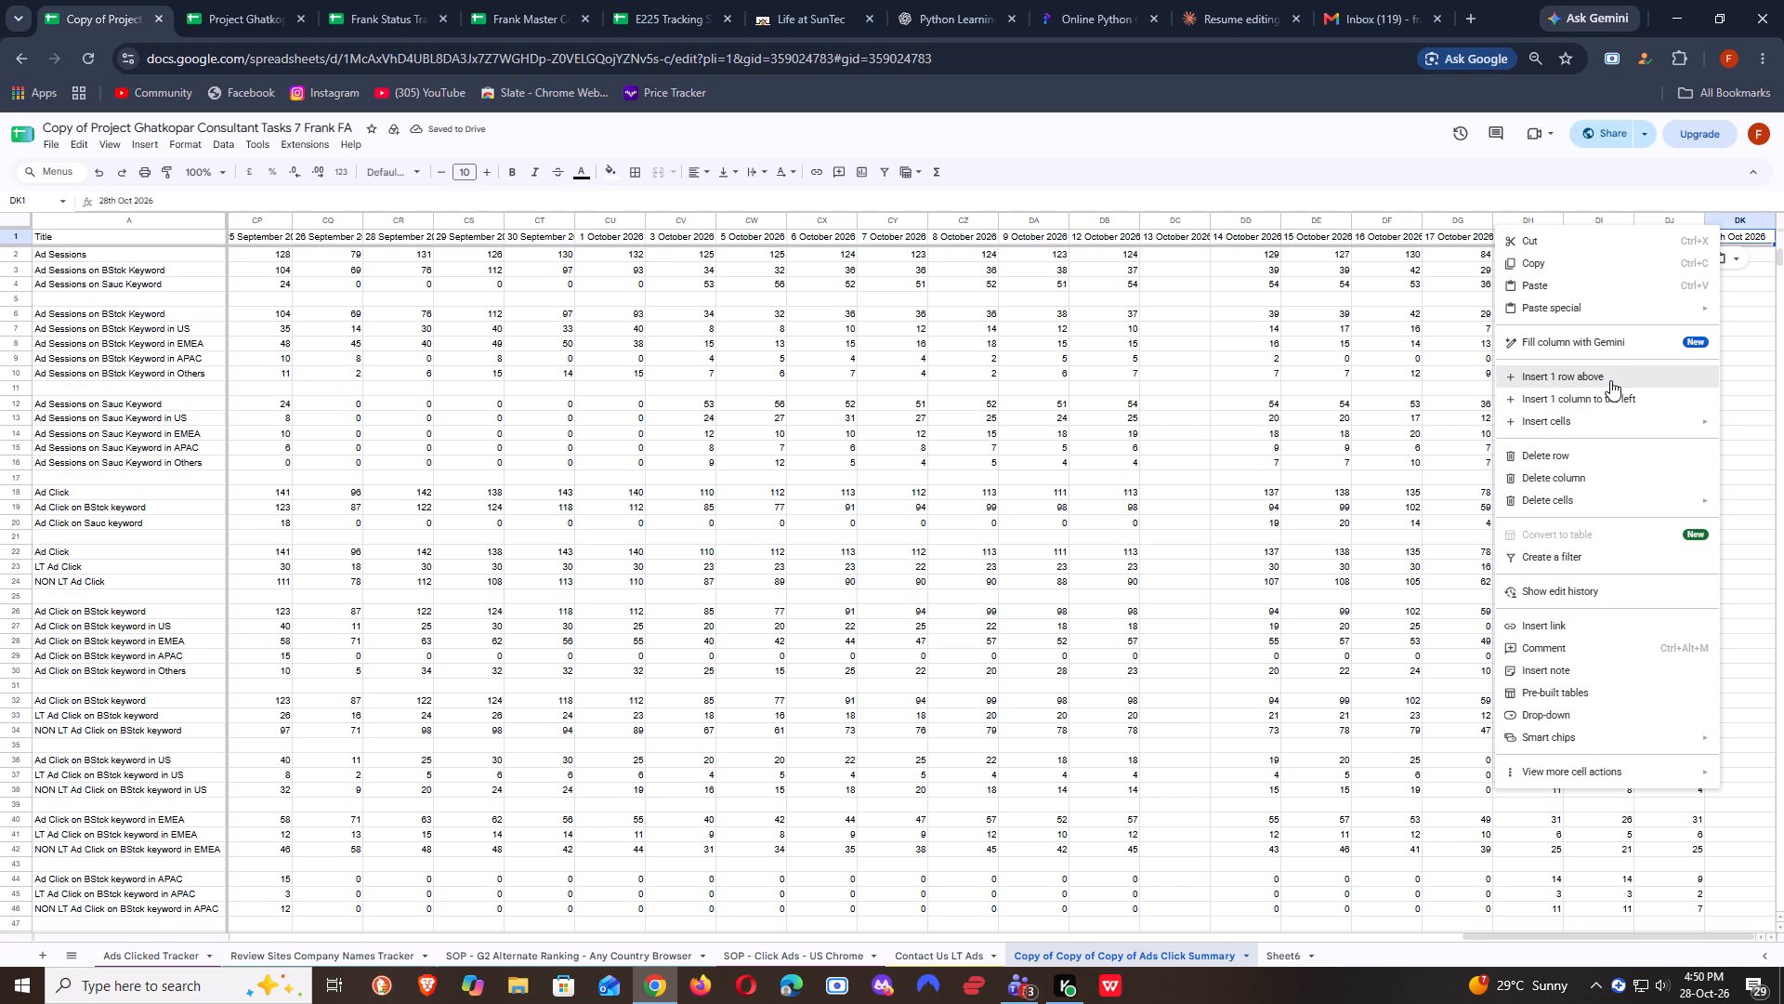
left_click(1769, 364)
left_click(1736, 224)
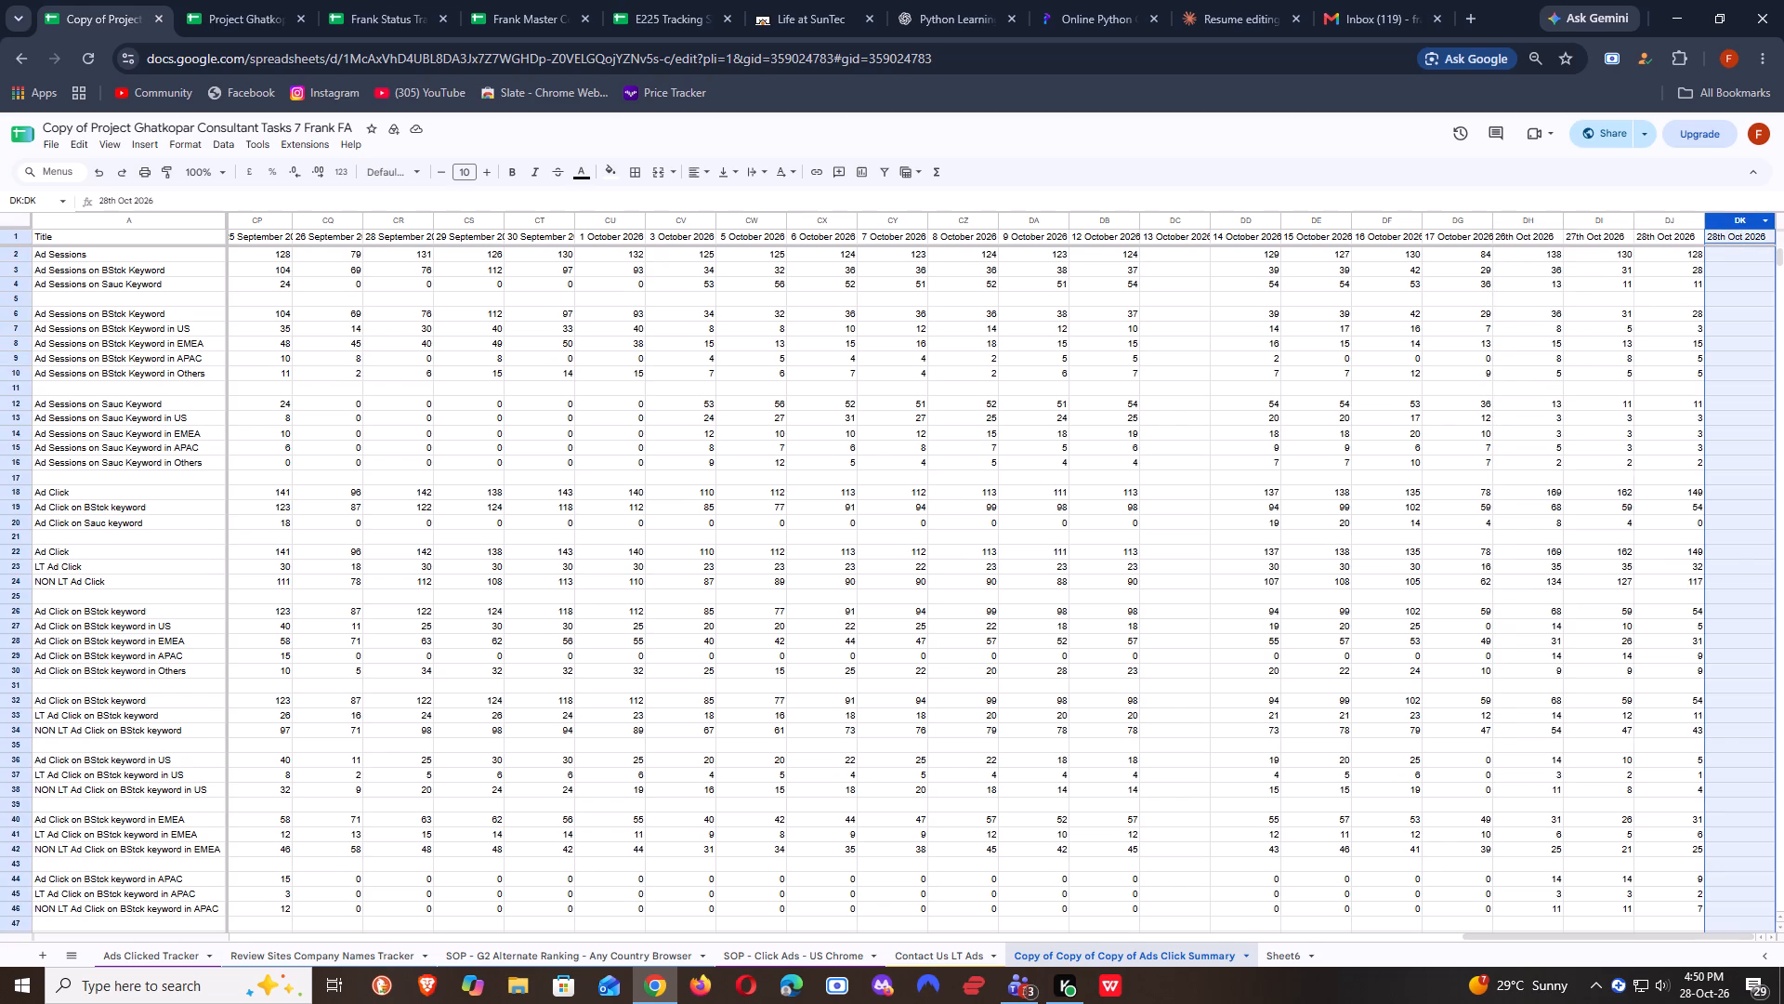
right_click(1726, 218)
left_click(1646, 357)
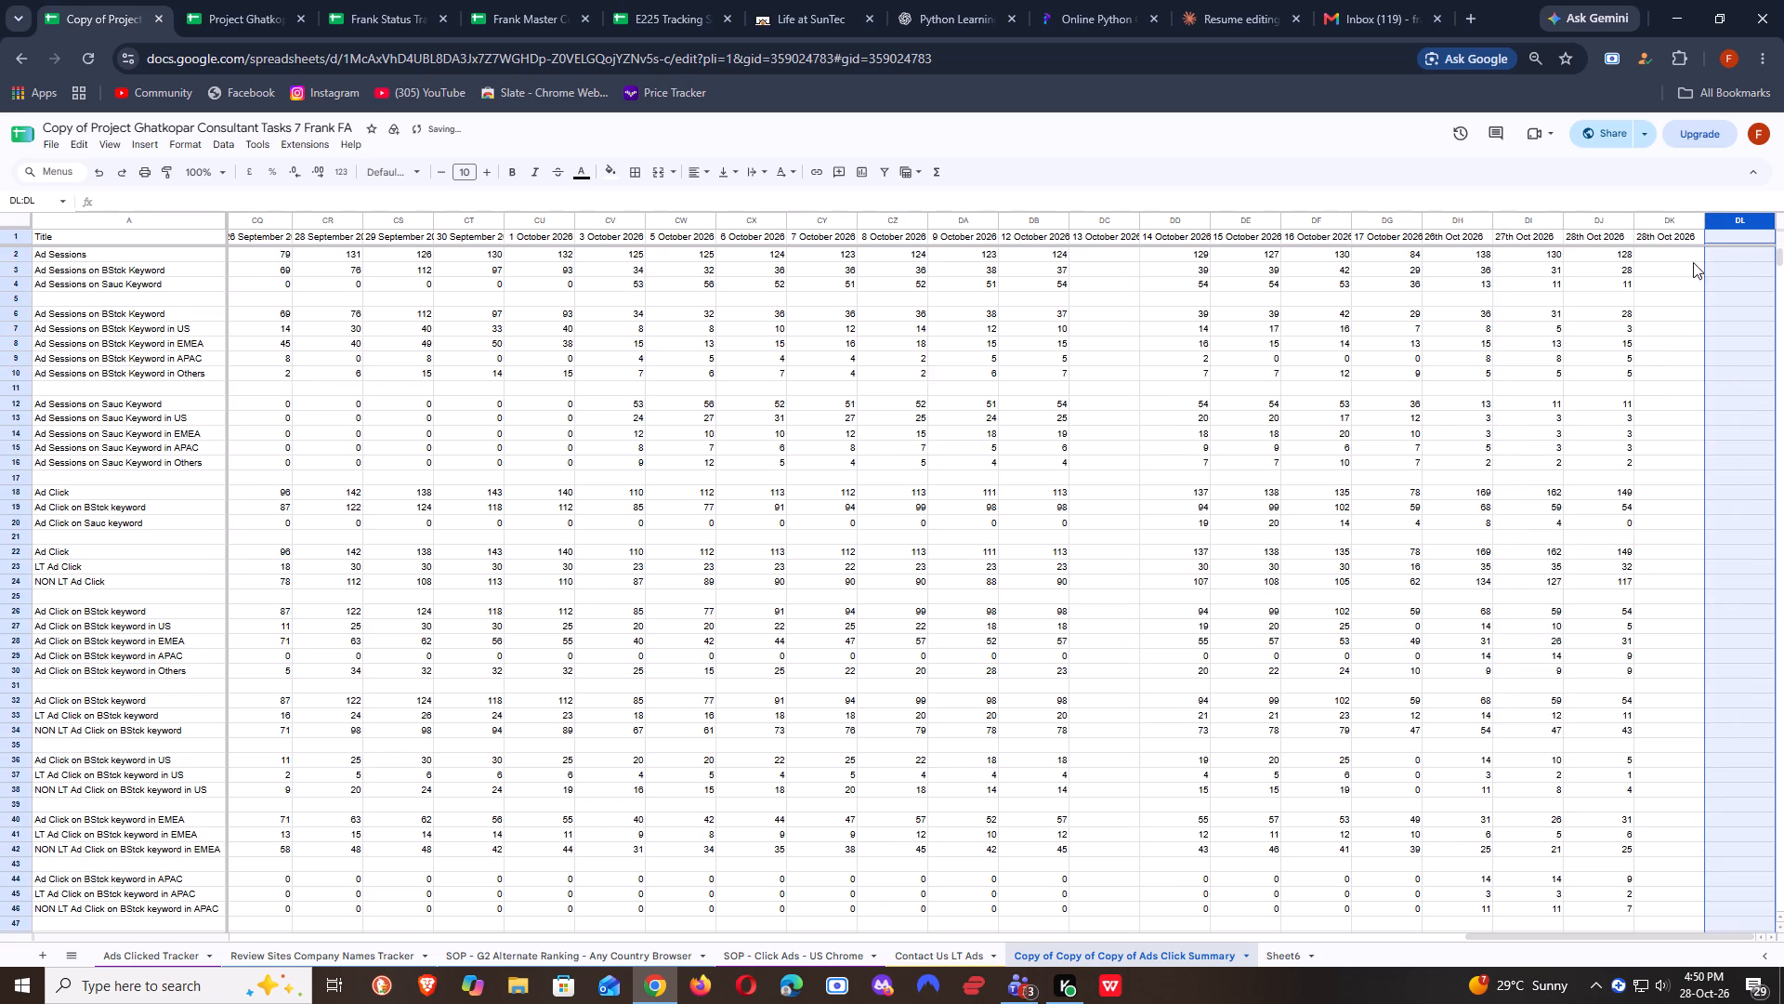
right_click(1728, 225)
left_click(1639, 359)
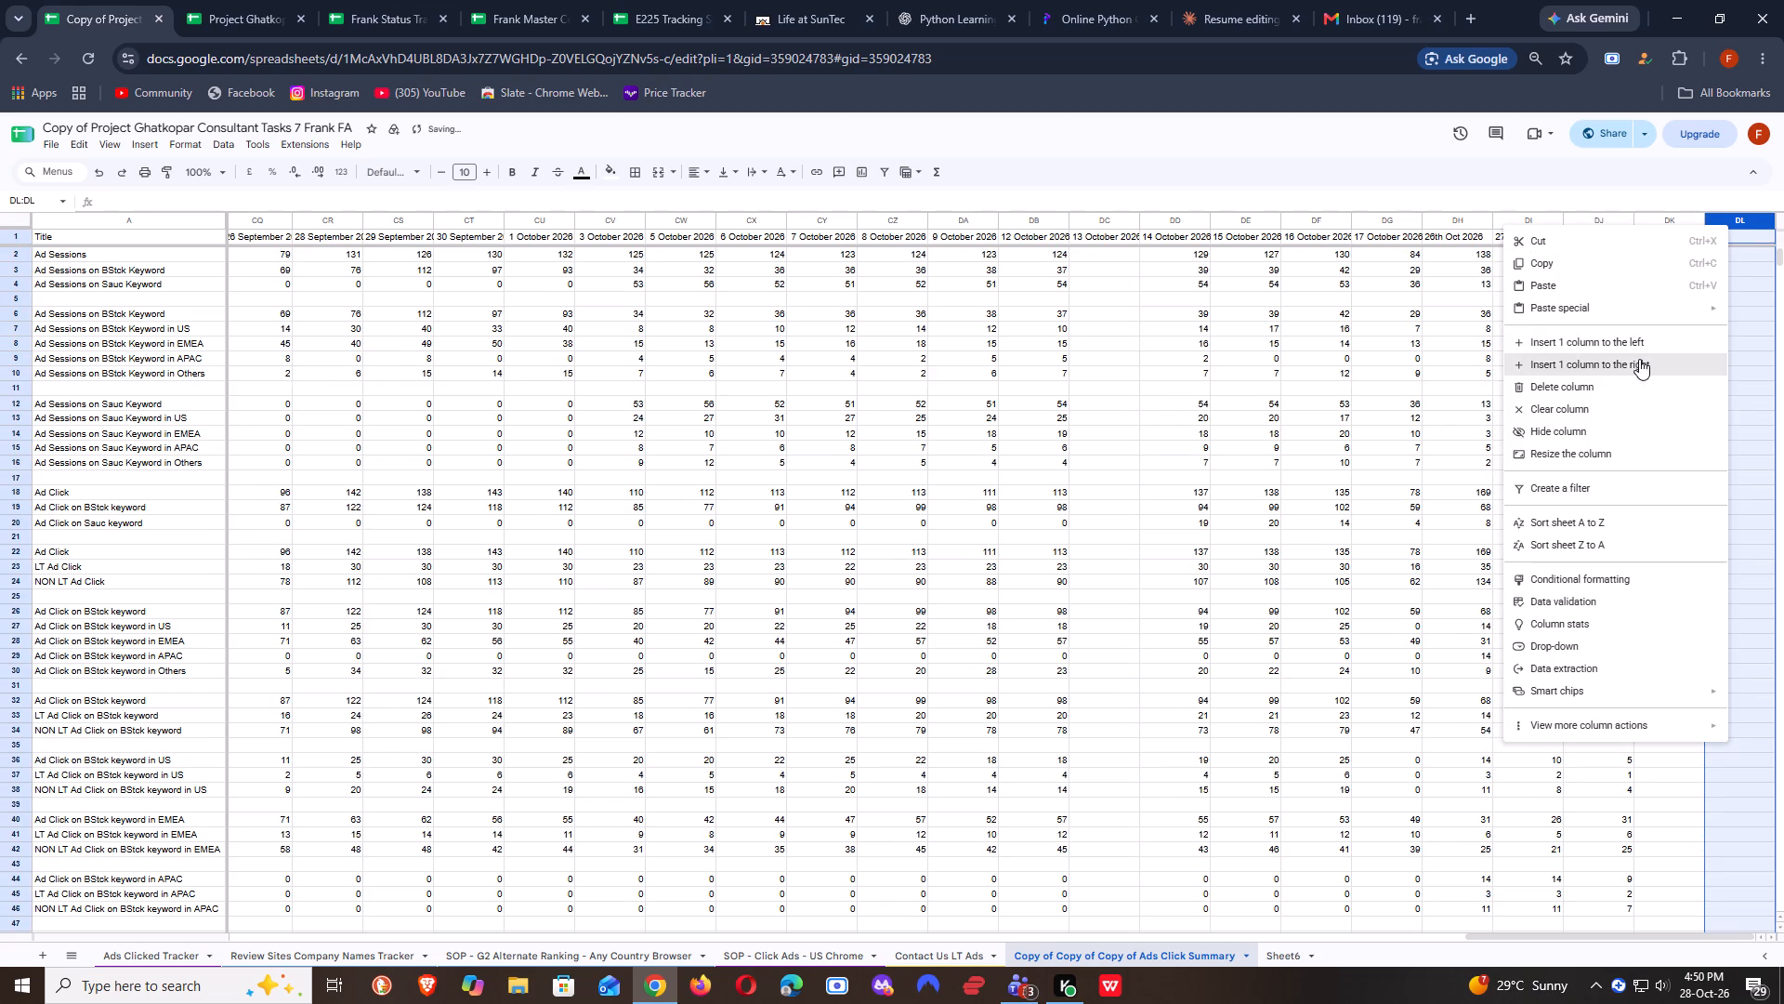
Change the duplicated header after 28th Oct 2026 to 29th Oct 2026.
left_click(1590, 231)
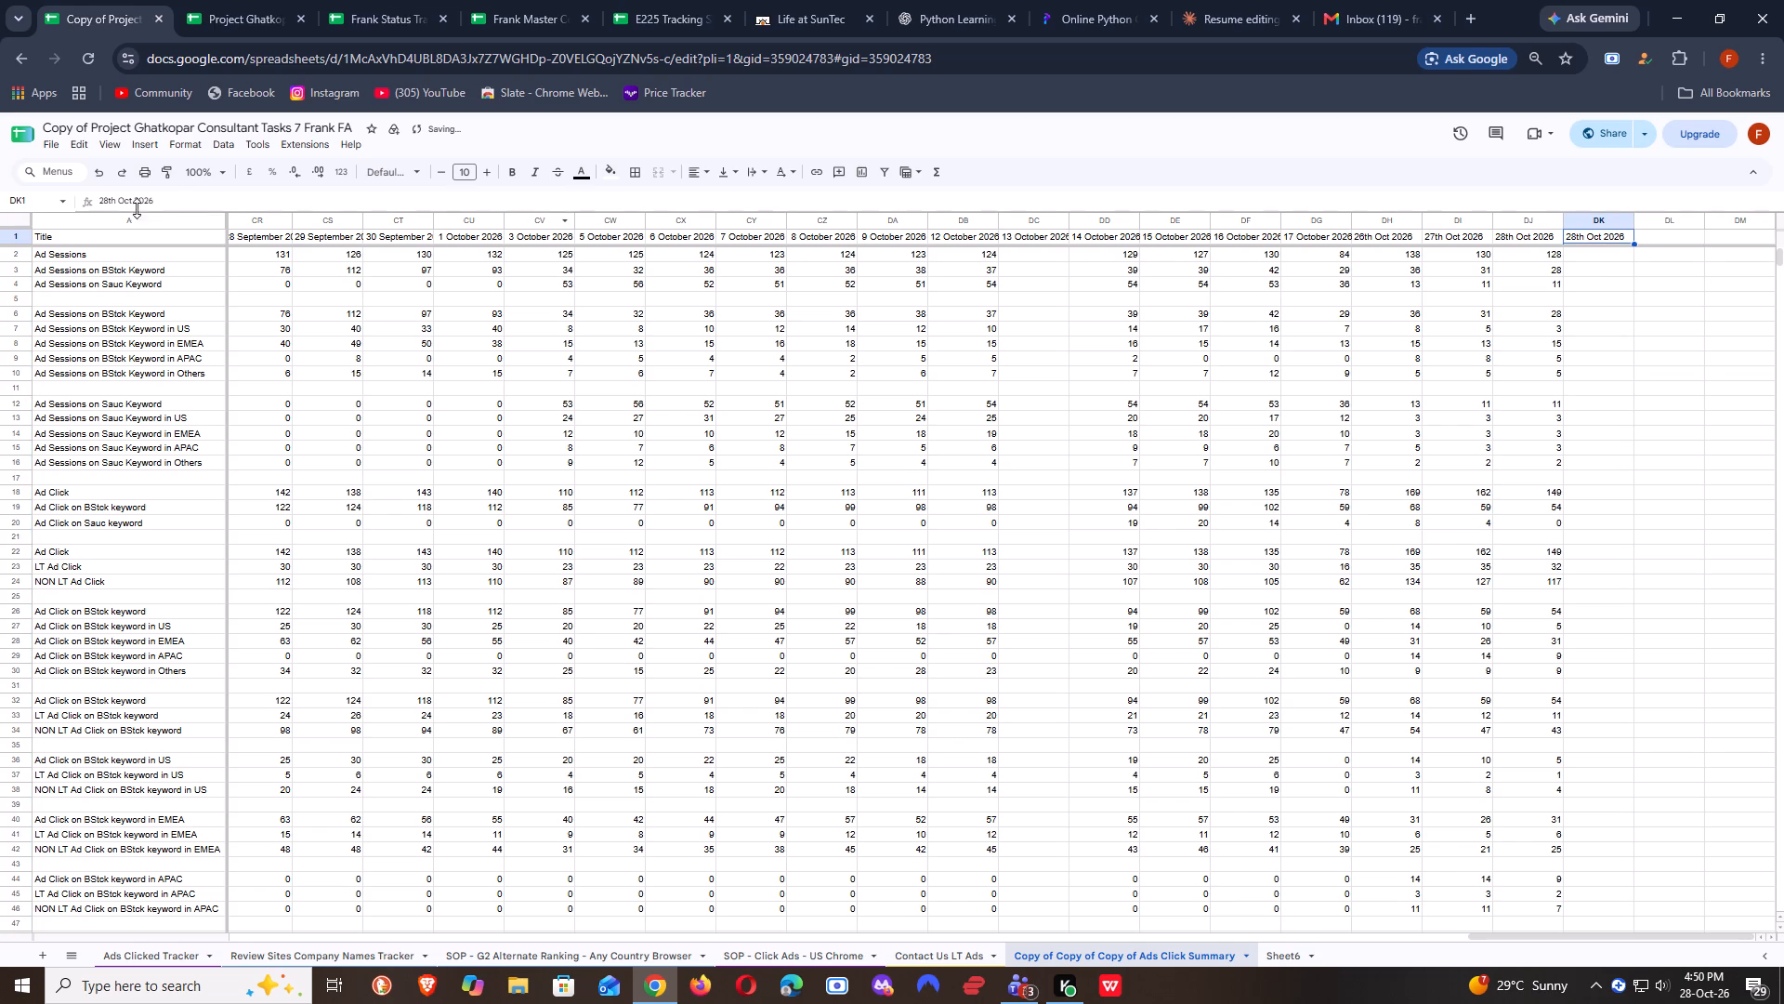
left_click(109, 199)
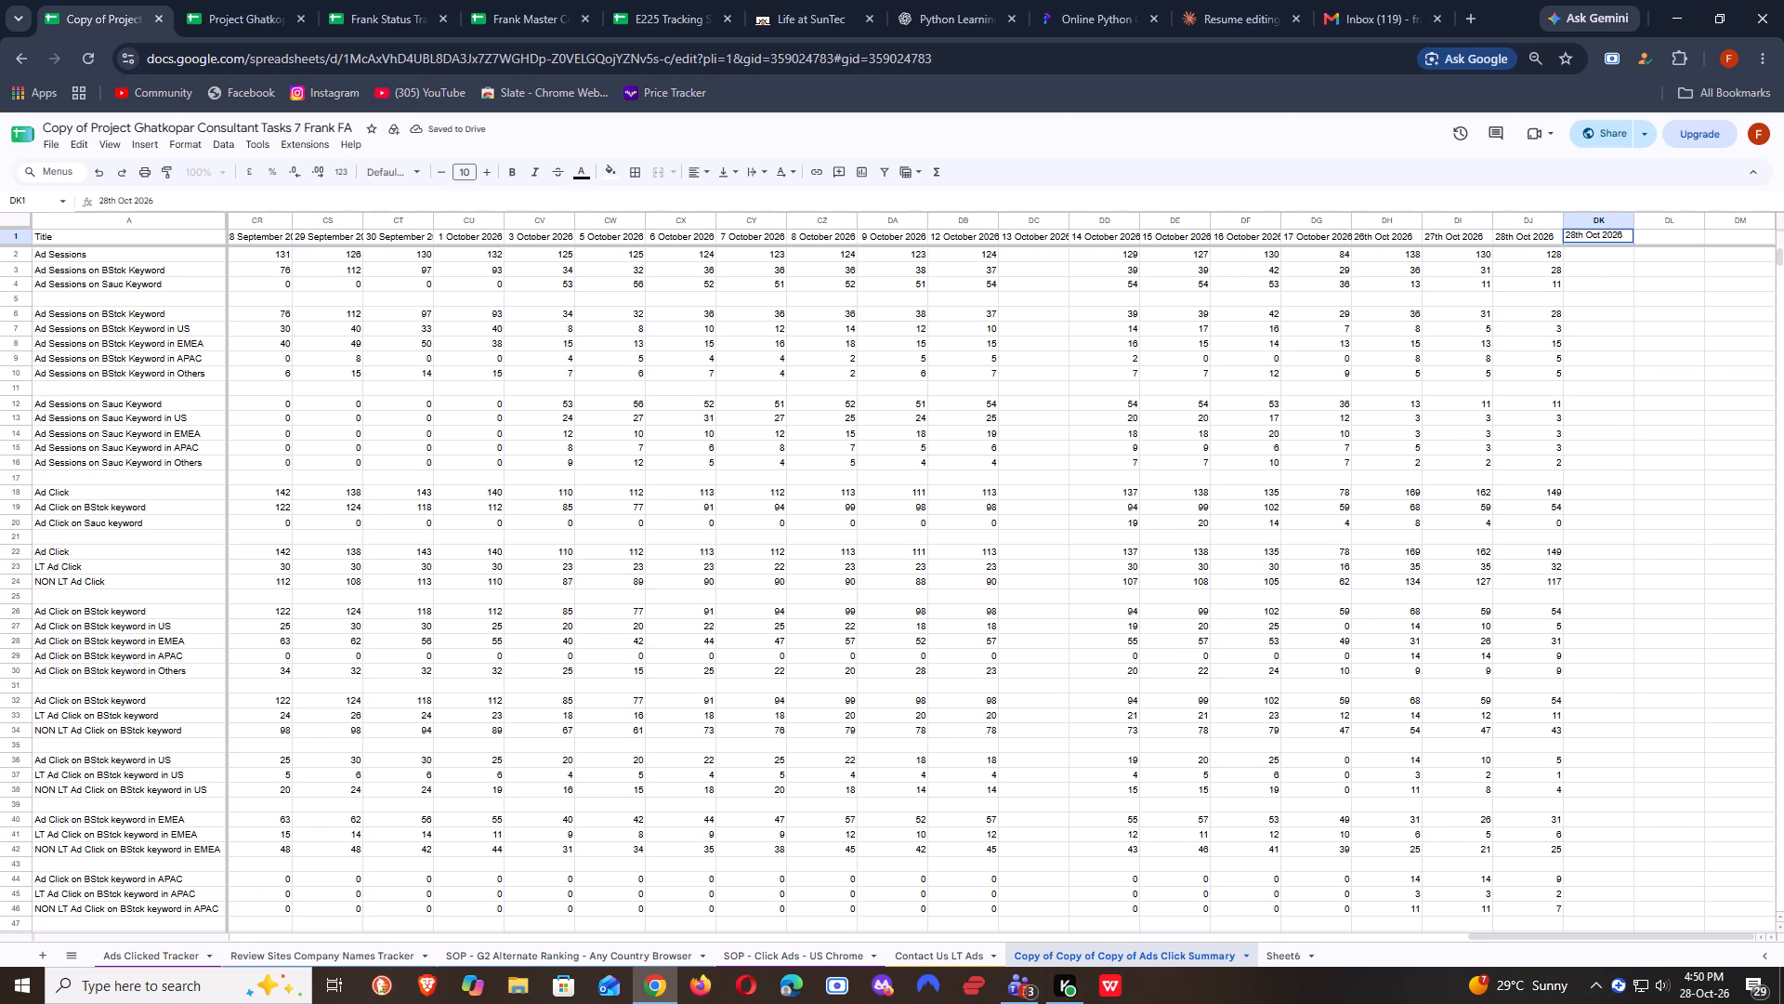
key("BackSpace")
key("9")
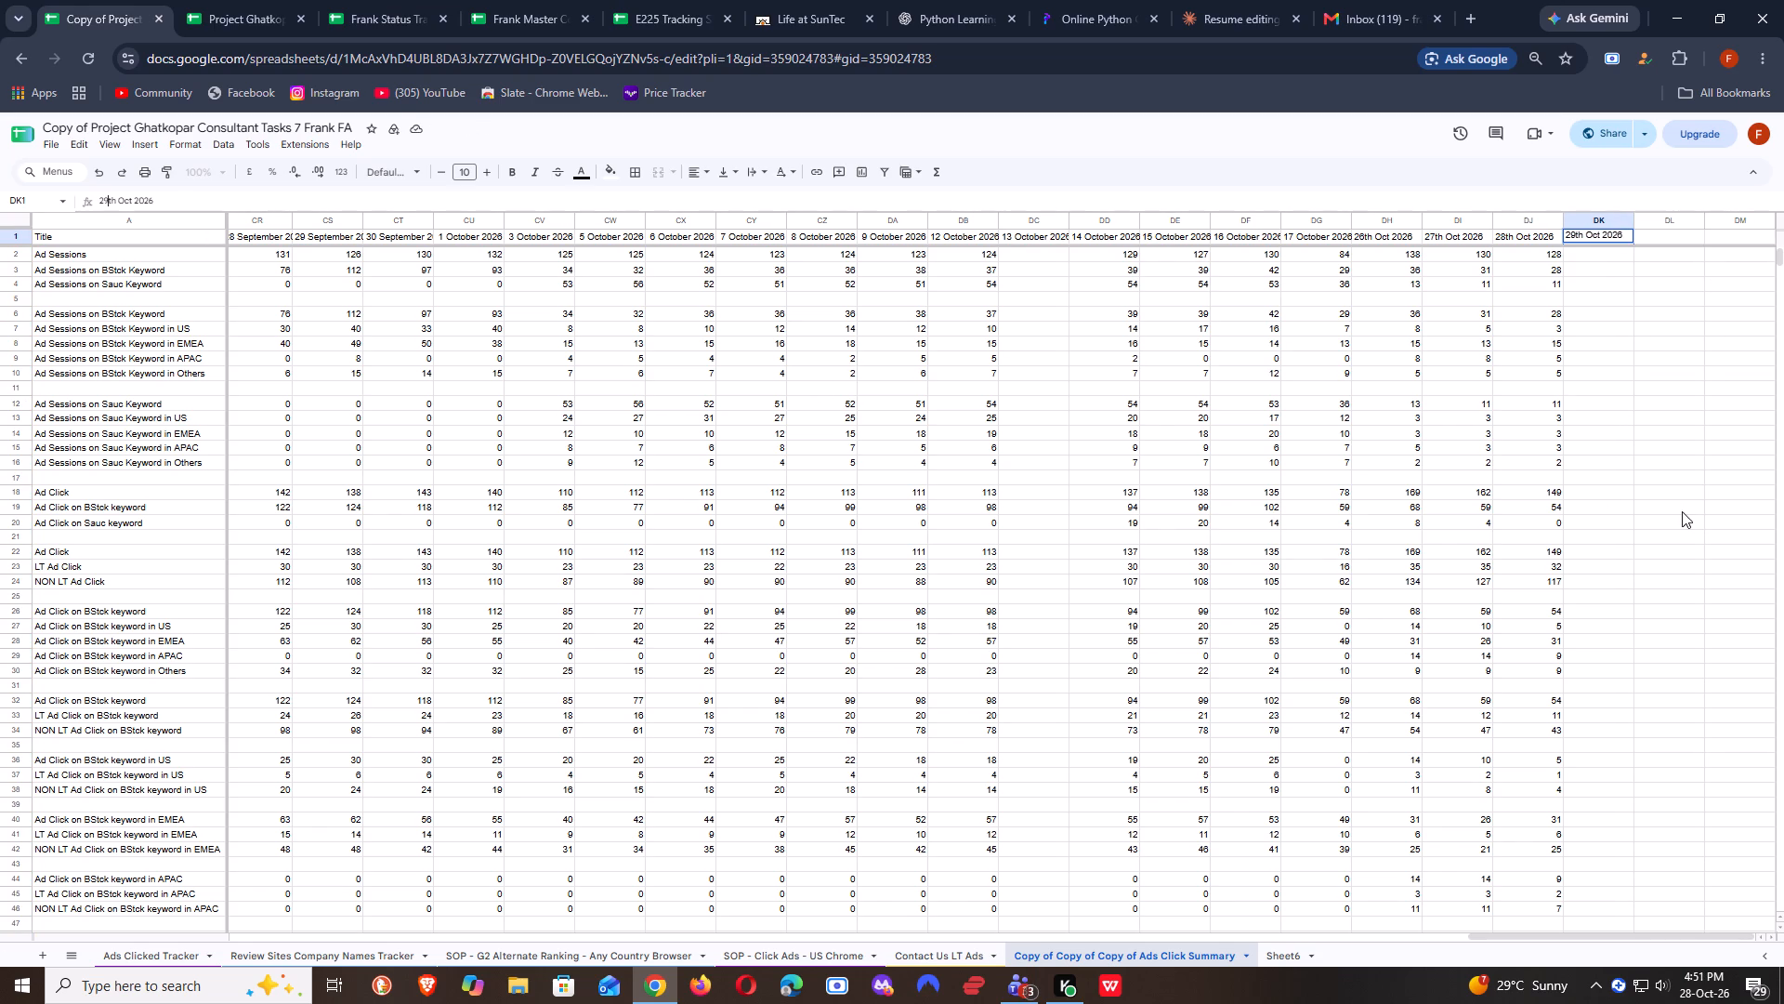
left_click(1682, 511)
Check the October 2026 calendar and copy the 29th Oct 2026 header into the header cells of both empty columns after it.
left_click(1705, 1003)
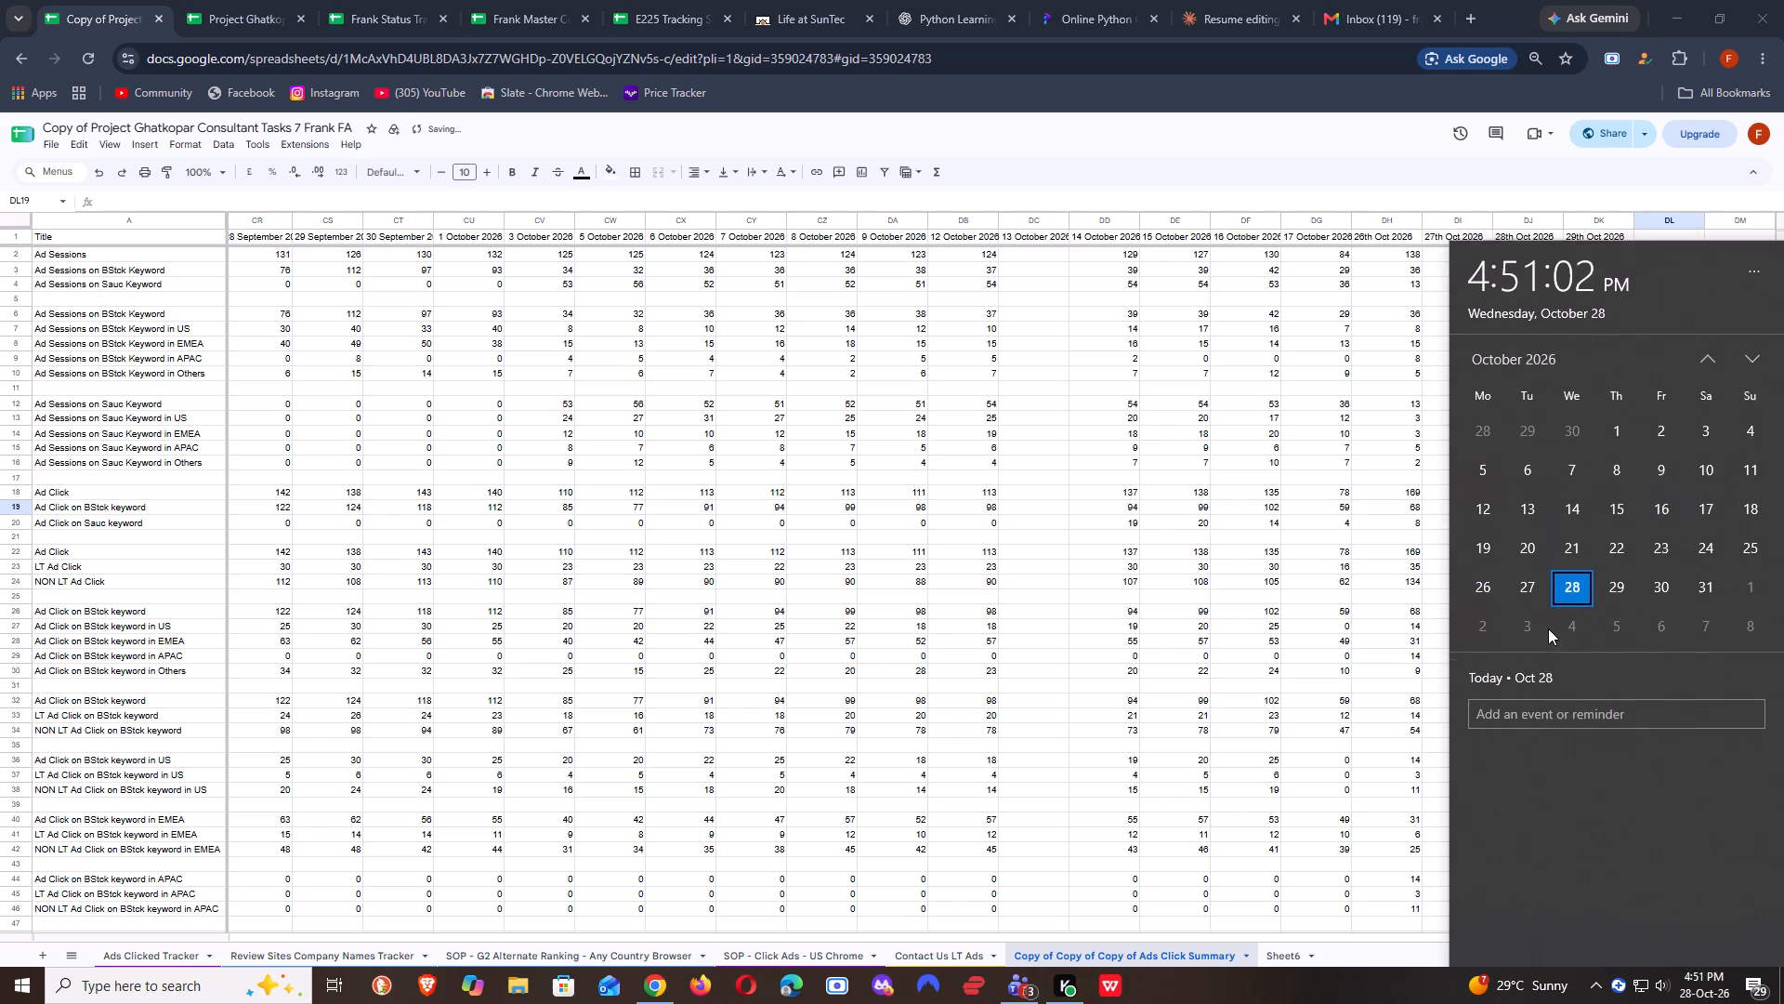
left_click(1359, 709)
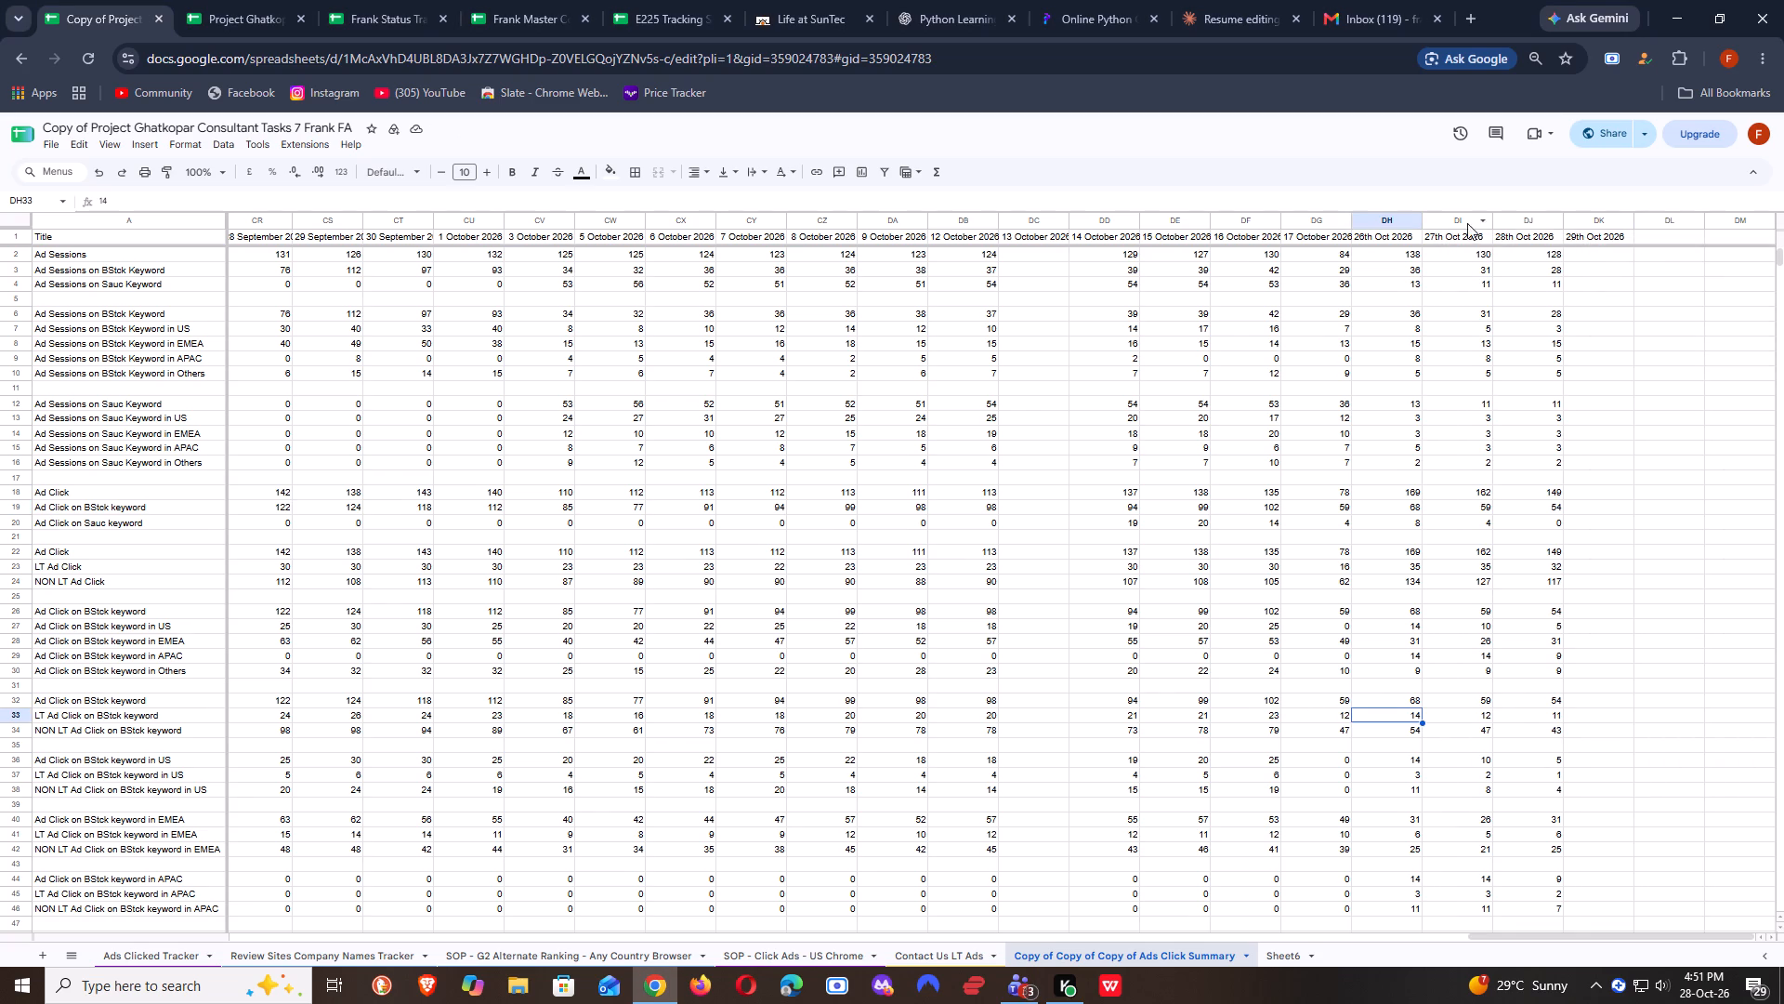
left_click(1604, 236)
left_click(1655, 240)
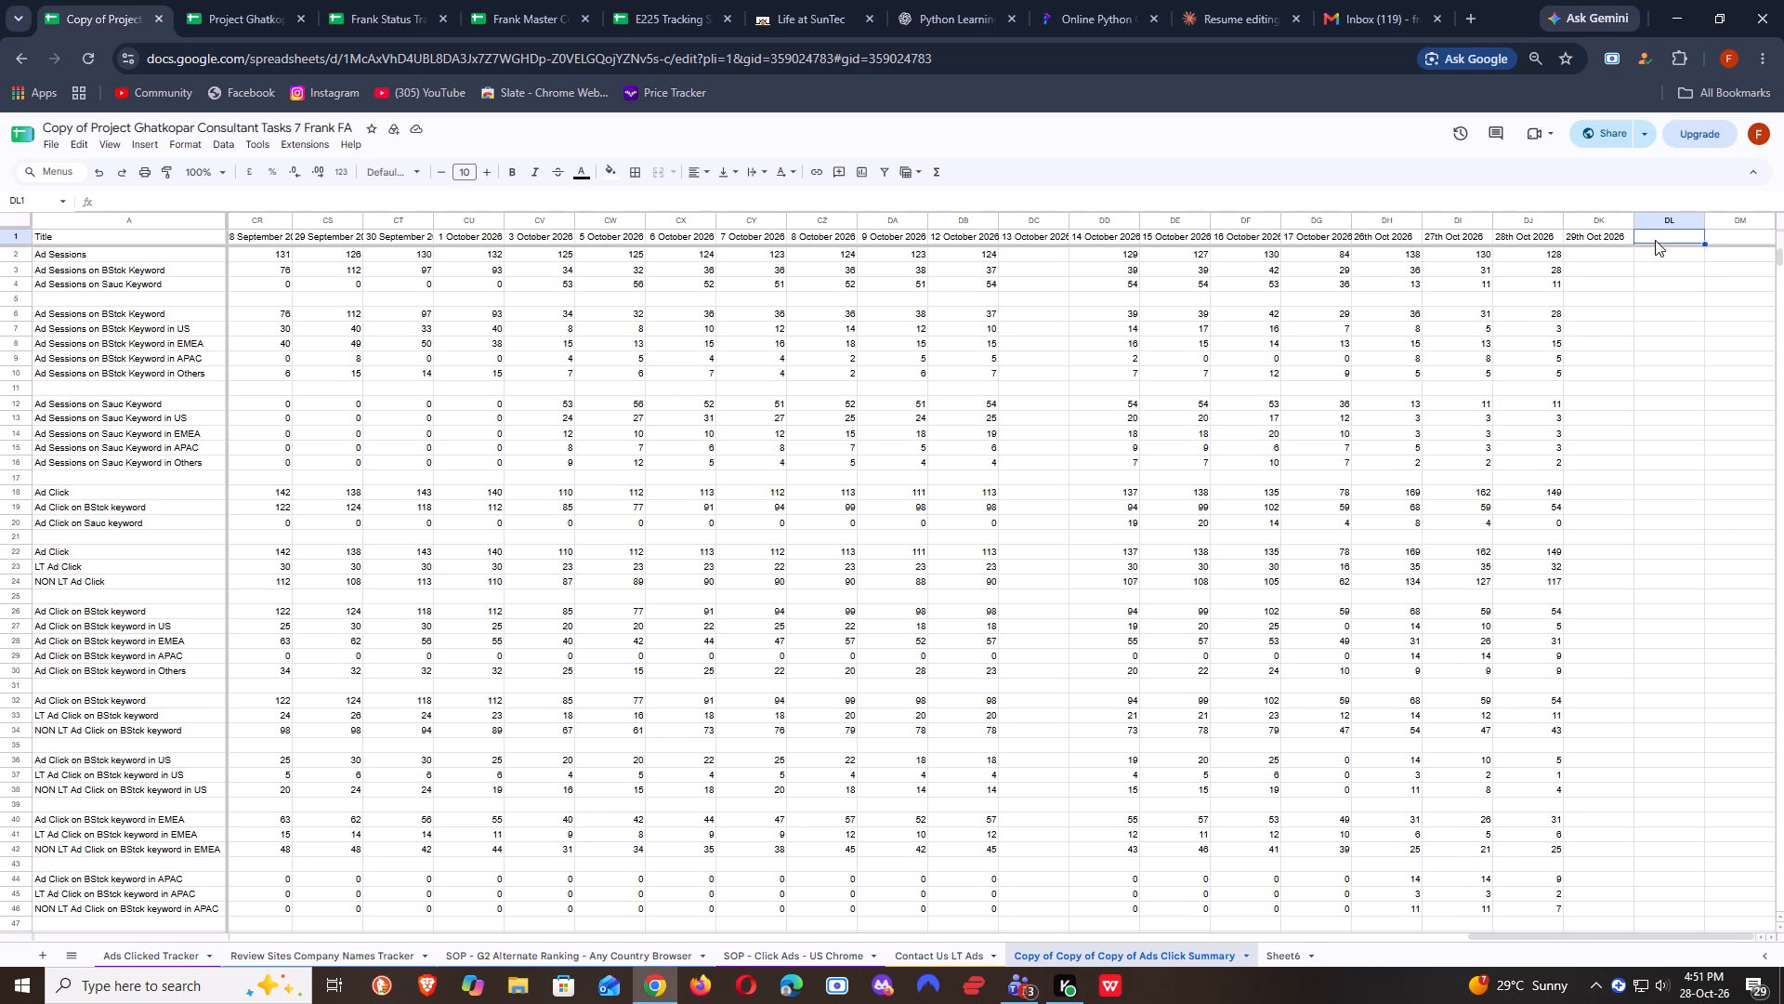
key("ctrl+c")
left_click(1611, 232)
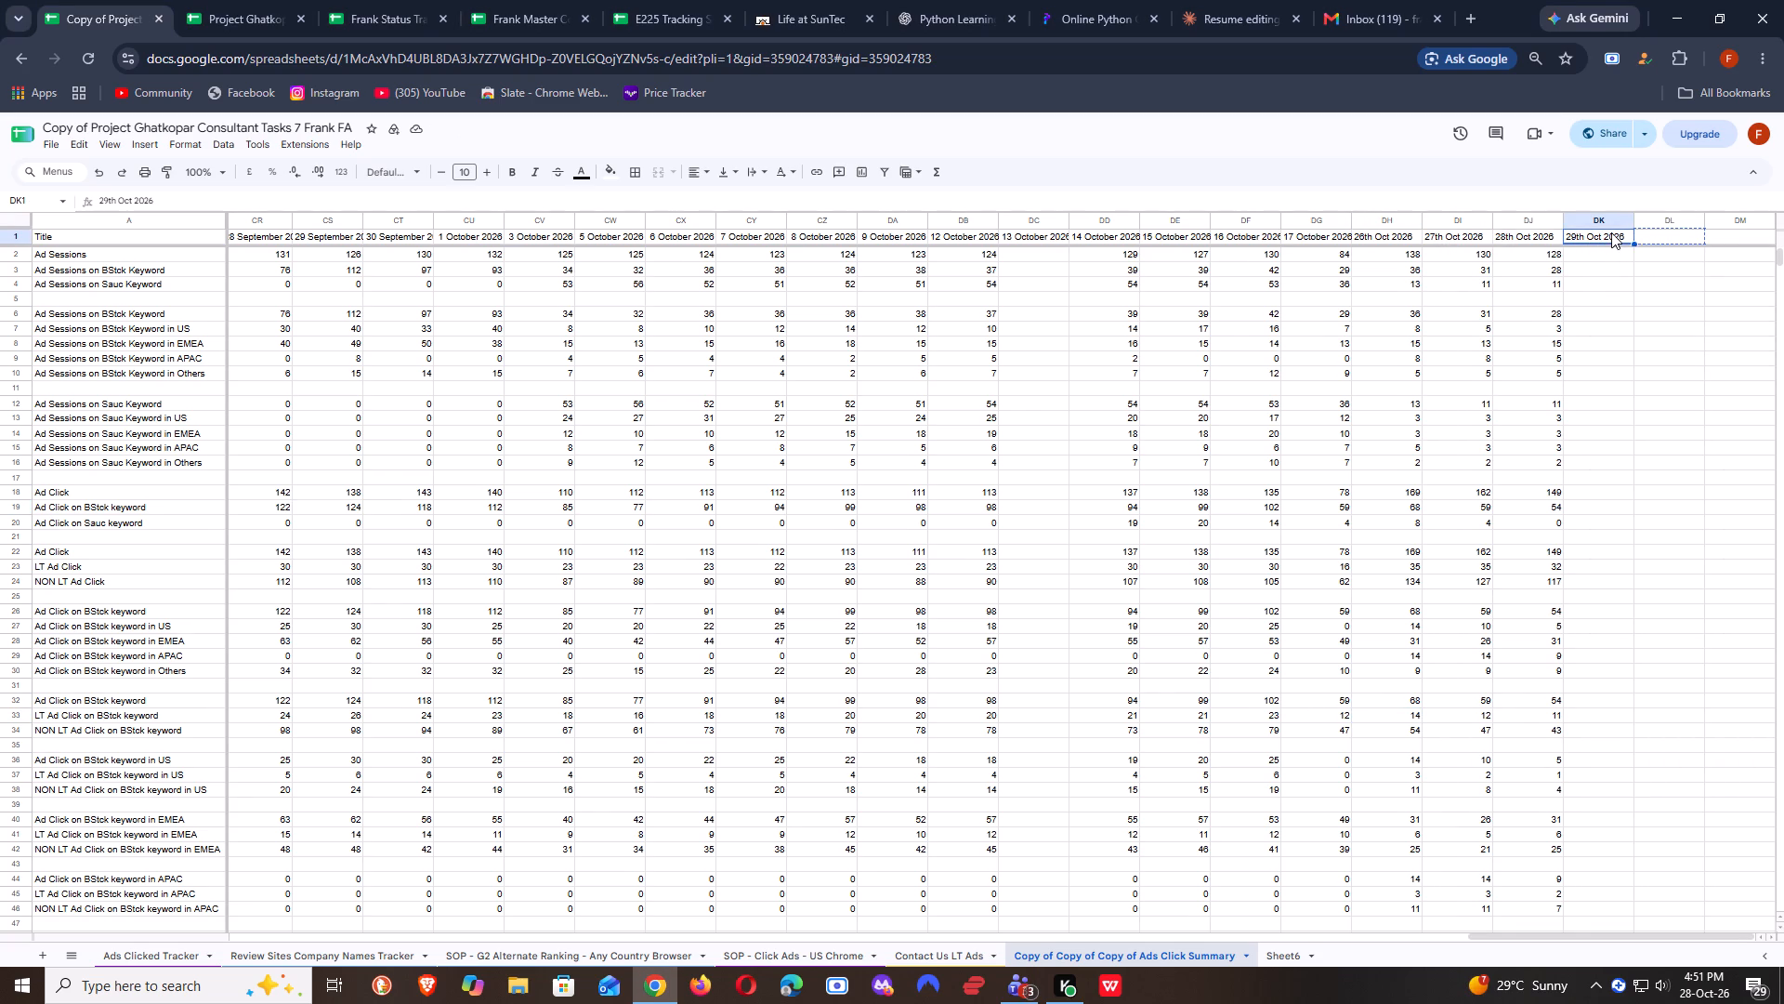
key("ctrl+c")
left_click(1664, 237)
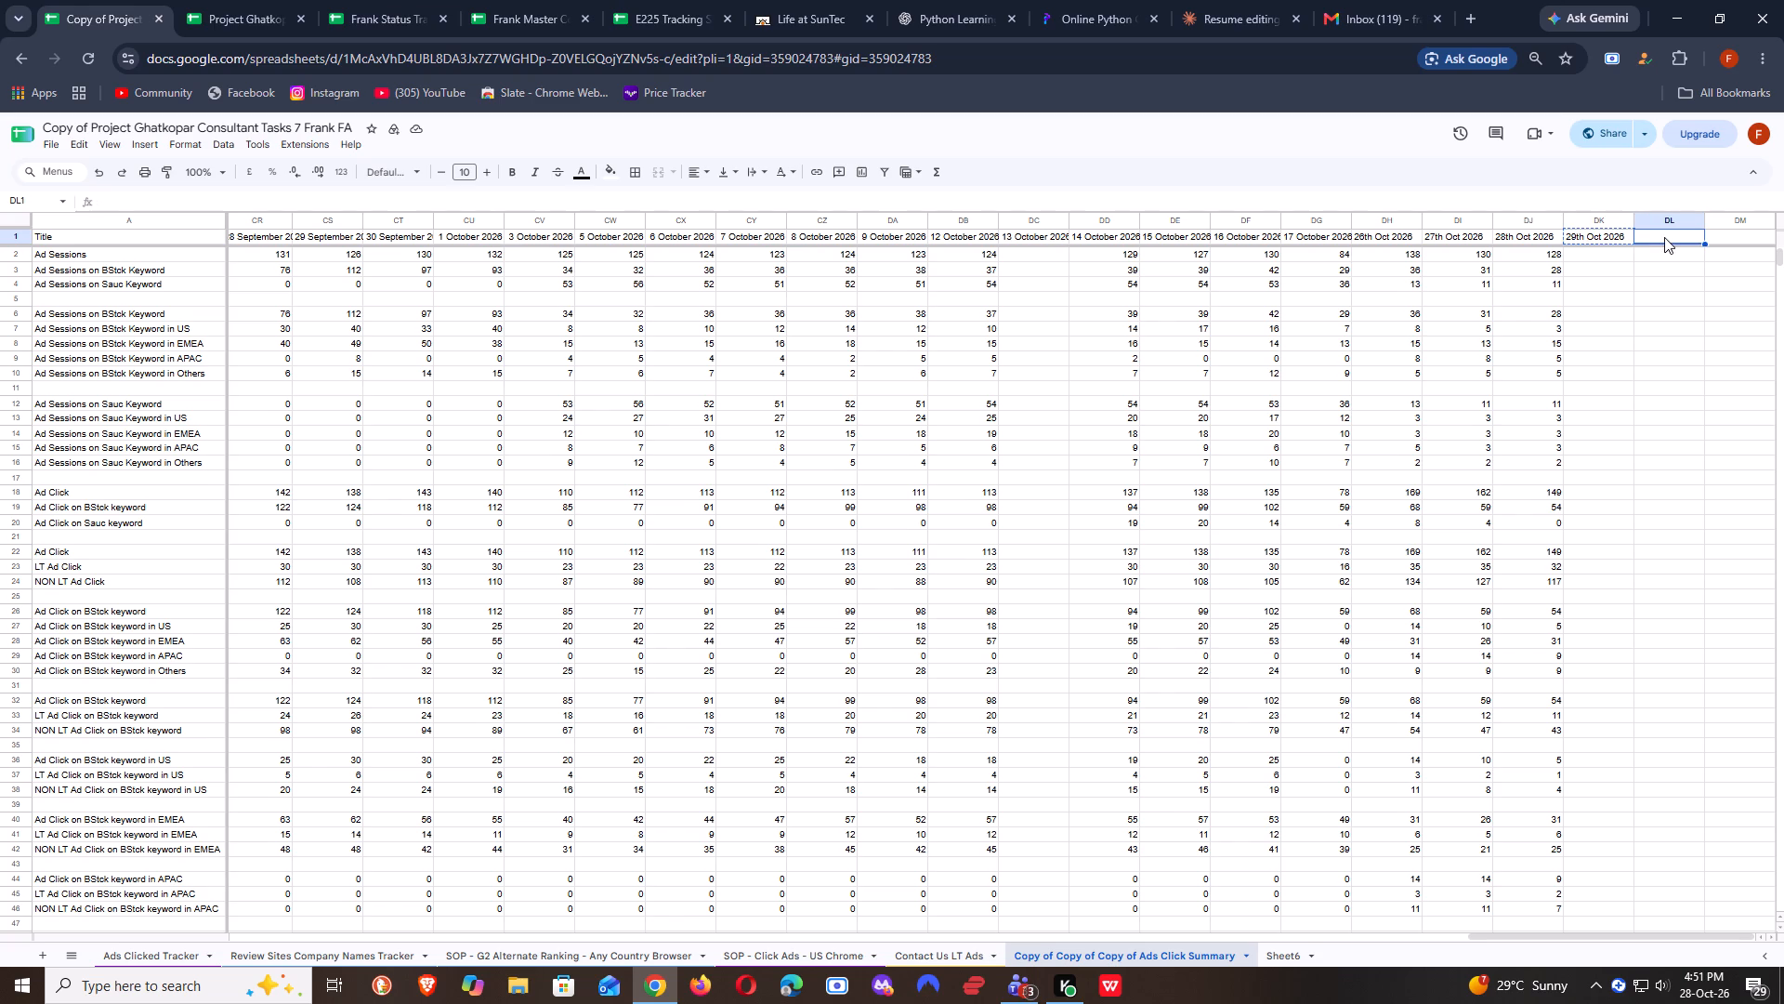
key("ctrl+v")
left_click(1719, 240)
key("ctrl+v")
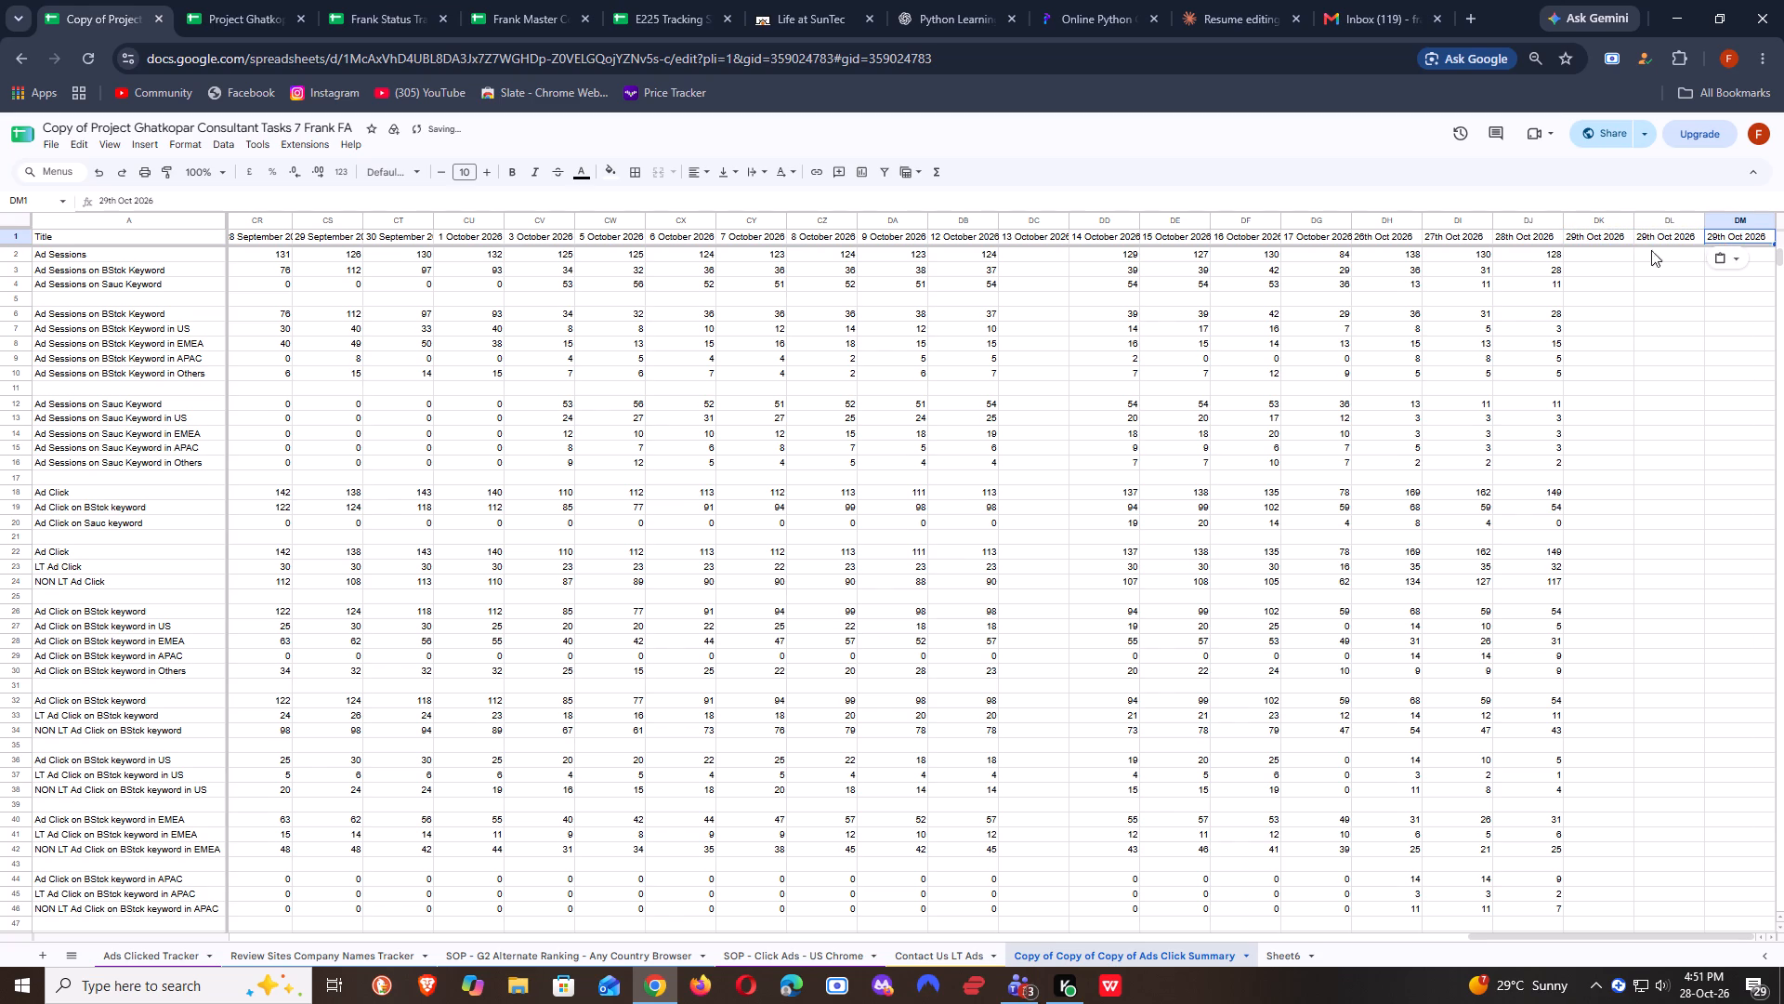
Change the first duplicated 29th Oct 2026 header to 30th Oct 2026.
left_click(1651, 236)
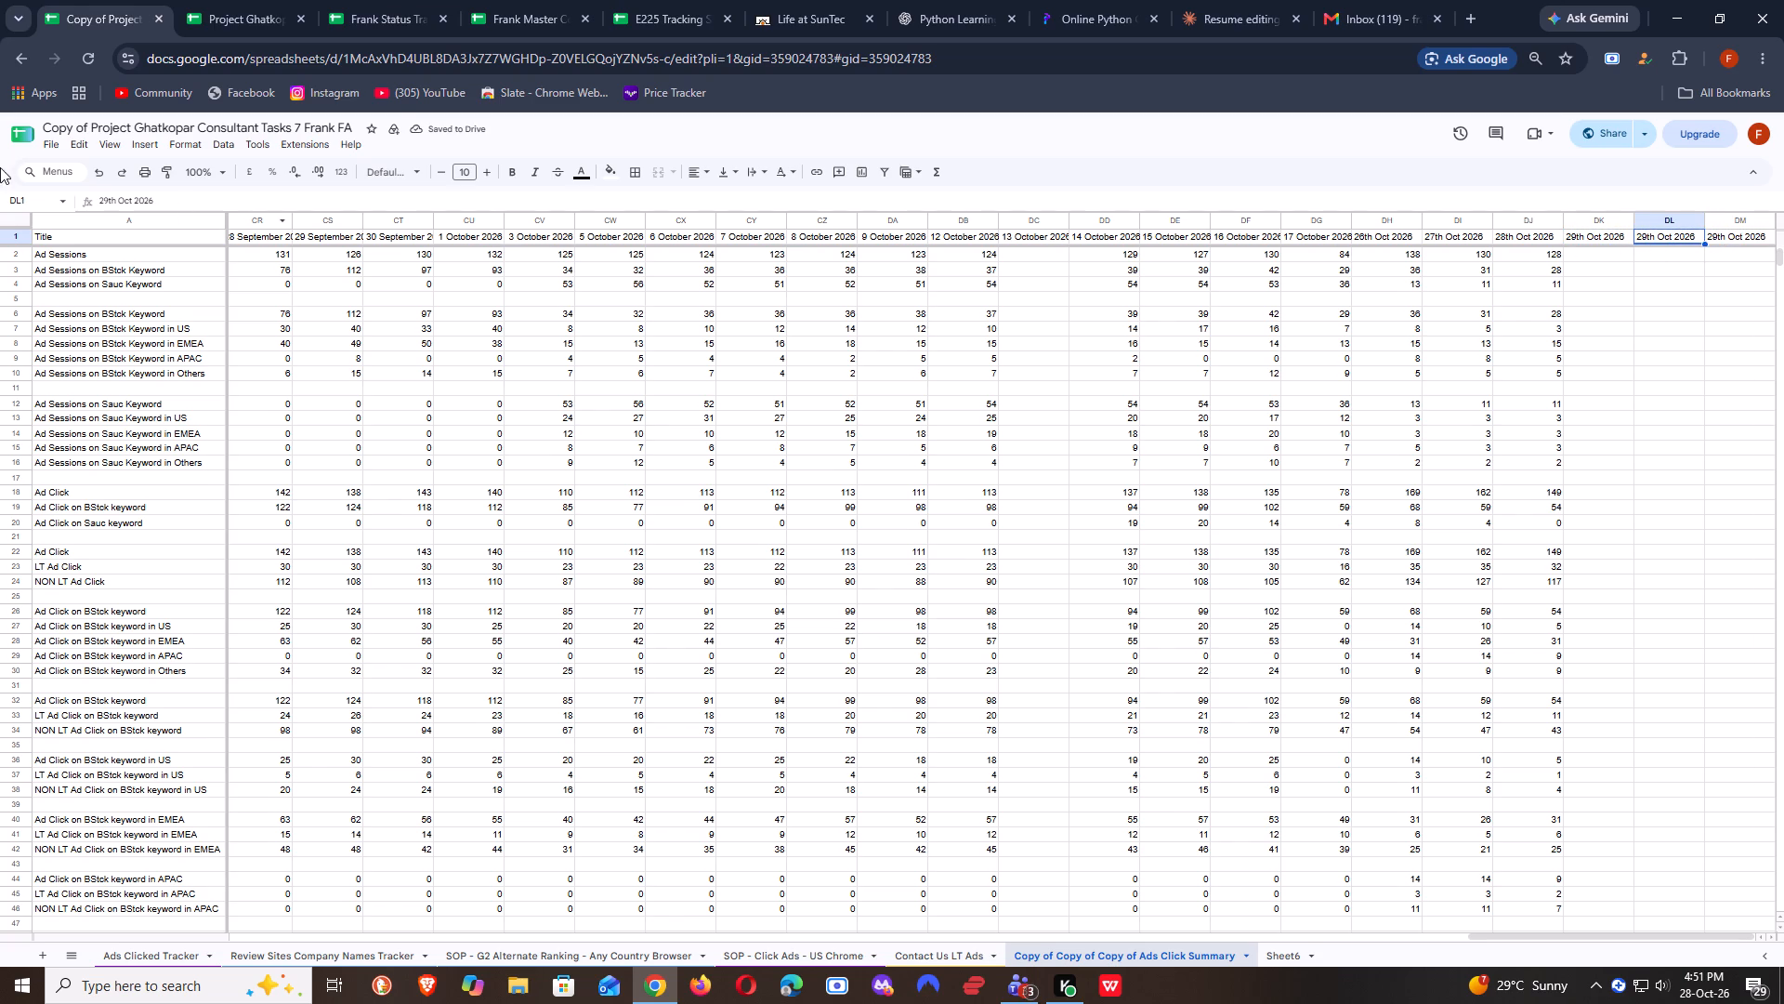
left_click(109, 192)
key("BackSpace")
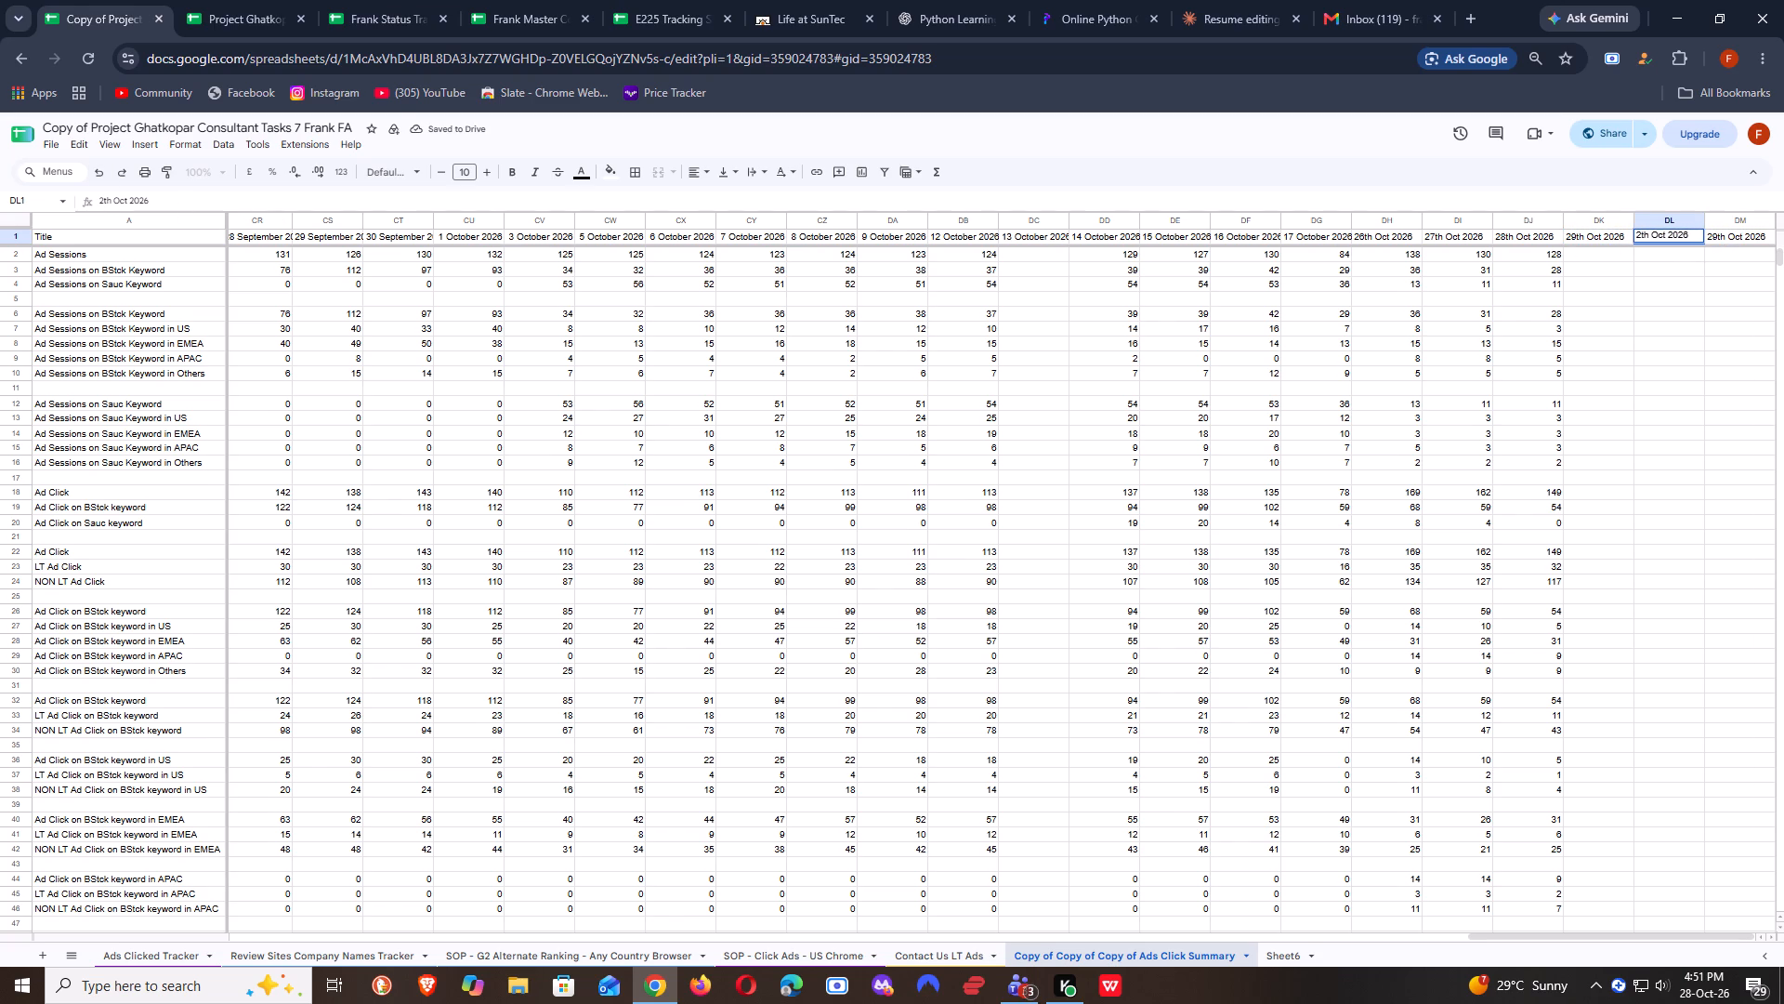
key("BackSpace")
type("30")
Change the remaining duplicated header in the last new column to 31th Oct 2026.
left_click(1738, 238)
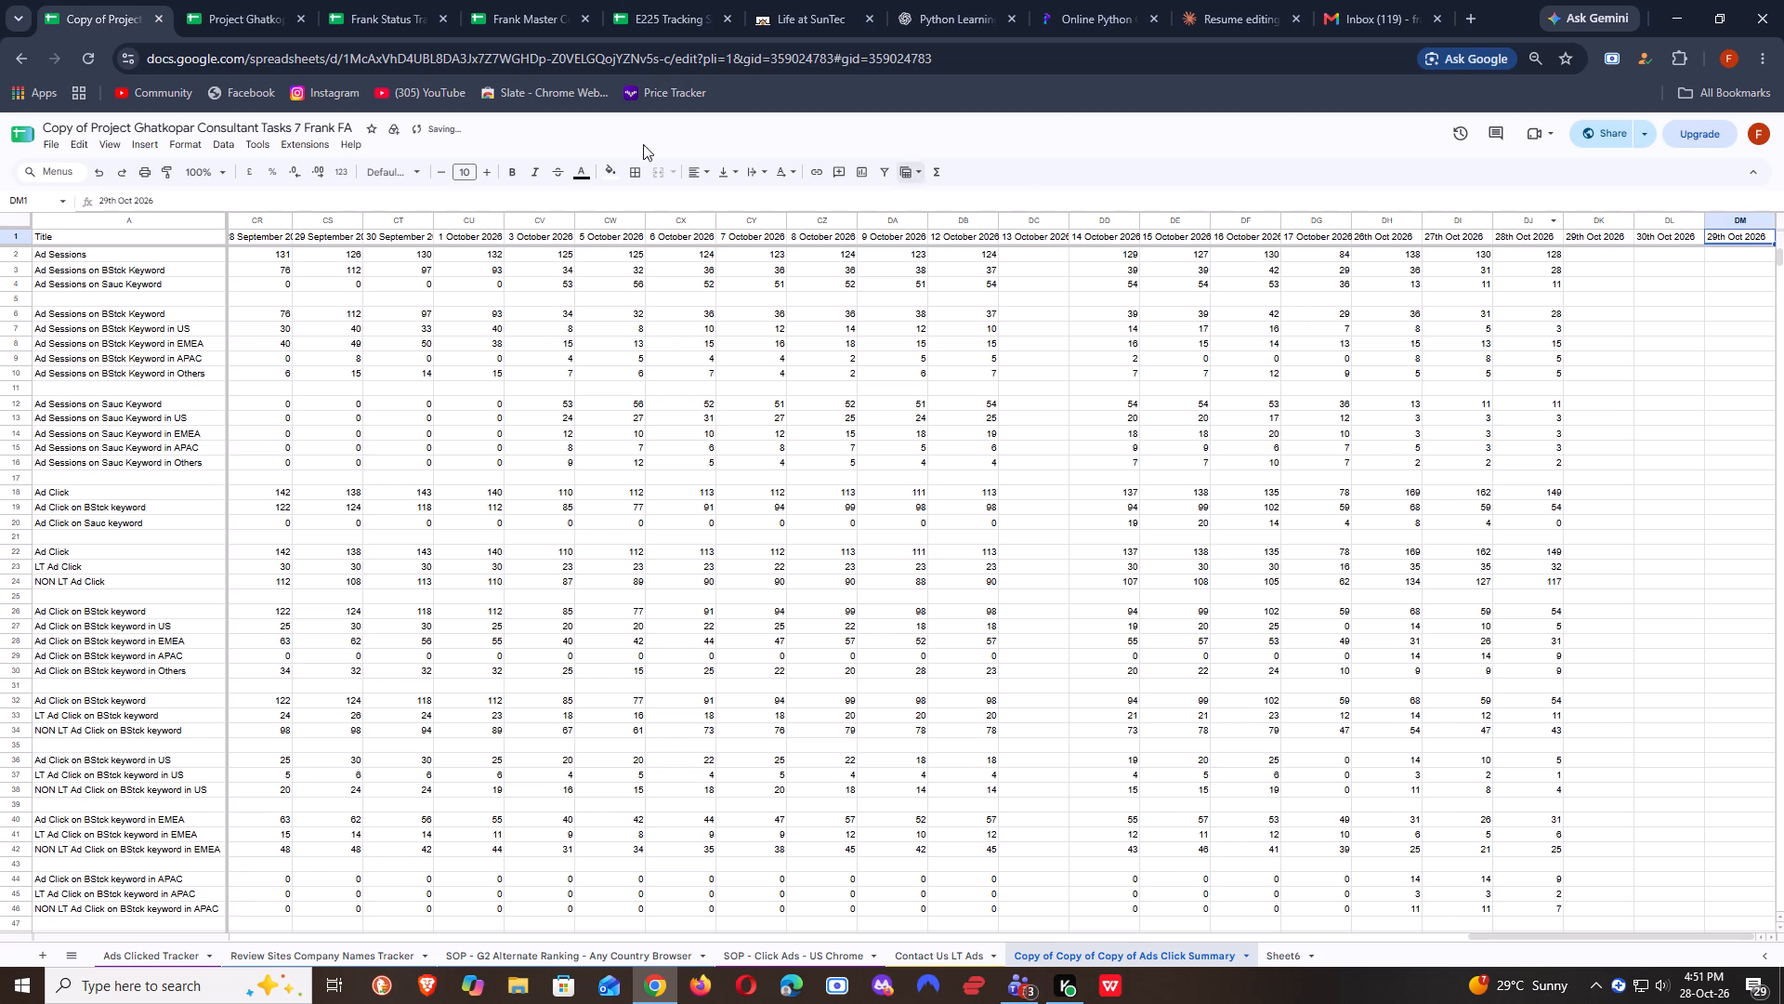
left_click(107, 190)
left_click(107, 193)
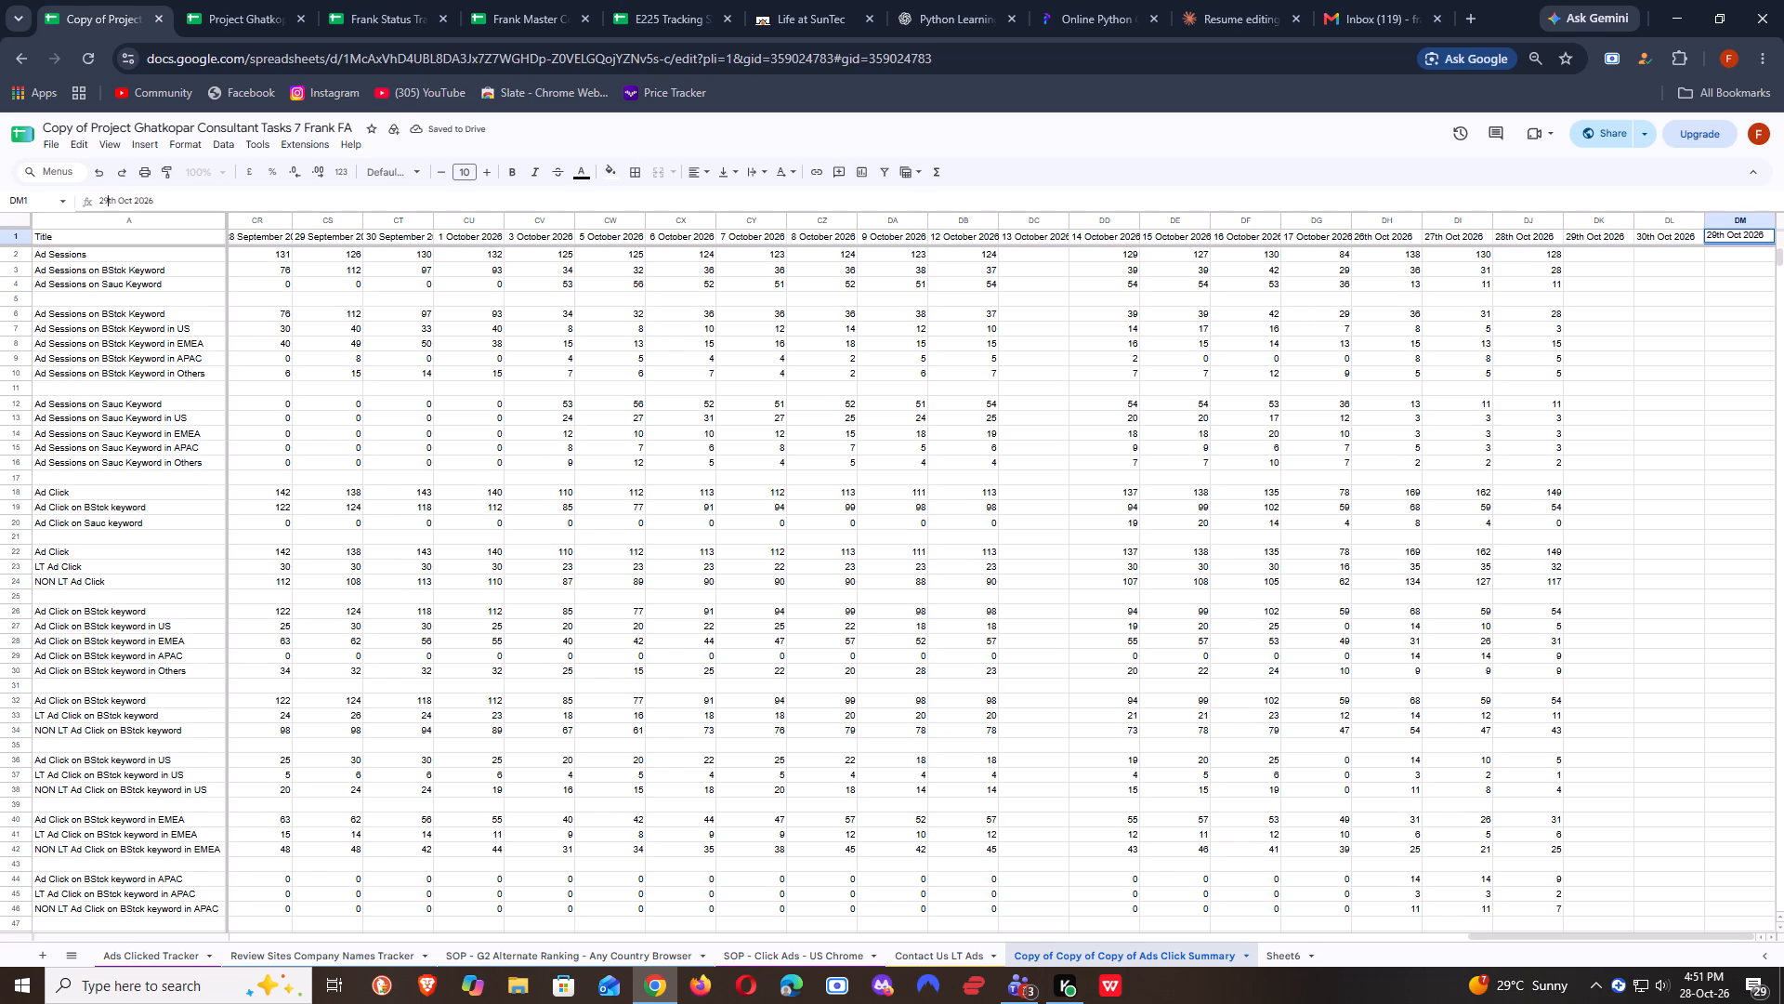
key("BackSpace")
key("BackSpace")
type("31")
left_click(1679, 556)
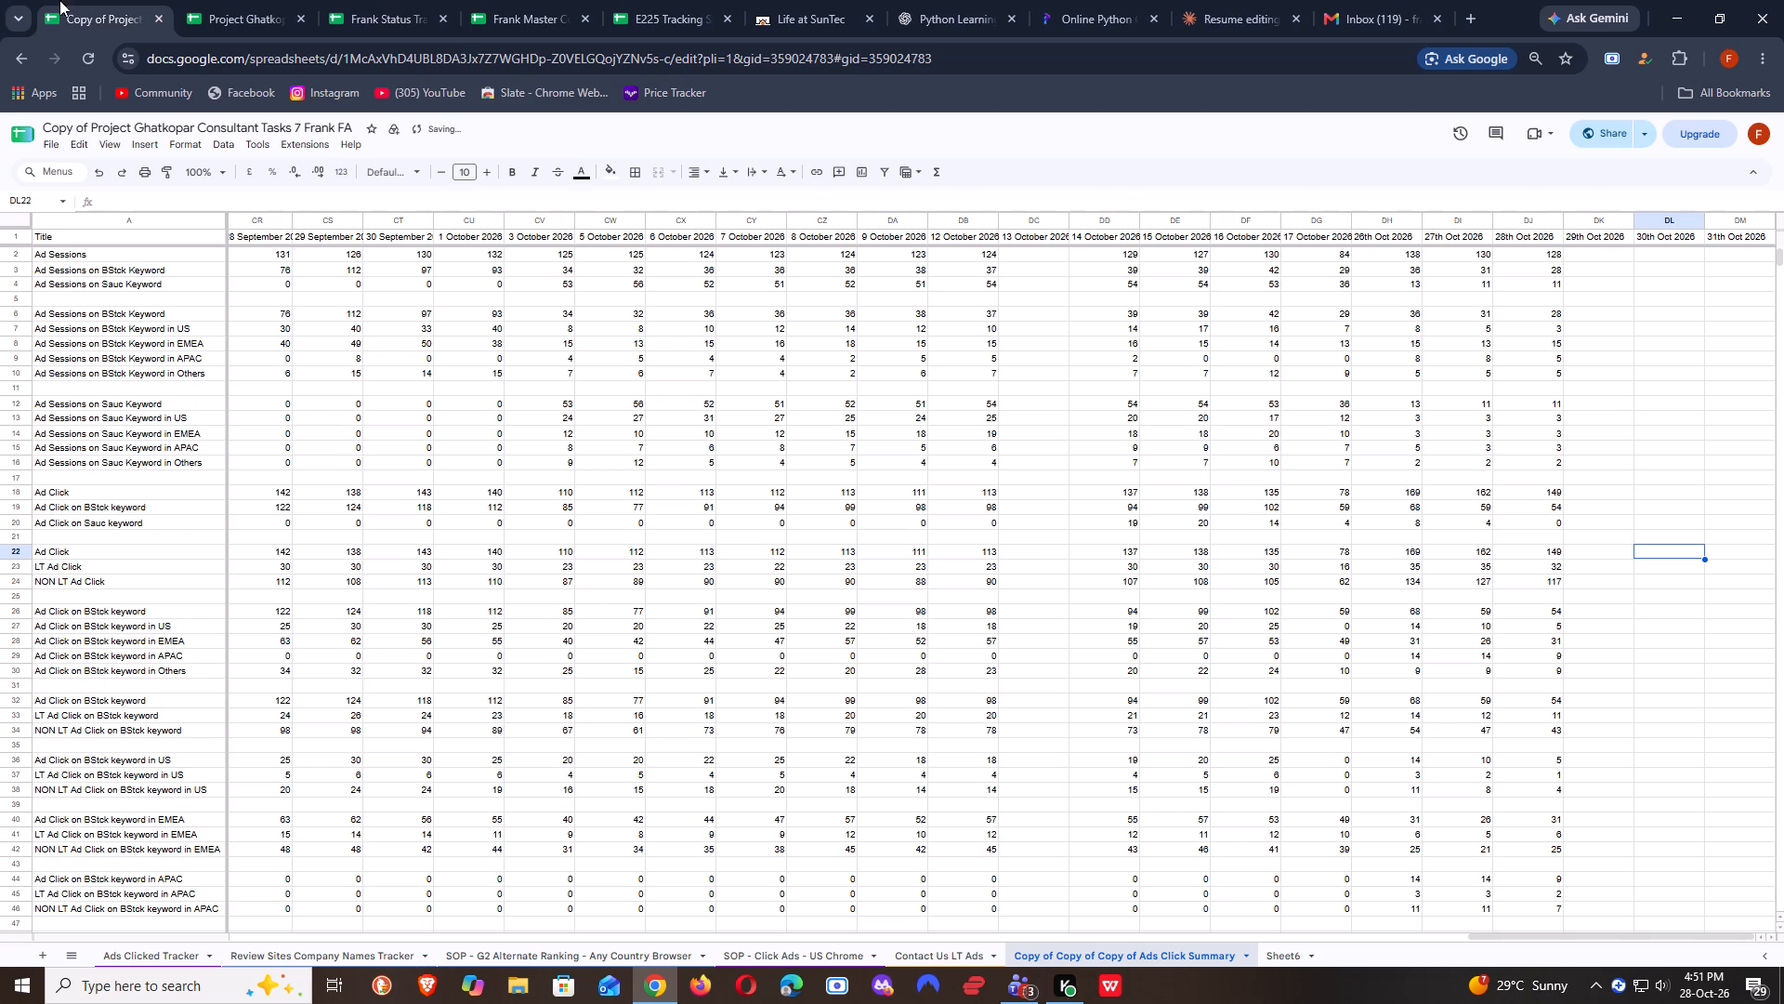
In the Ads Clicked Tracker sheet, insert an empty column between the 28-Oct-26 column and the blank column before the keyword tables.
left_click(164, 947)
left_click(396, 652)
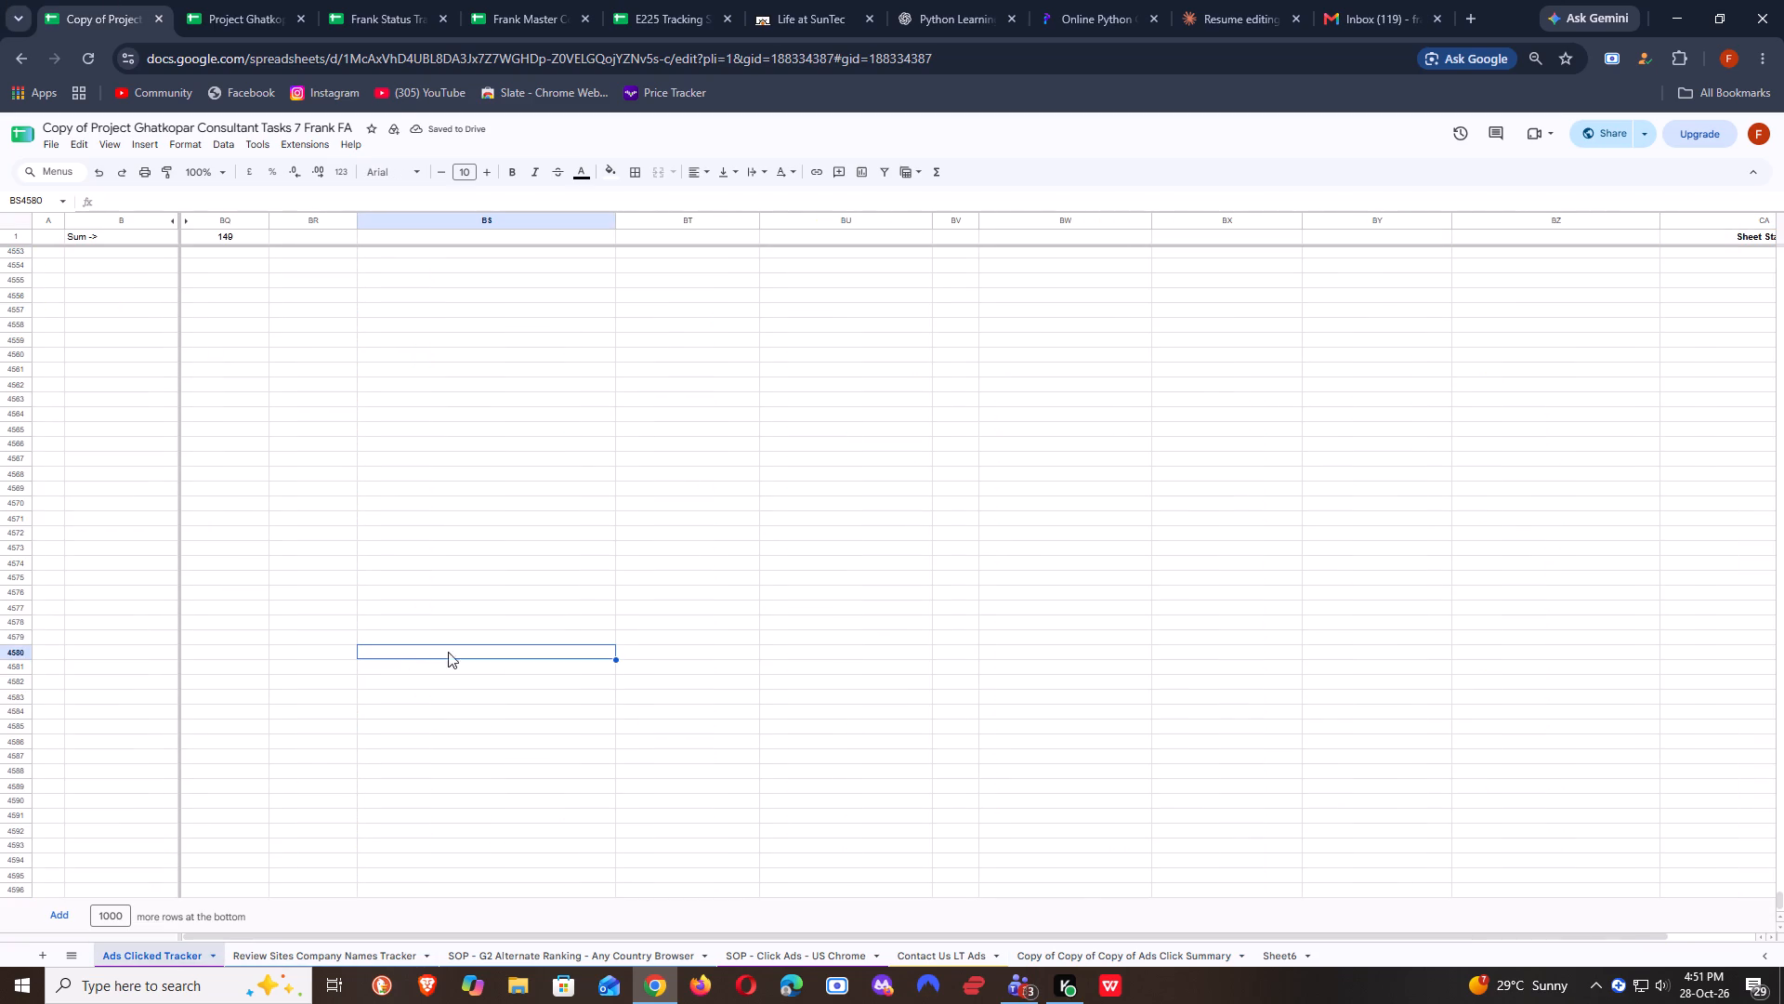
left_click_drag(1782, 892, 1783, 64)
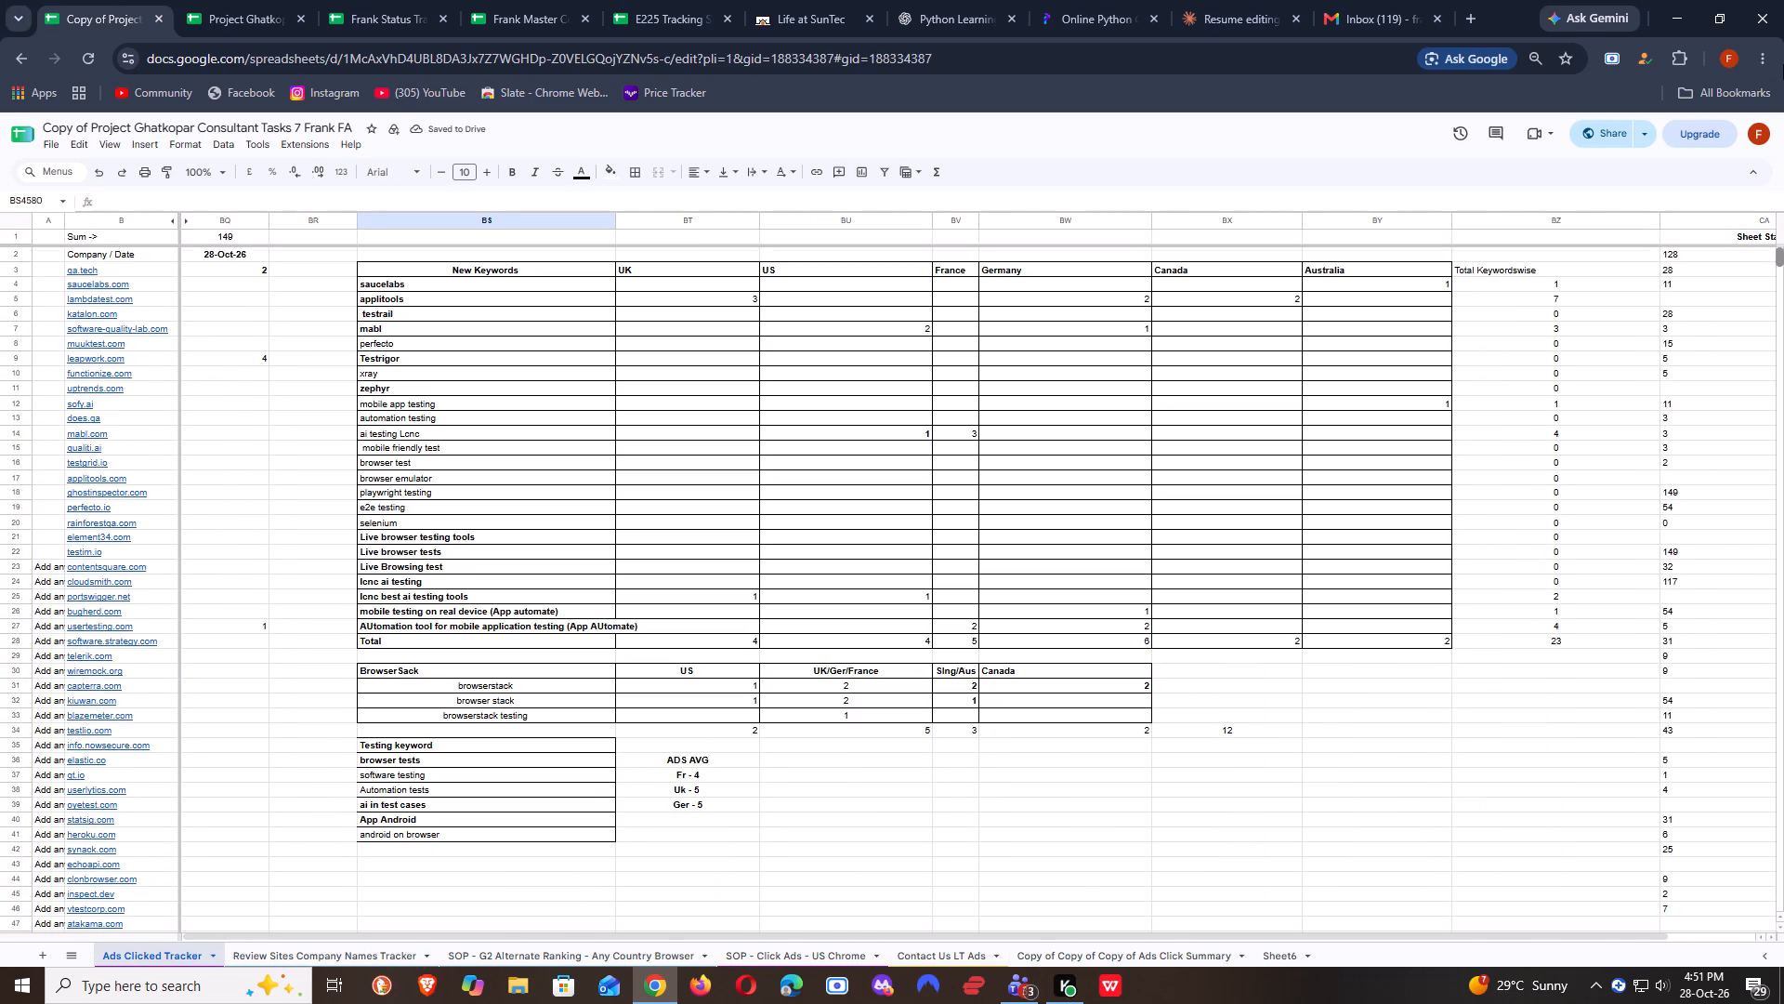
left_click_drag(1783, 64, 1781, 64)
left_click_drag(275, 406, 276, 421)
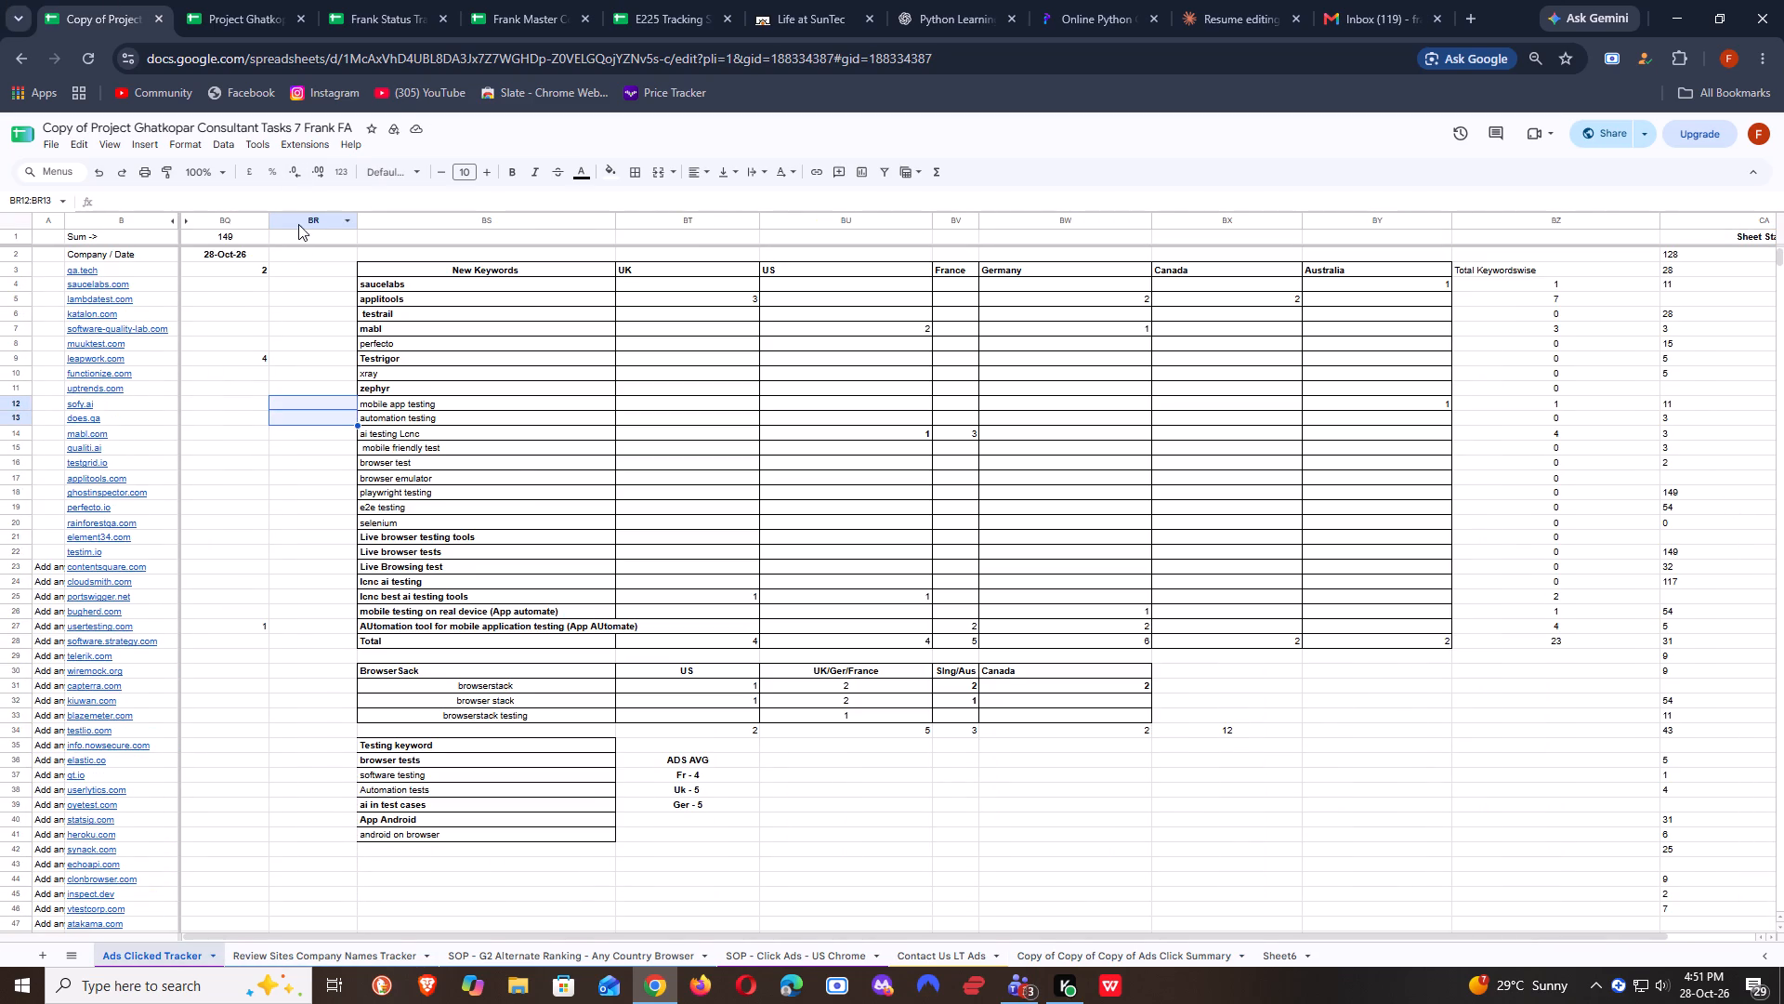
left_click(298, 224)
right_click(298, 224)
left_click(364, 350)
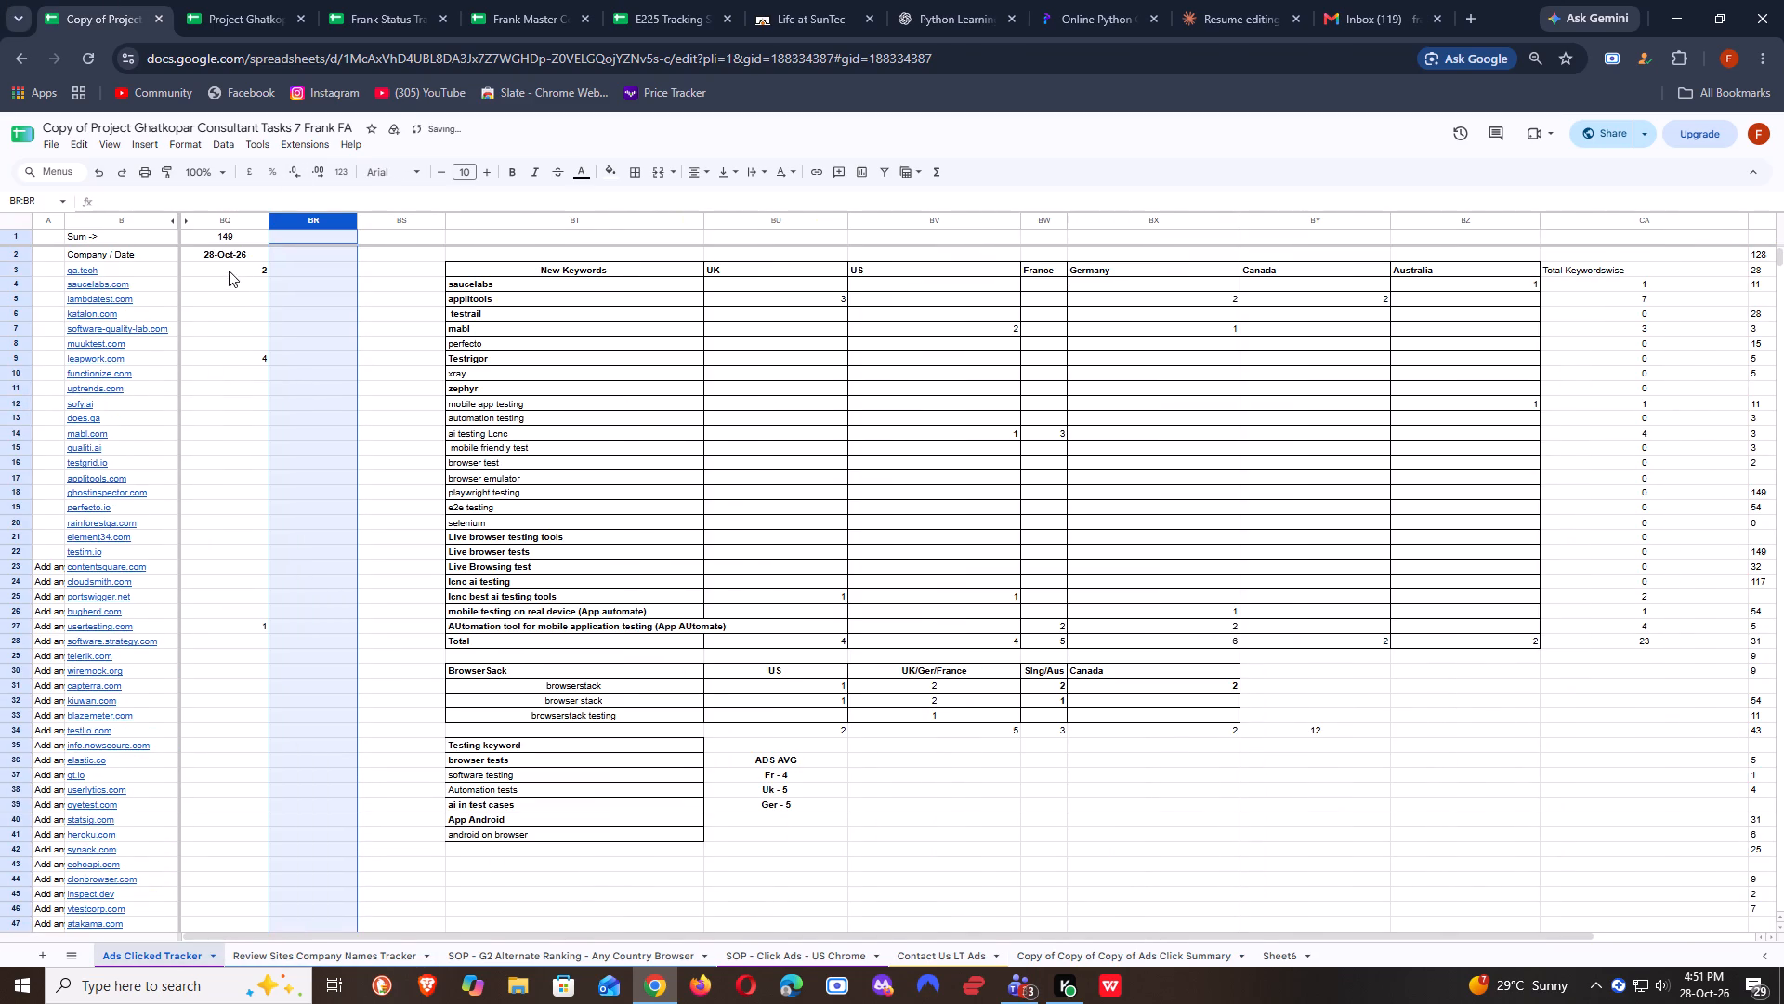
Paste the copied 29th Oct 2026 date into the Company / Date row of the new column.
left_click(228, 252)
left_click(298, 264)
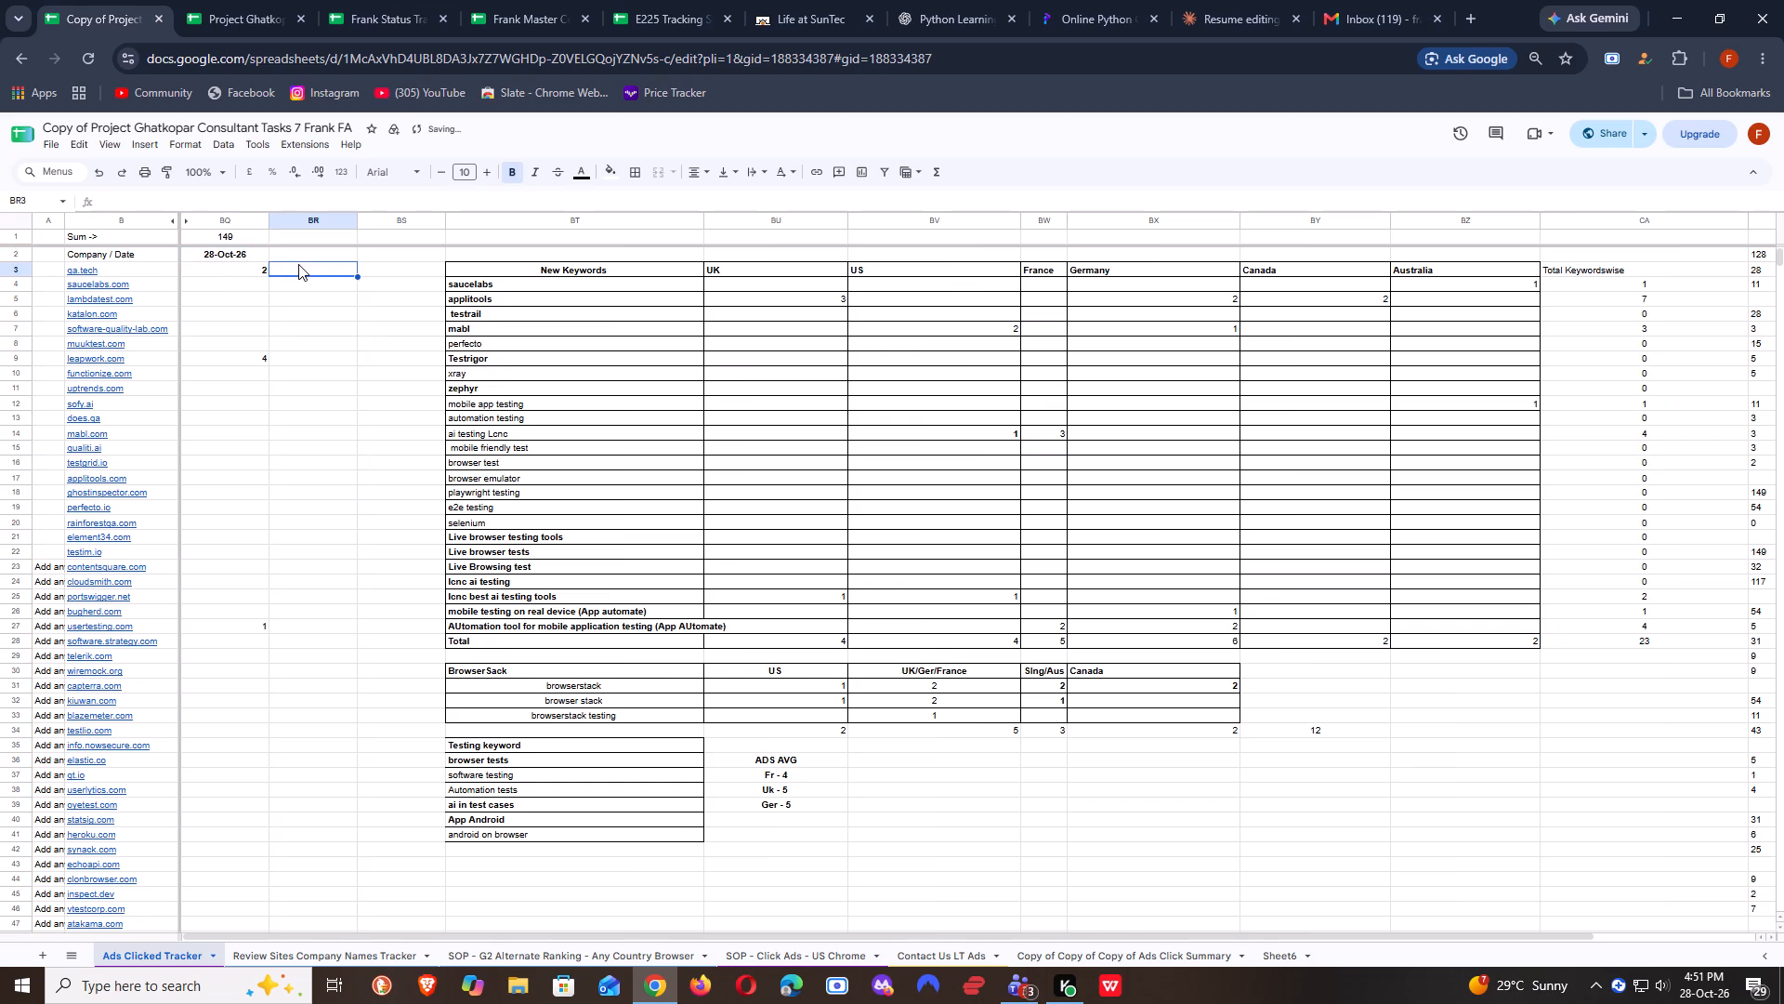
left_click(299, 255)
key("ctrl+v")
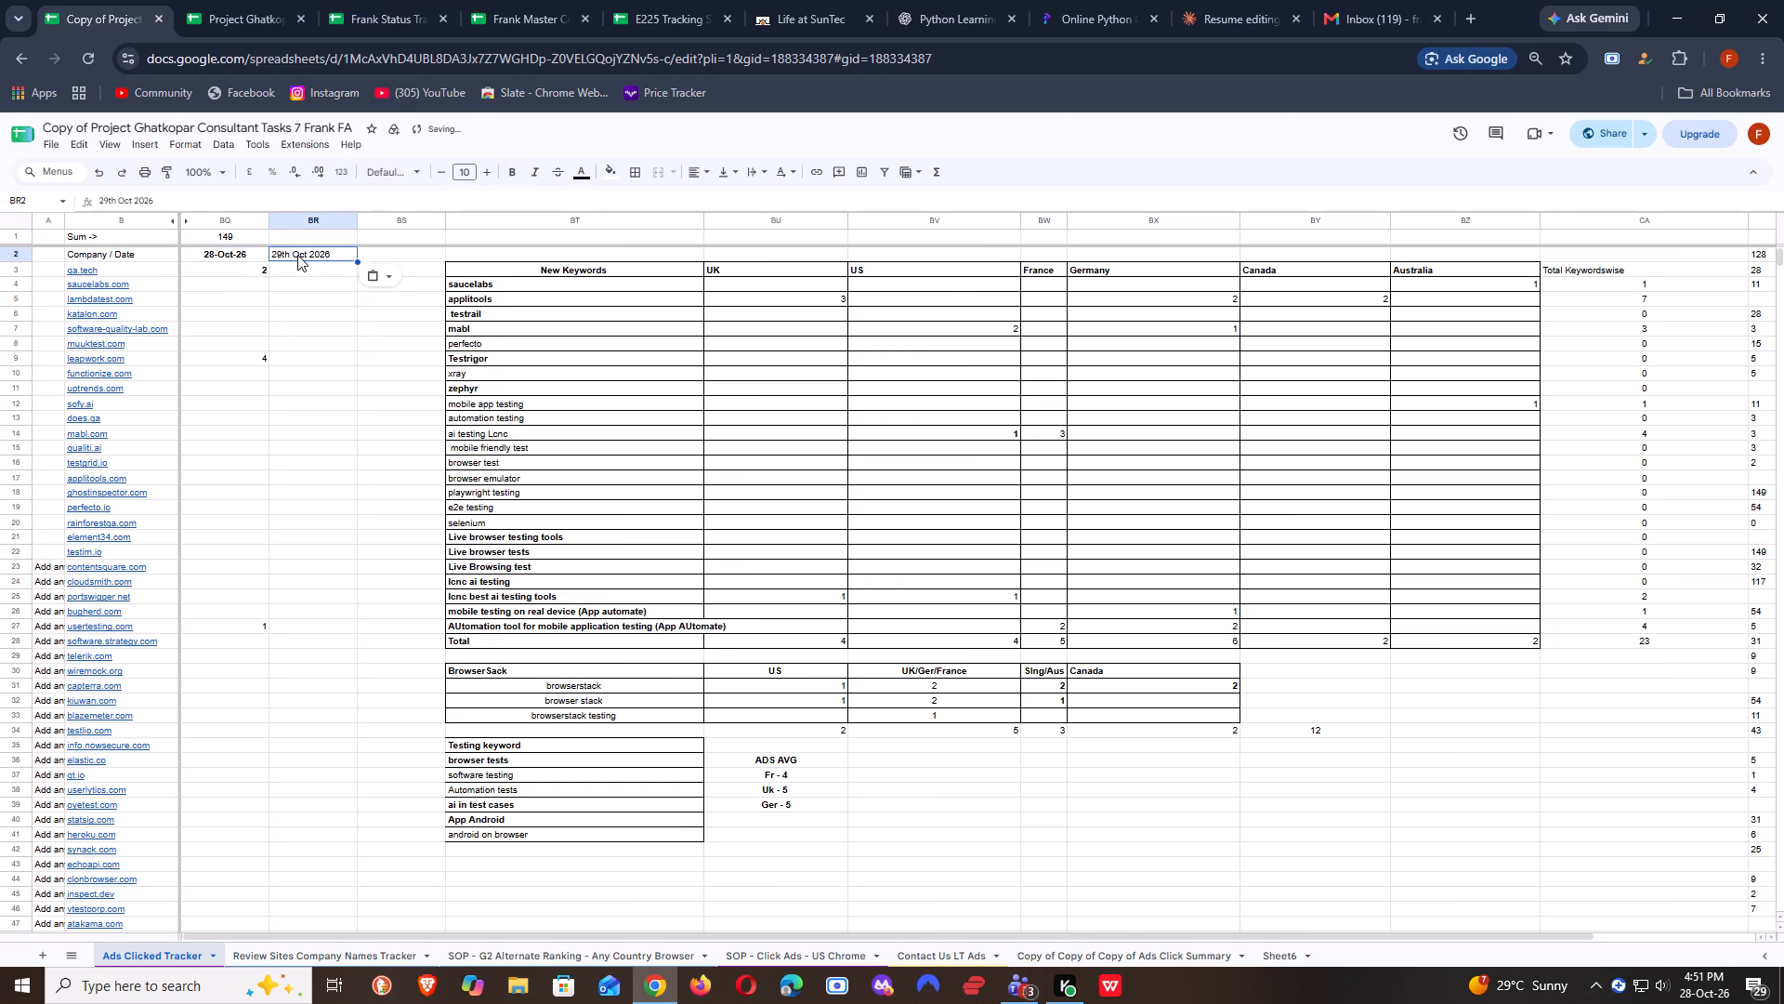
left_click(301, 309)
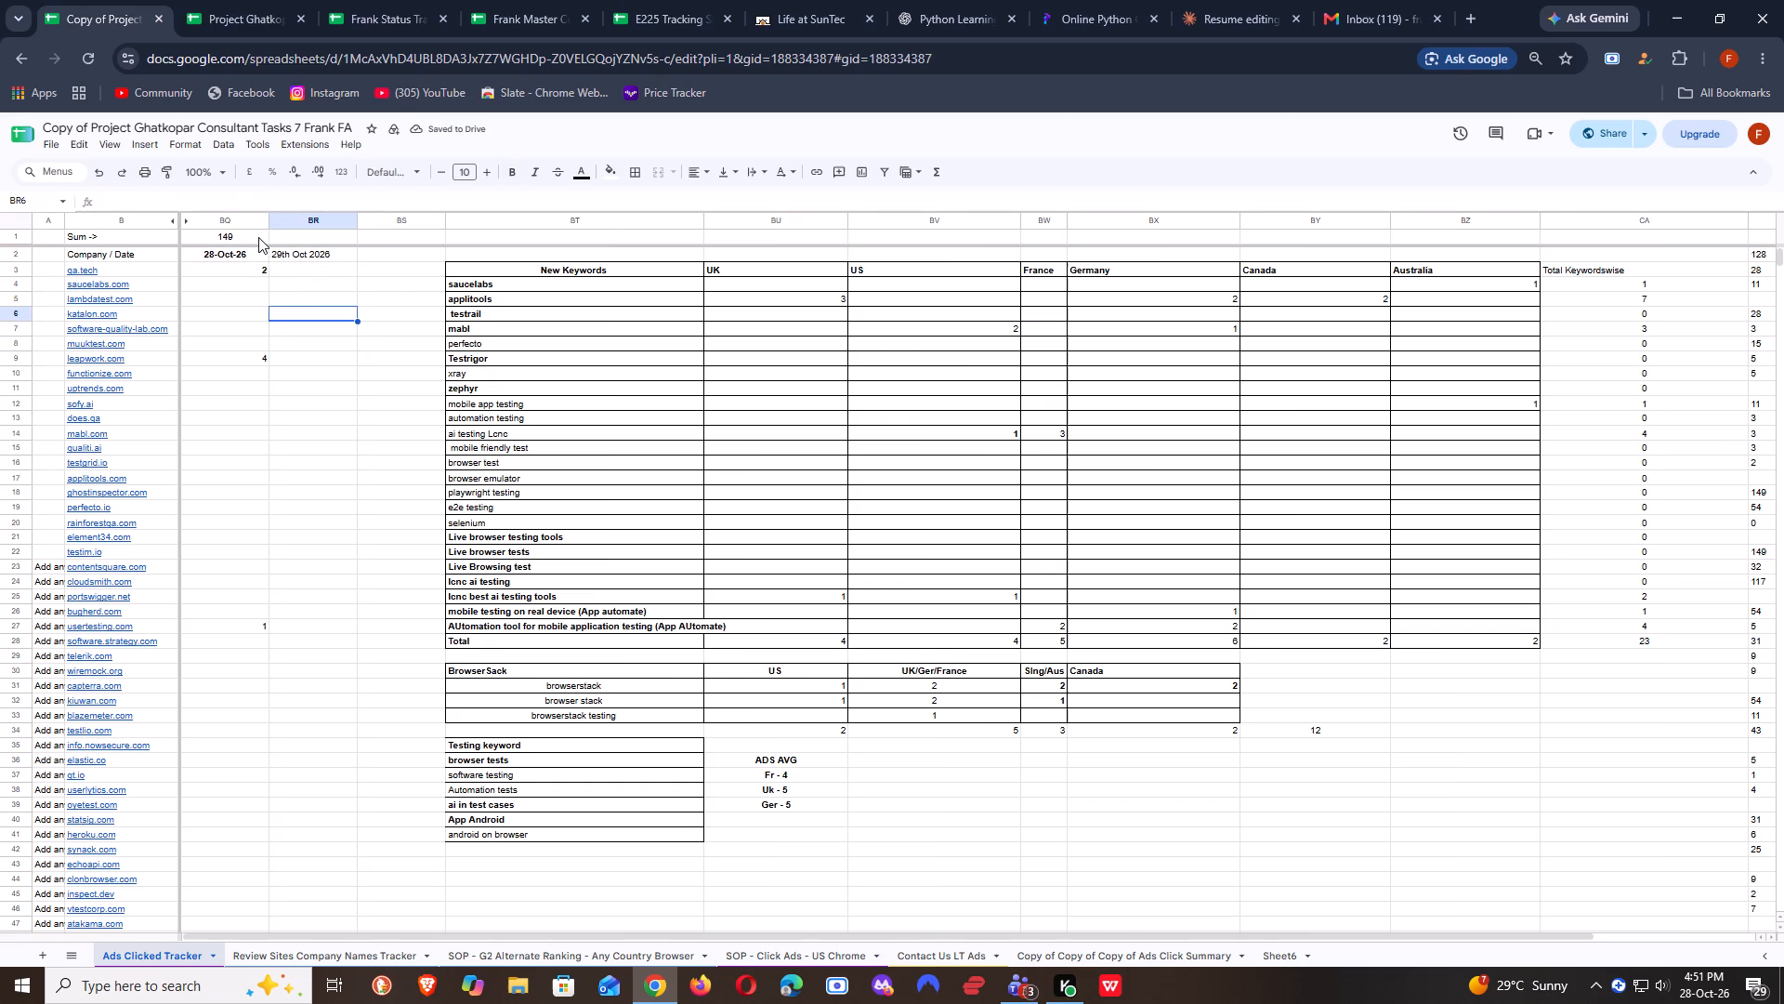
Extend the Sum formula from the 28-Oct-26 column into the 29th Oct 2026 column.
left_click(258, 237)
left_click_drag(269, 241, 281, 244)
left_click(310, 368)
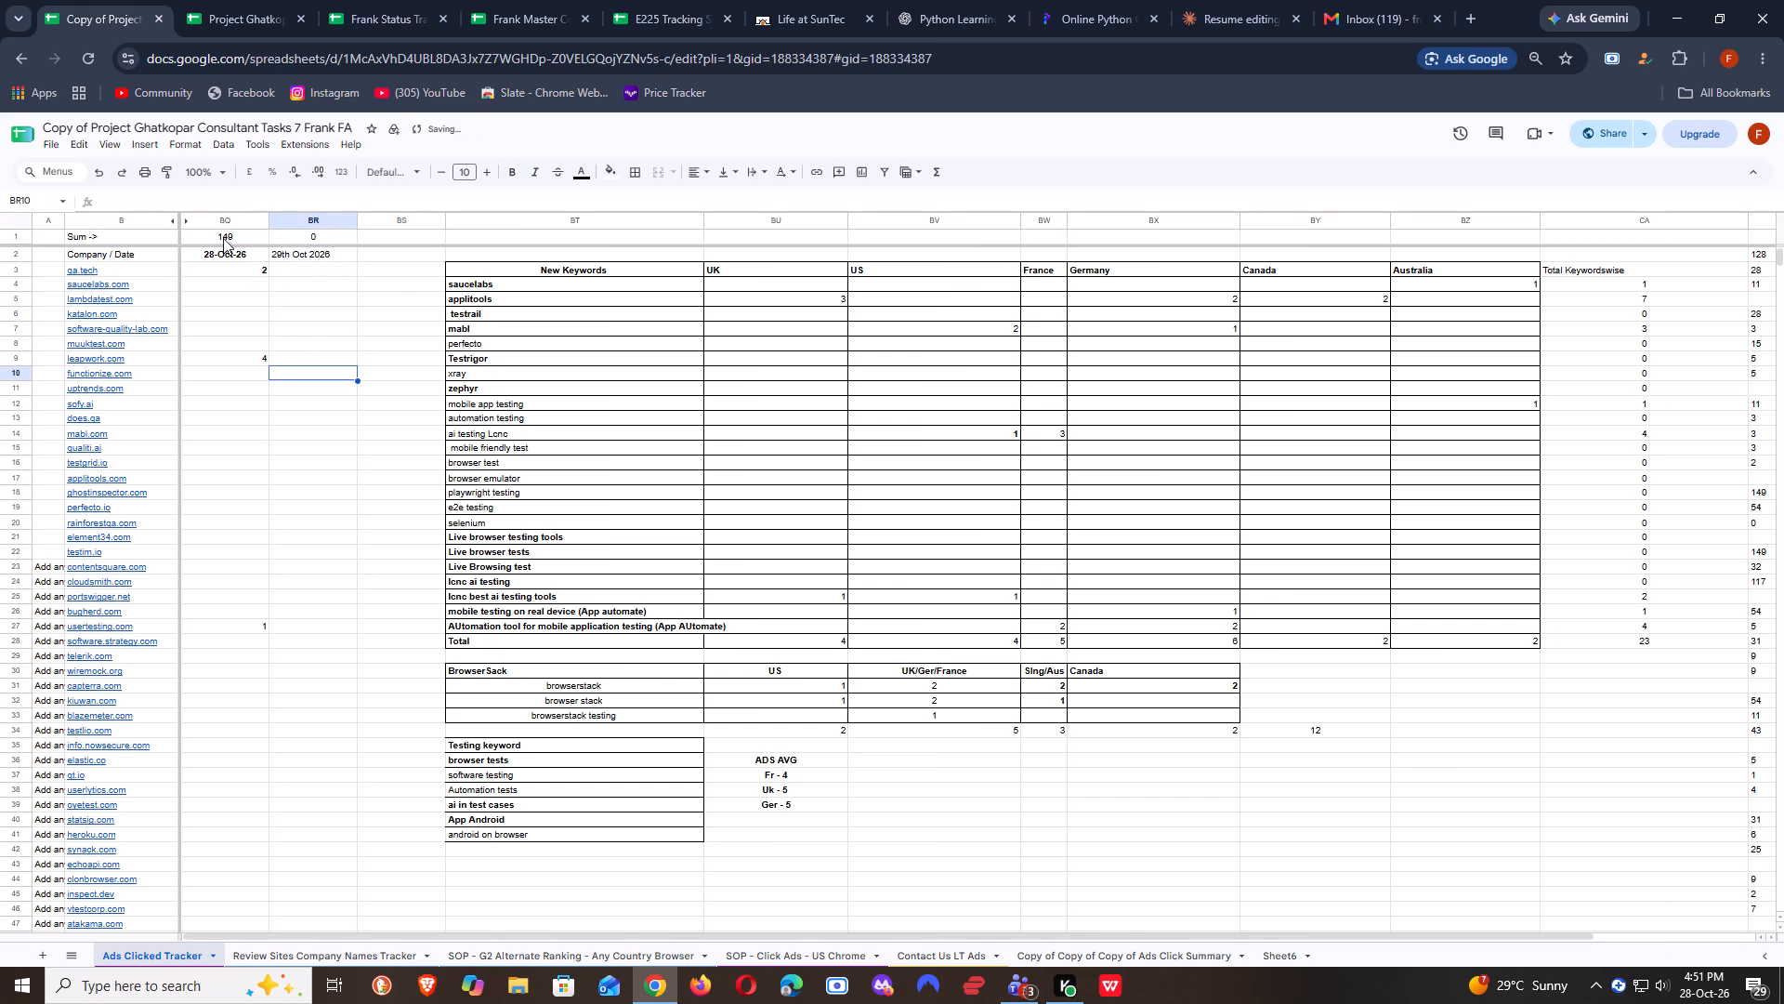
Hide the 28-Oct-26 column in the Ads Clicked Tracker sheet.
left_click(221, 218)
right_click(221, 218)
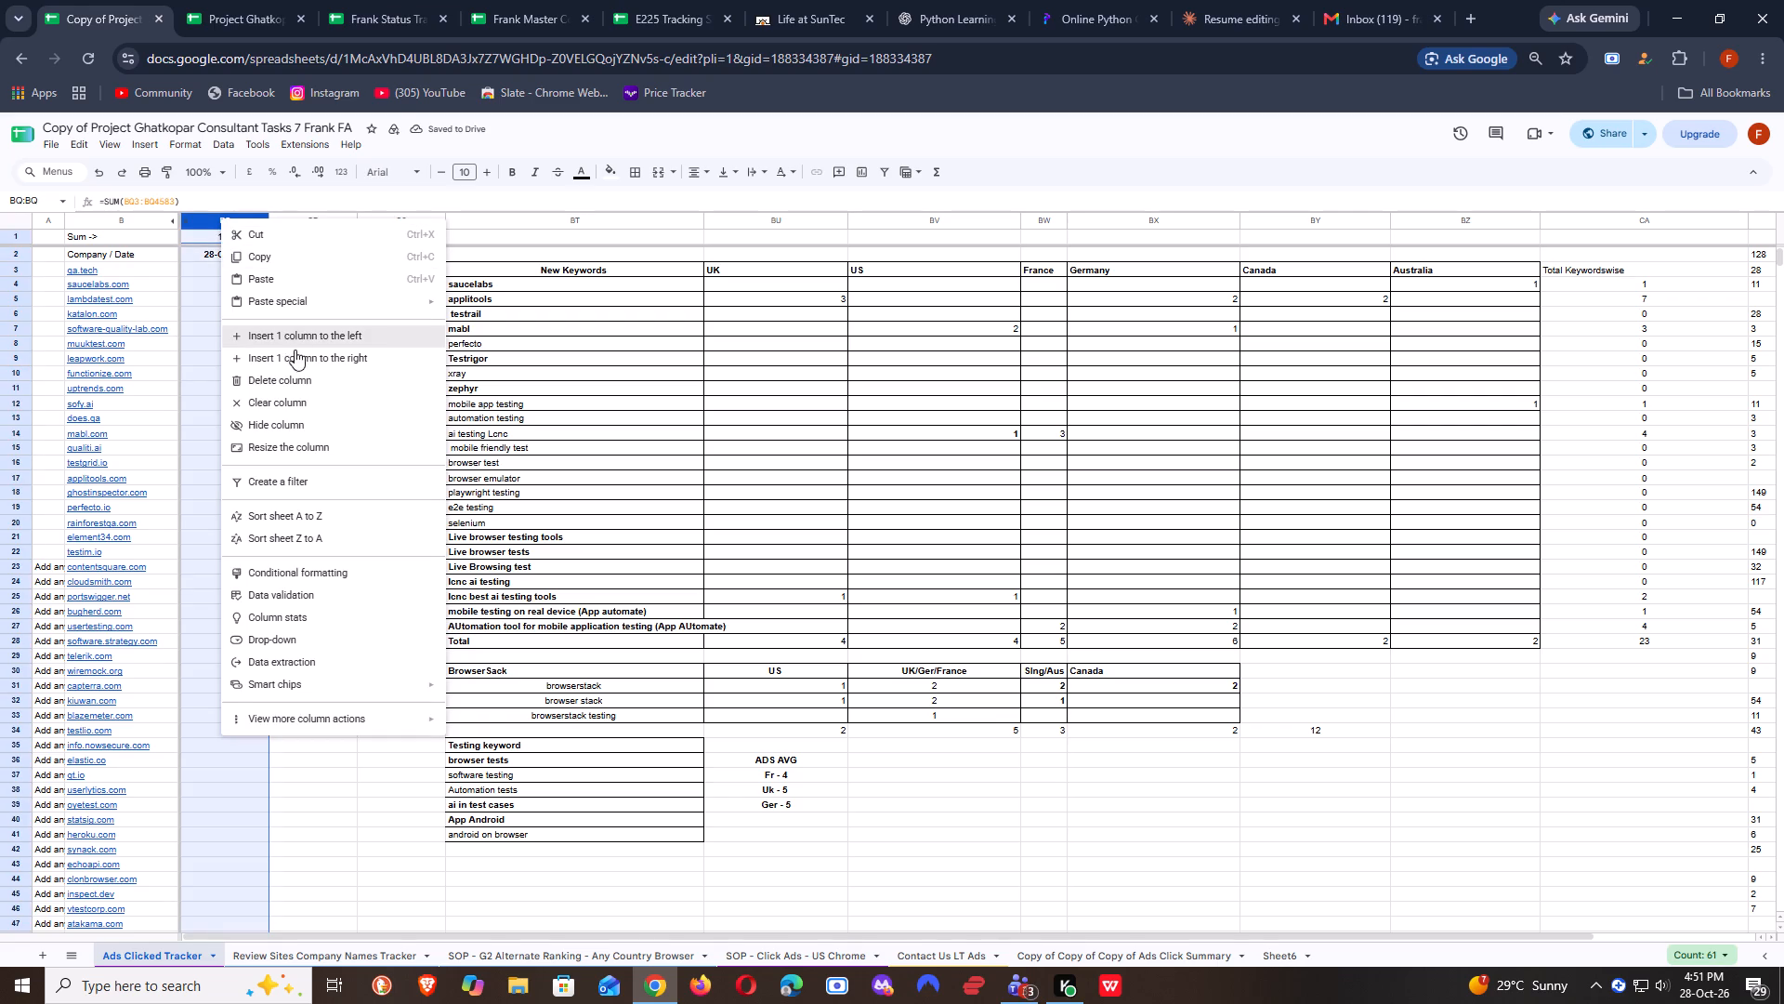
left_click(293, 423)
left_click(291, 460)
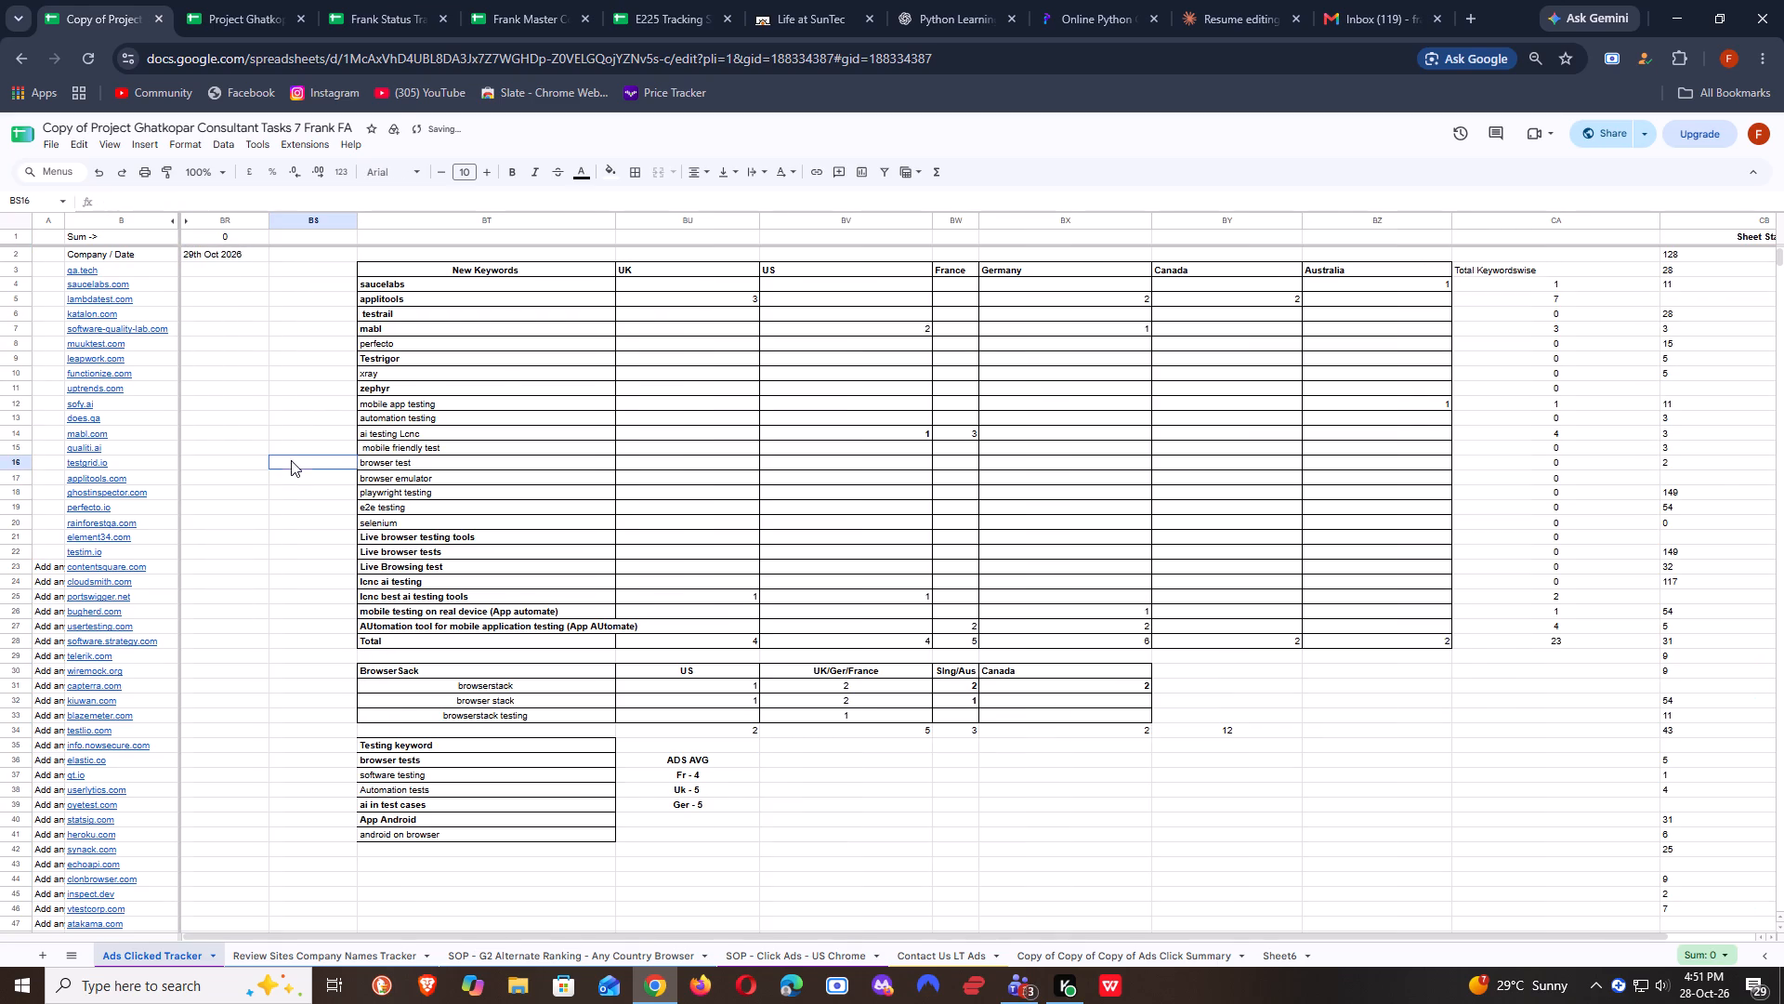
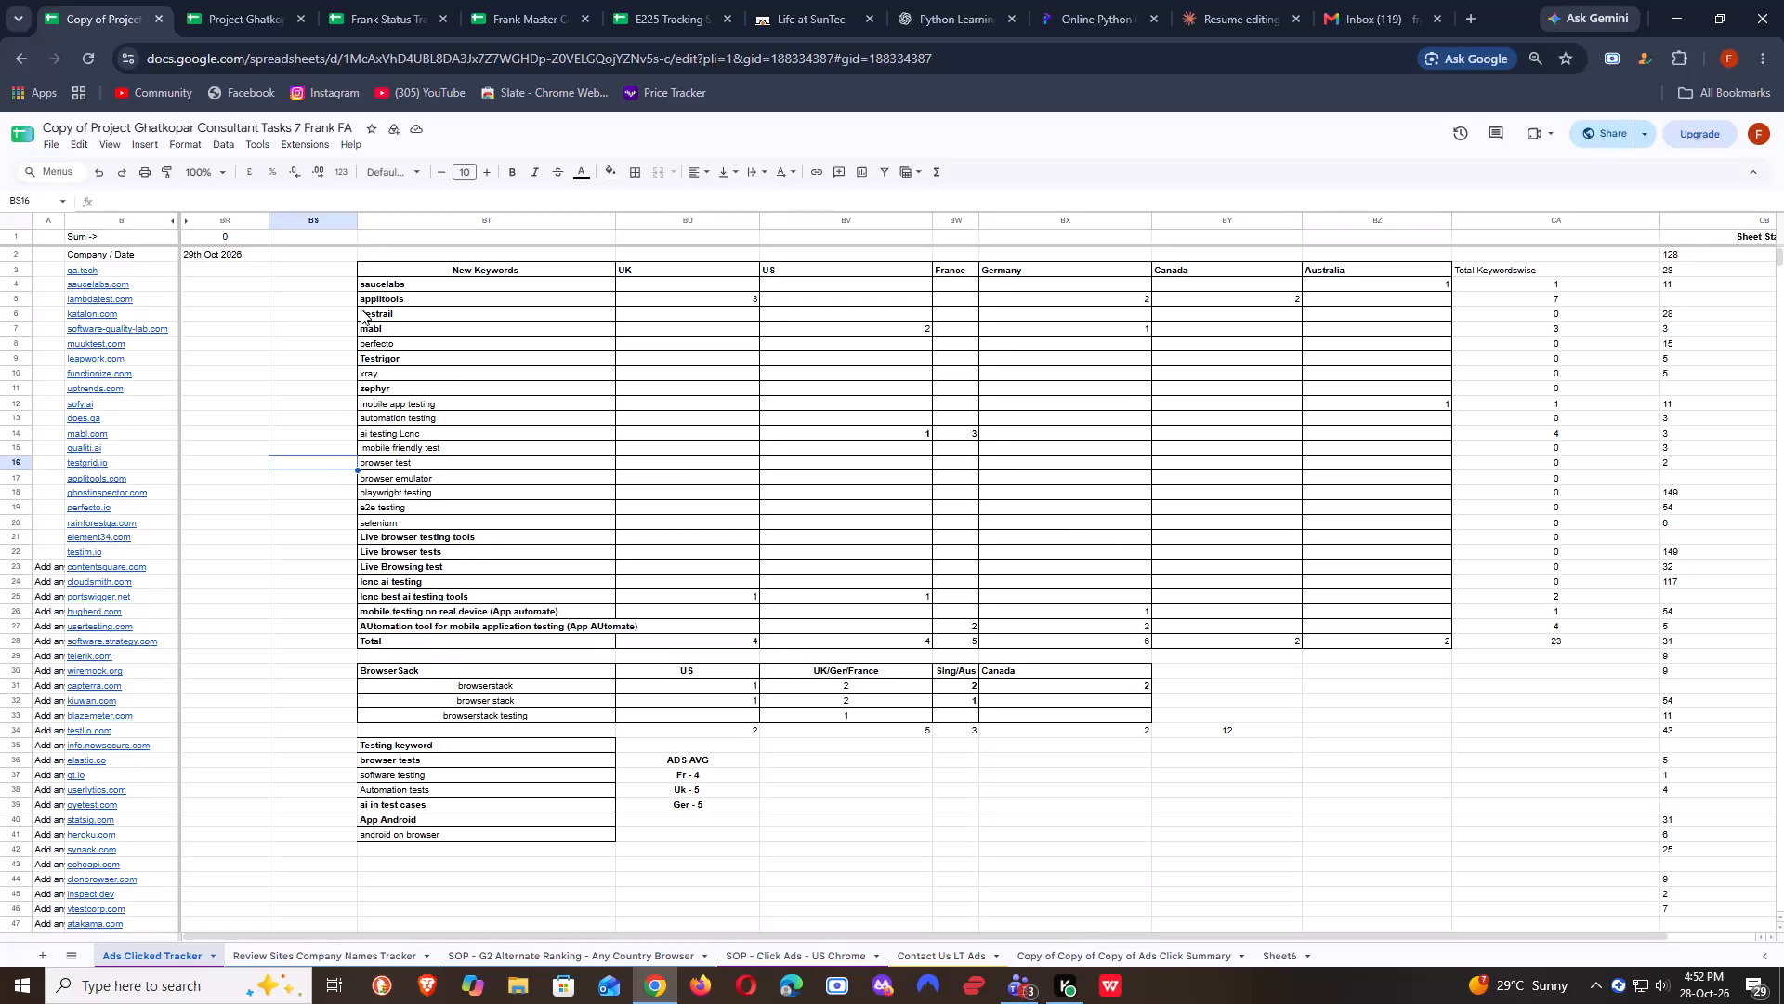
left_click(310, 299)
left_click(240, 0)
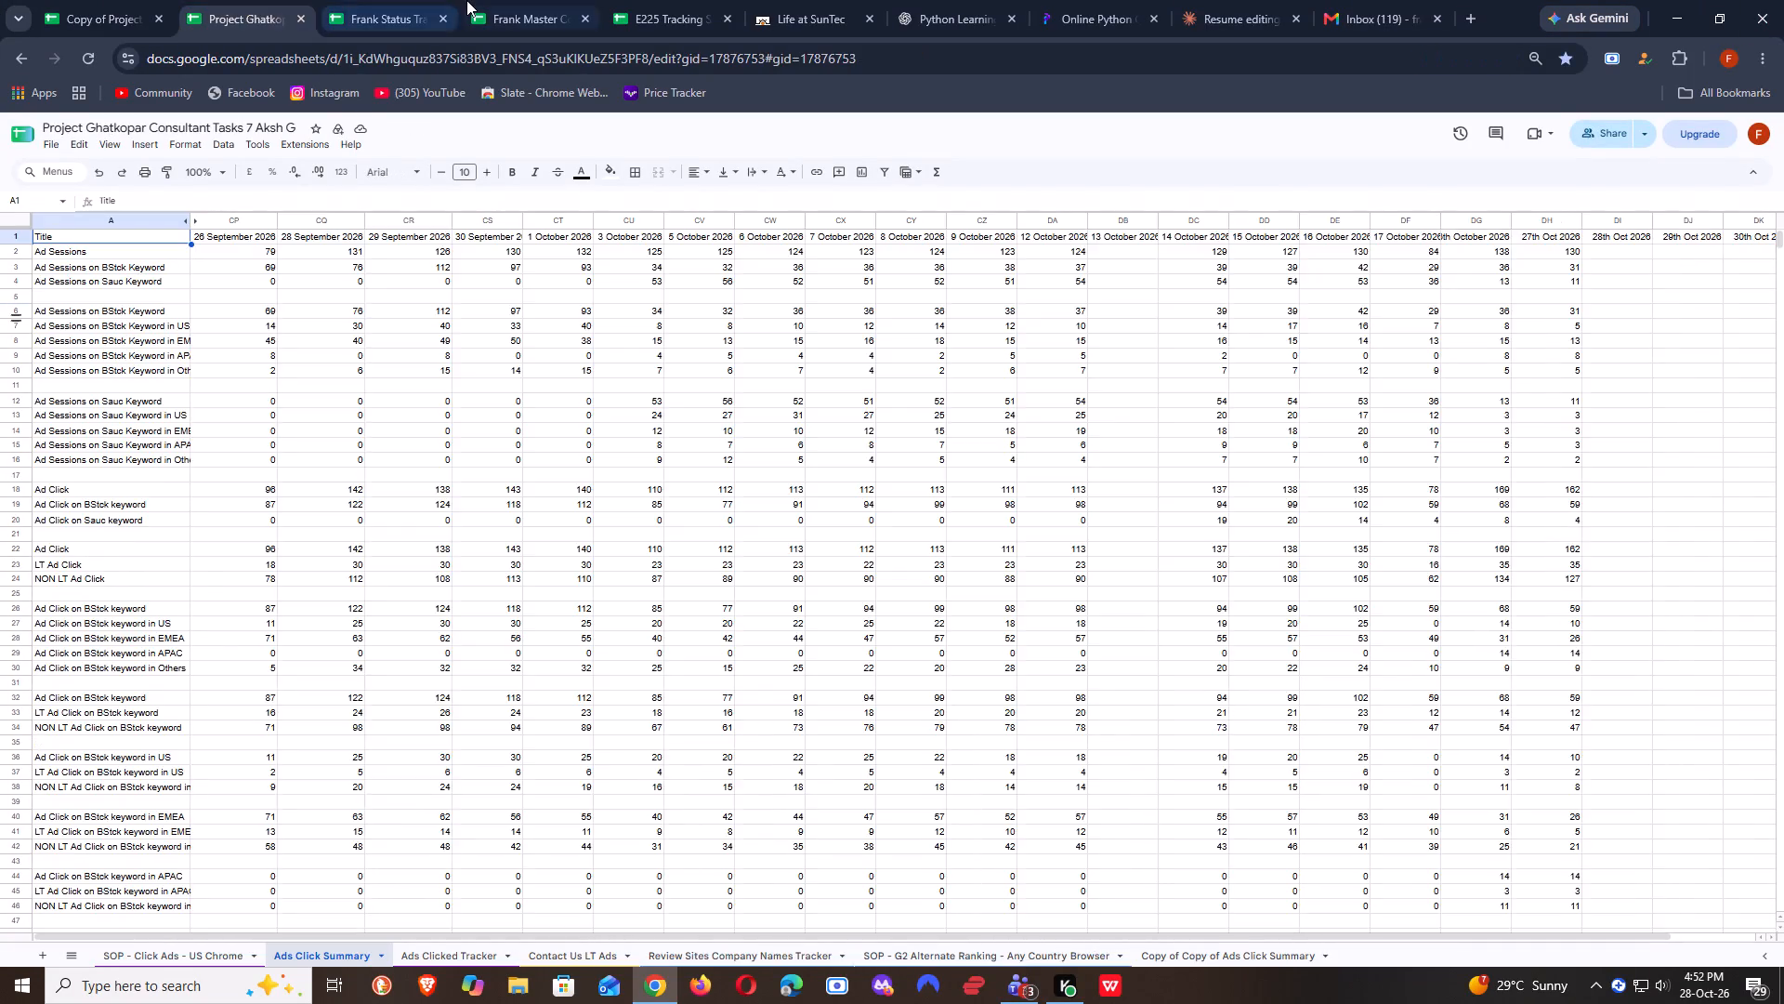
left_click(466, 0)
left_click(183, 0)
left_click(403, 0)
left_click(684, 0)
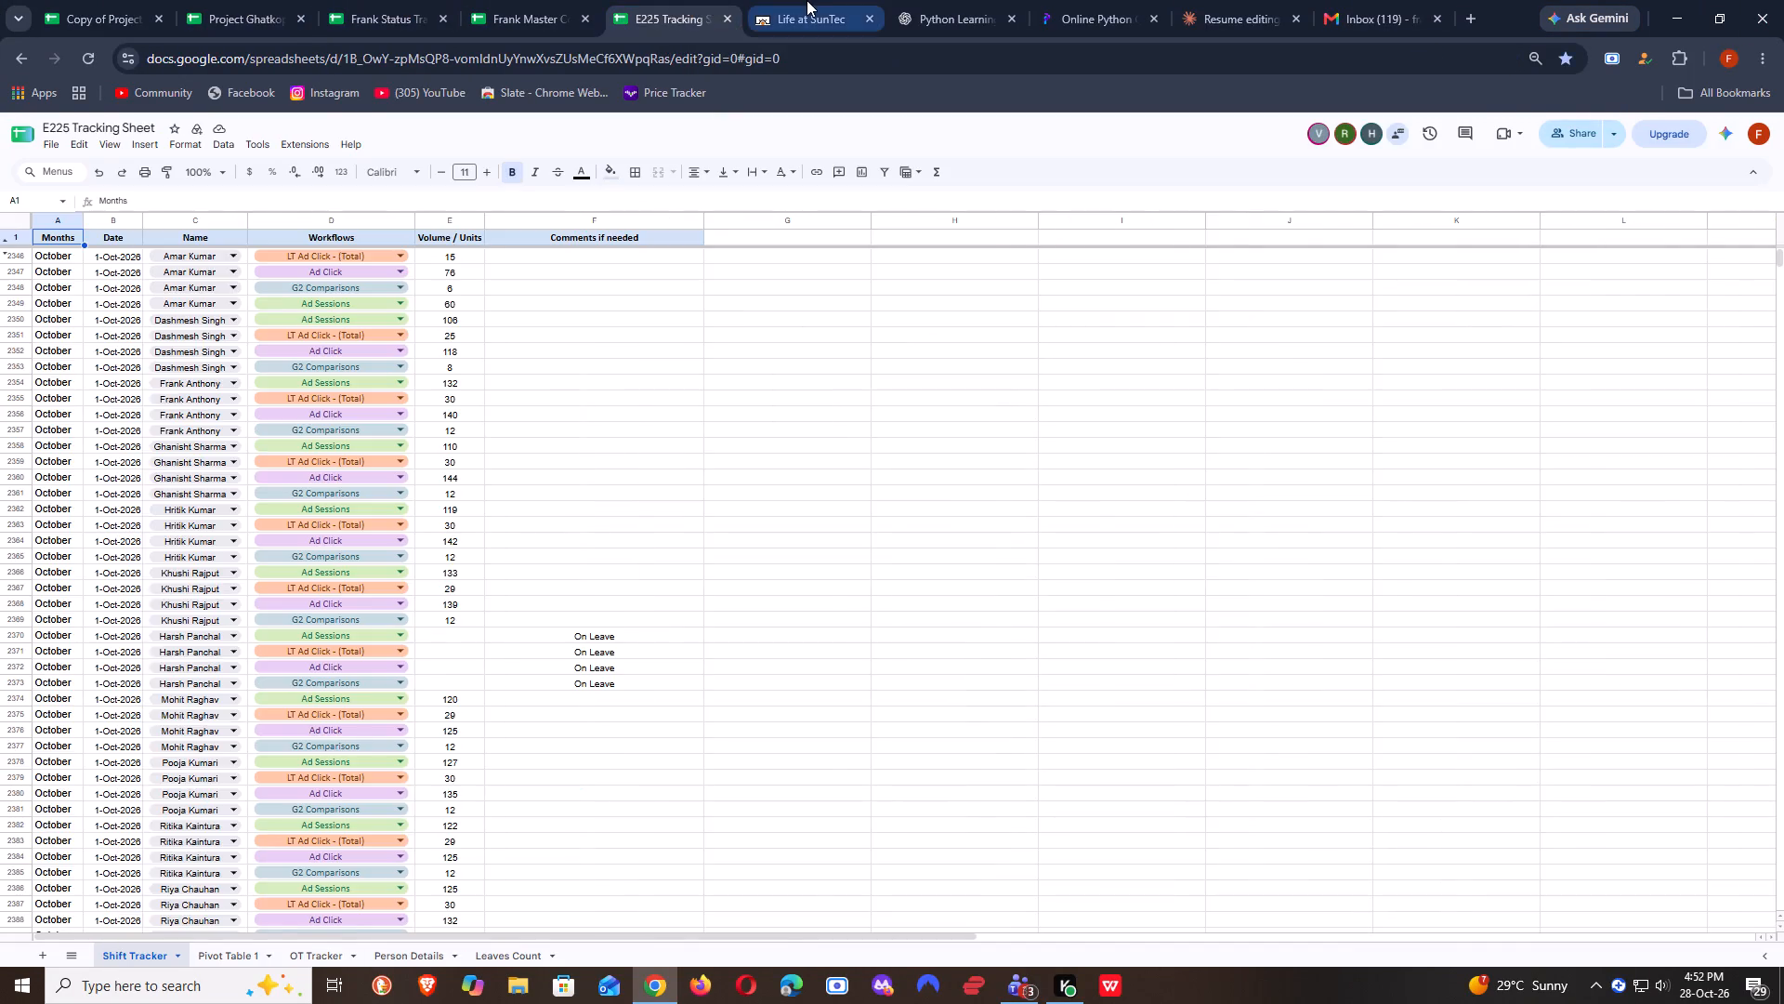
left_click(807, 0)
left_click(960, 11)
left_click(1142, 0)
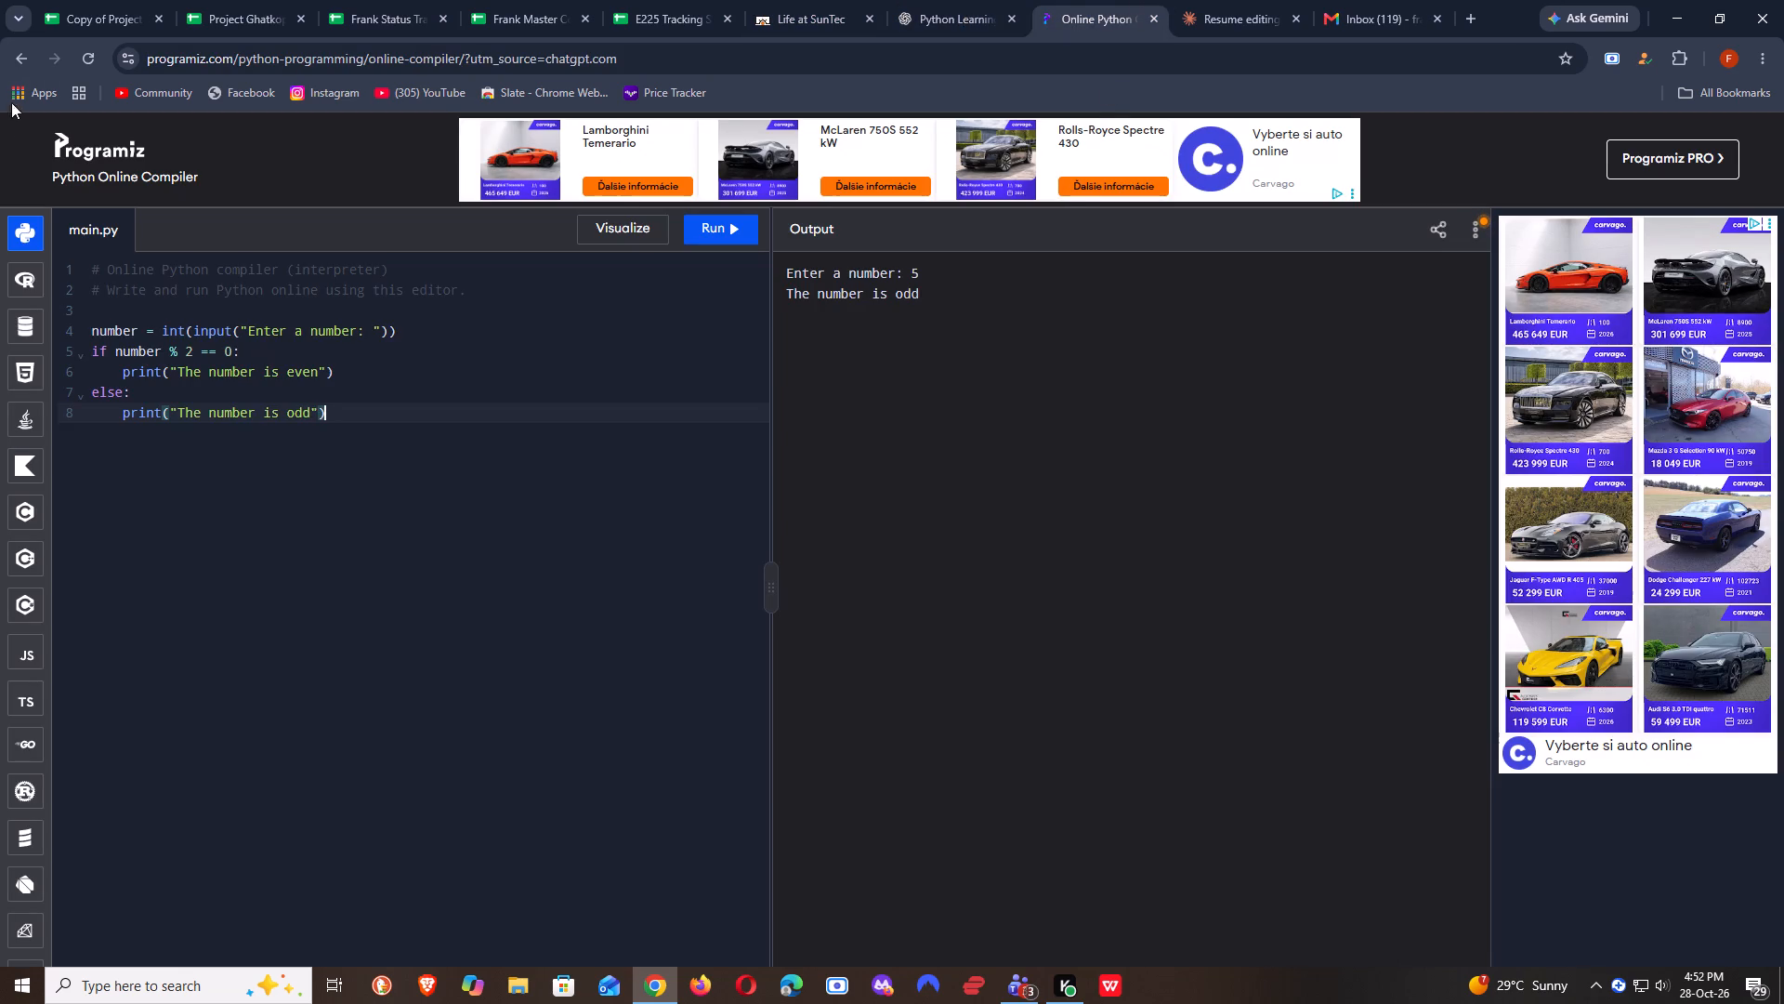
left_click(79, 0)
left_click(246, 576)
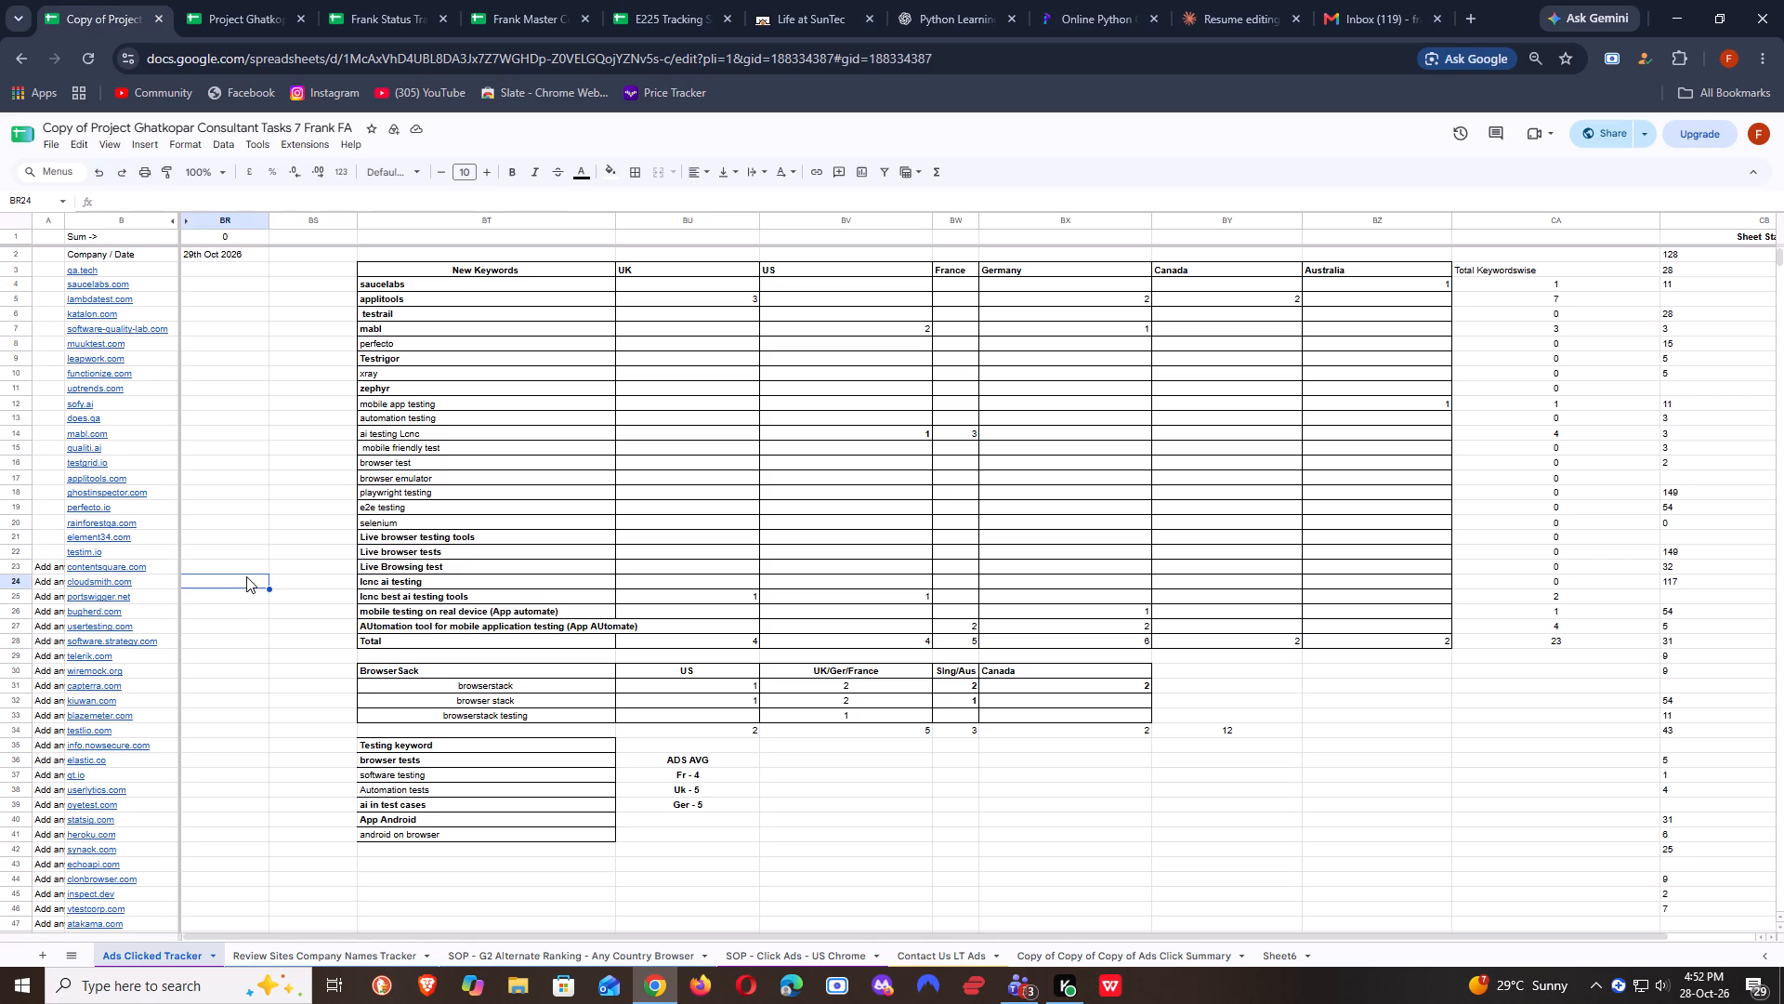